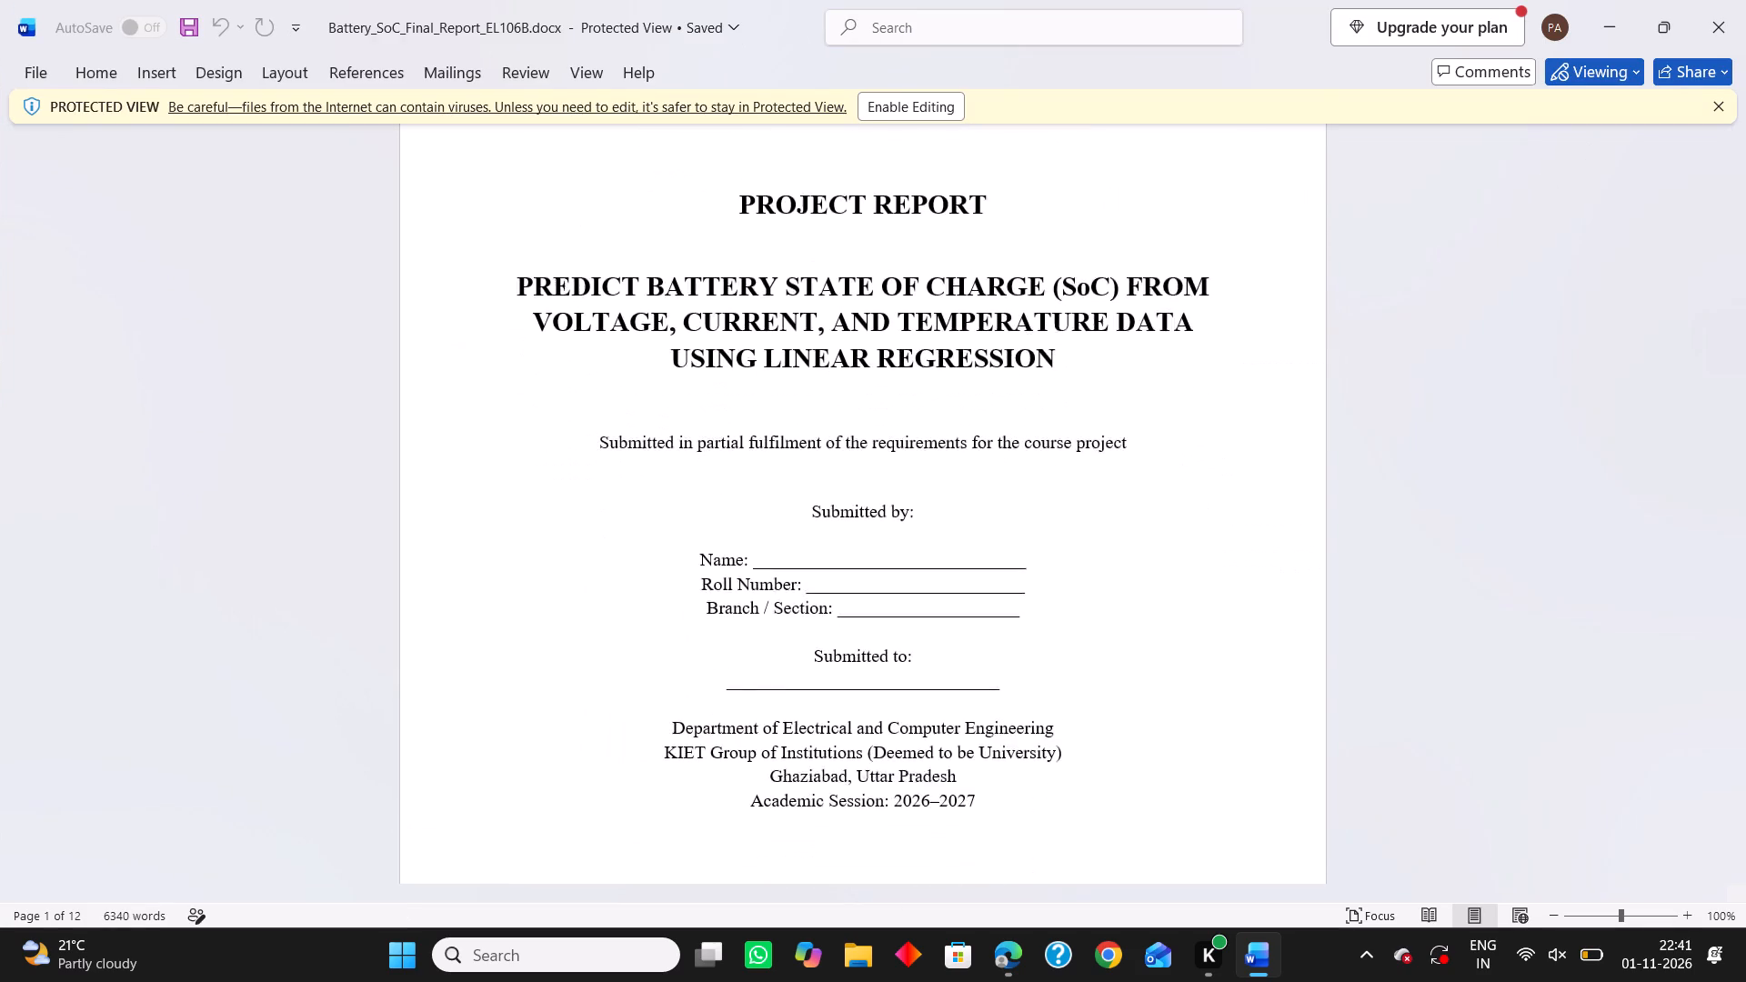
Take the Battery_SoC_Final_Report_EL106B document out of Protected View so that it can be edited.
scroll(1160, 438, "down", 10)
scroll(1082, 496, "down", 9)
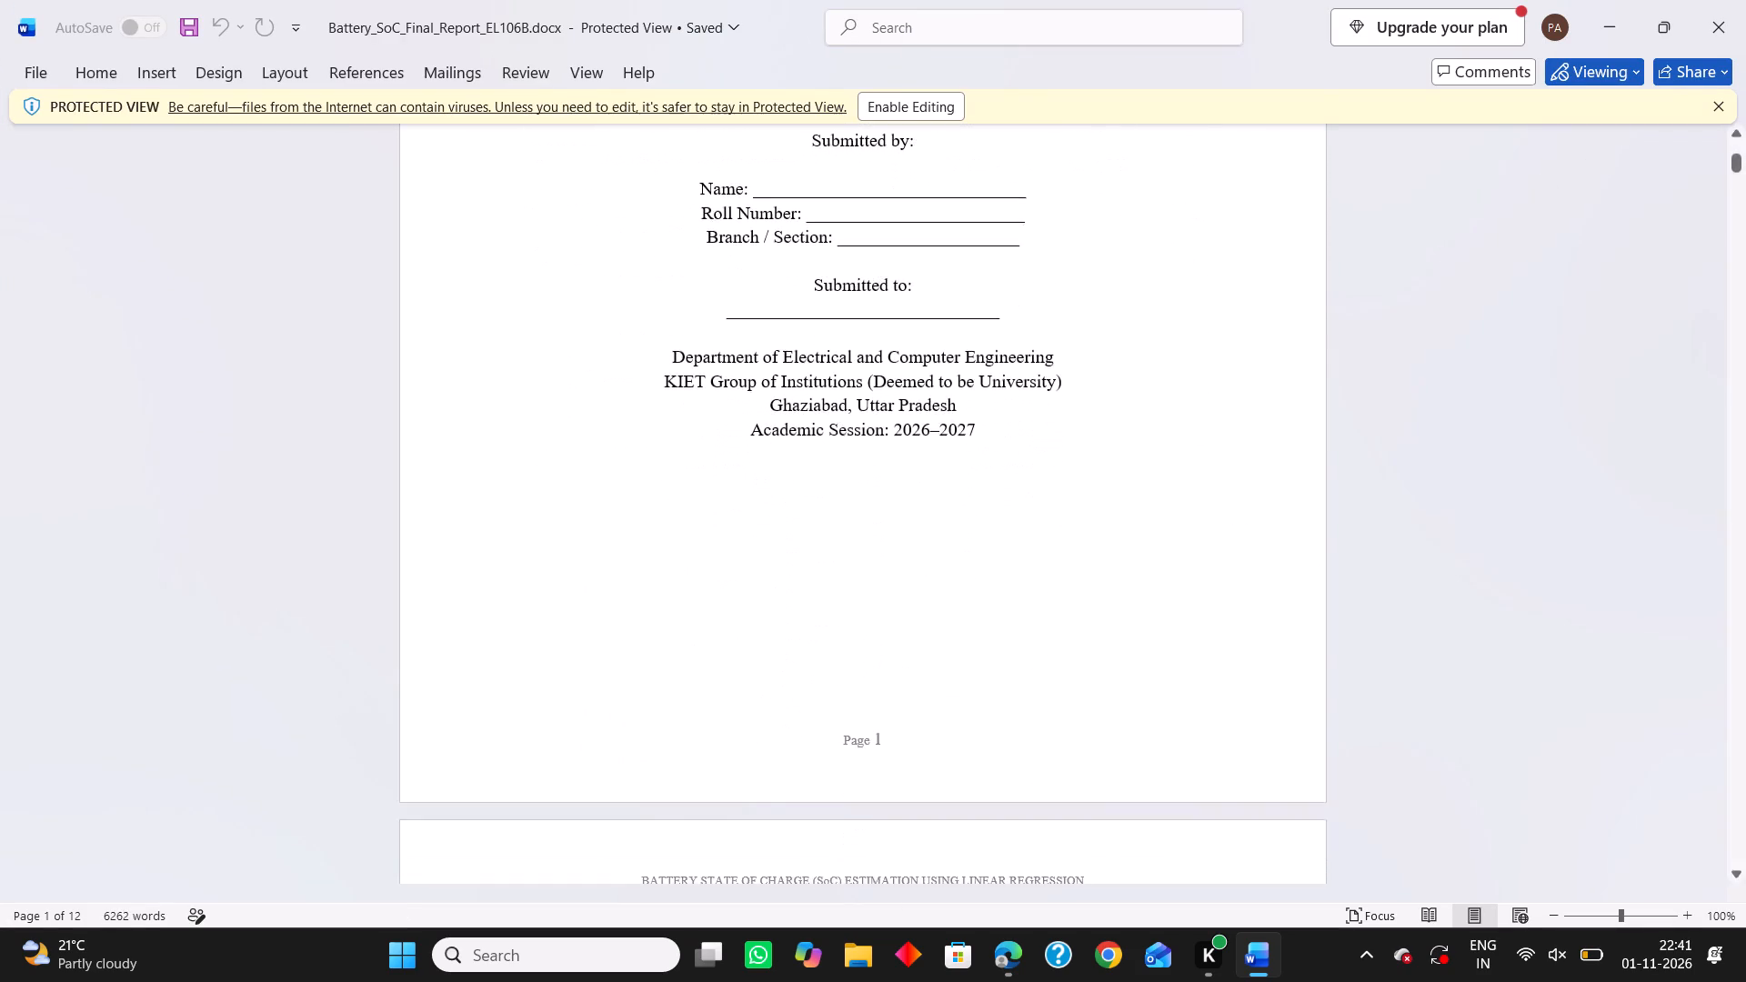
scroll(1077, 516, "down", 10)
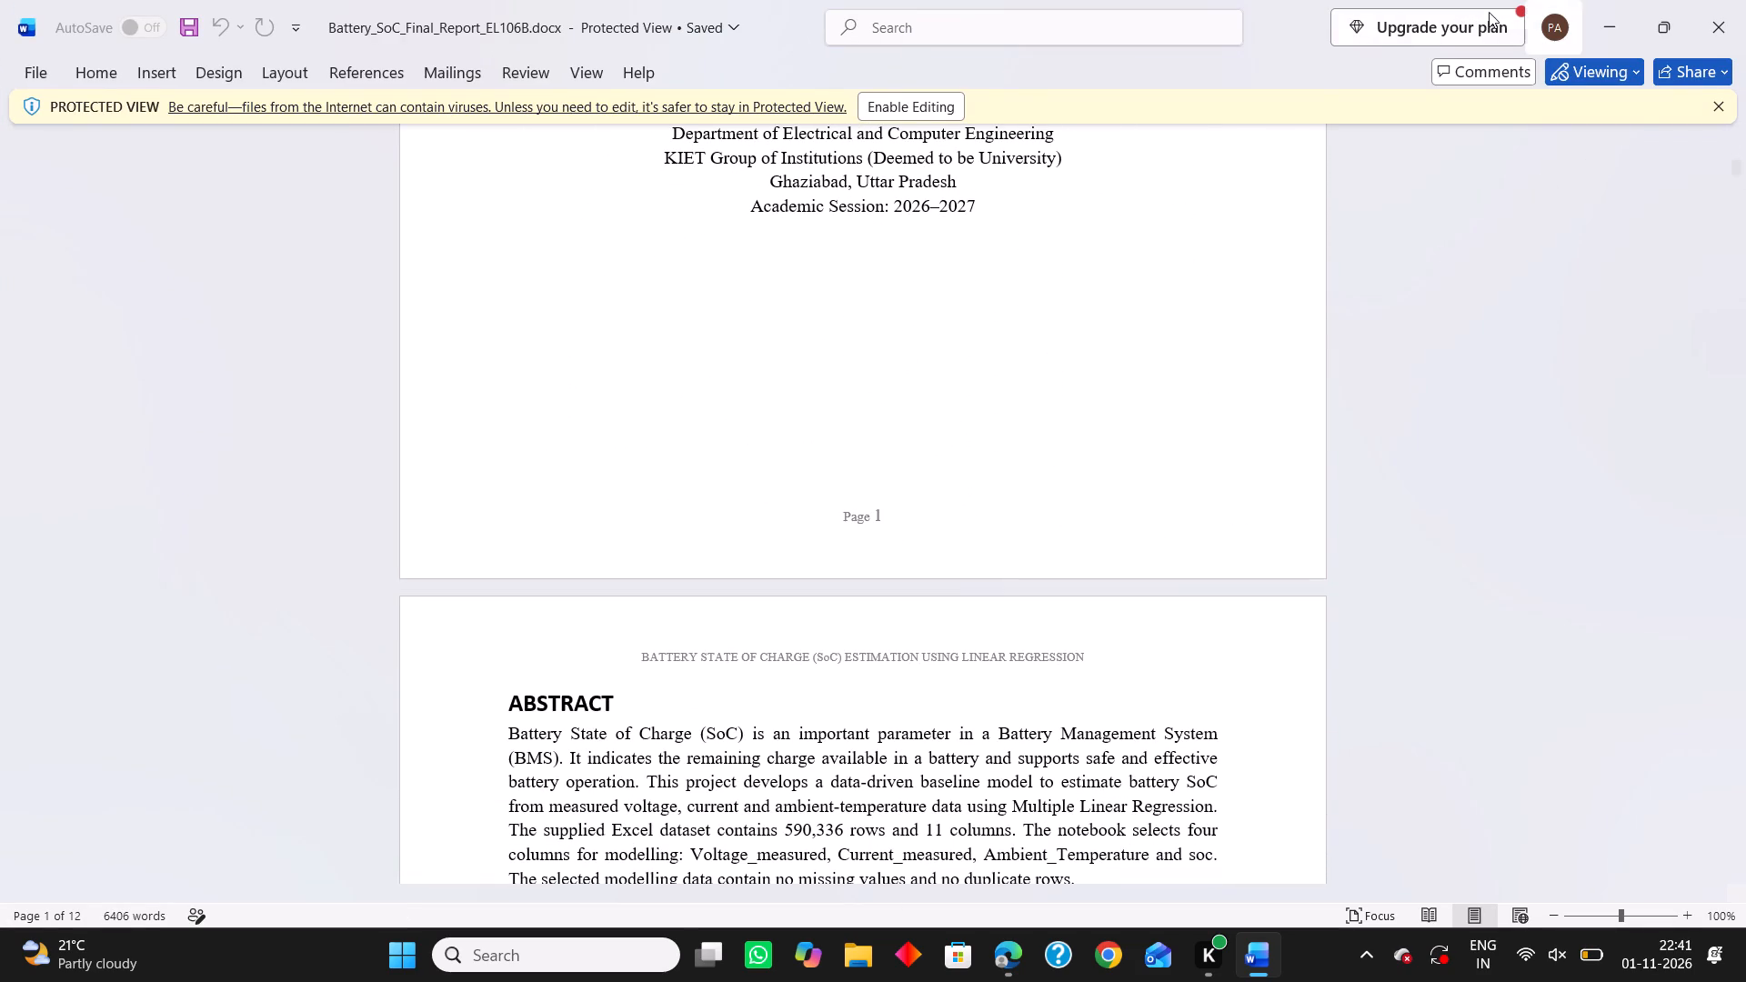
left_click(932, 96)
scroll(928, 91, "down", 5)
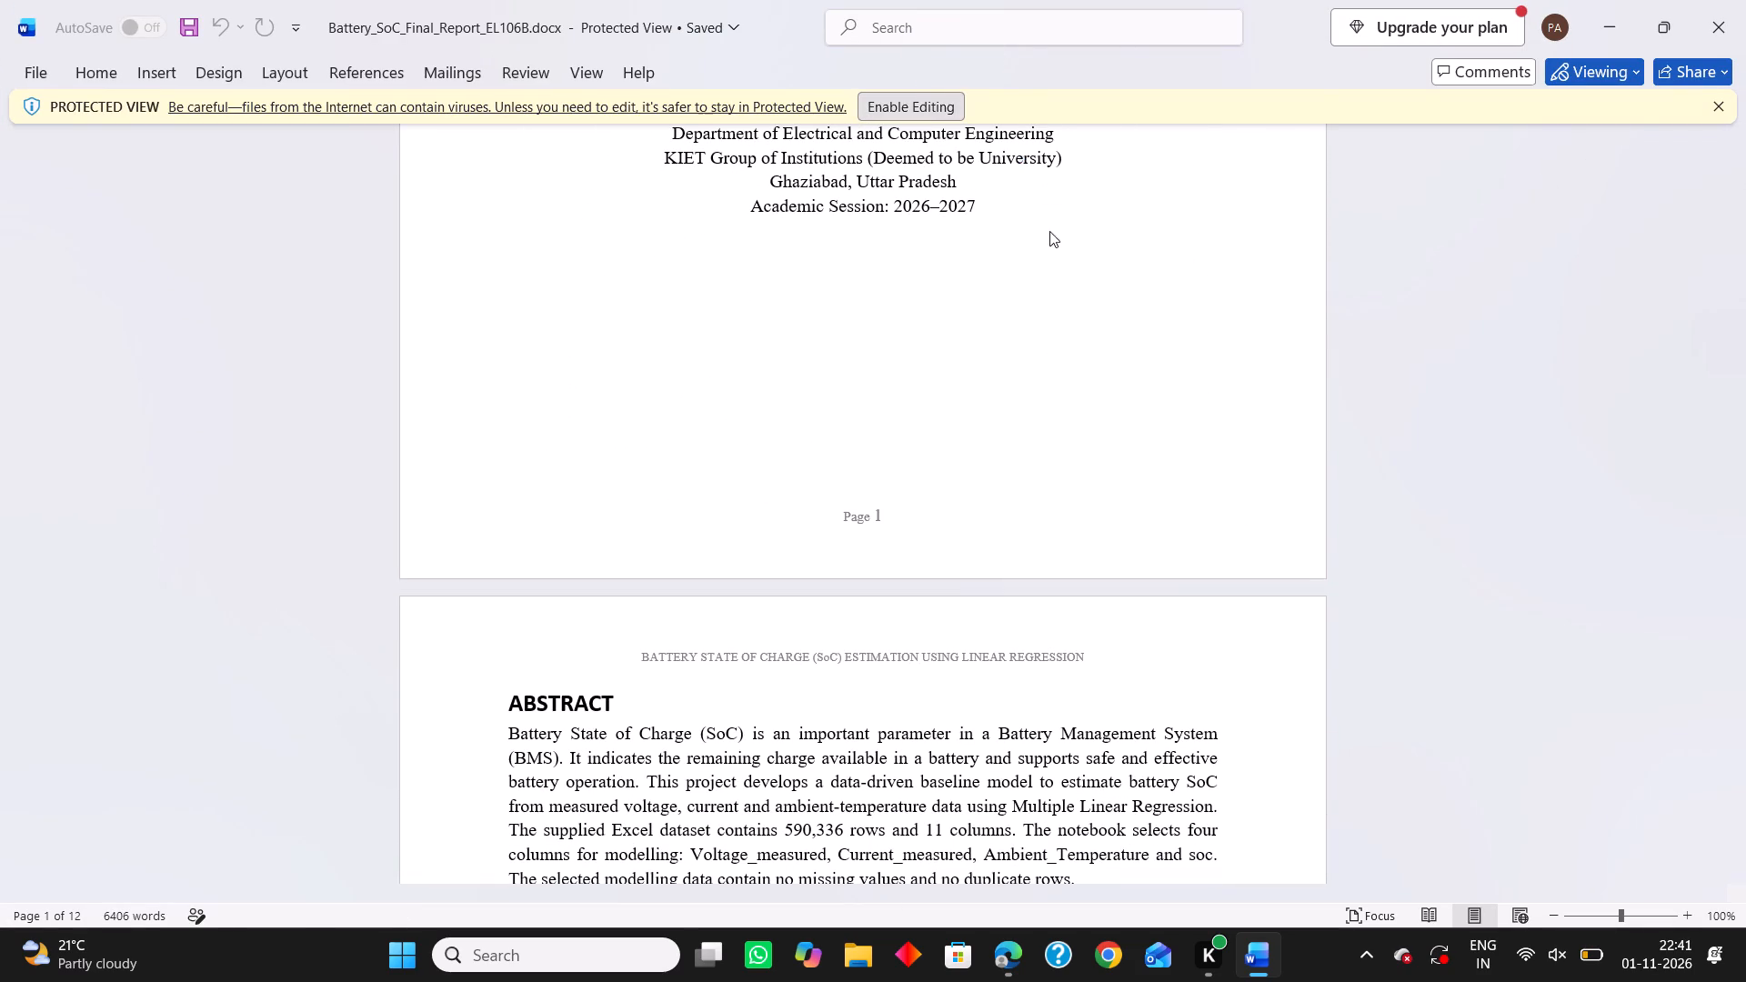
scroll(987, 474, "down", 10)
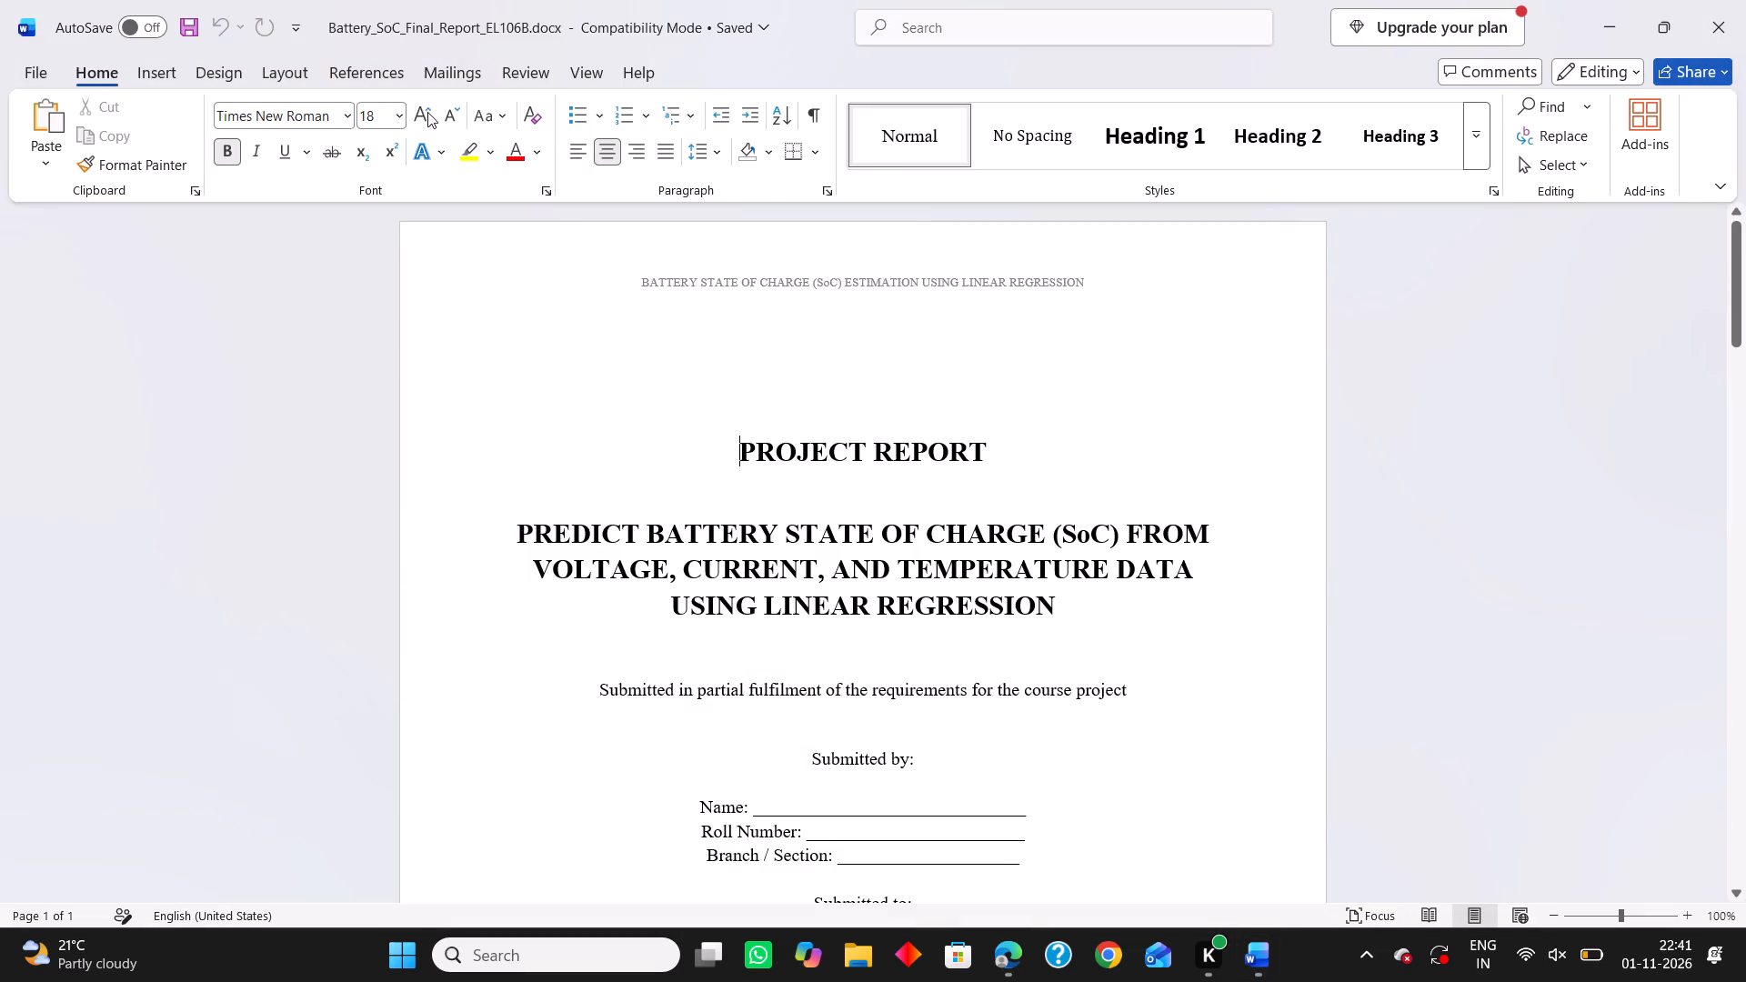
Look through the battery SoC project report's cover page and the Abstract, down to its keywords.
scroll(468, 182, "down", 14)
scroll(883, 461, "down", 3)
scroll(883, 461, "up", 5)
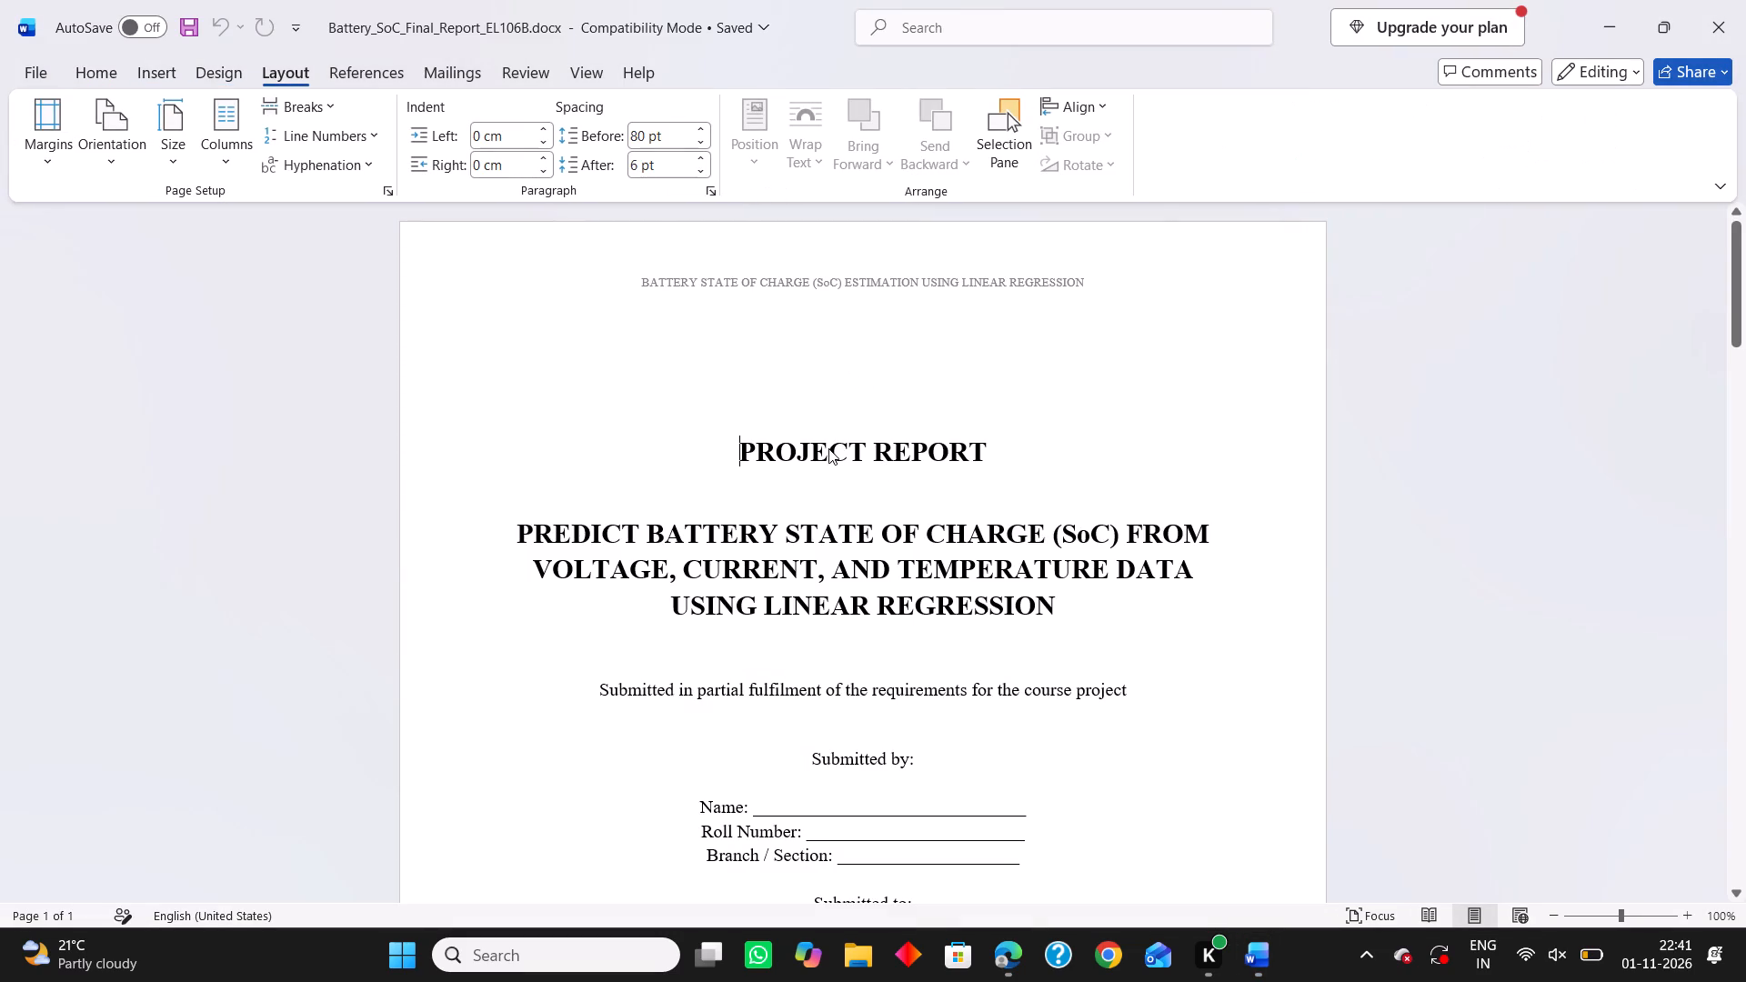
scroll(828, 448, "up", 6)
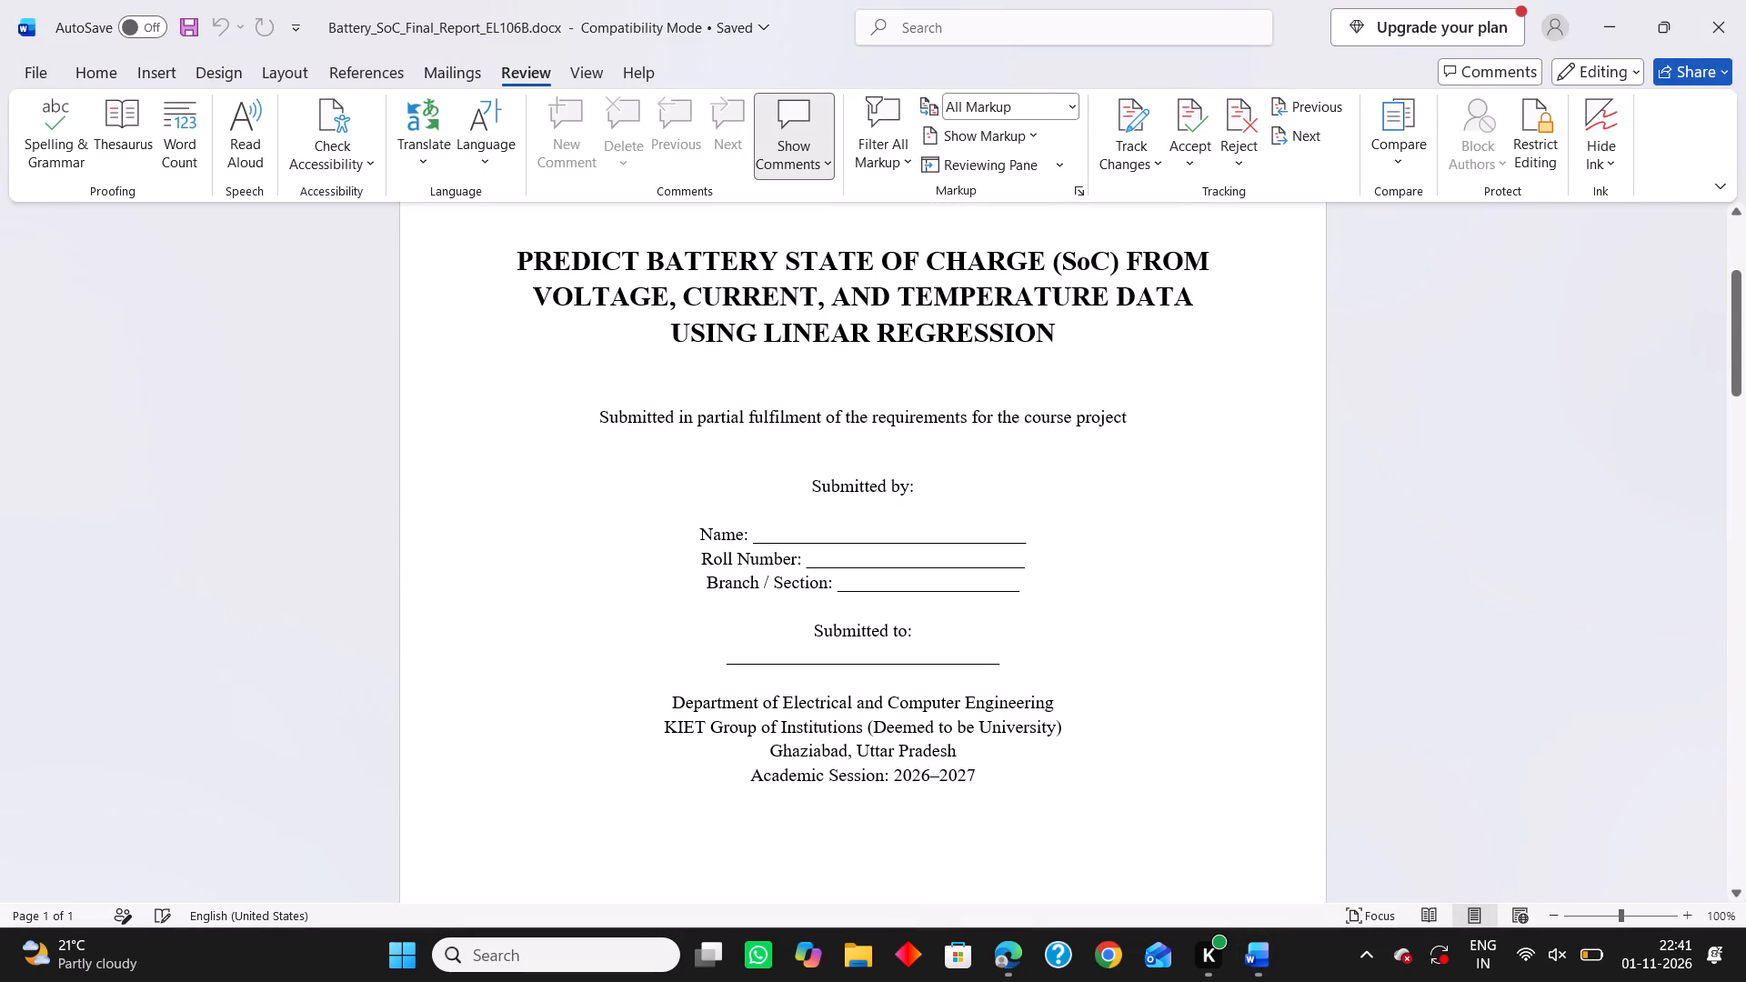
left_click(94, 69)
scroll(747, 557, "down", 3)
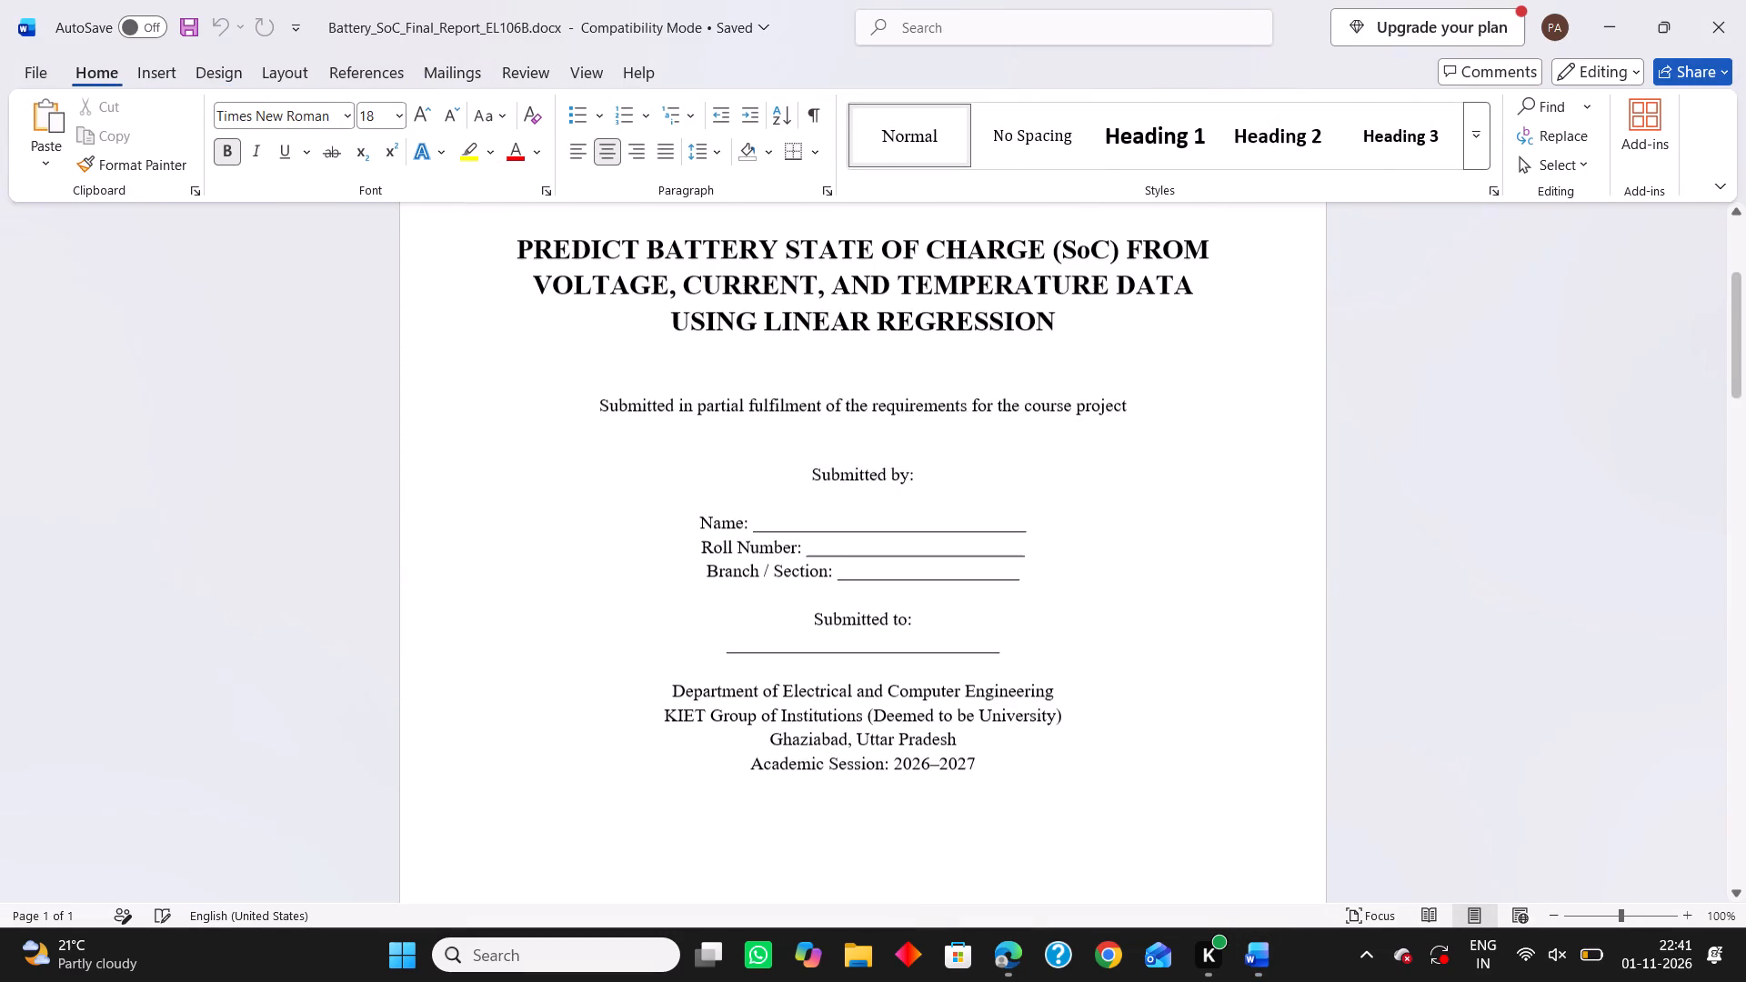
scroll(748, 558, "down", 20)
scroll(748, 558, "down", 11)
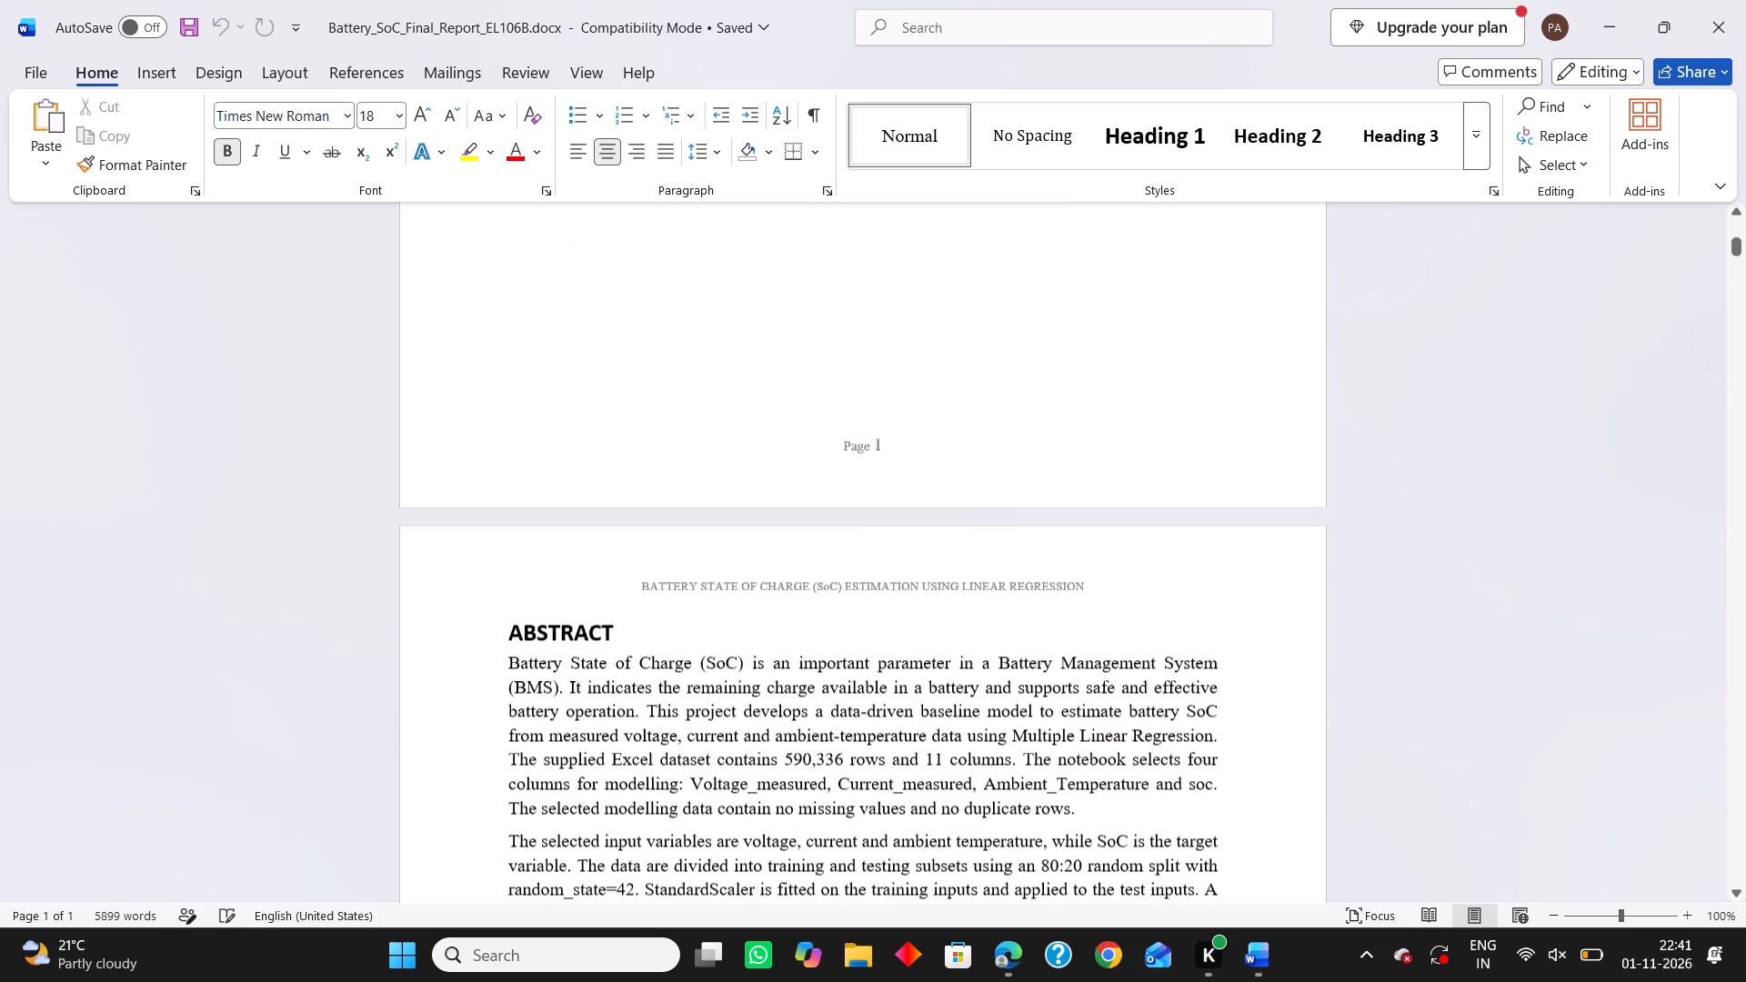
scroll(823, 503, "down", 17)
scroll(832, 490, "down", 4)
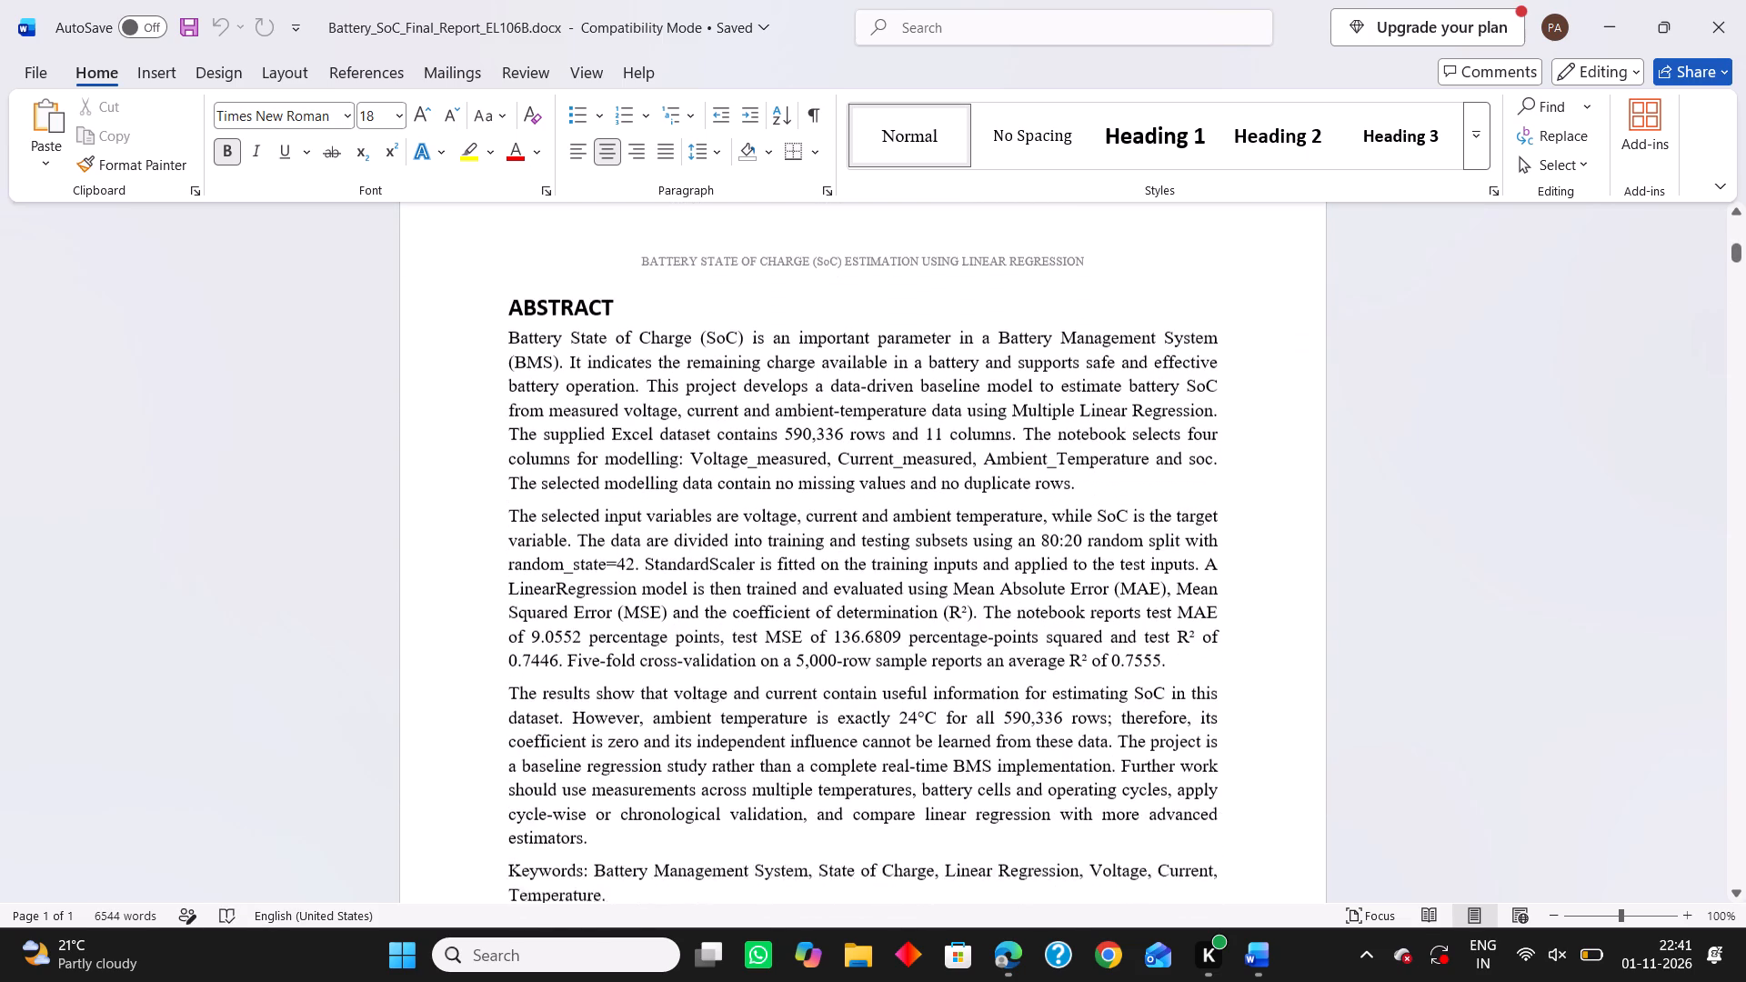
scroll(662, 445, "down", 4)
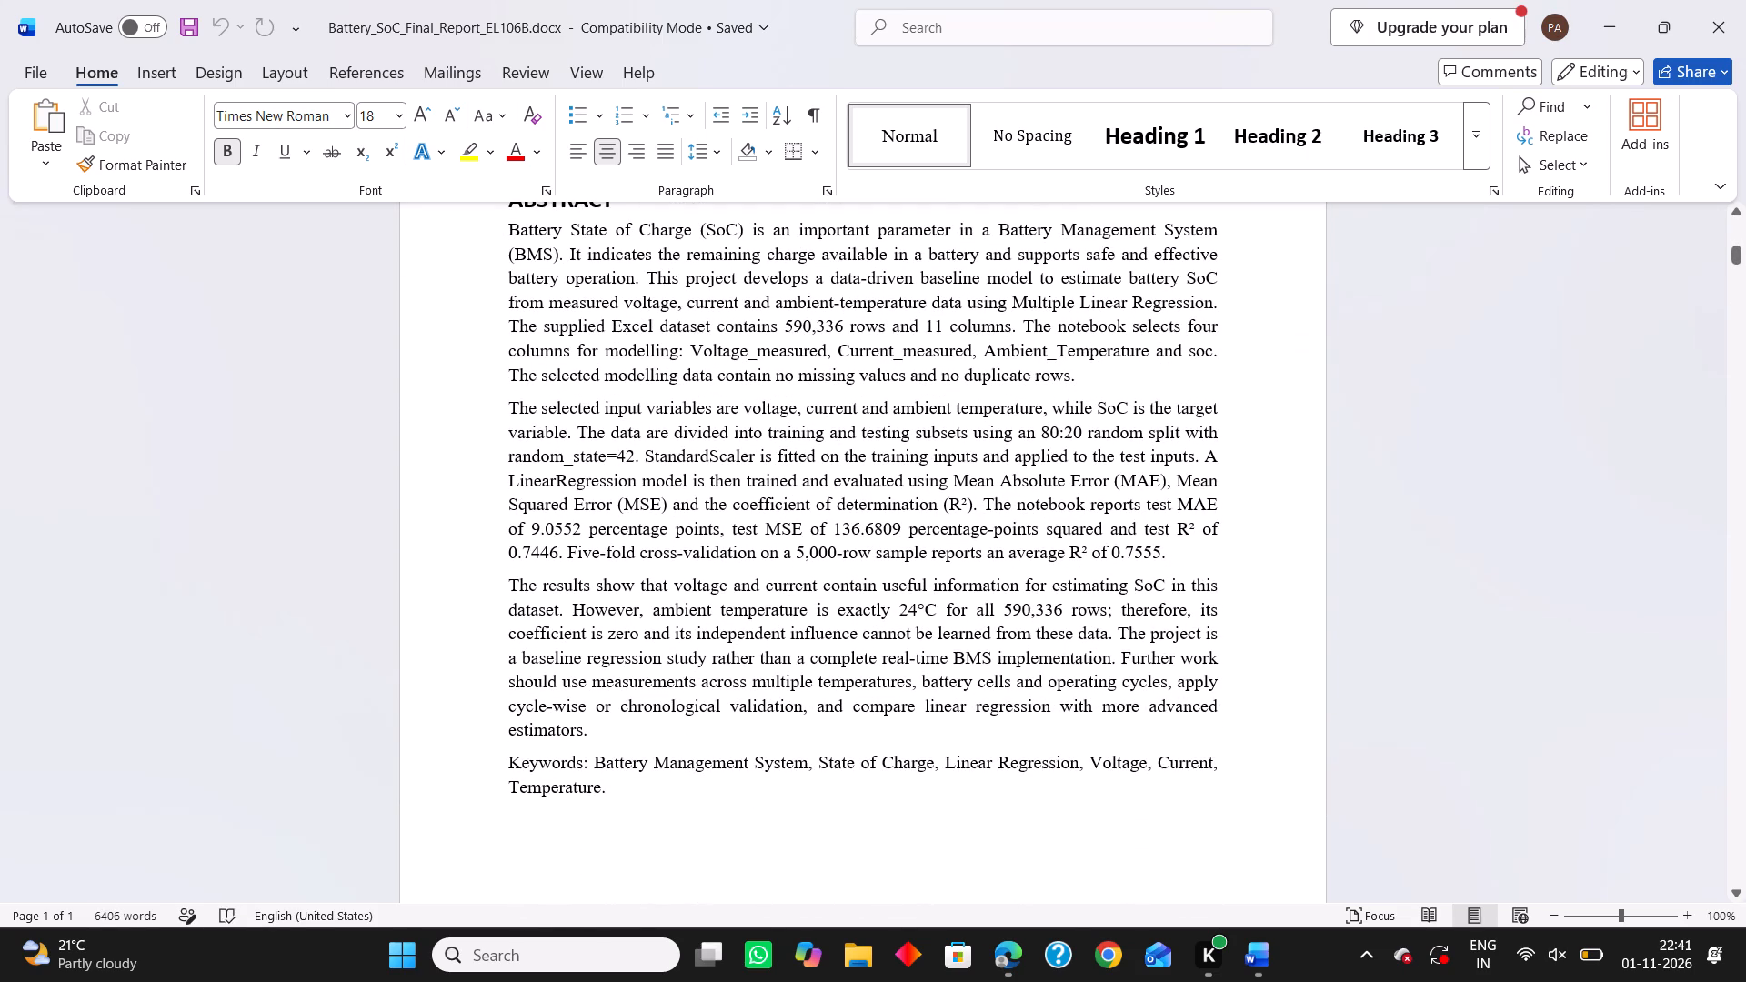
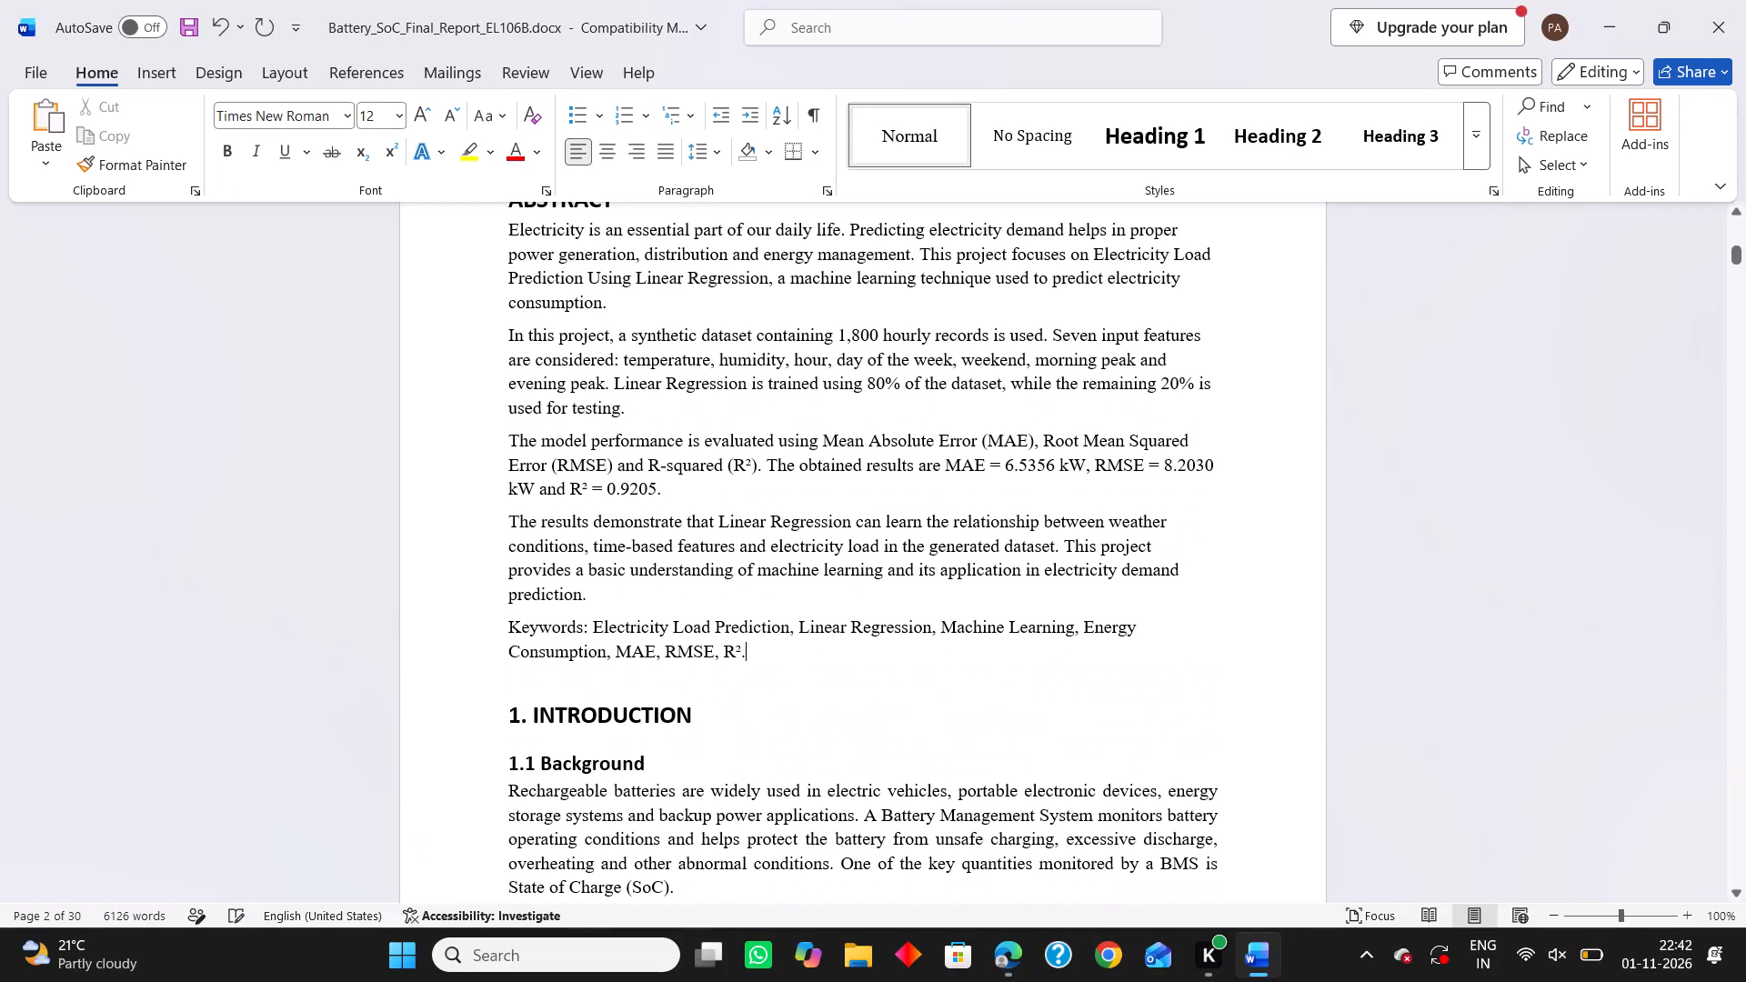
Review the Abstract again and look over the Introduction's Background and Need for SoC Estimation sections.
scroll(883, 553, "up", 9)
scroll(883, 553, "down", 5)
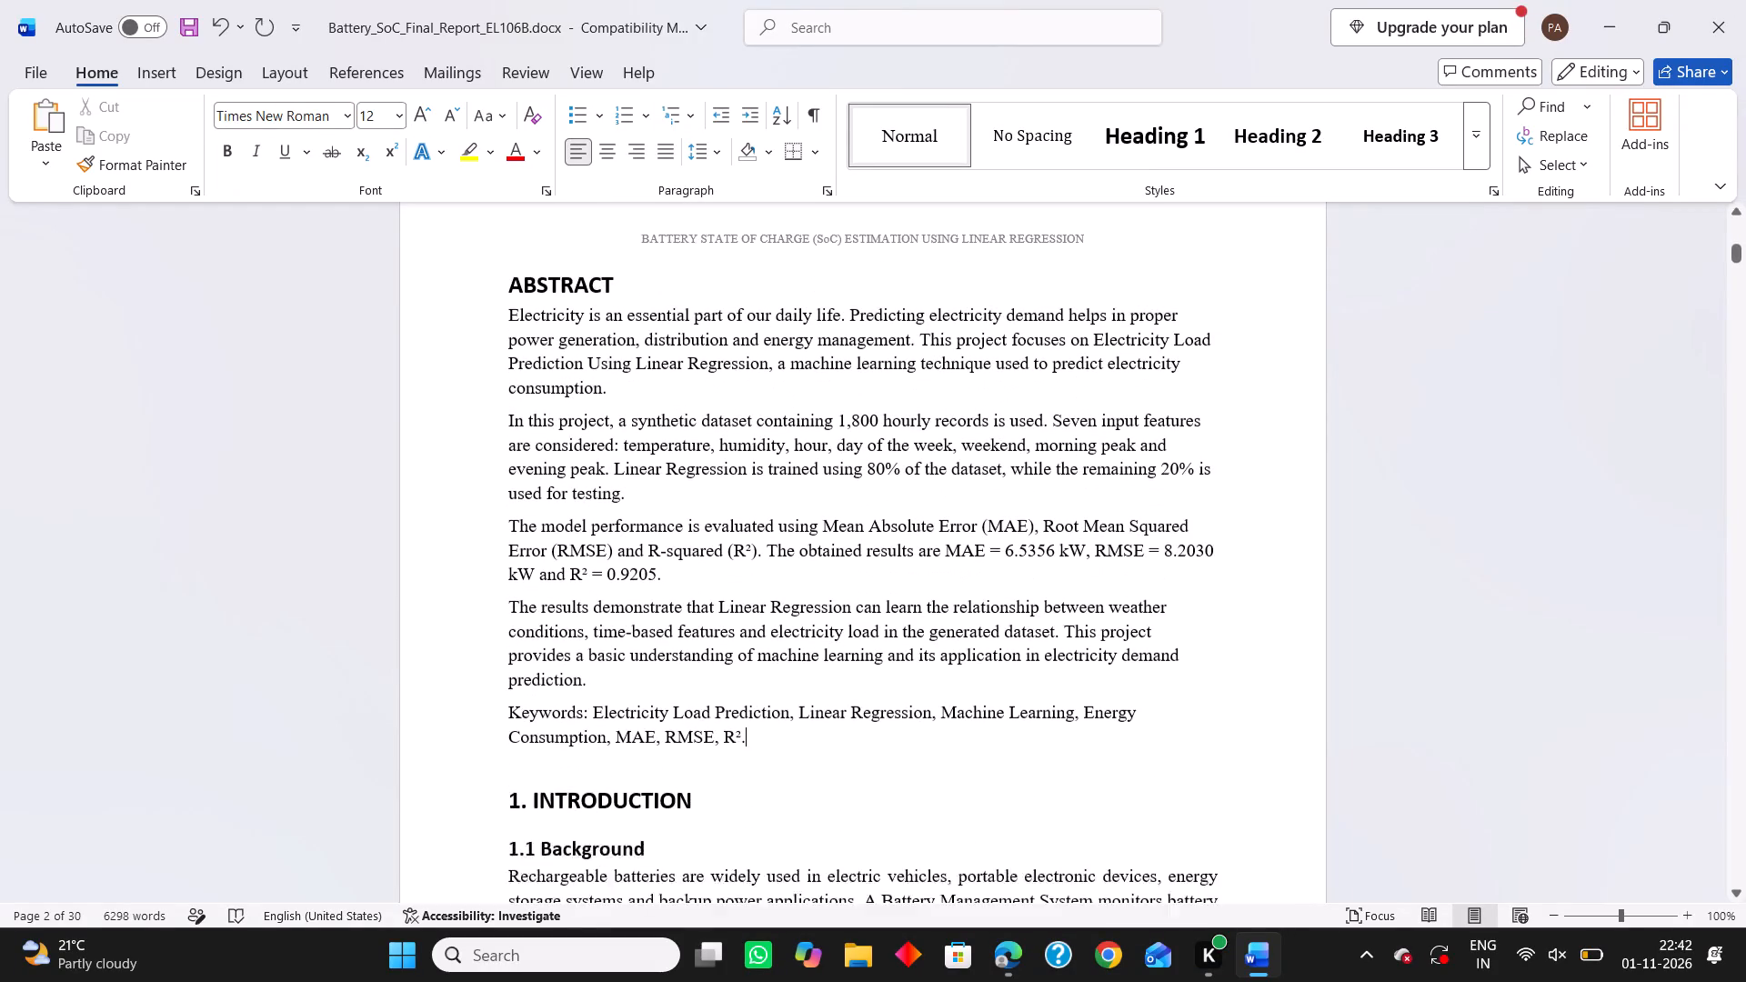
scroll(876, 563, "down", 1)
scroll(876, 563, "up", 8)
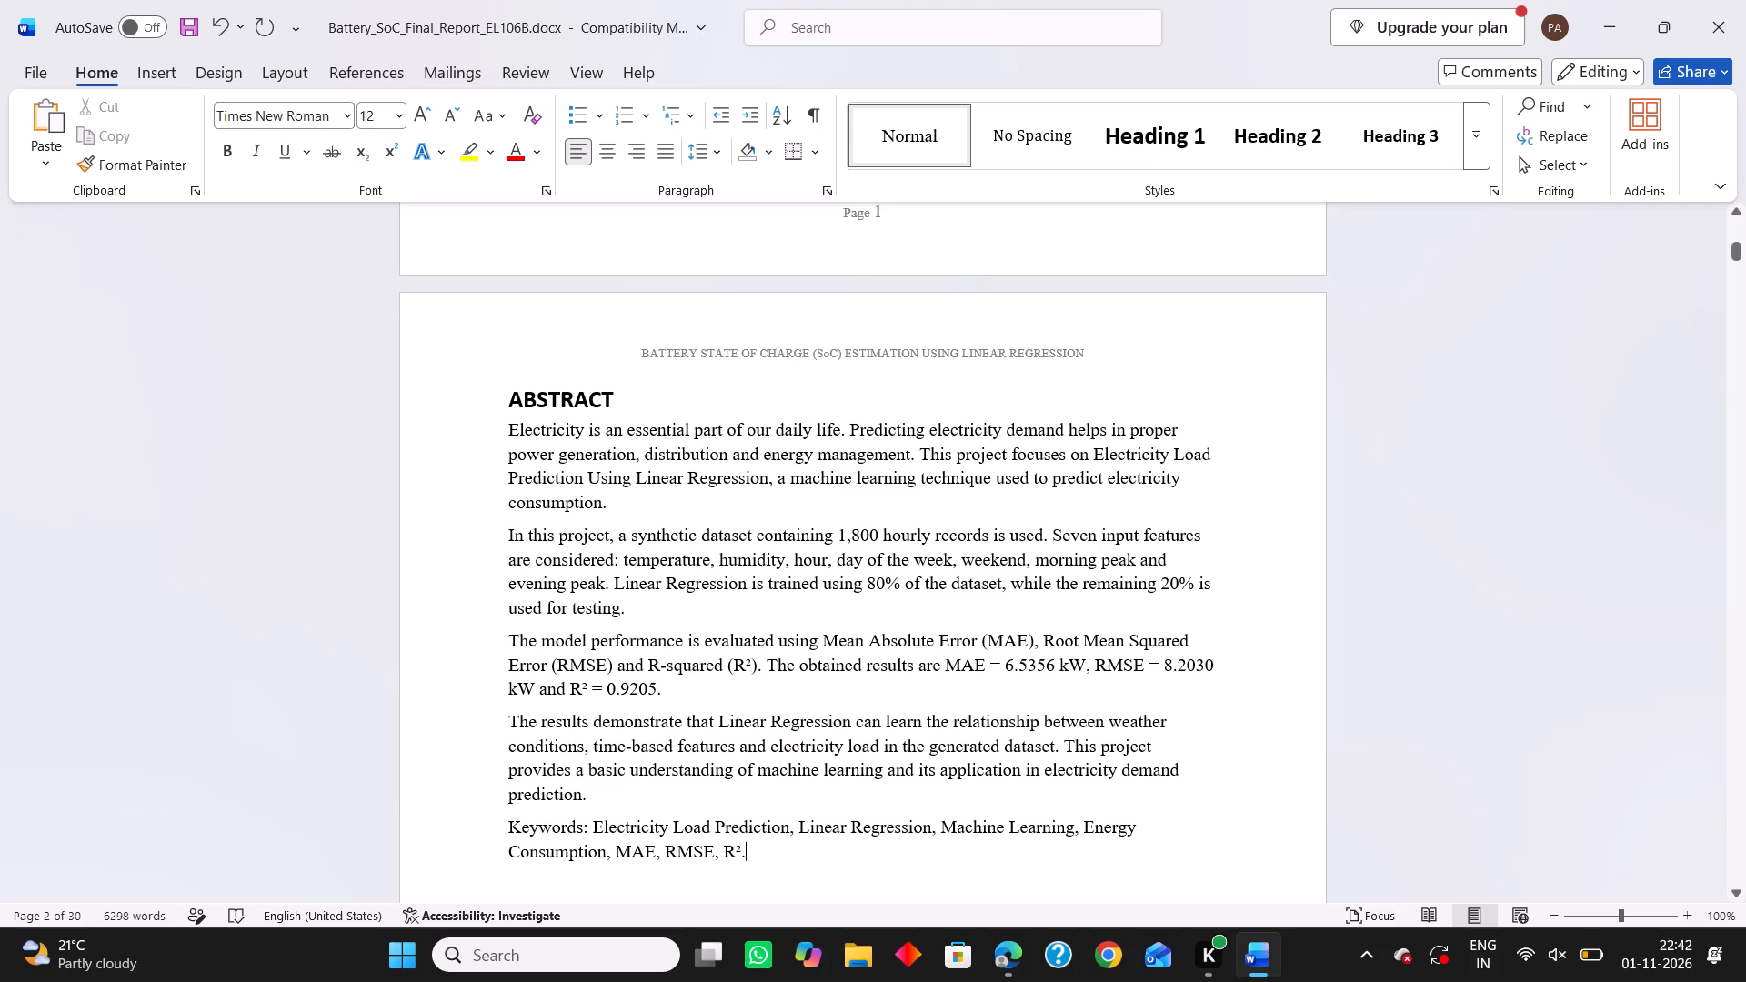
scroll(705, 268, "down", 12)
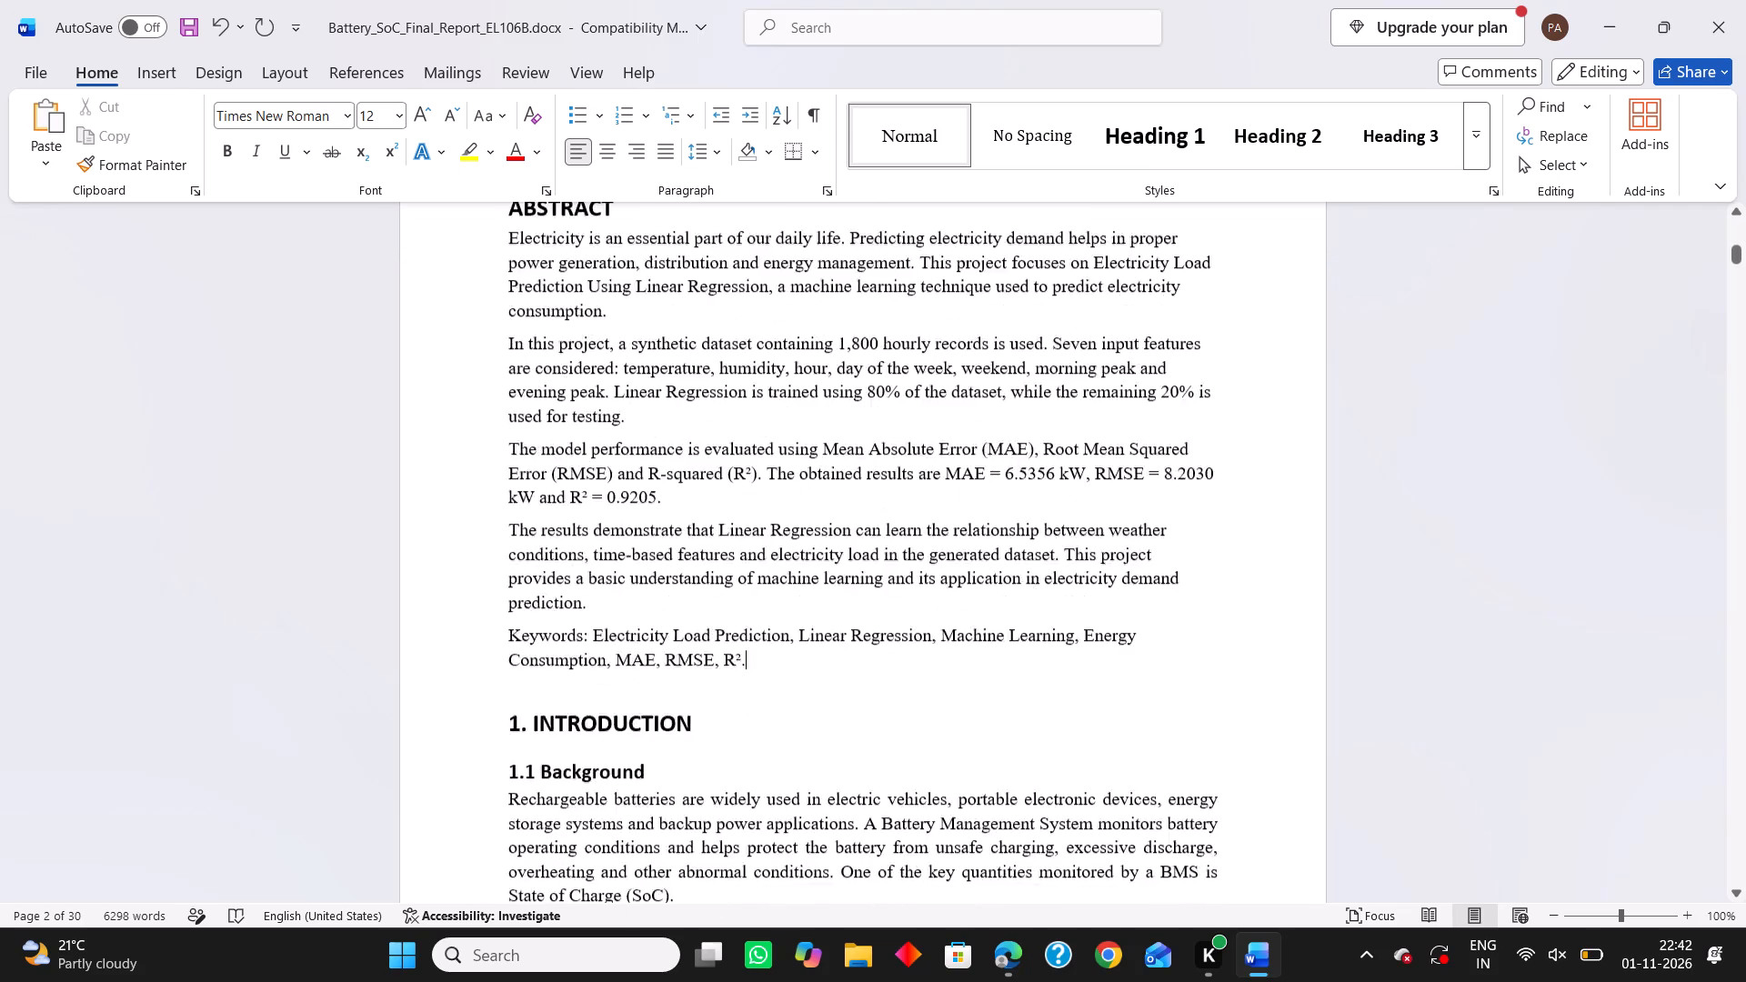
scroll(773, 340, "down", 18)
scroll(738, 372, "up", 1)
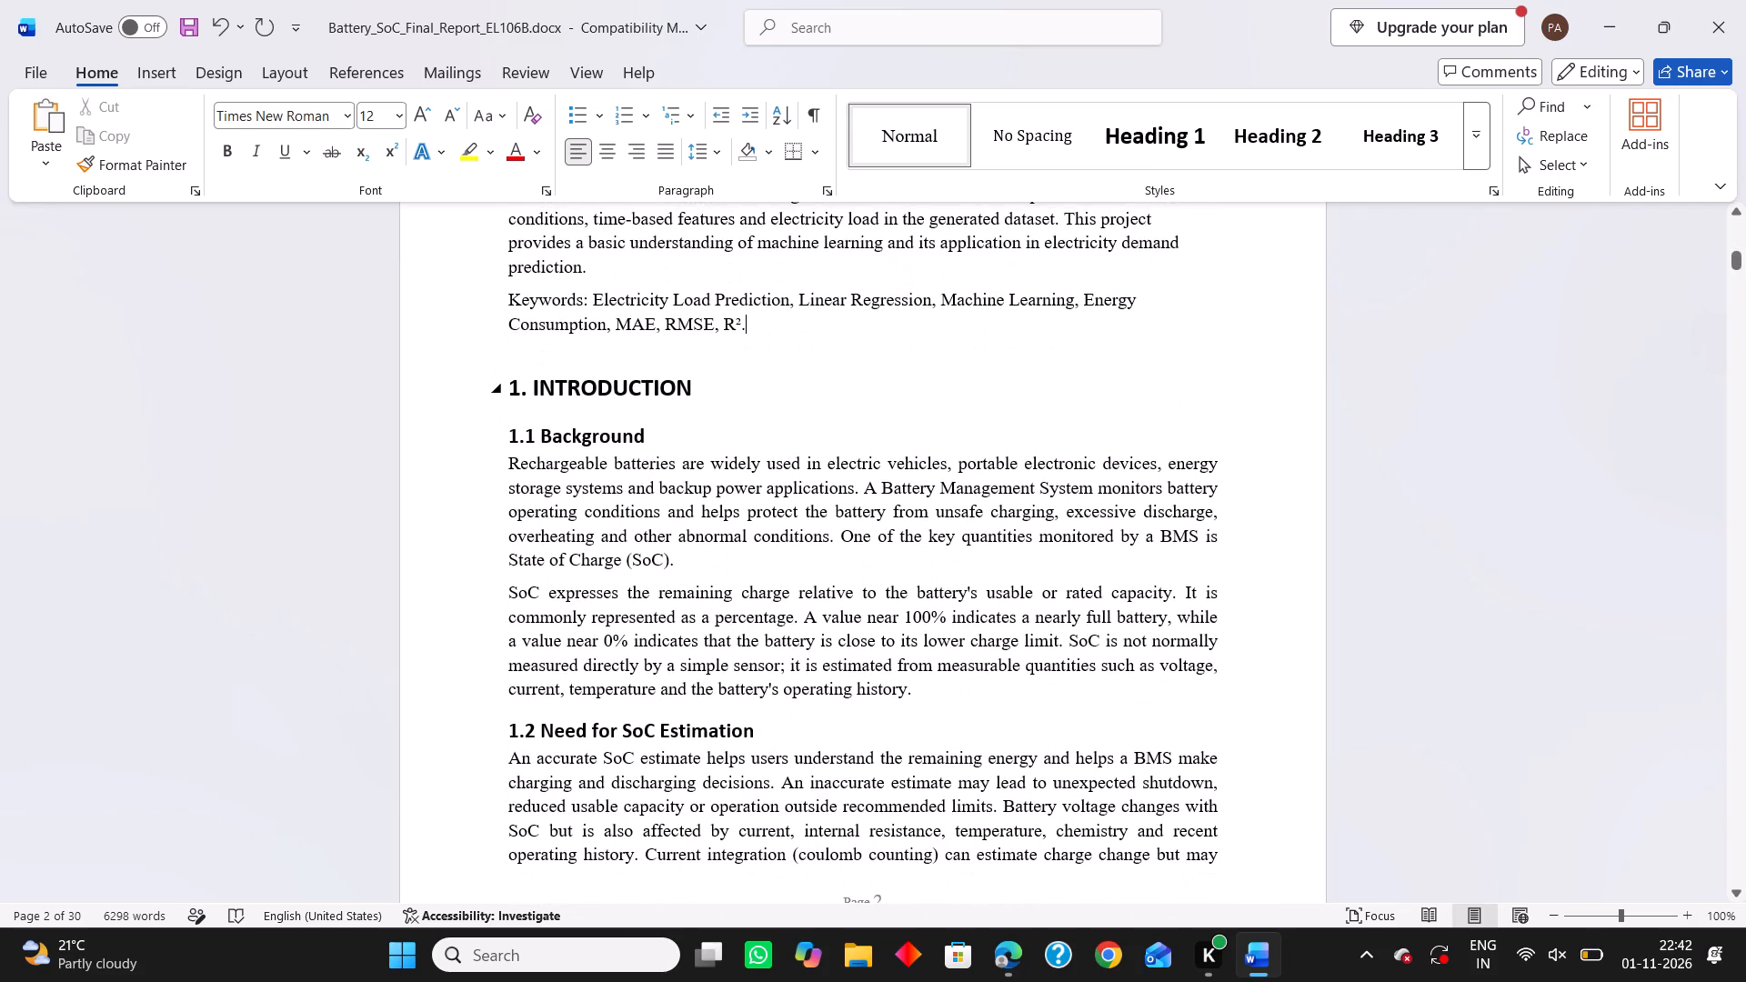
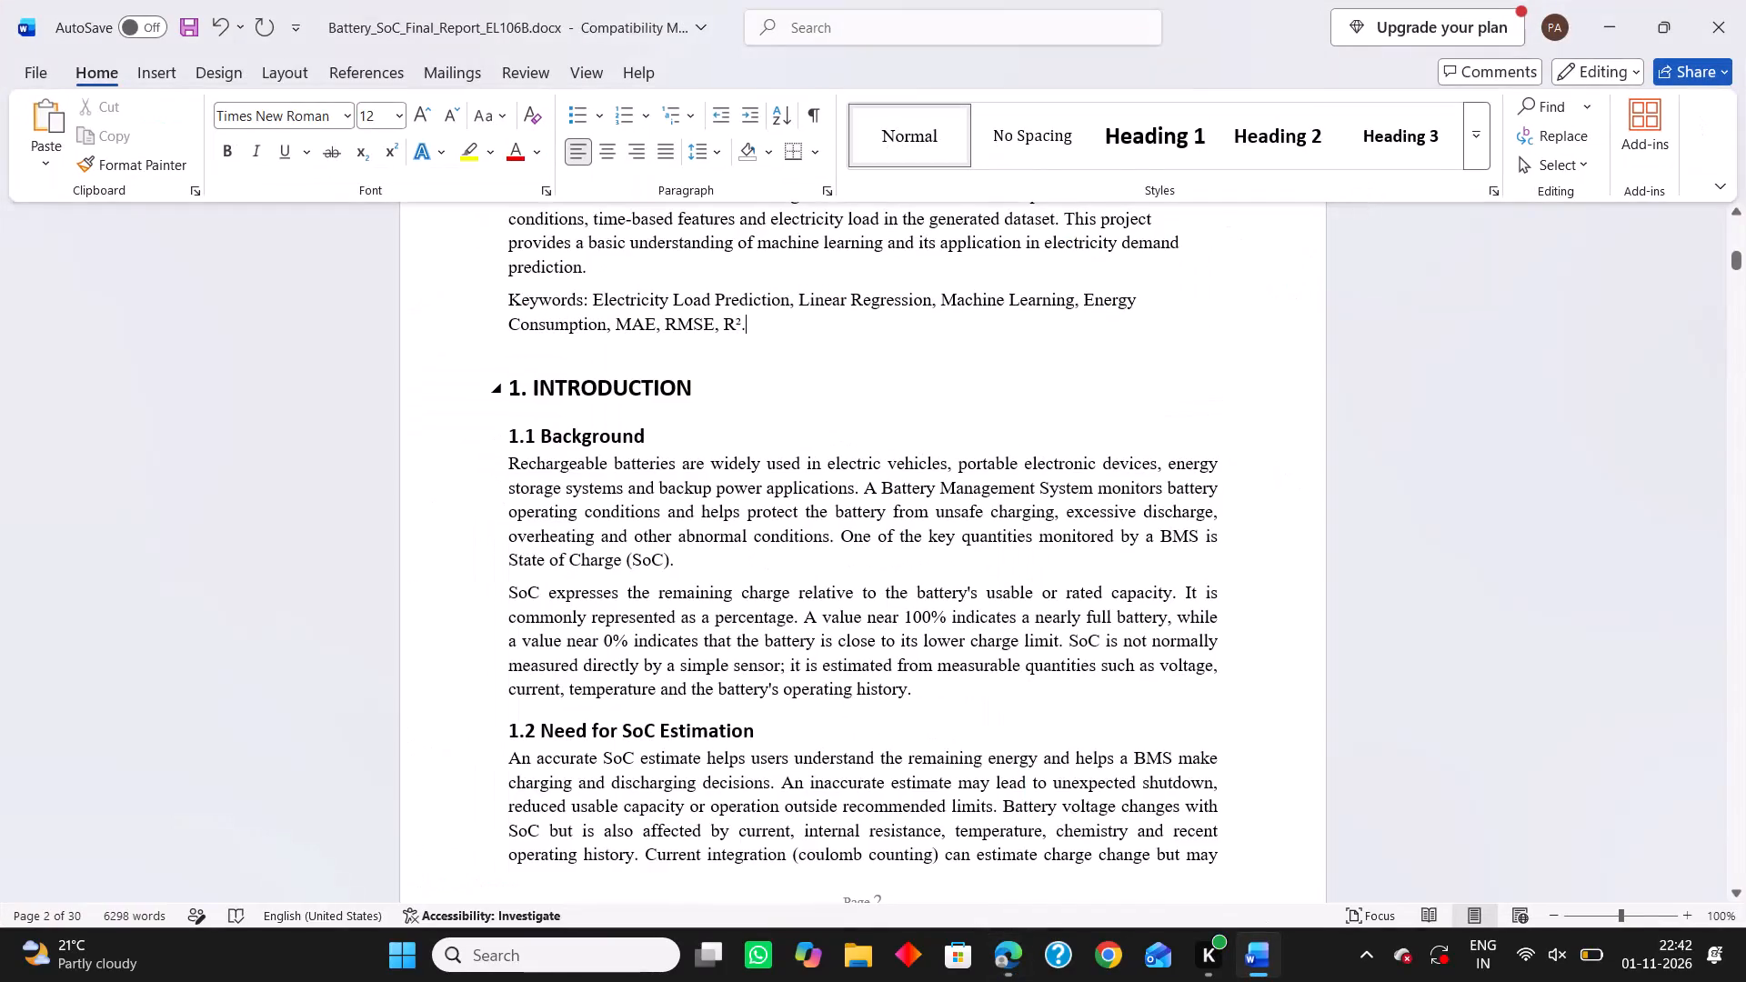
Return to the Abstract on page 2 and reread its paragraphs and keywords.
scroll(1079, 378, "up", 3)
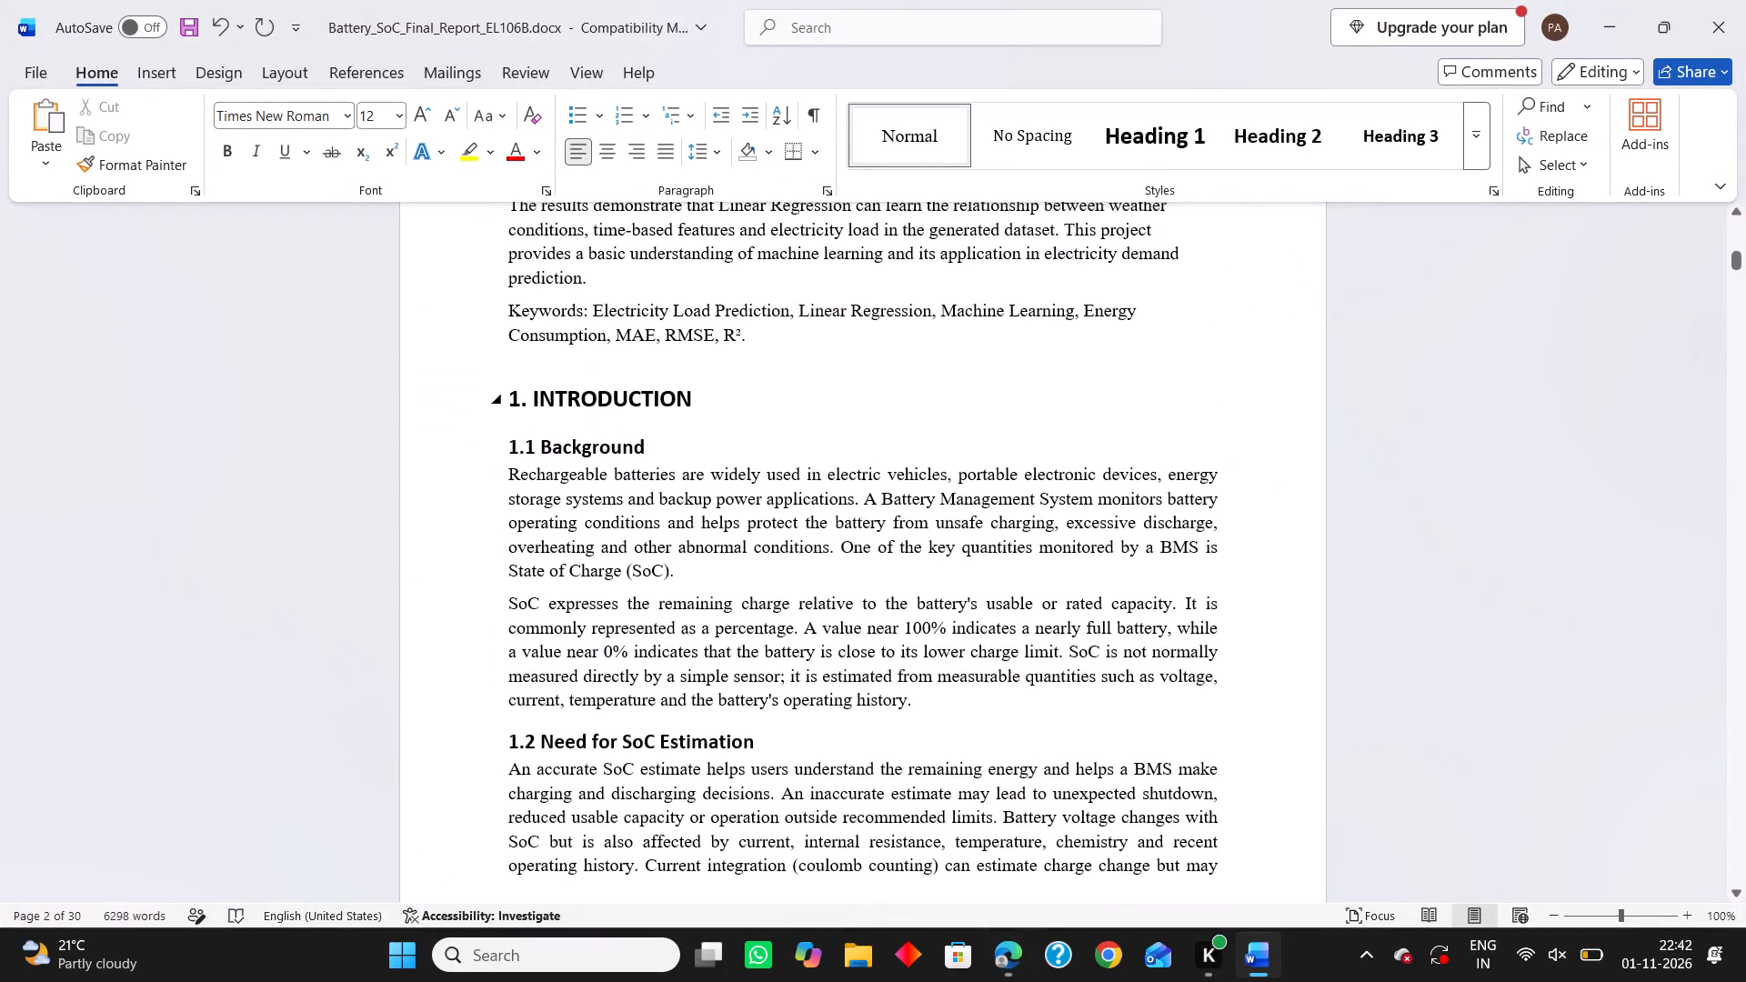
scroll(1079, 378, "up", 6)
scroll(1003, 499, "up", 13)
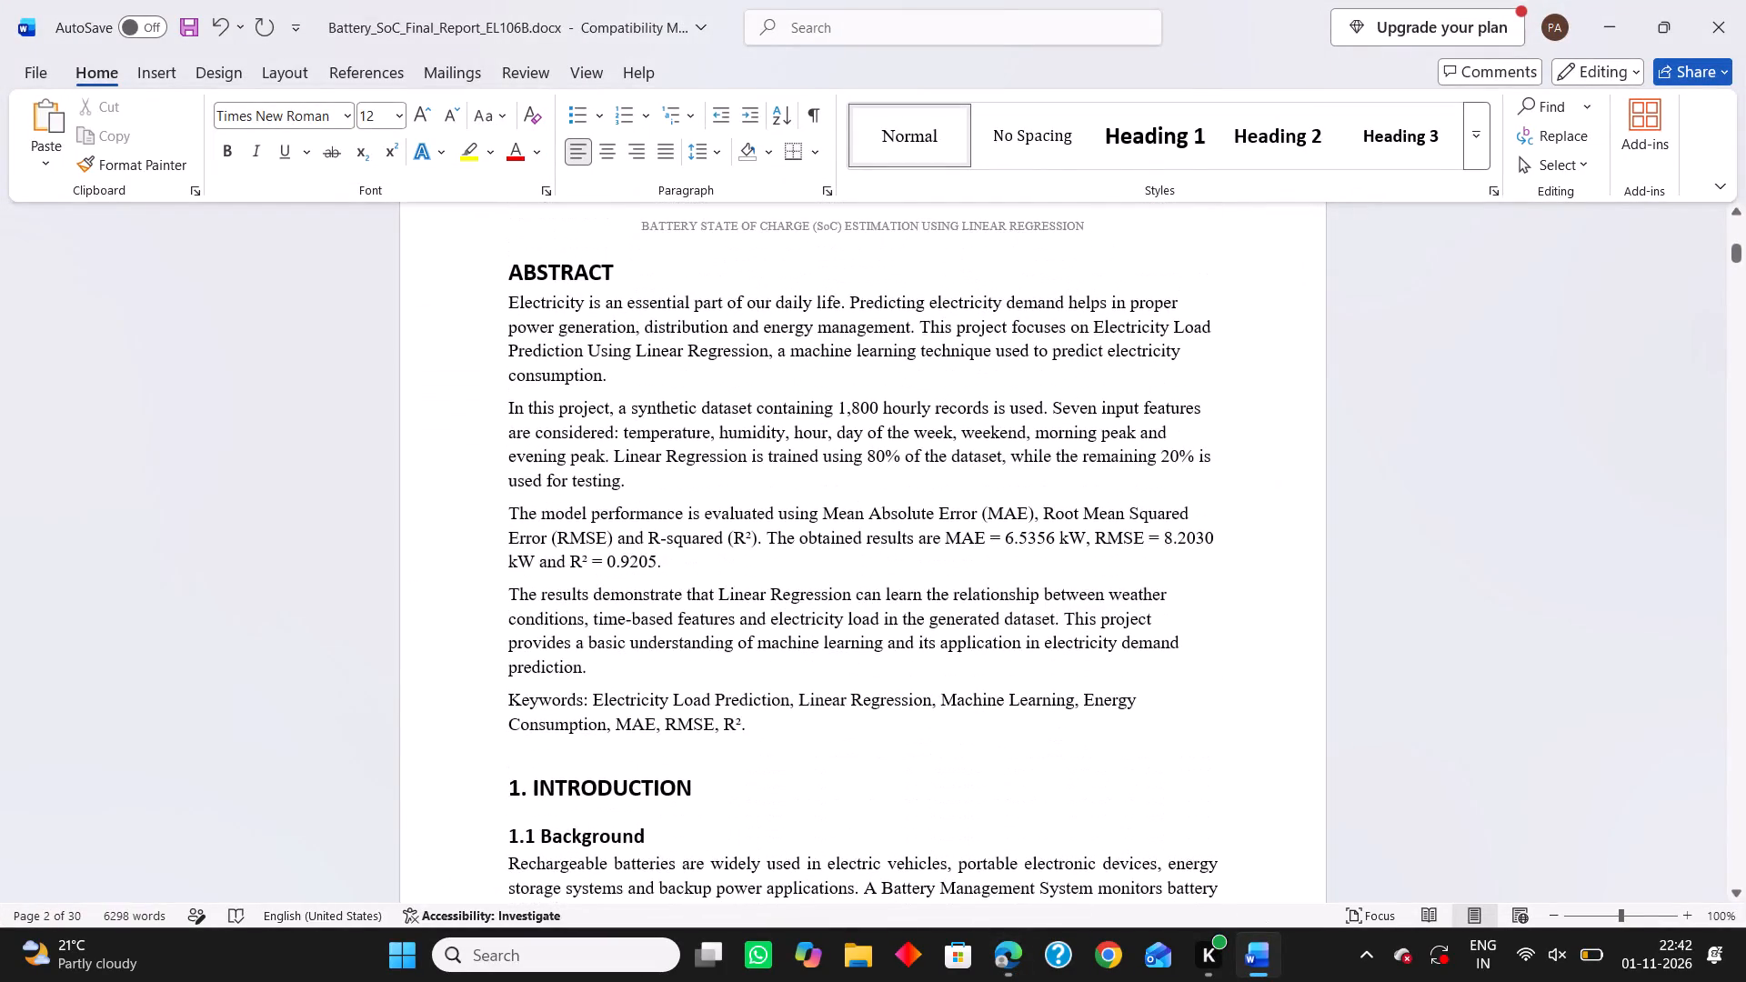
scroll(1000, 502, "up", 3)
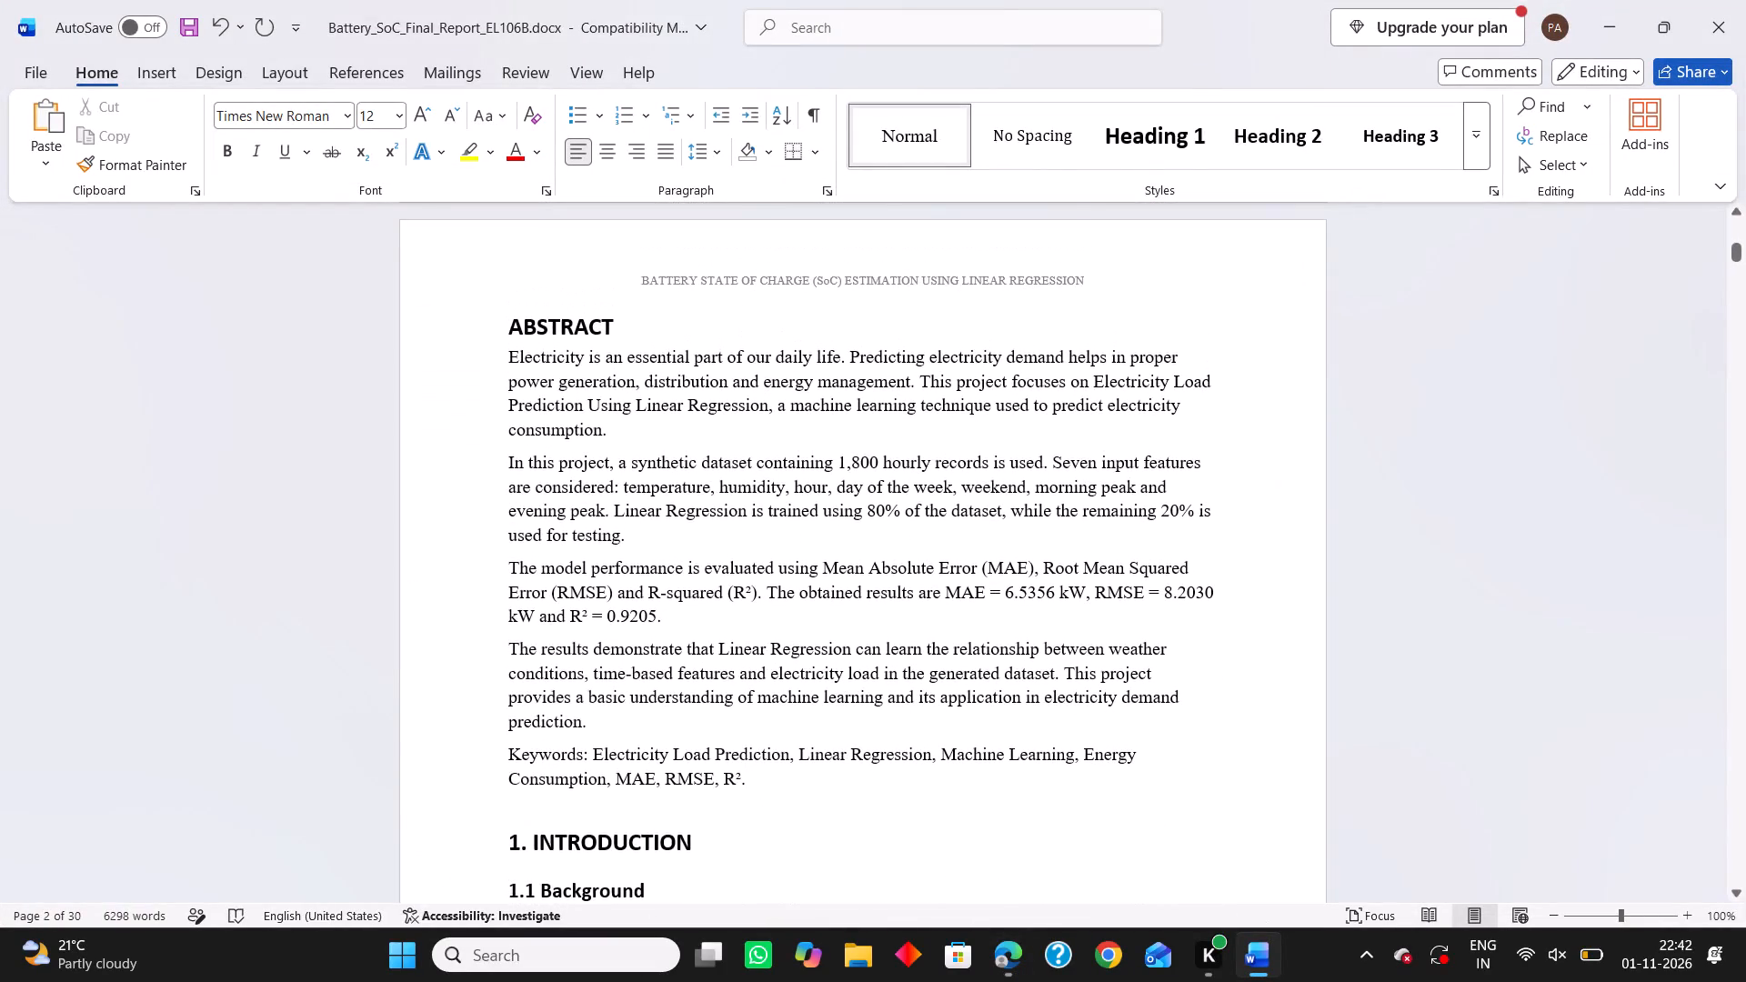
left_click(808, 530)
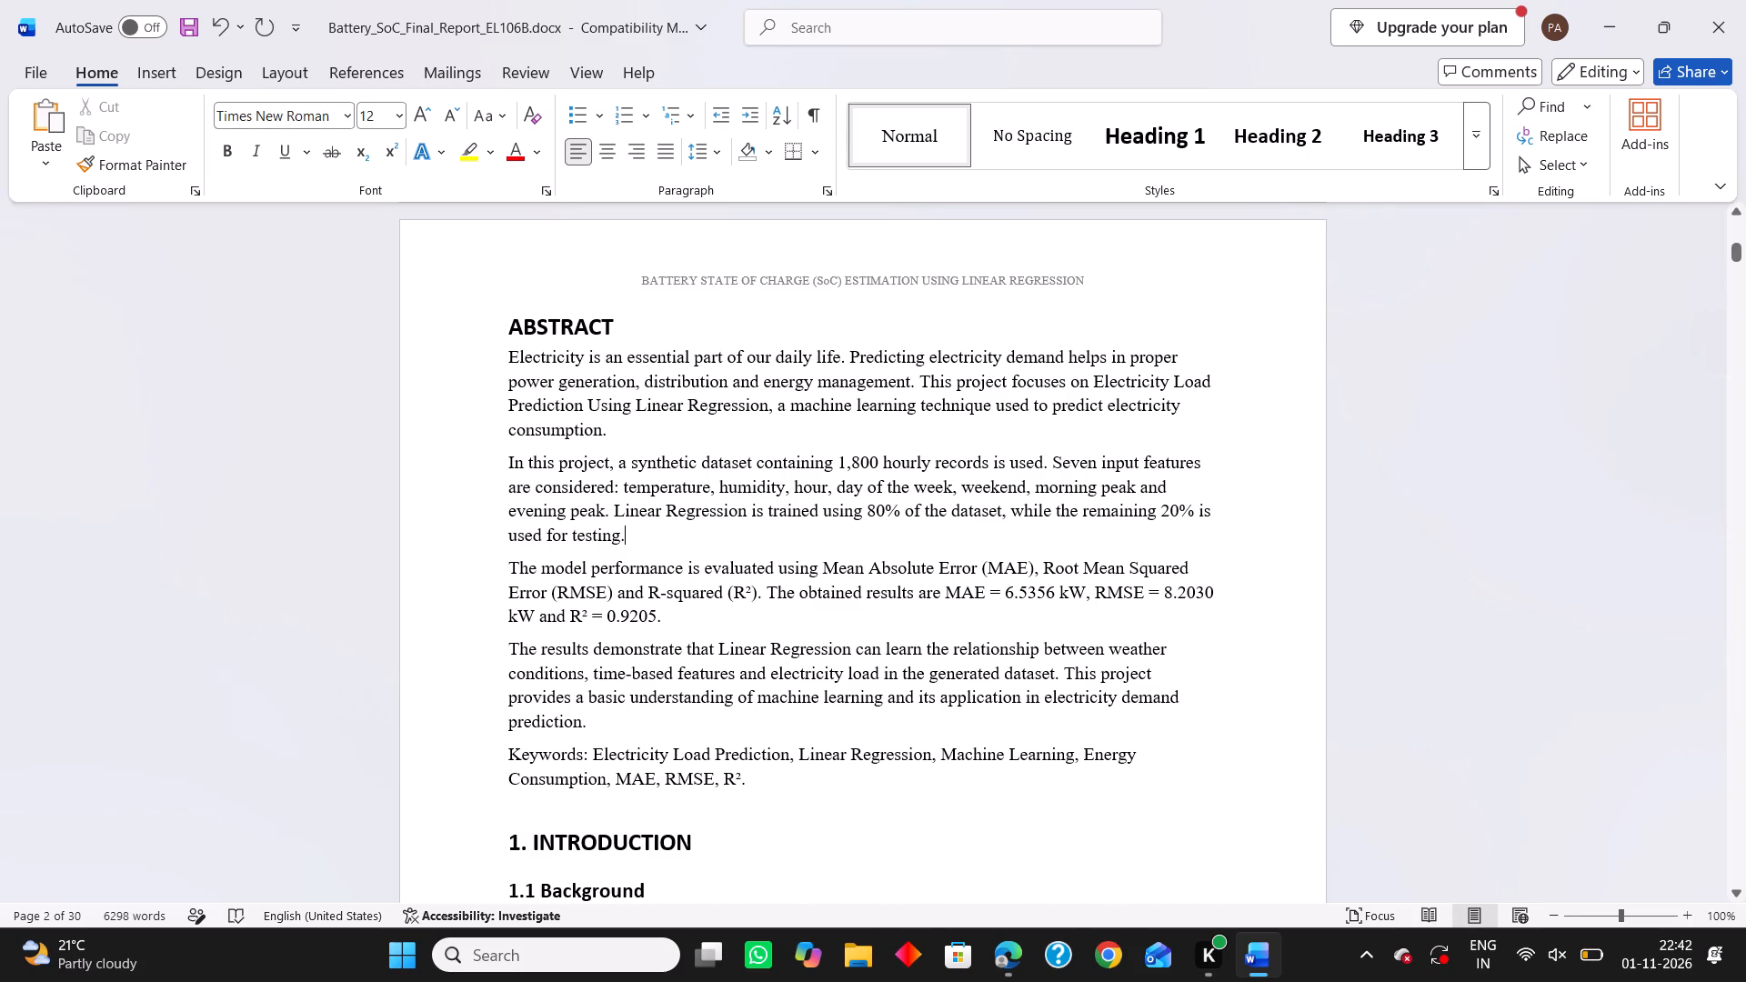
right_click(814, 510)
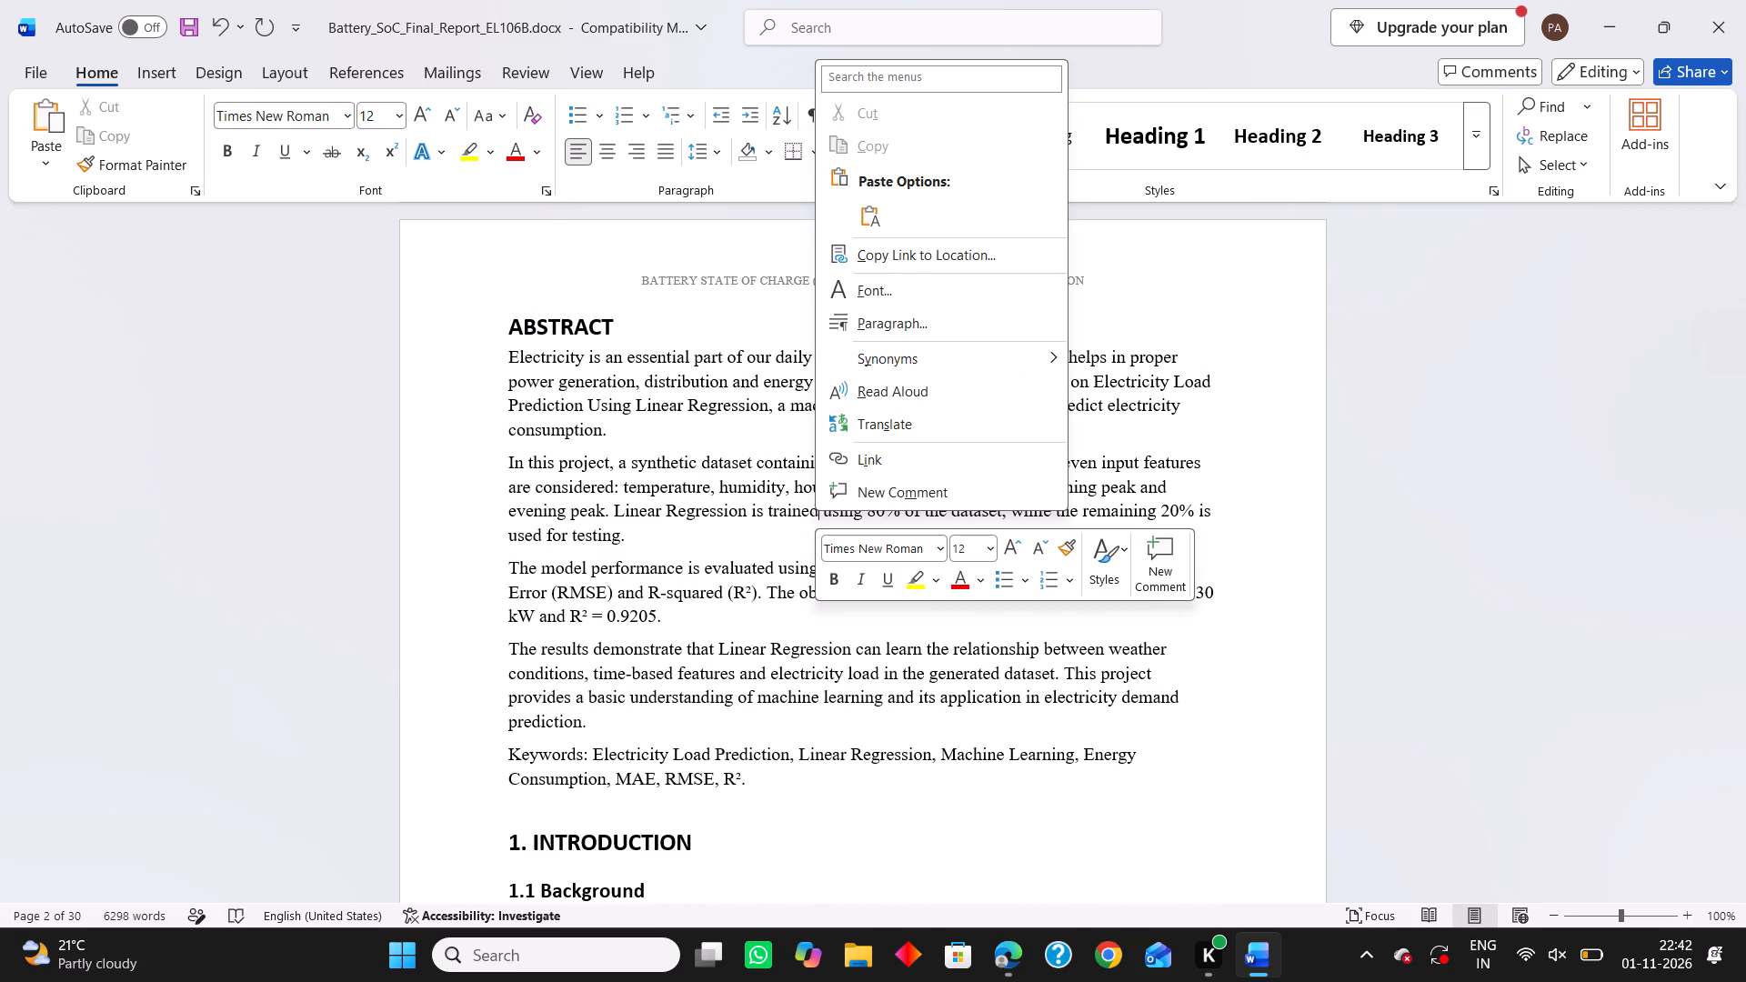
left_click(782, 488)
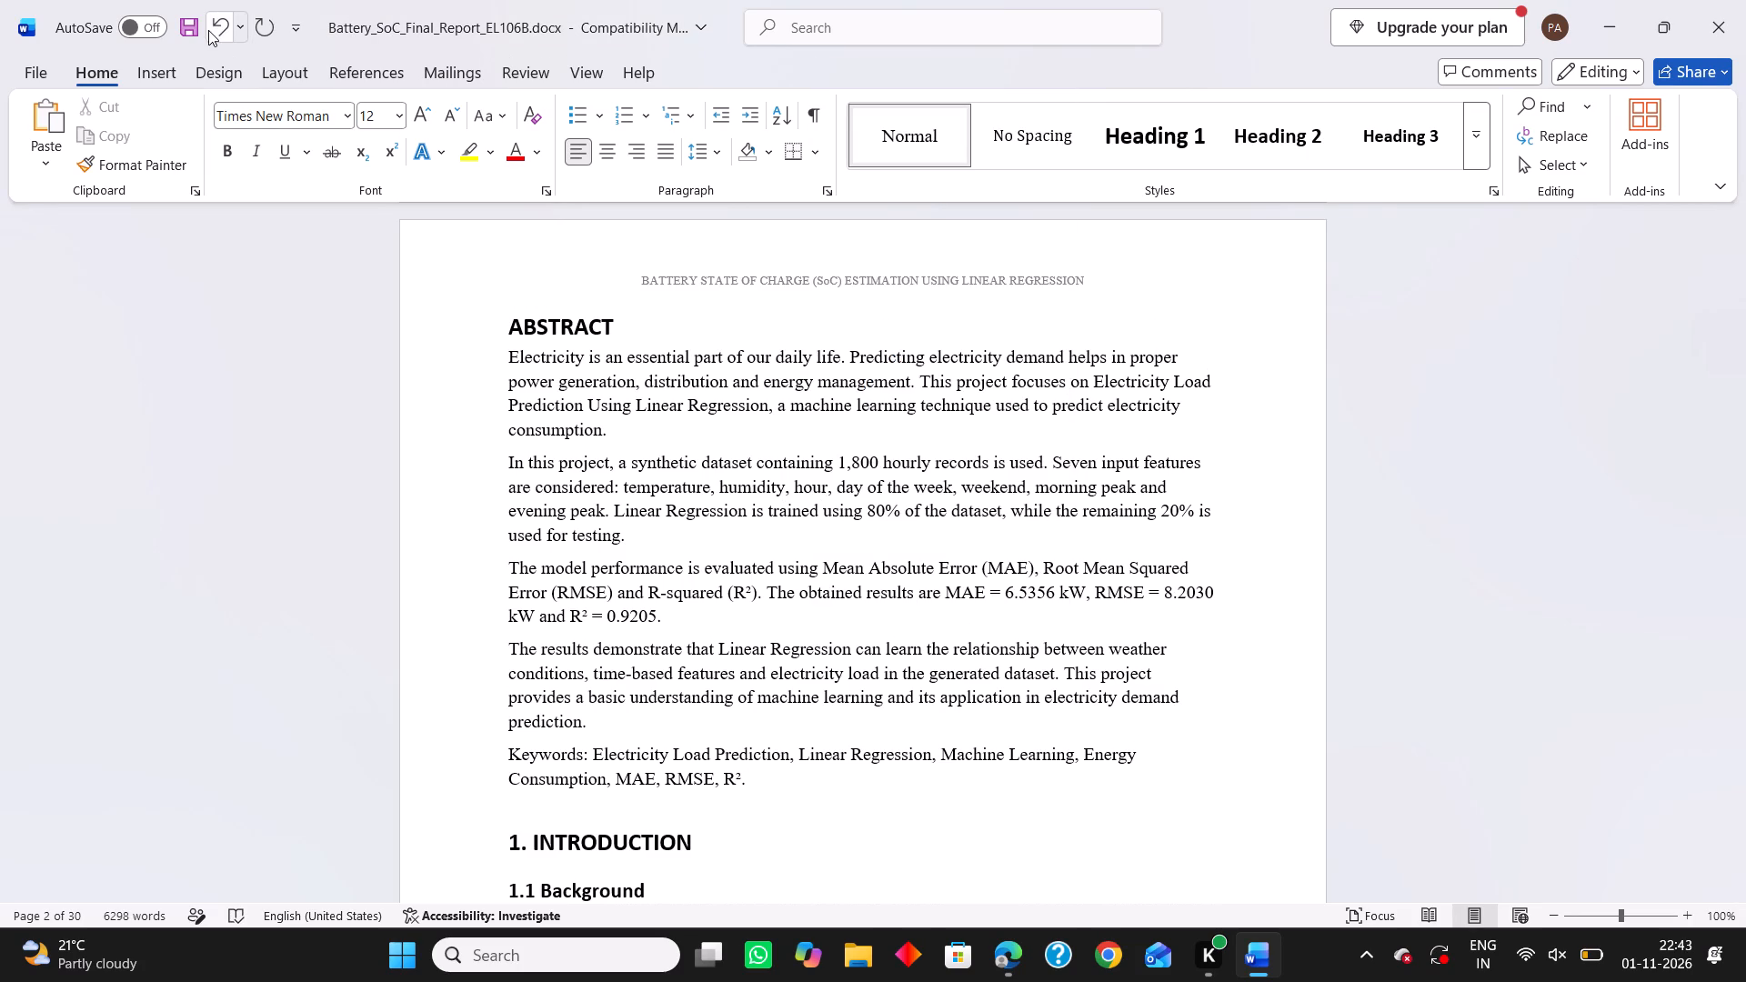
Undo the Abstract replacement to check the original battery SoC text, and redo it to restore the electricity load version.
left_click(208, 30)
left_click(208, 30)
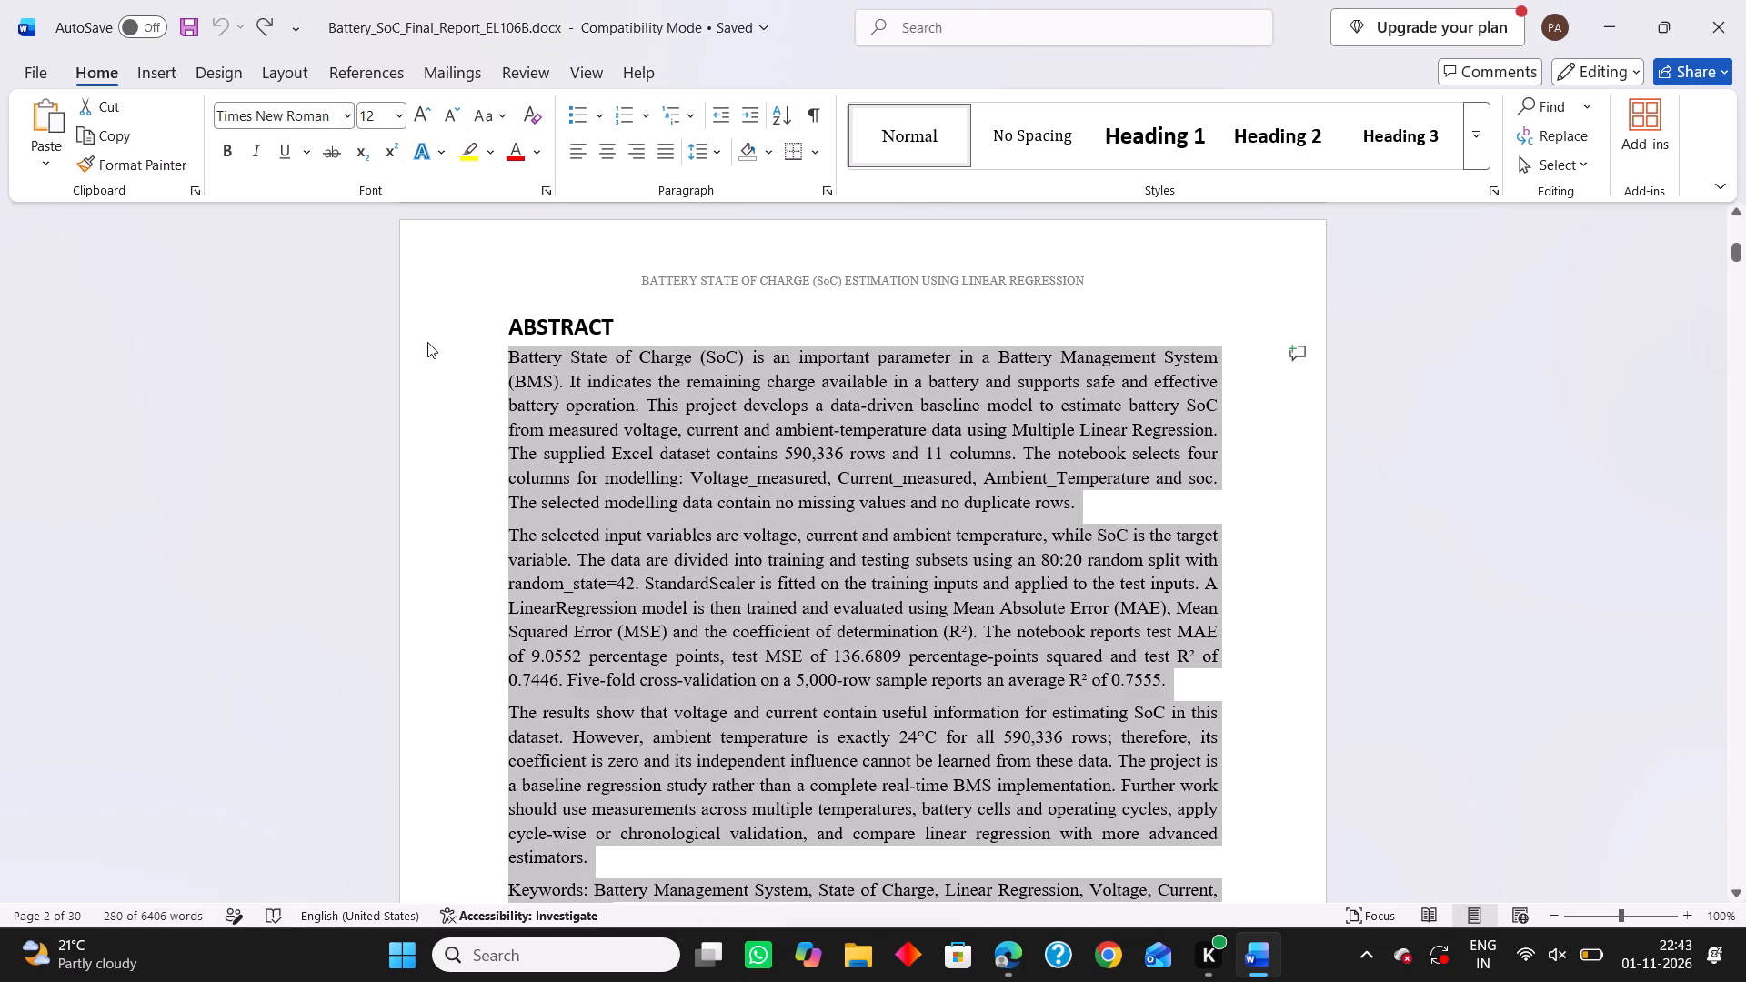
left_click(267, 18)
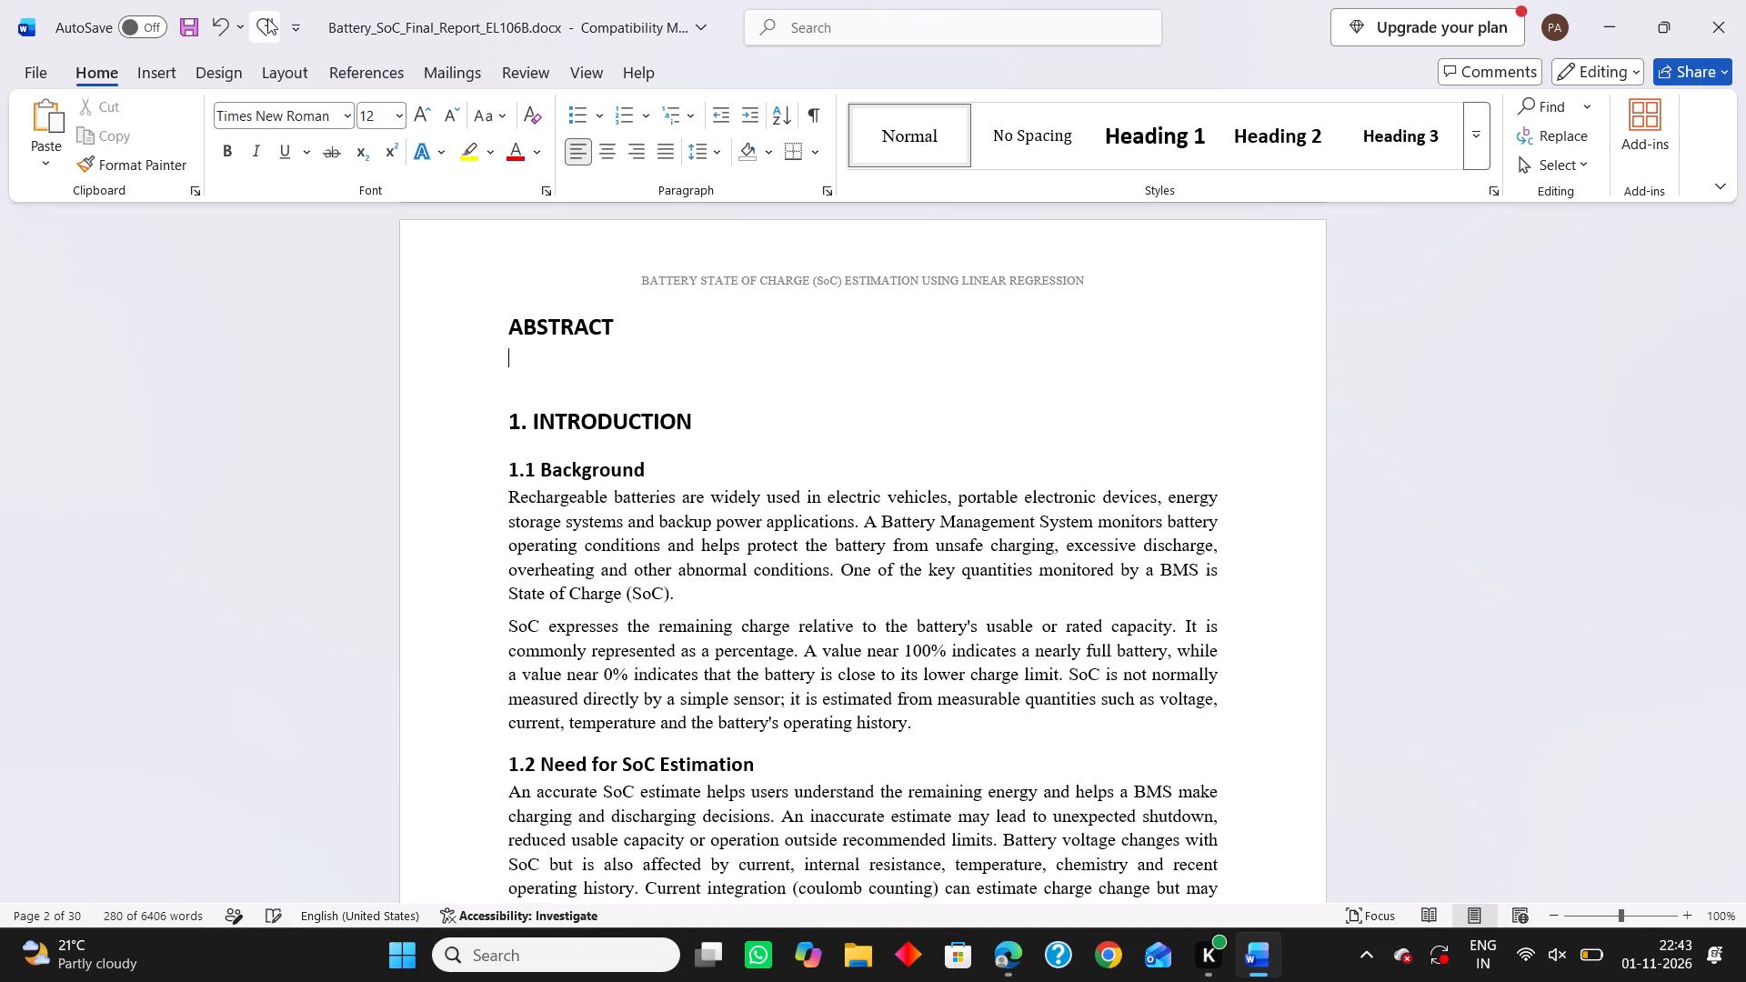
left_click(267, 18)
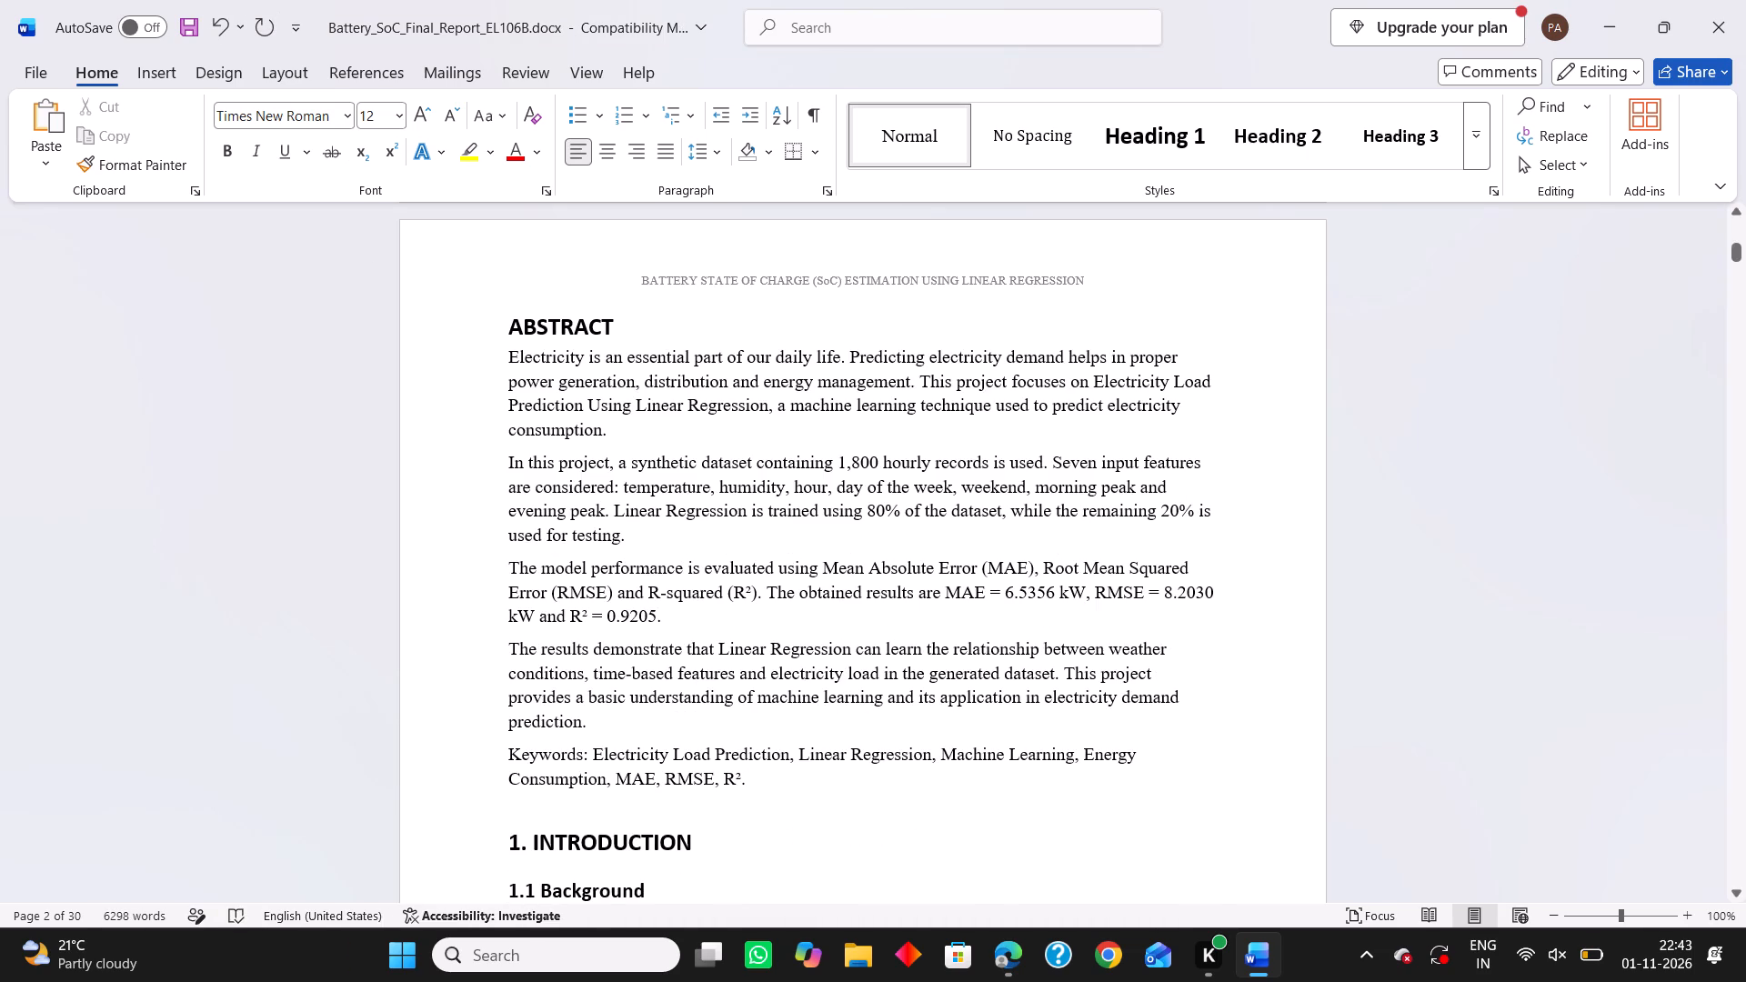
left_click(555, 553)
Insert five blank lines before the "1. INTRODUCTION" heading to separate it from the Abstract's keywords.
scroll(684, 516, "down", 3)
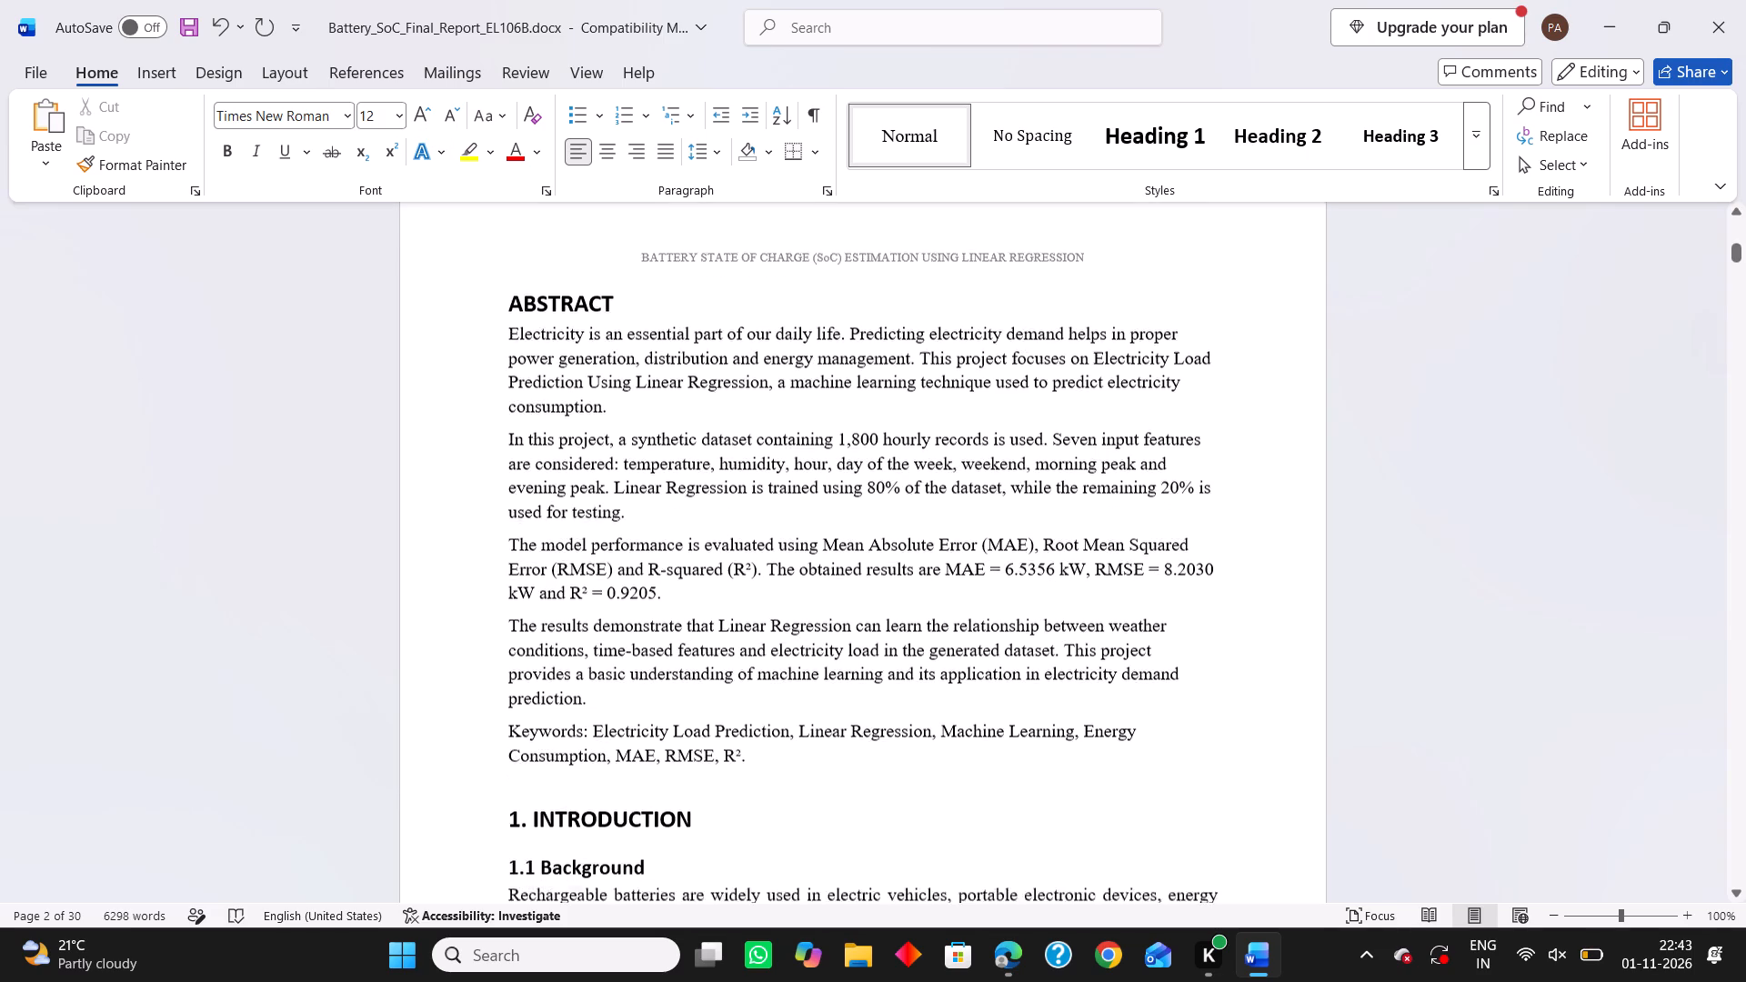
scroll(700, 563, "down", 7)
left_click(497, 654)
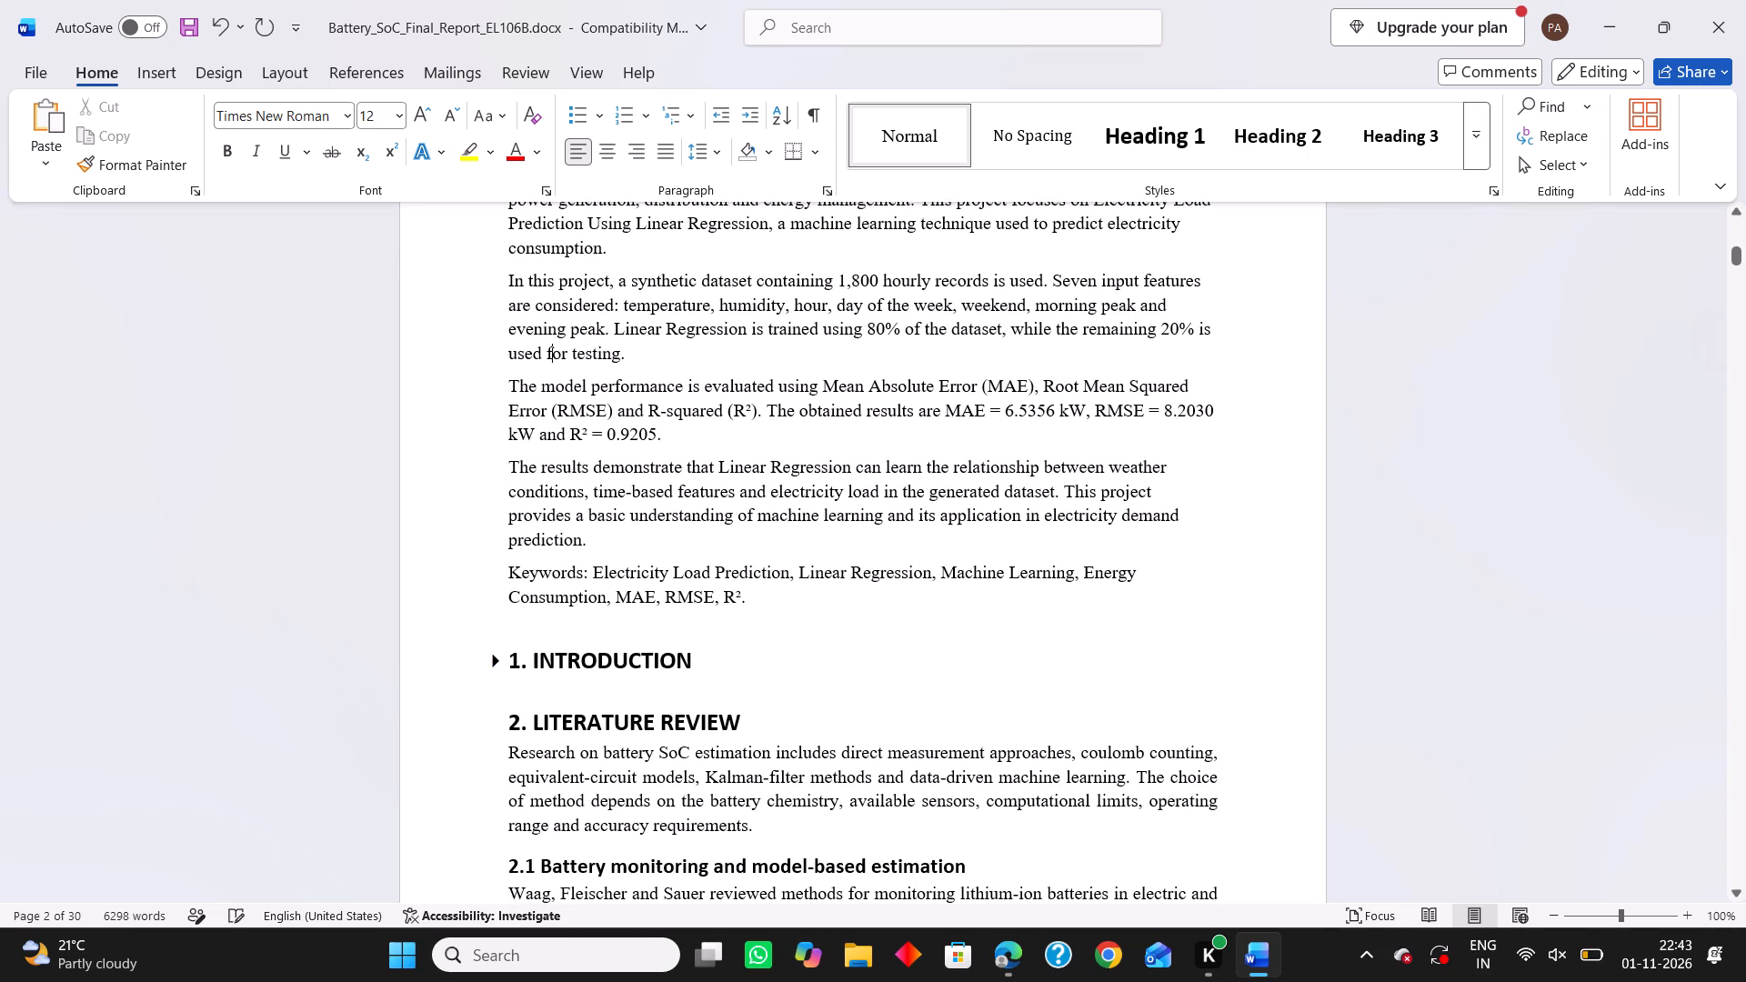
left_click(492, 658)
left_click(514, 644)
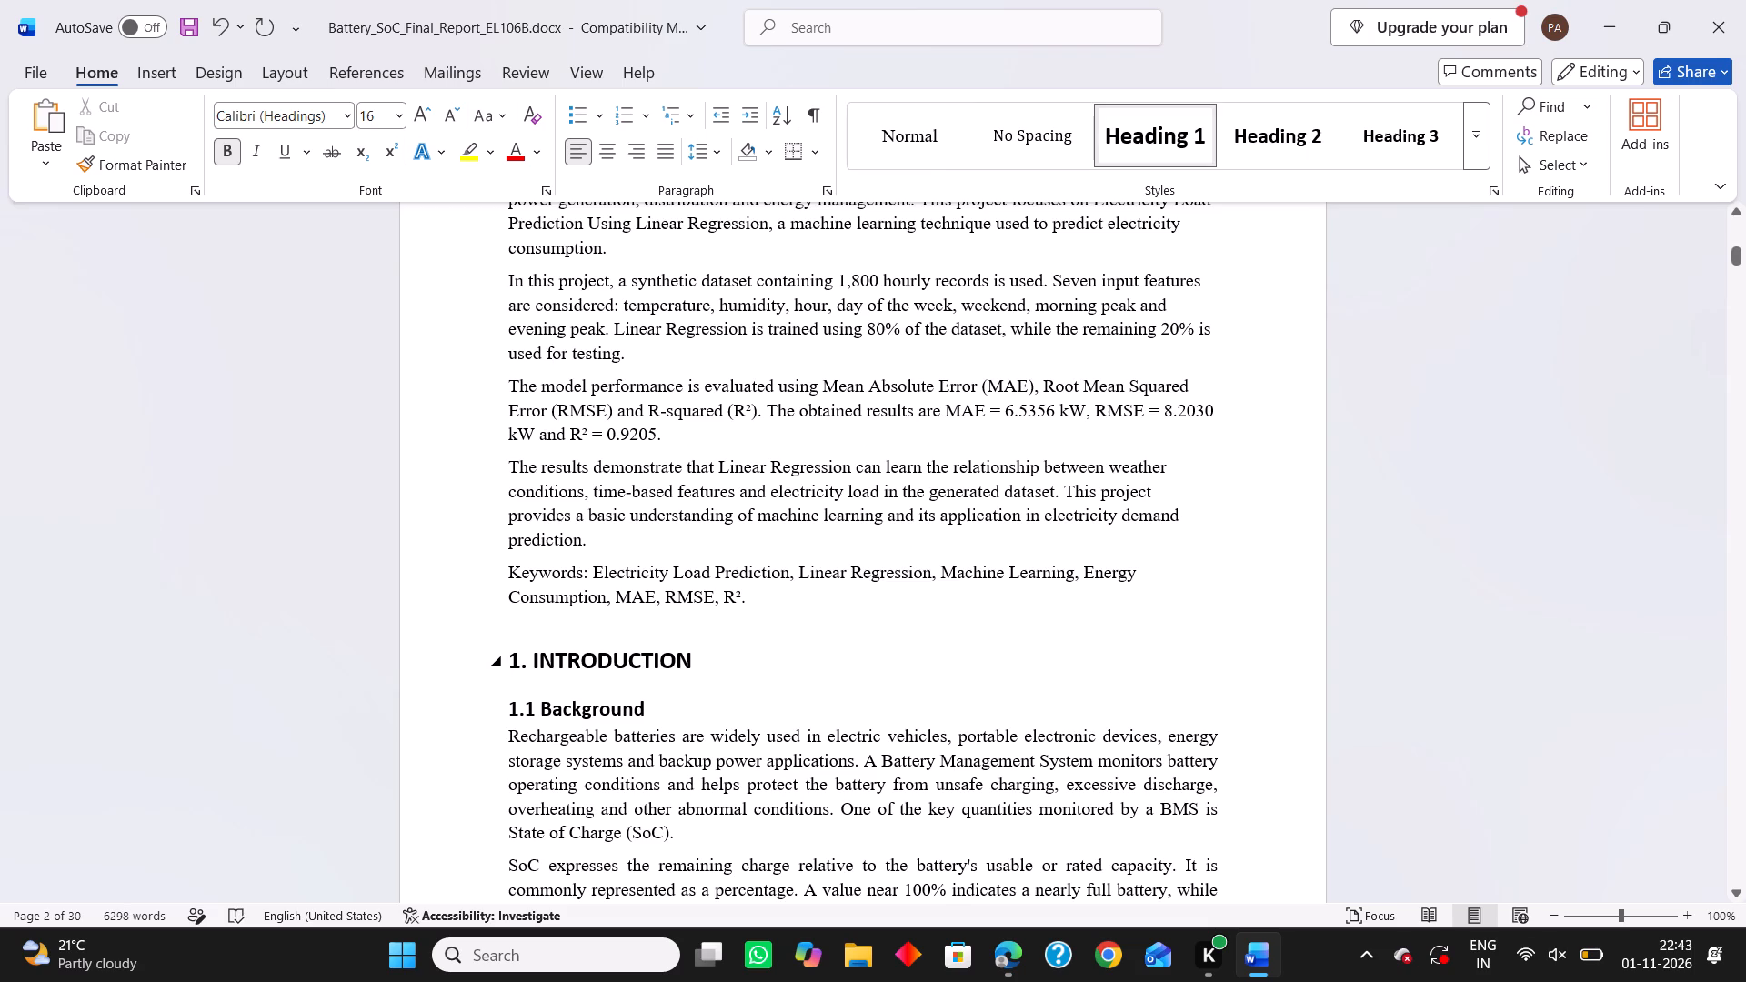
key("Return")
key("Return")
key("Return")
key("Return")
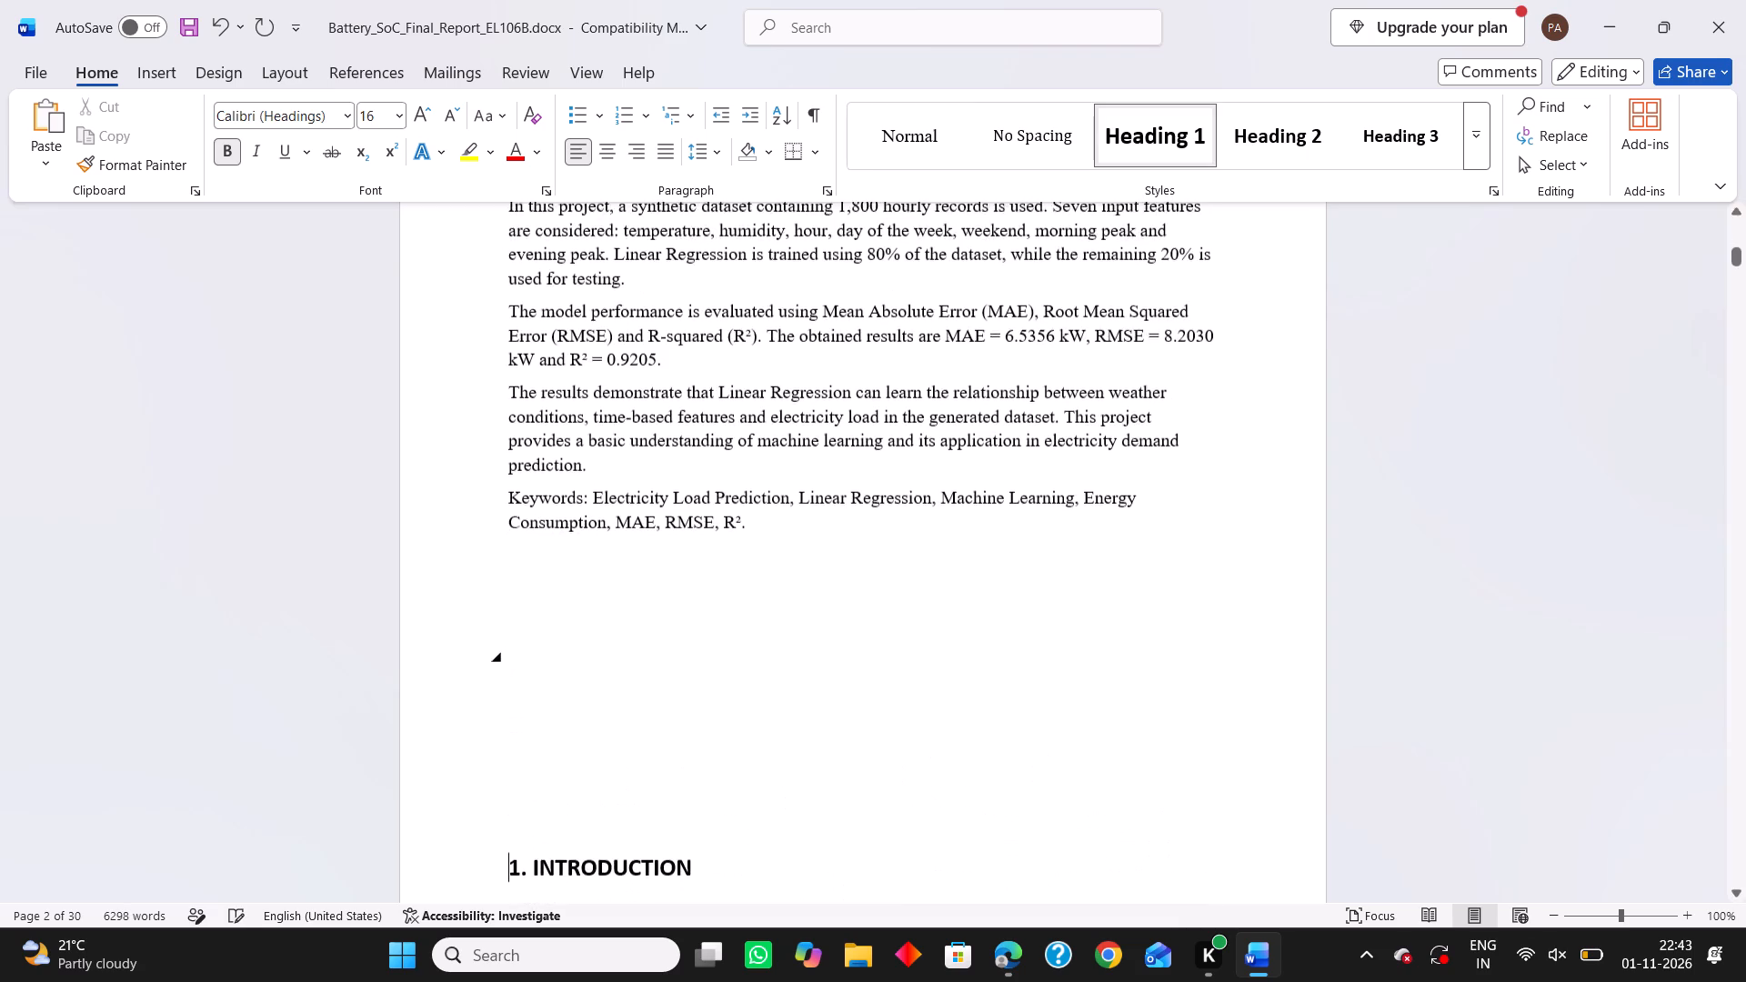
key("Return")
key("Return")
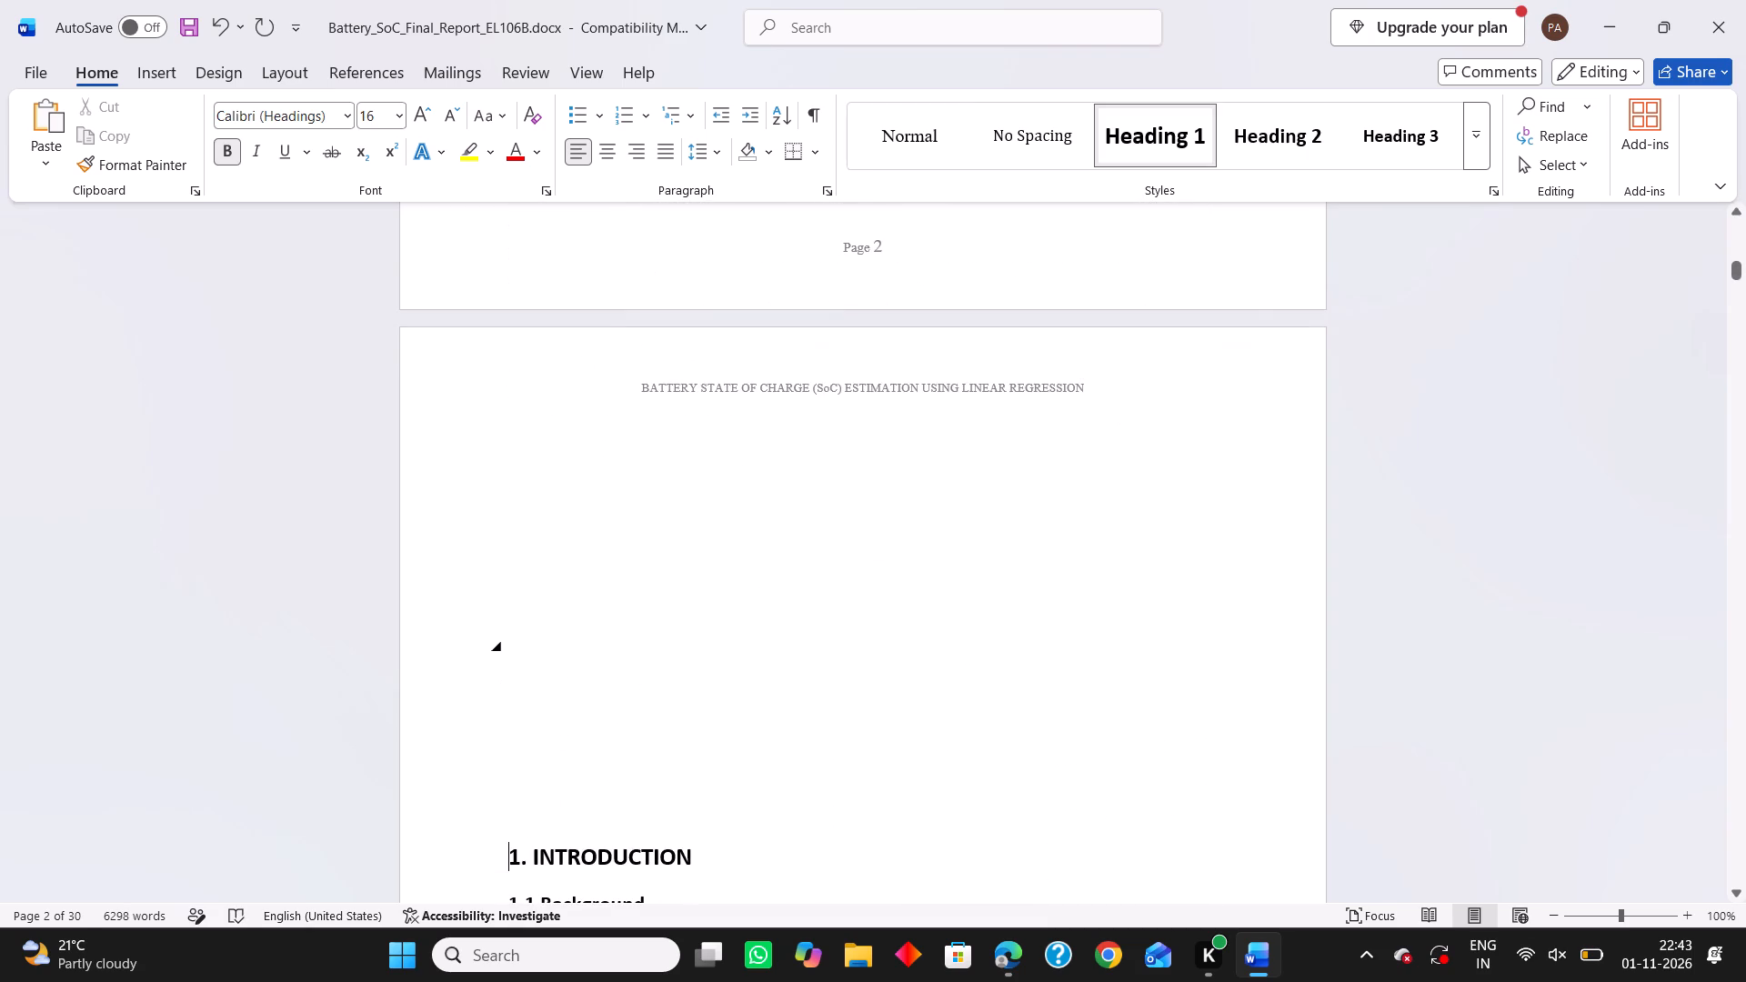
key("BackSpace")
key("Tab")
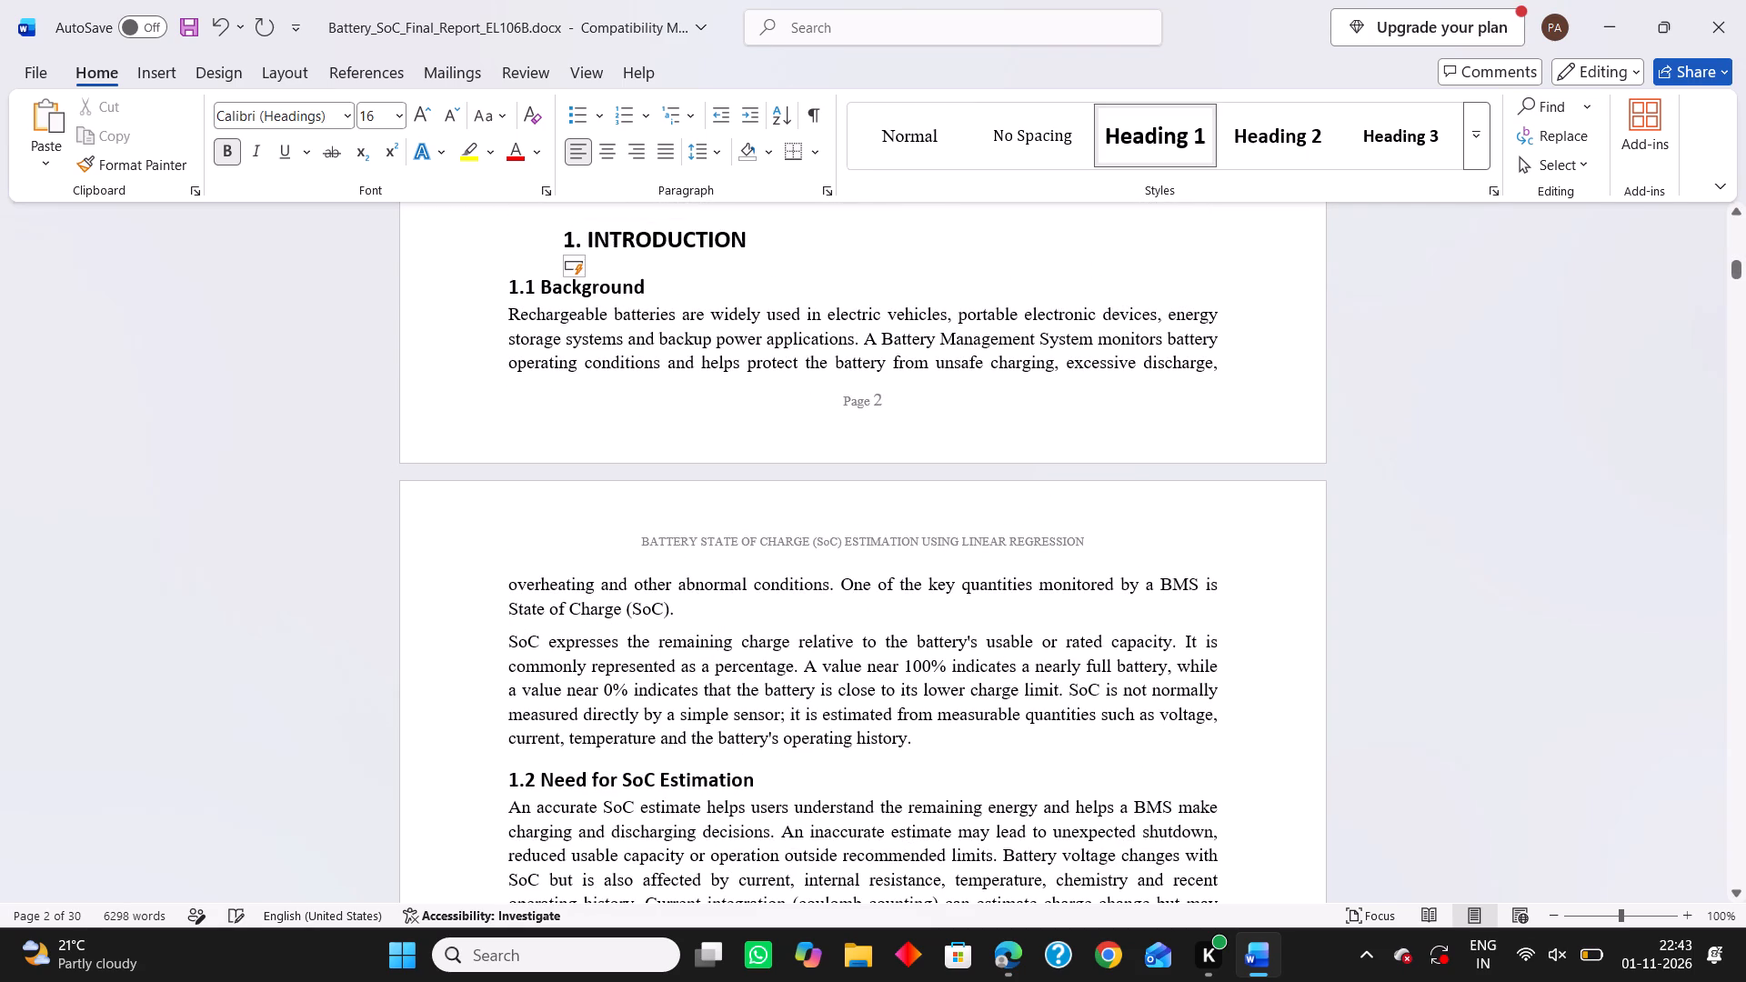
key("BackSpace")
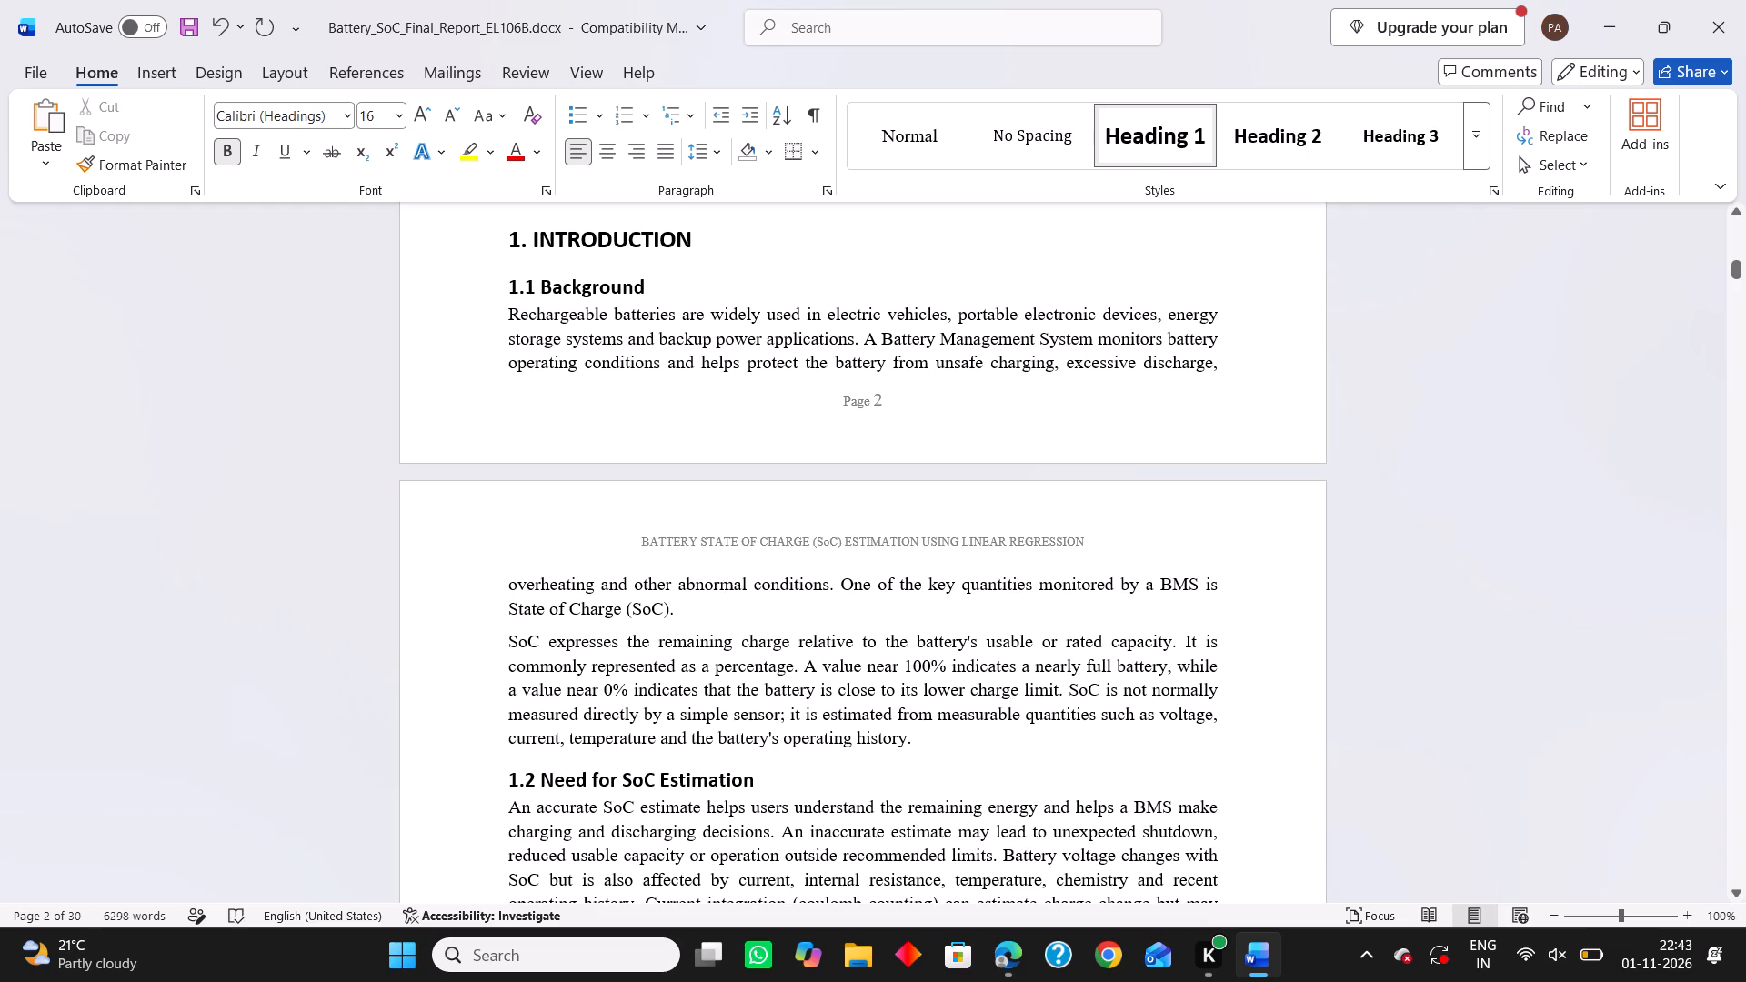
Add one blank line between the ABSTRACT heading and its first paragraph.
scroll(574, 666, "up", 20)
scroll(574, 666, "up", 9)
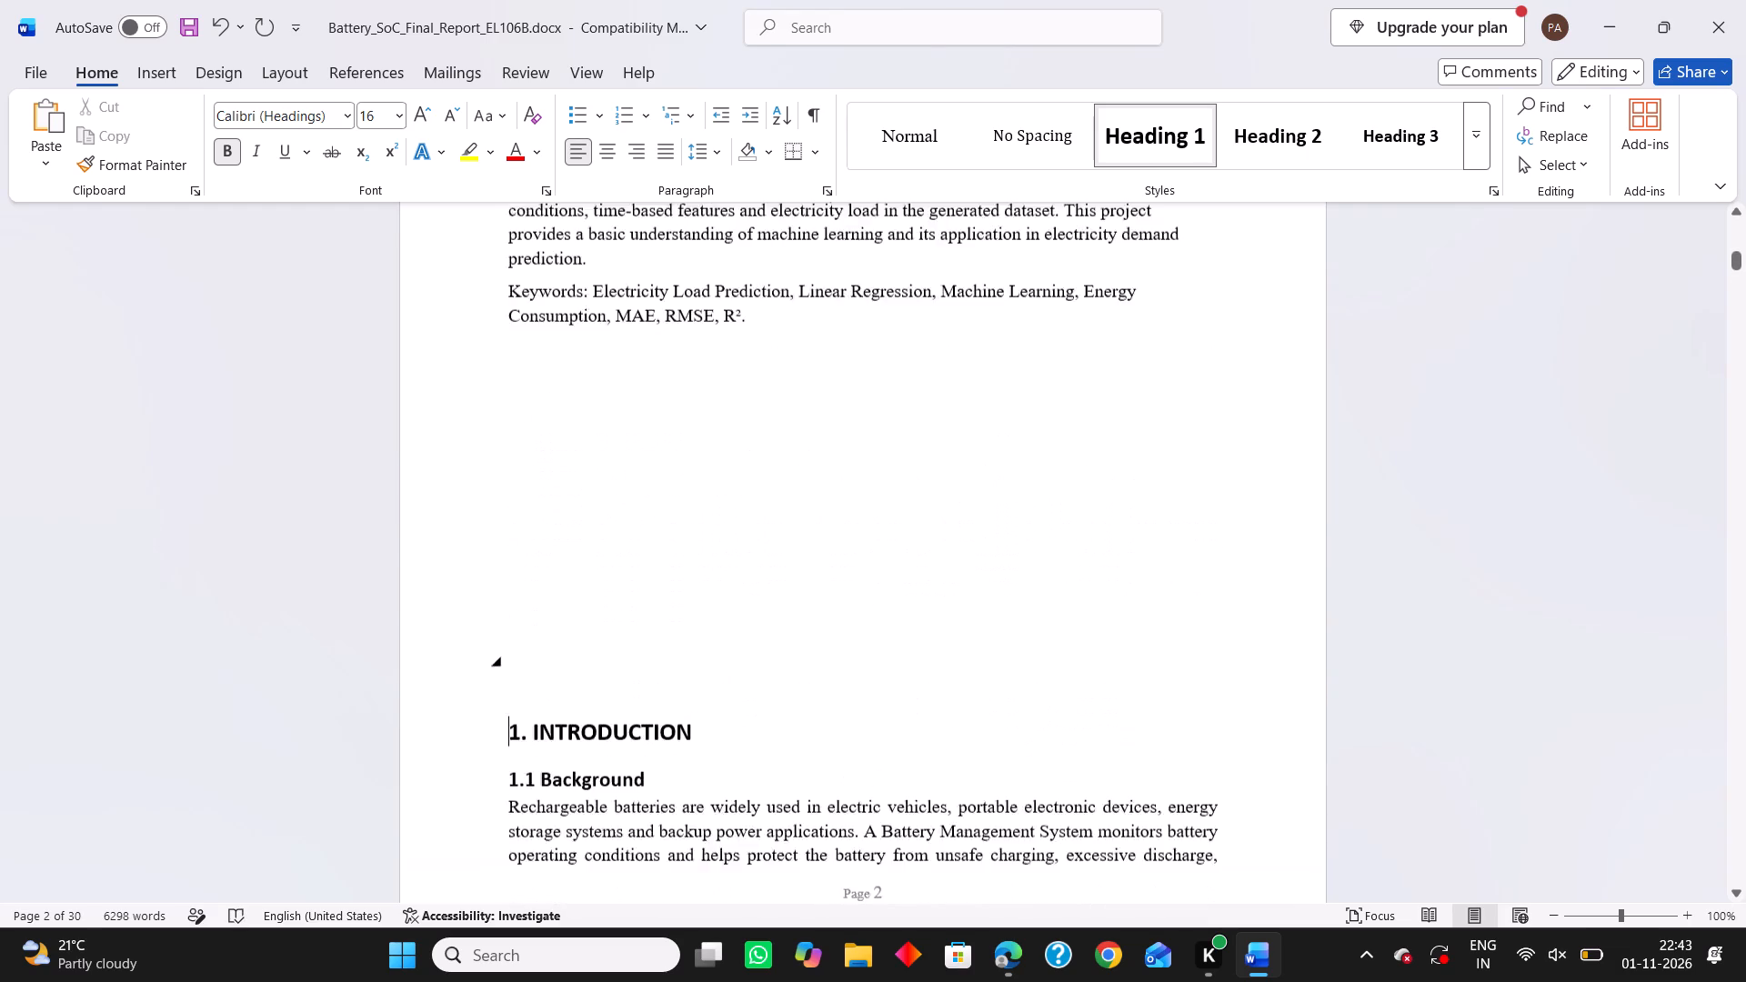
scroll(572, 669, "up", 6)
scroll(591, 564, "up", 17)
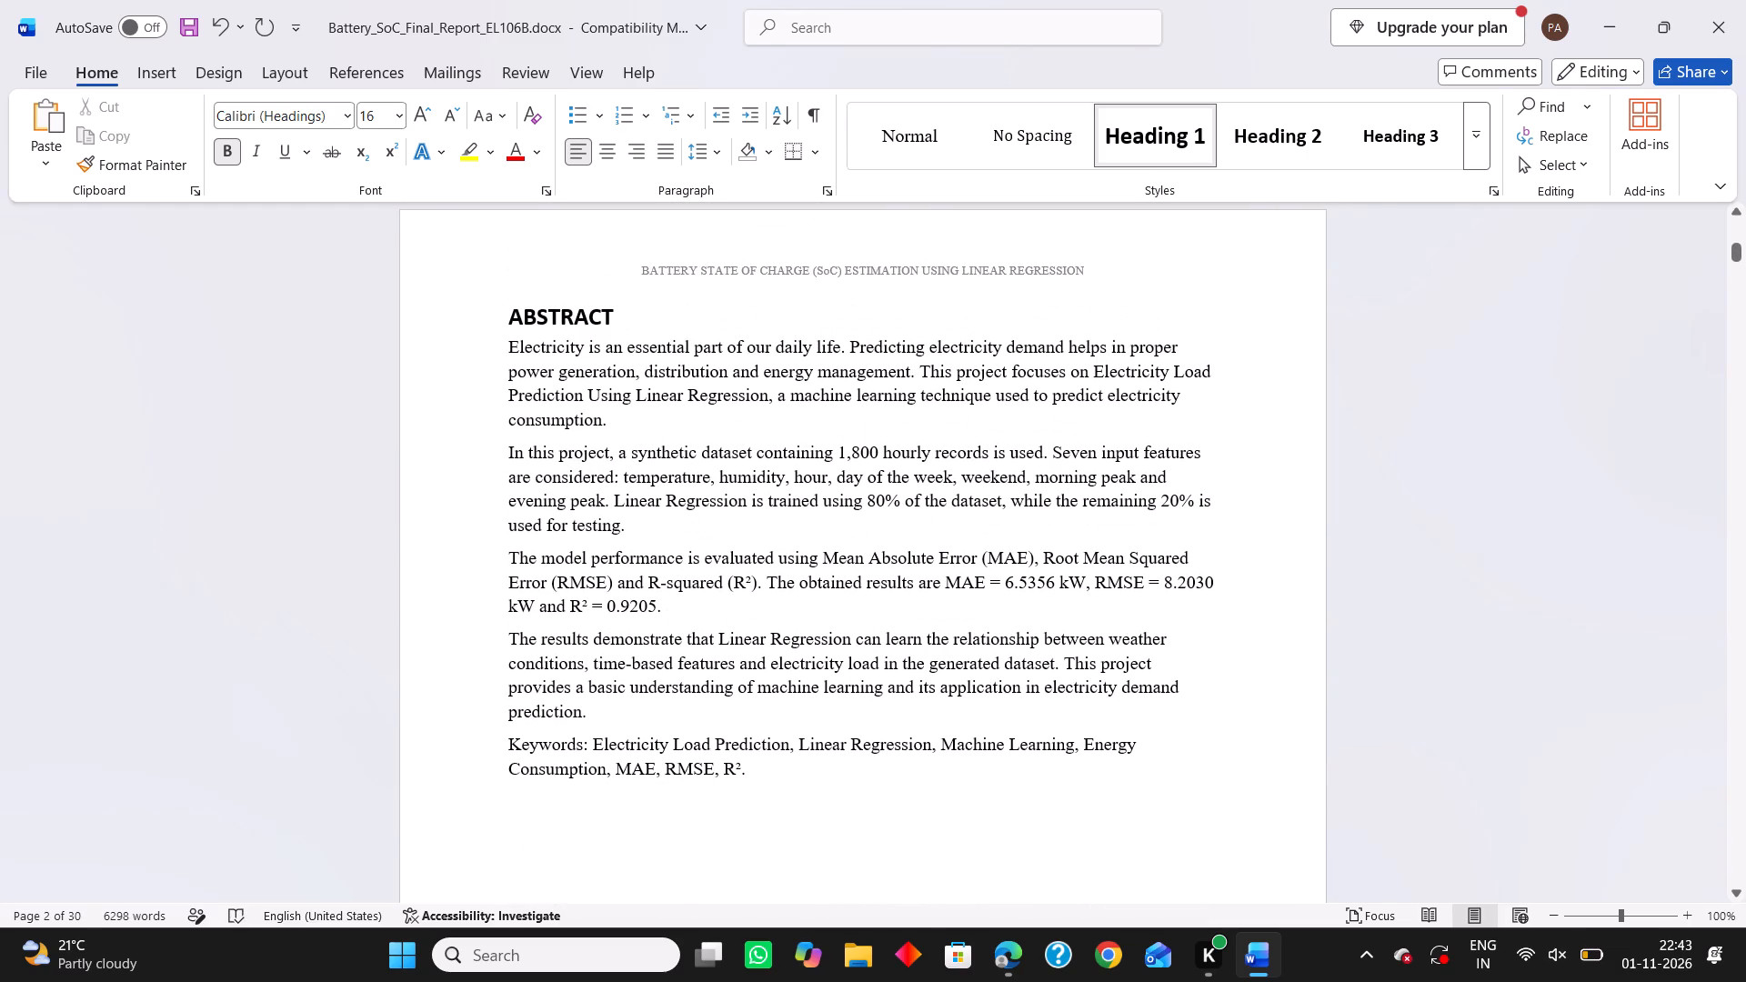
left_click(636, 334)
key("backslash")
key("Return")
key("BackSpace")
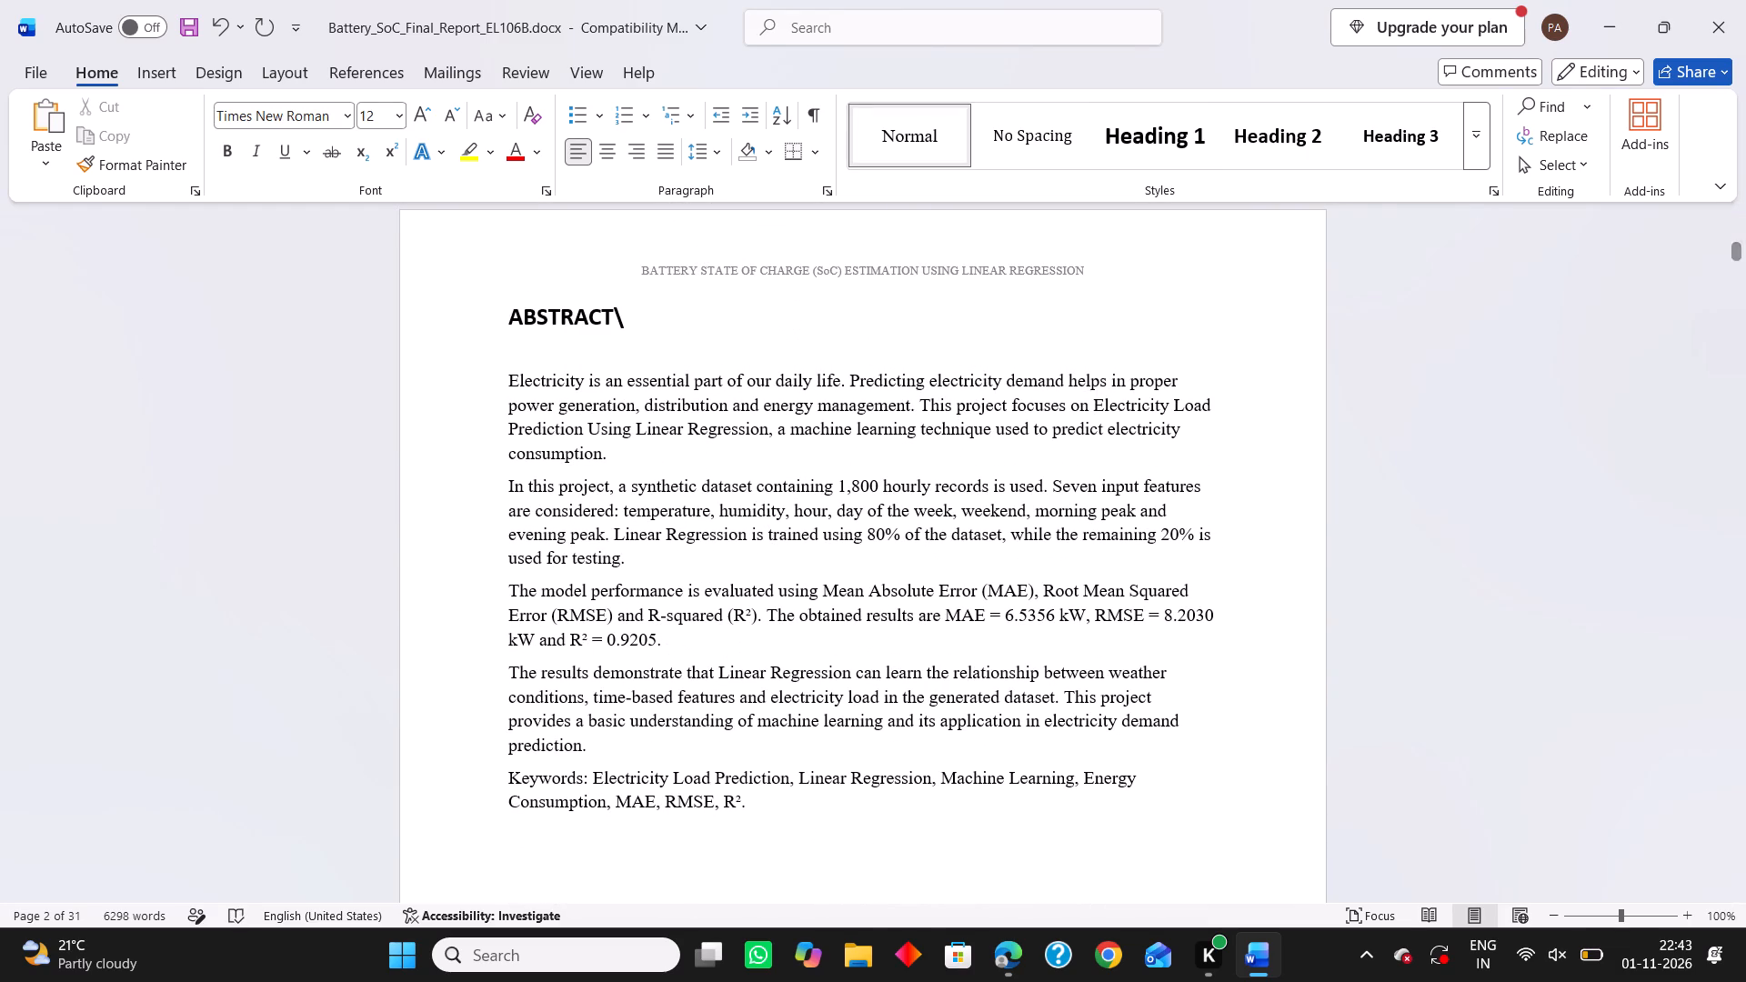
key("BackSpace")
key("Return")
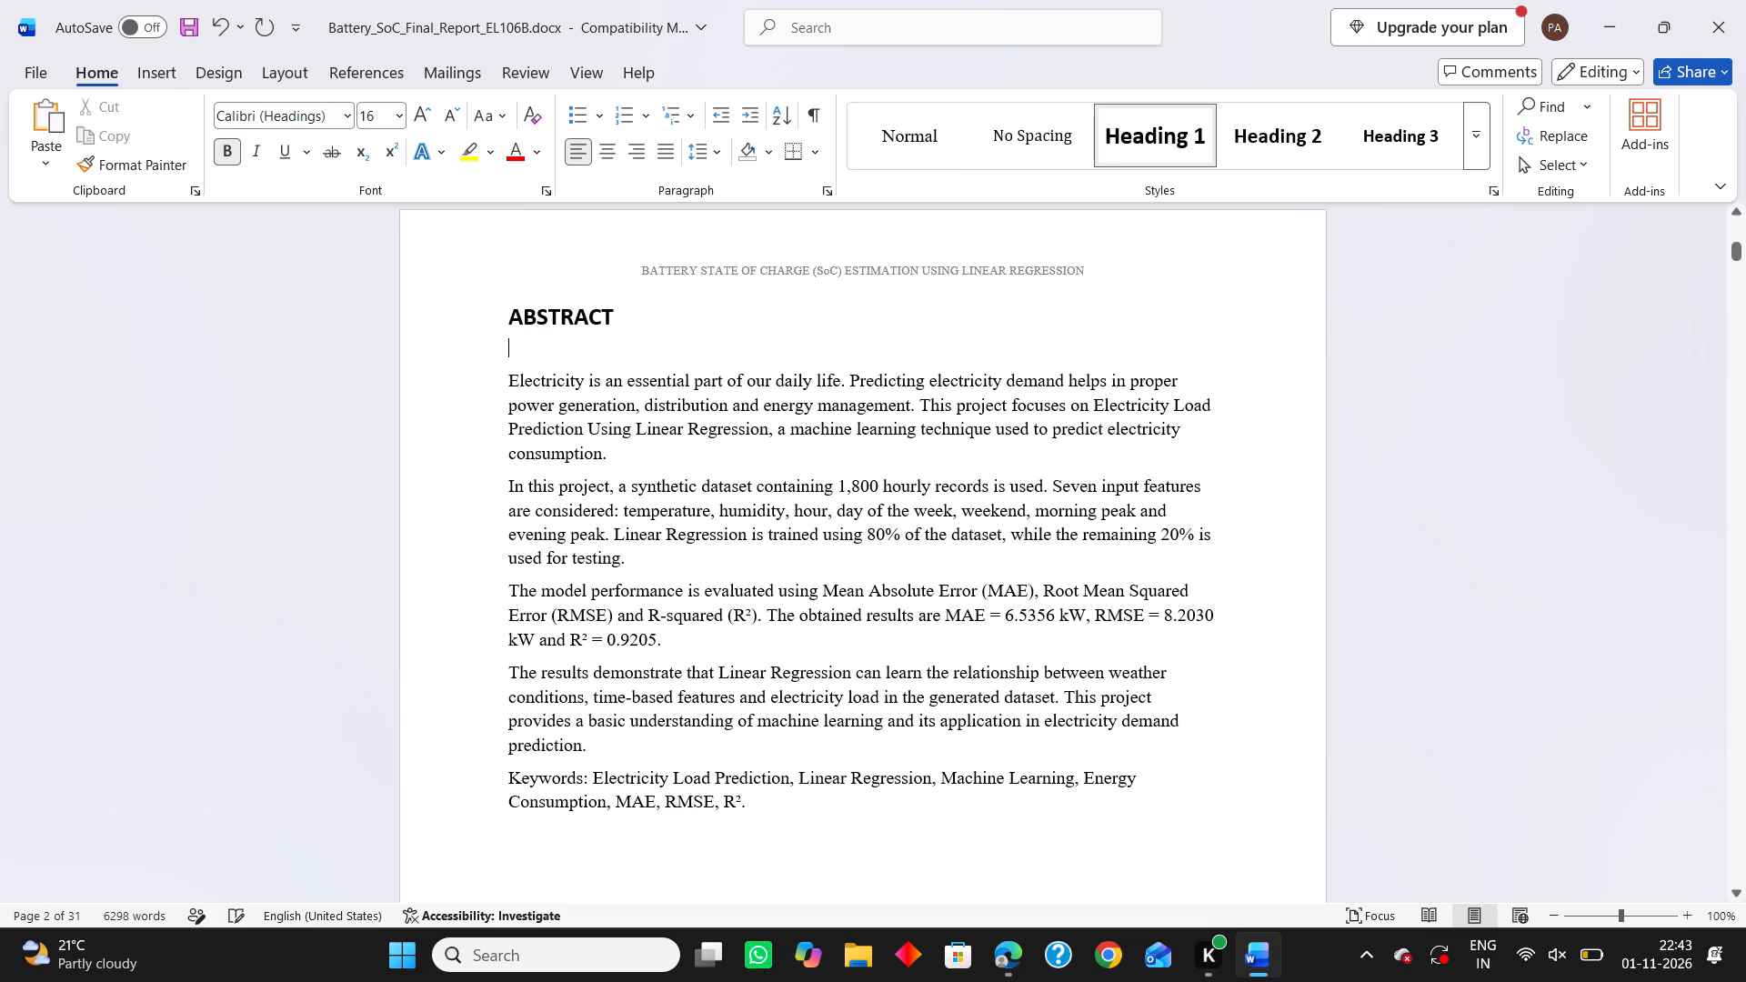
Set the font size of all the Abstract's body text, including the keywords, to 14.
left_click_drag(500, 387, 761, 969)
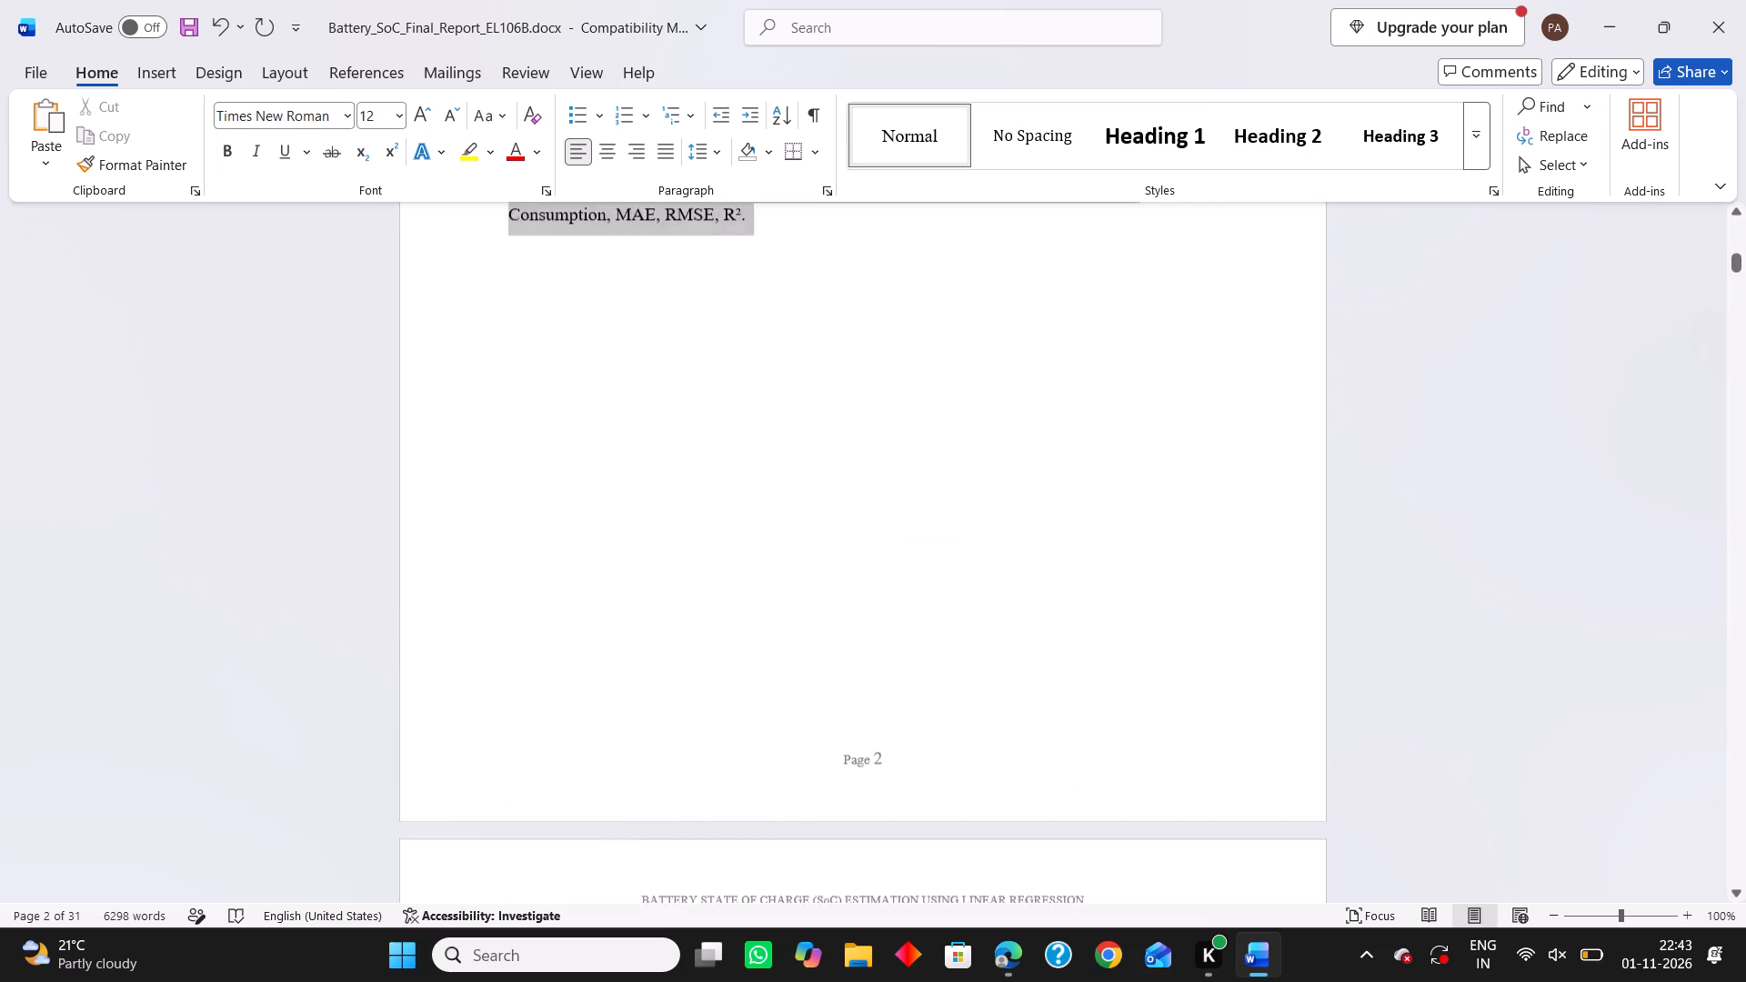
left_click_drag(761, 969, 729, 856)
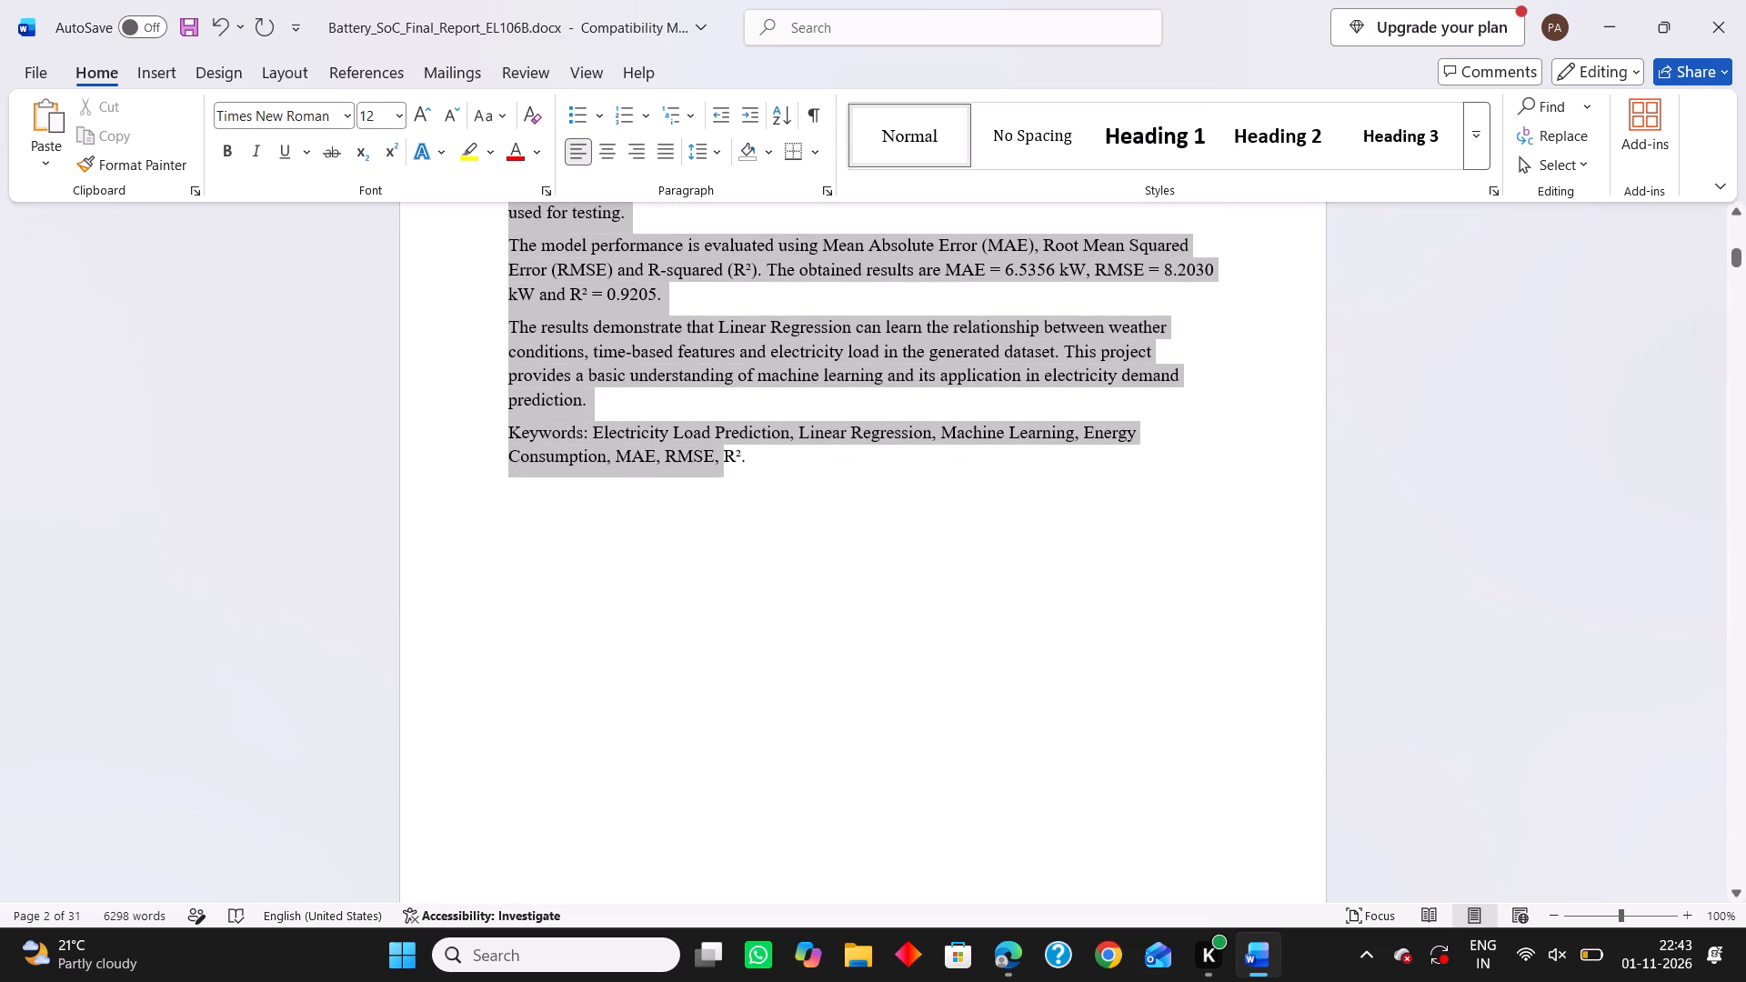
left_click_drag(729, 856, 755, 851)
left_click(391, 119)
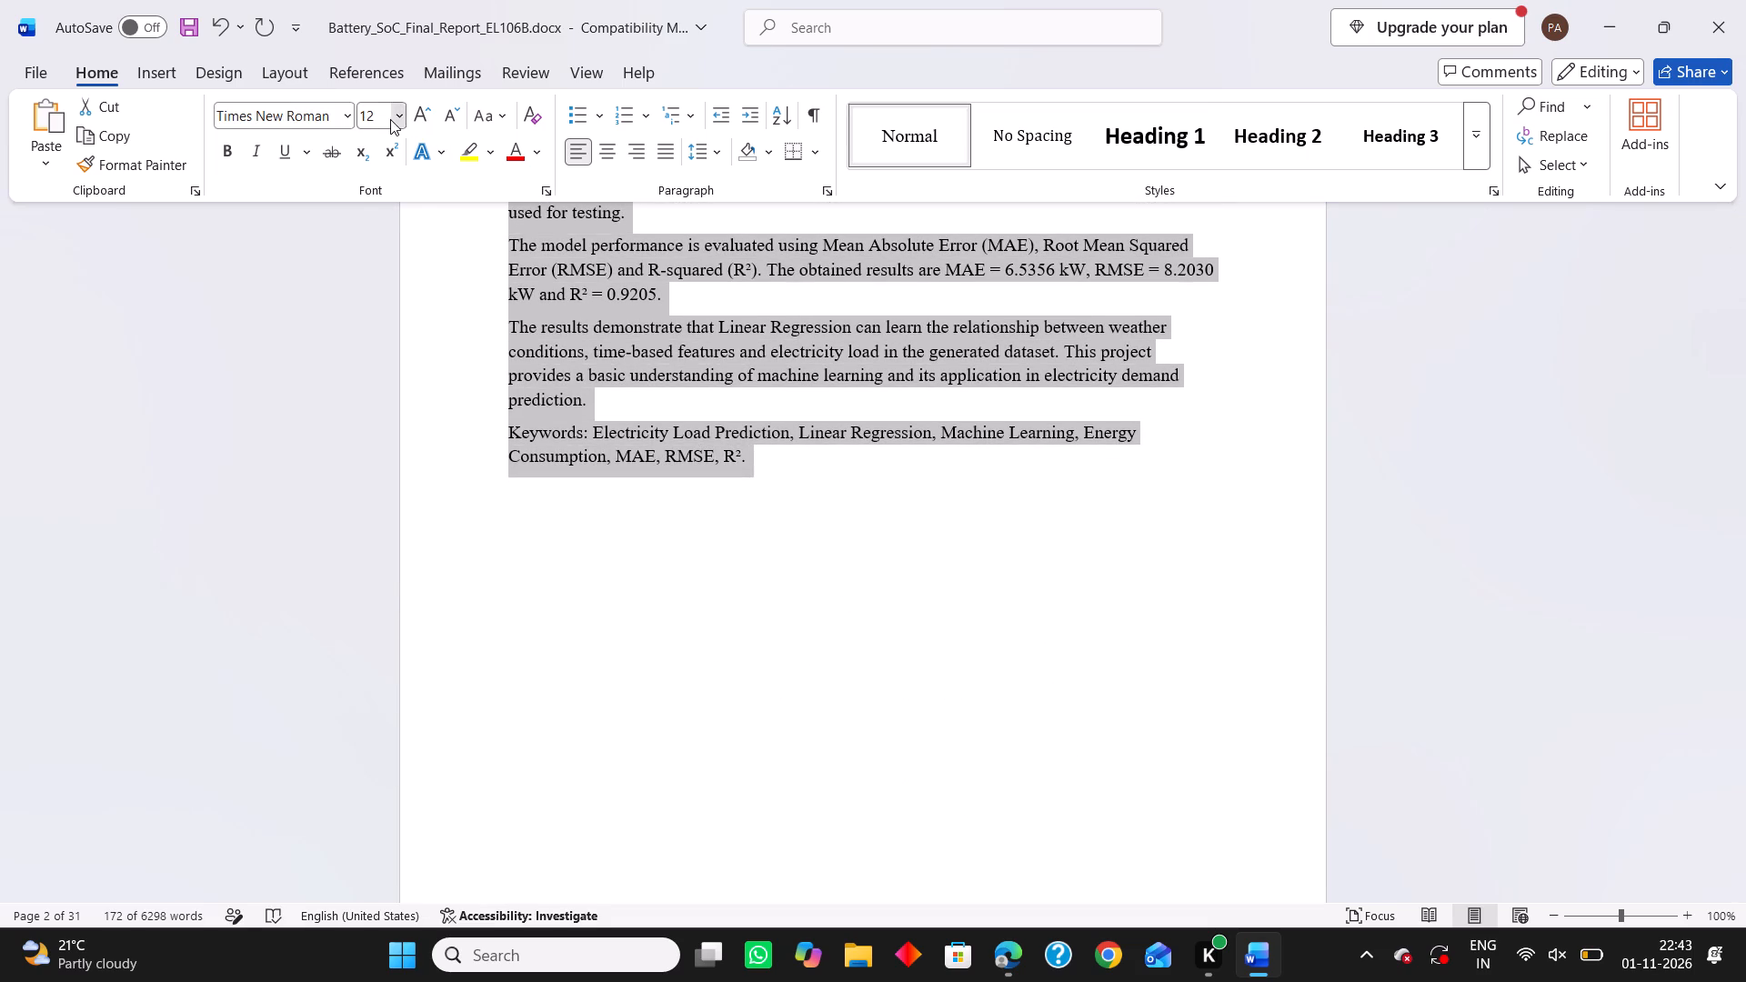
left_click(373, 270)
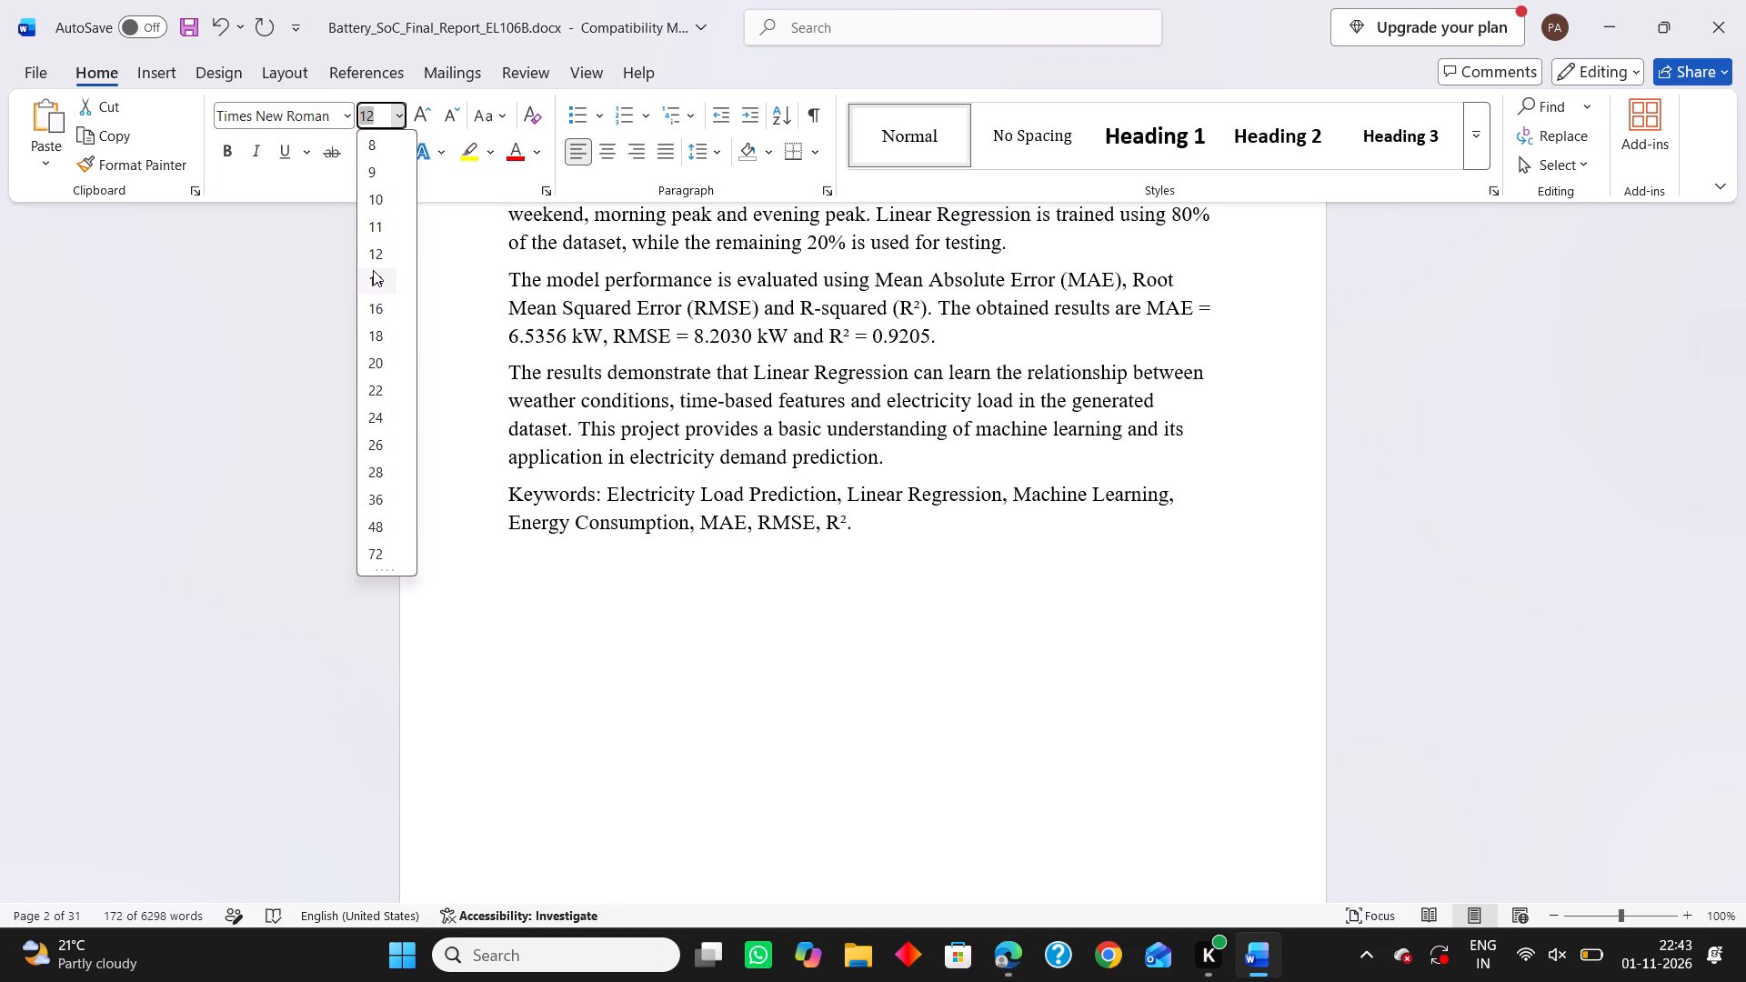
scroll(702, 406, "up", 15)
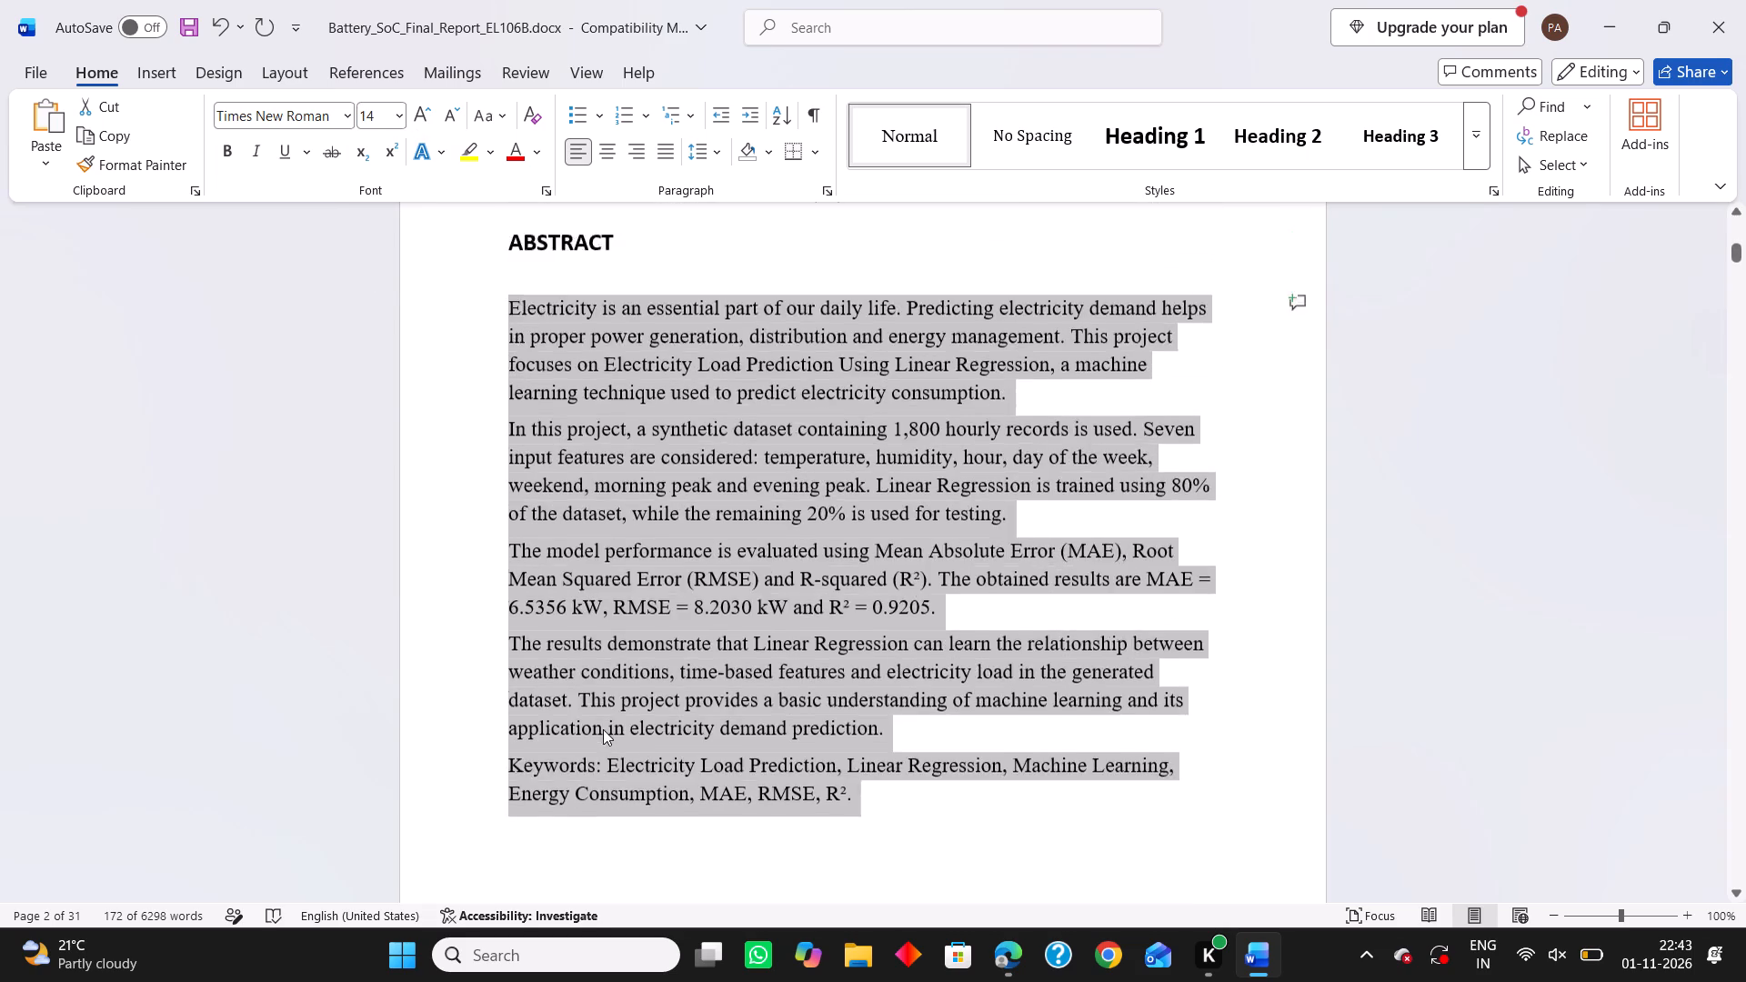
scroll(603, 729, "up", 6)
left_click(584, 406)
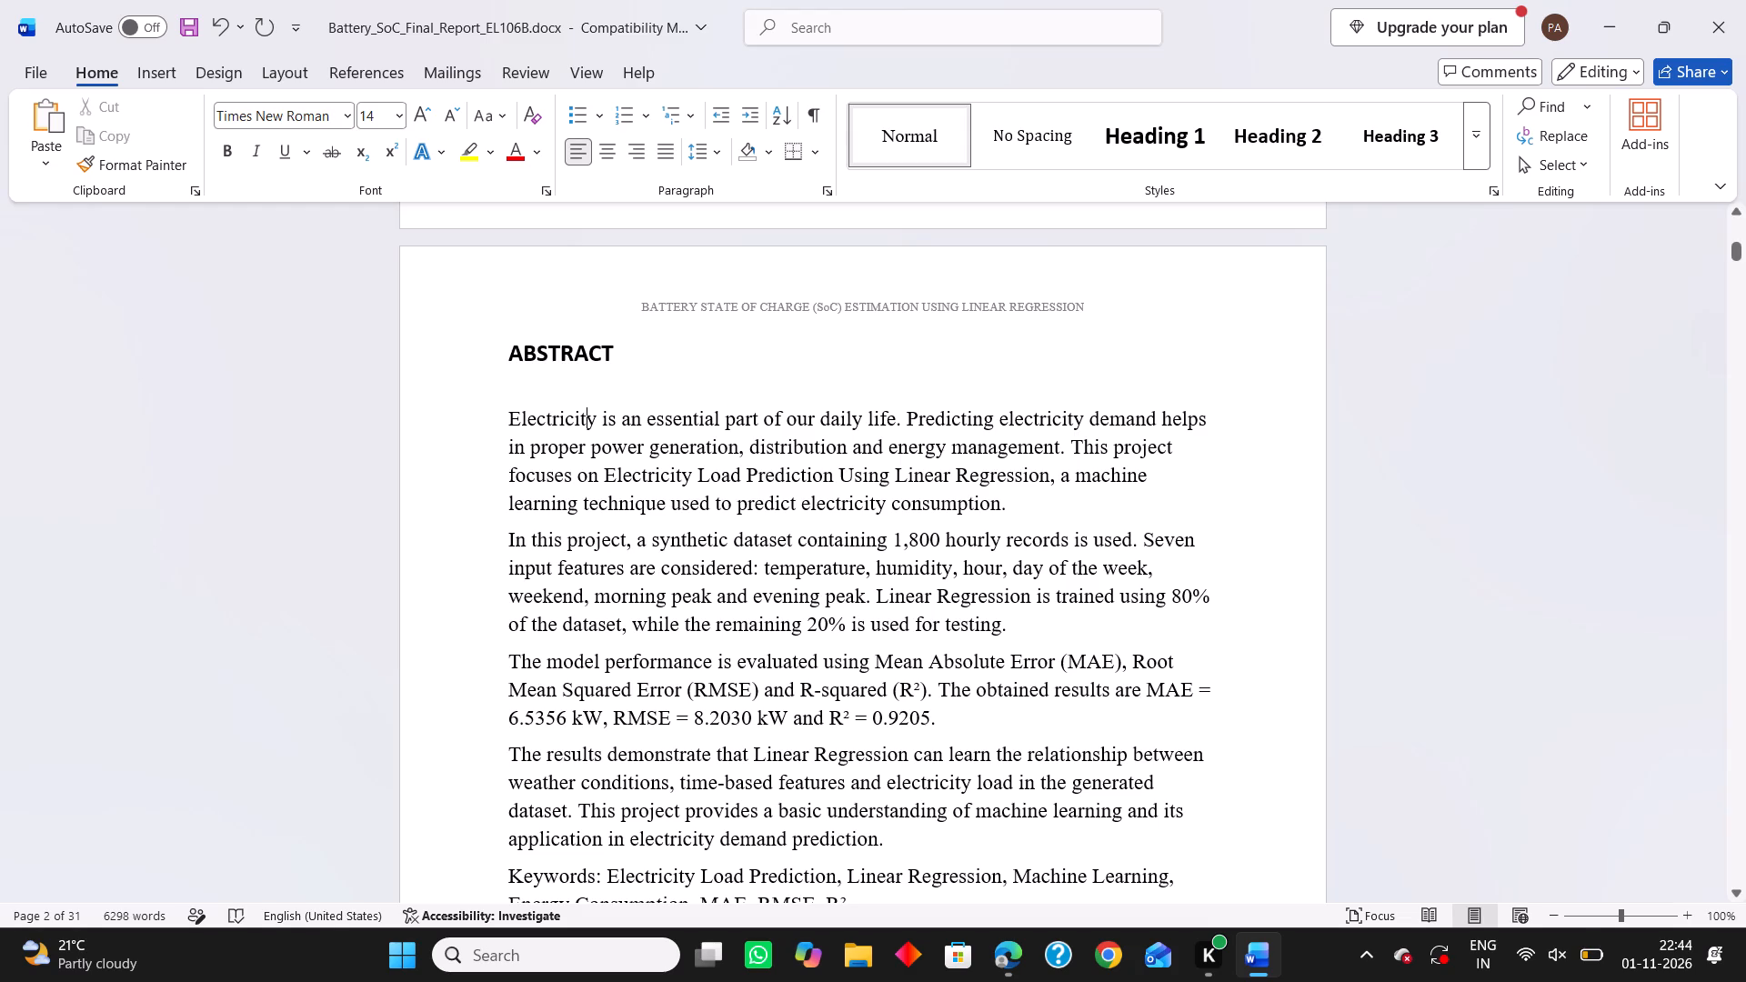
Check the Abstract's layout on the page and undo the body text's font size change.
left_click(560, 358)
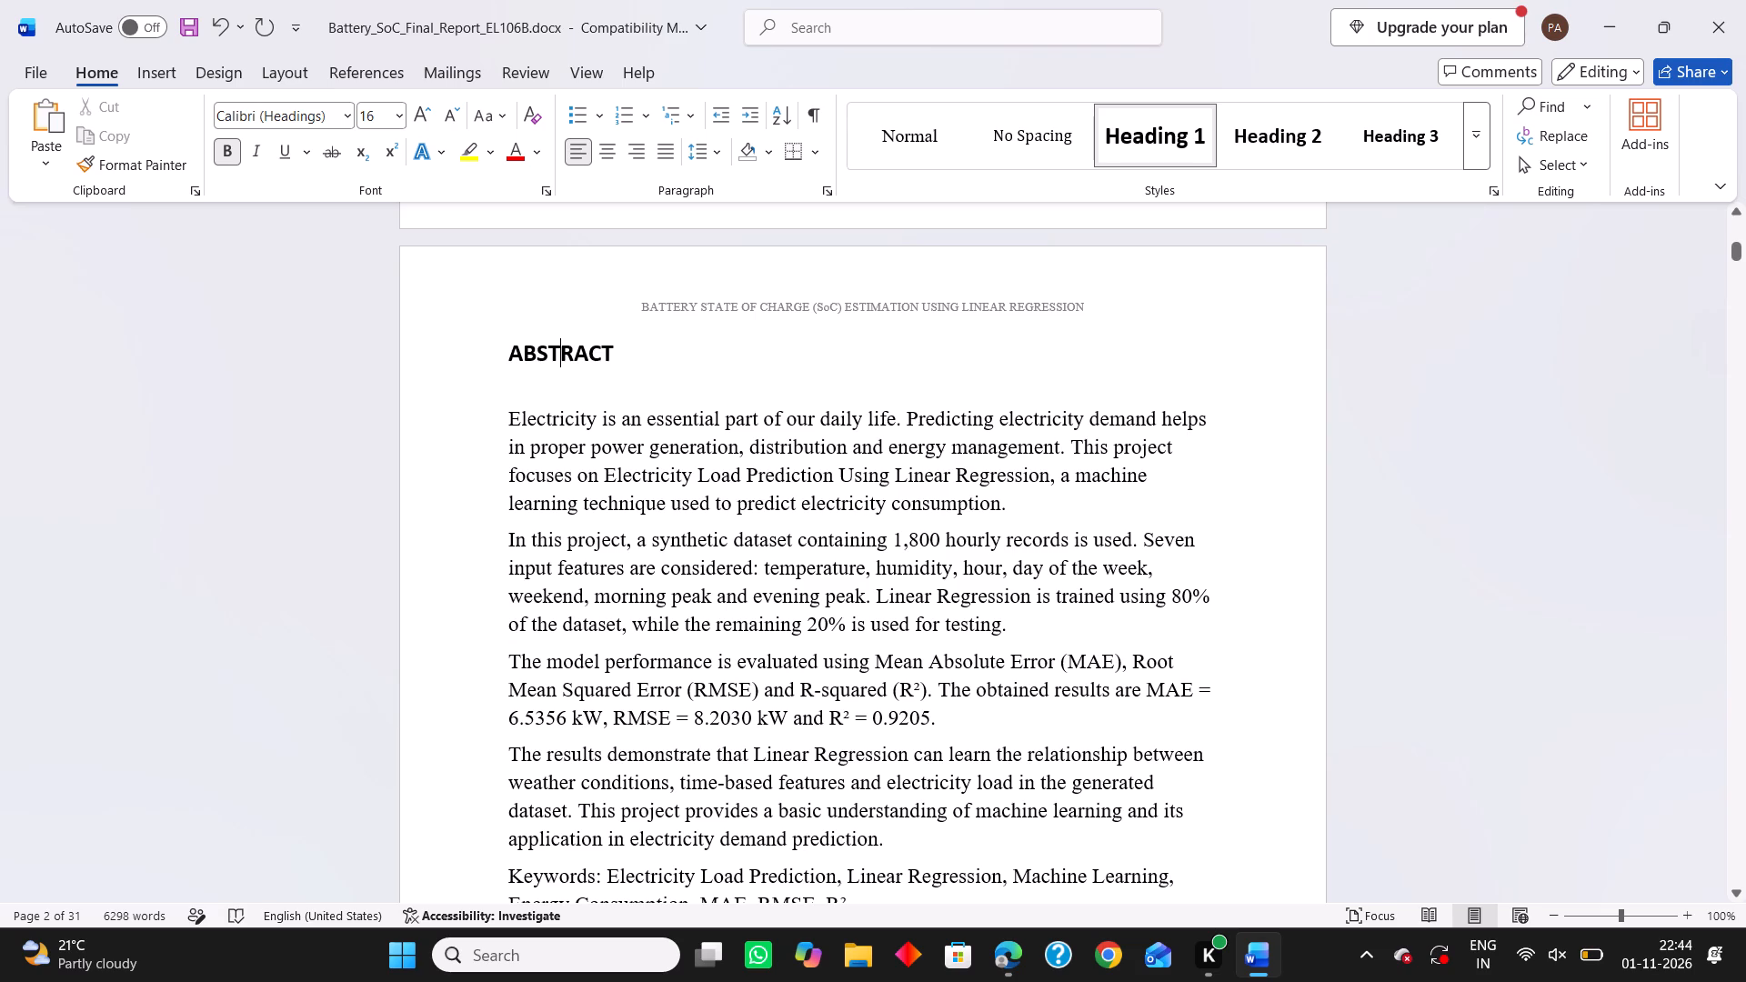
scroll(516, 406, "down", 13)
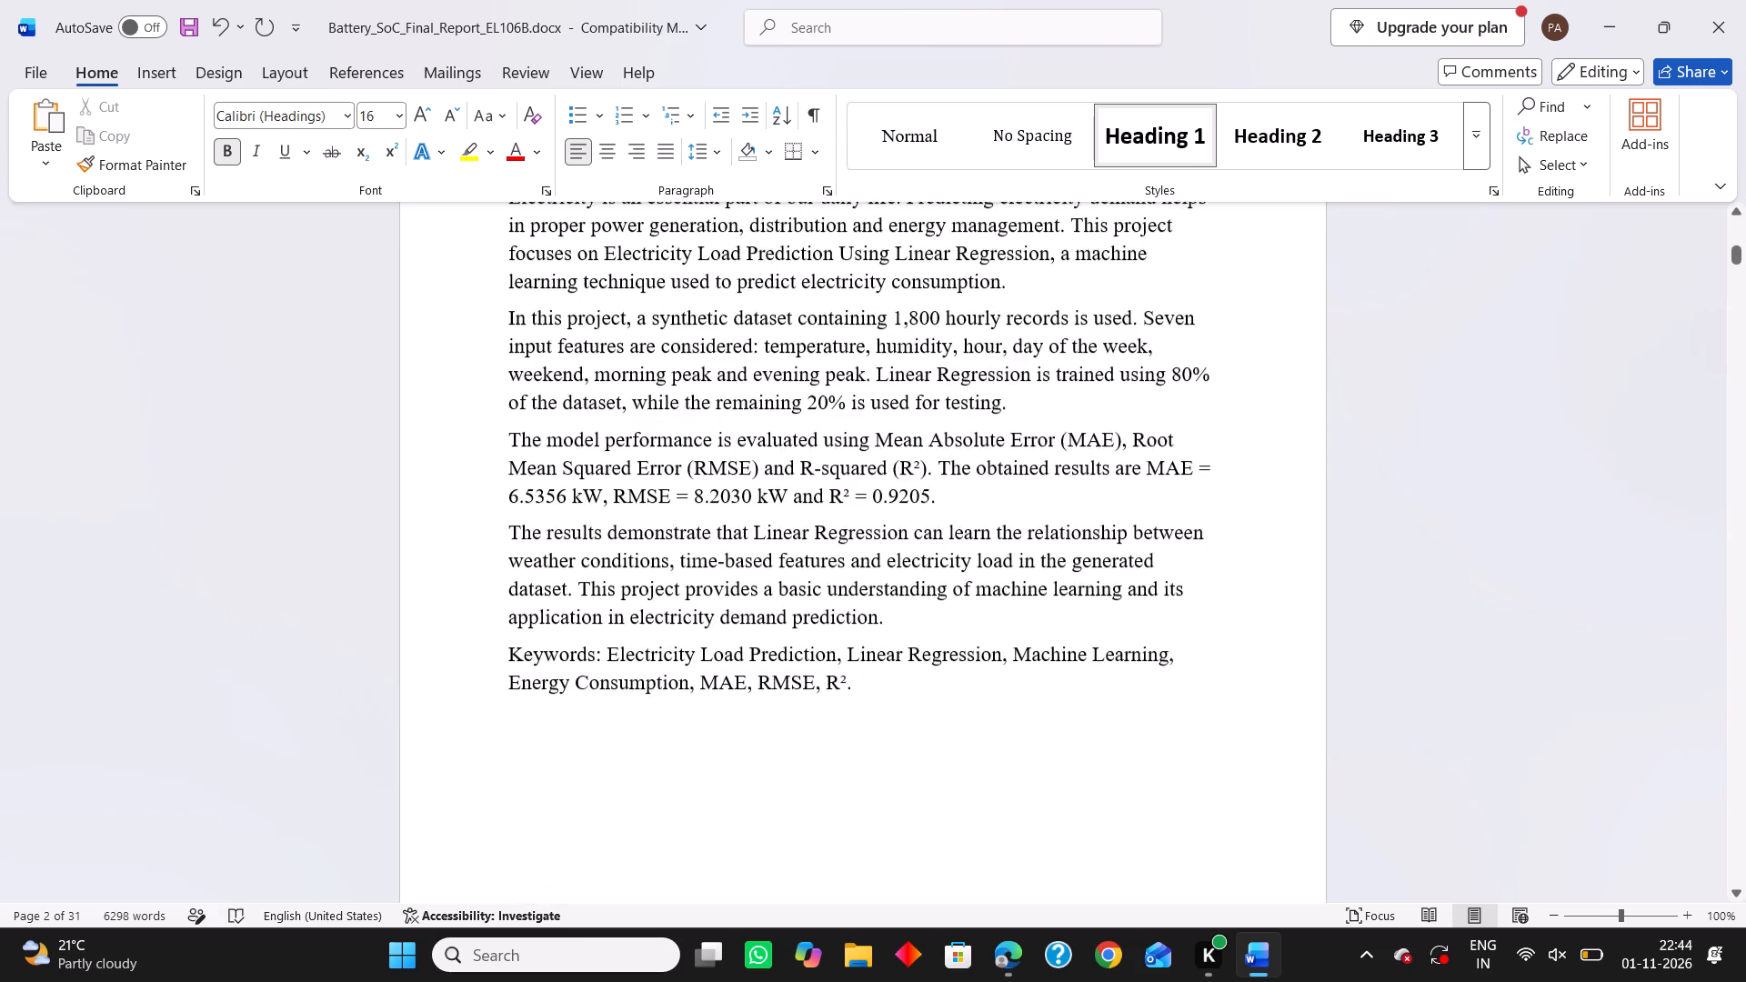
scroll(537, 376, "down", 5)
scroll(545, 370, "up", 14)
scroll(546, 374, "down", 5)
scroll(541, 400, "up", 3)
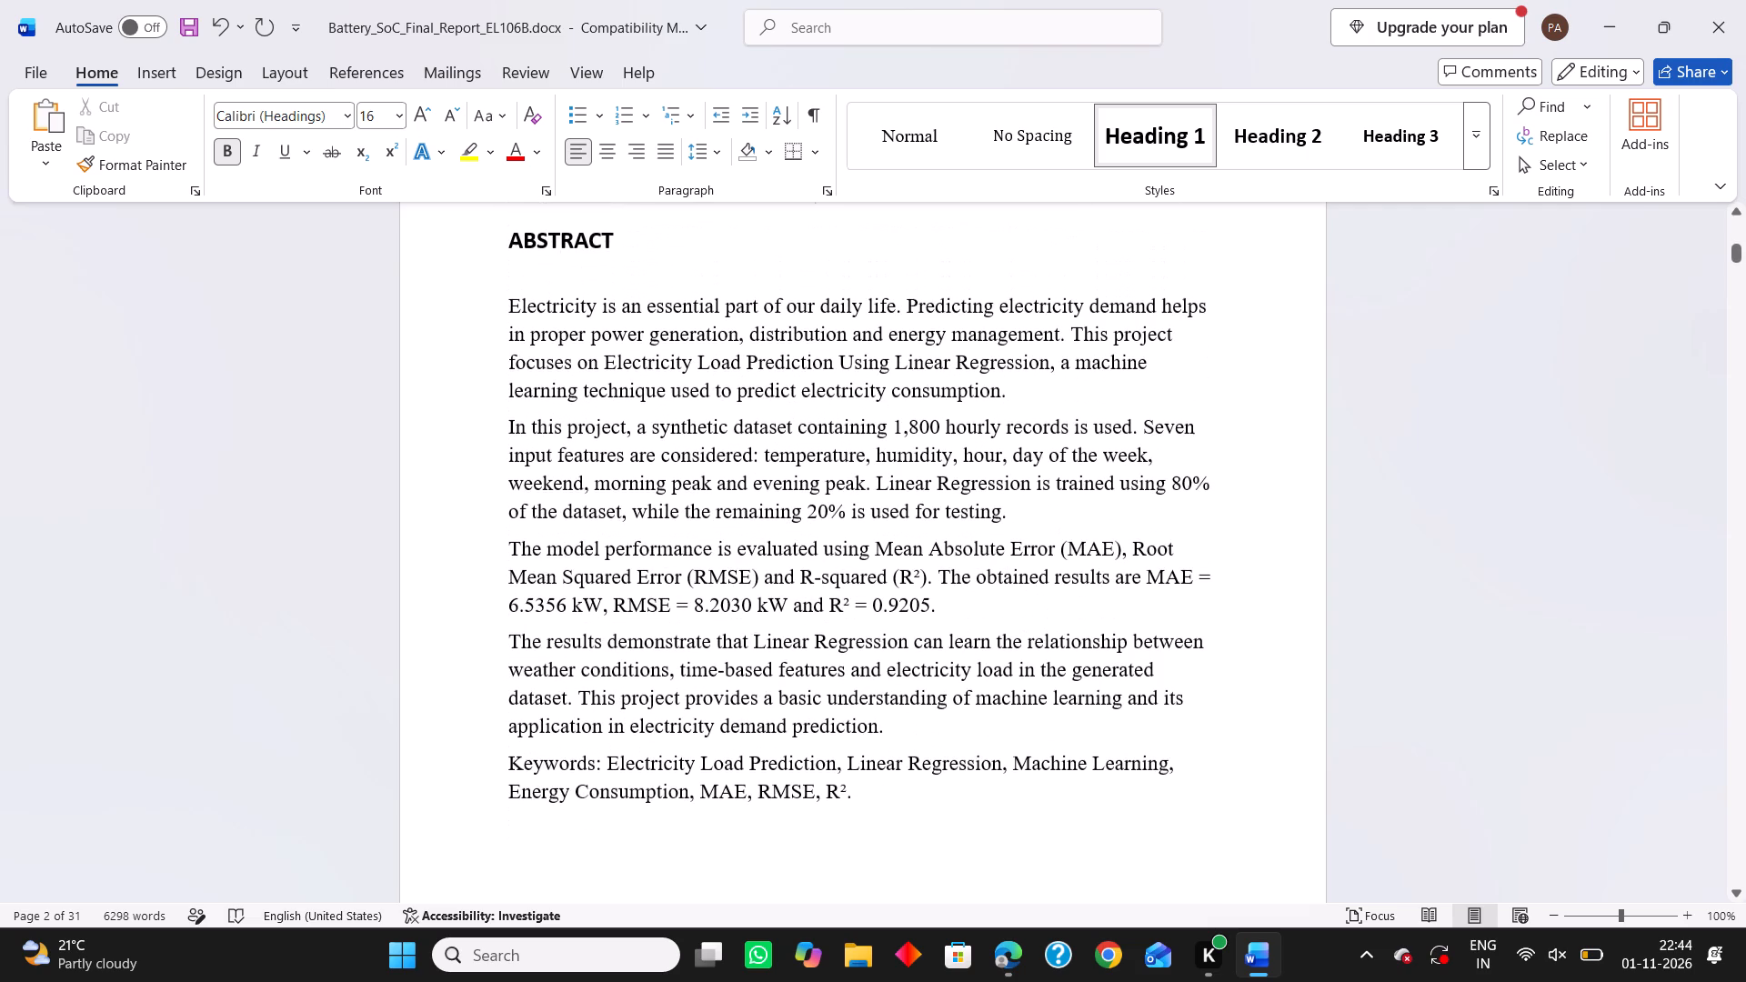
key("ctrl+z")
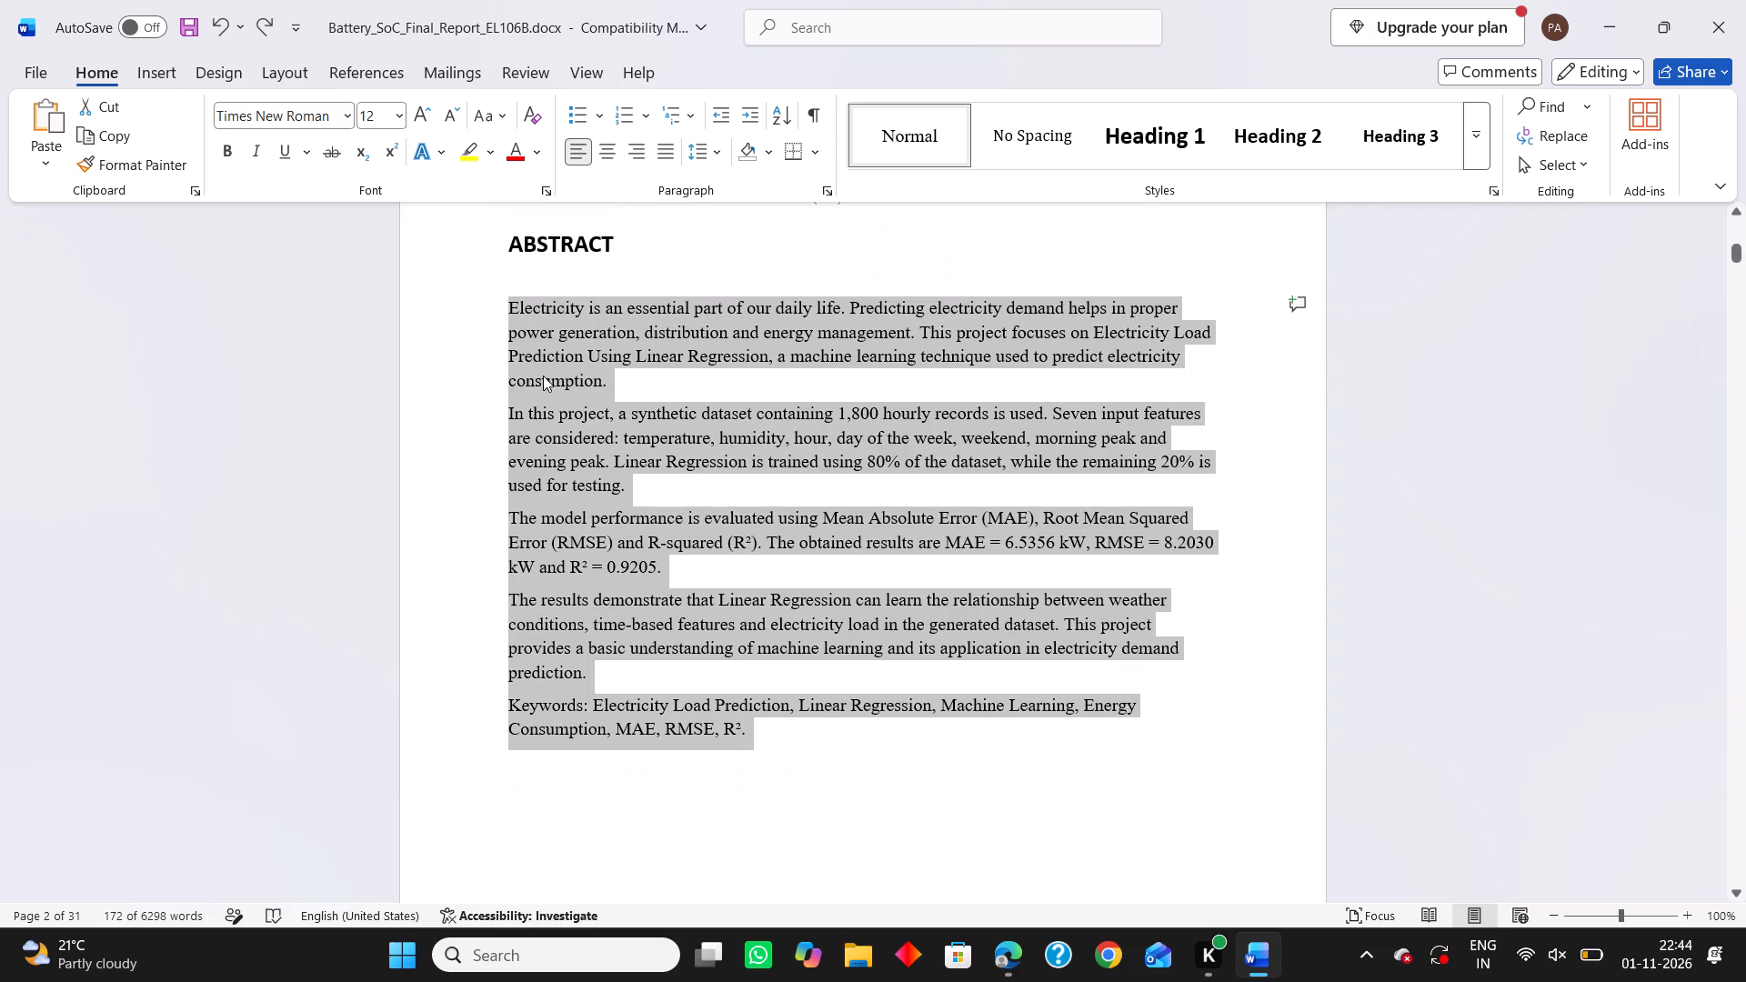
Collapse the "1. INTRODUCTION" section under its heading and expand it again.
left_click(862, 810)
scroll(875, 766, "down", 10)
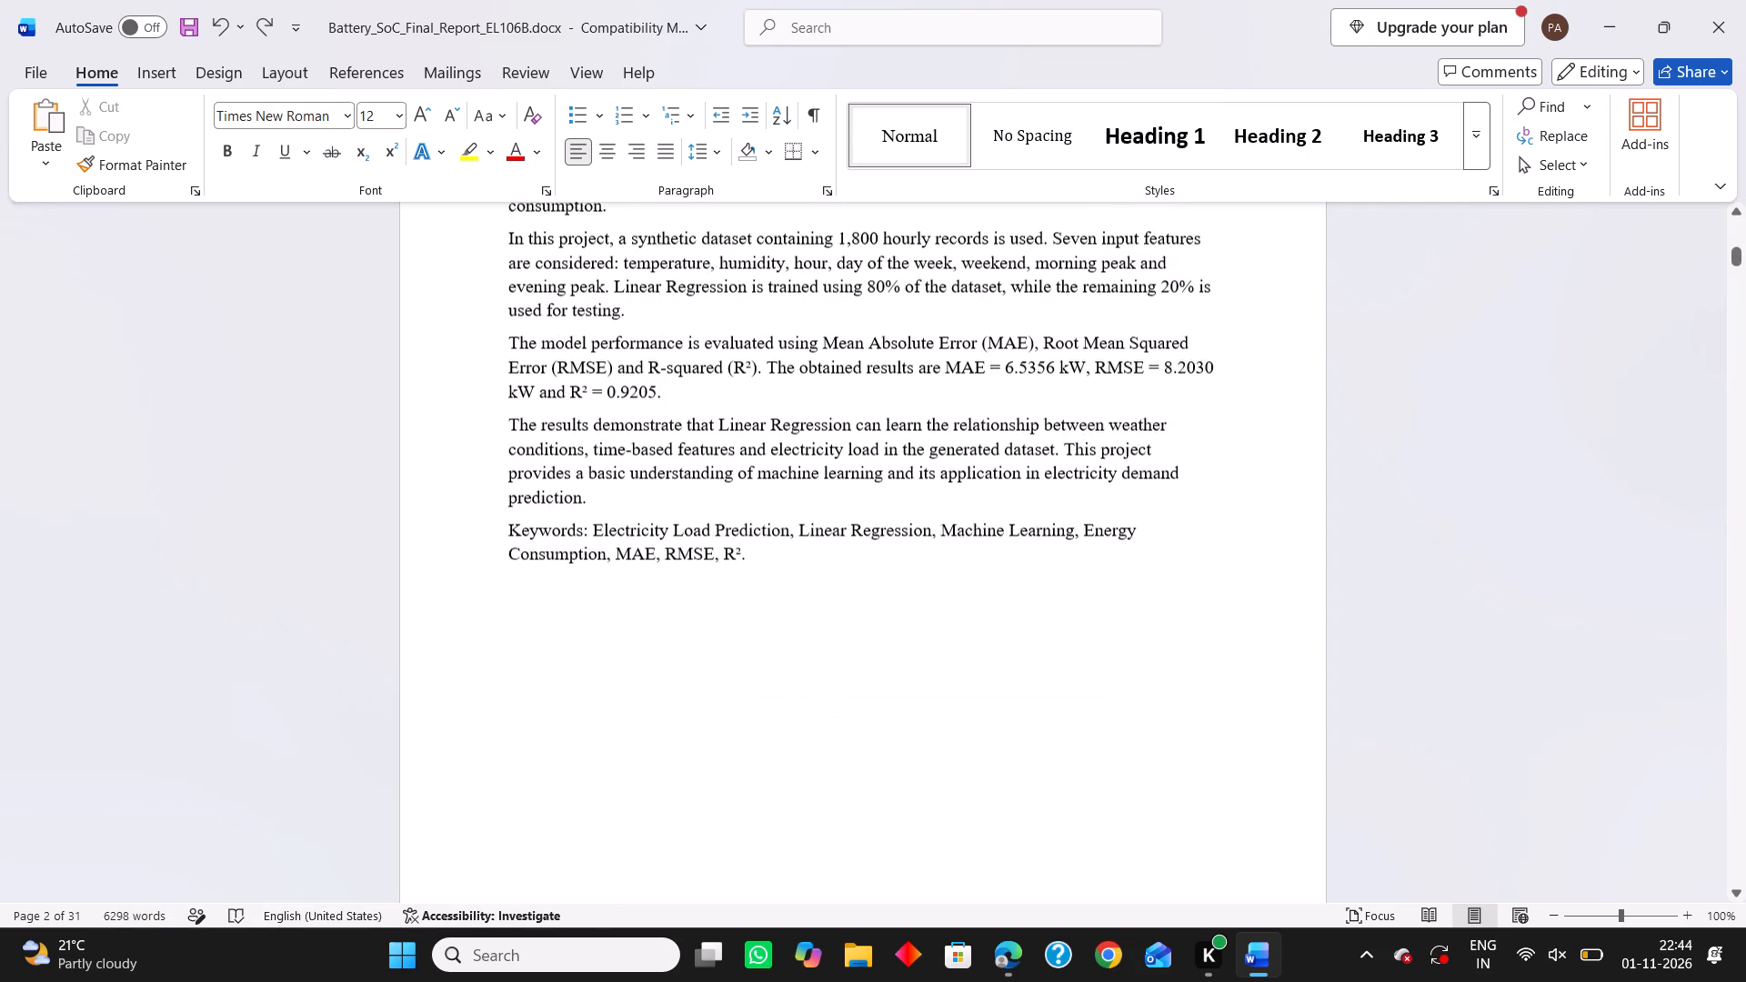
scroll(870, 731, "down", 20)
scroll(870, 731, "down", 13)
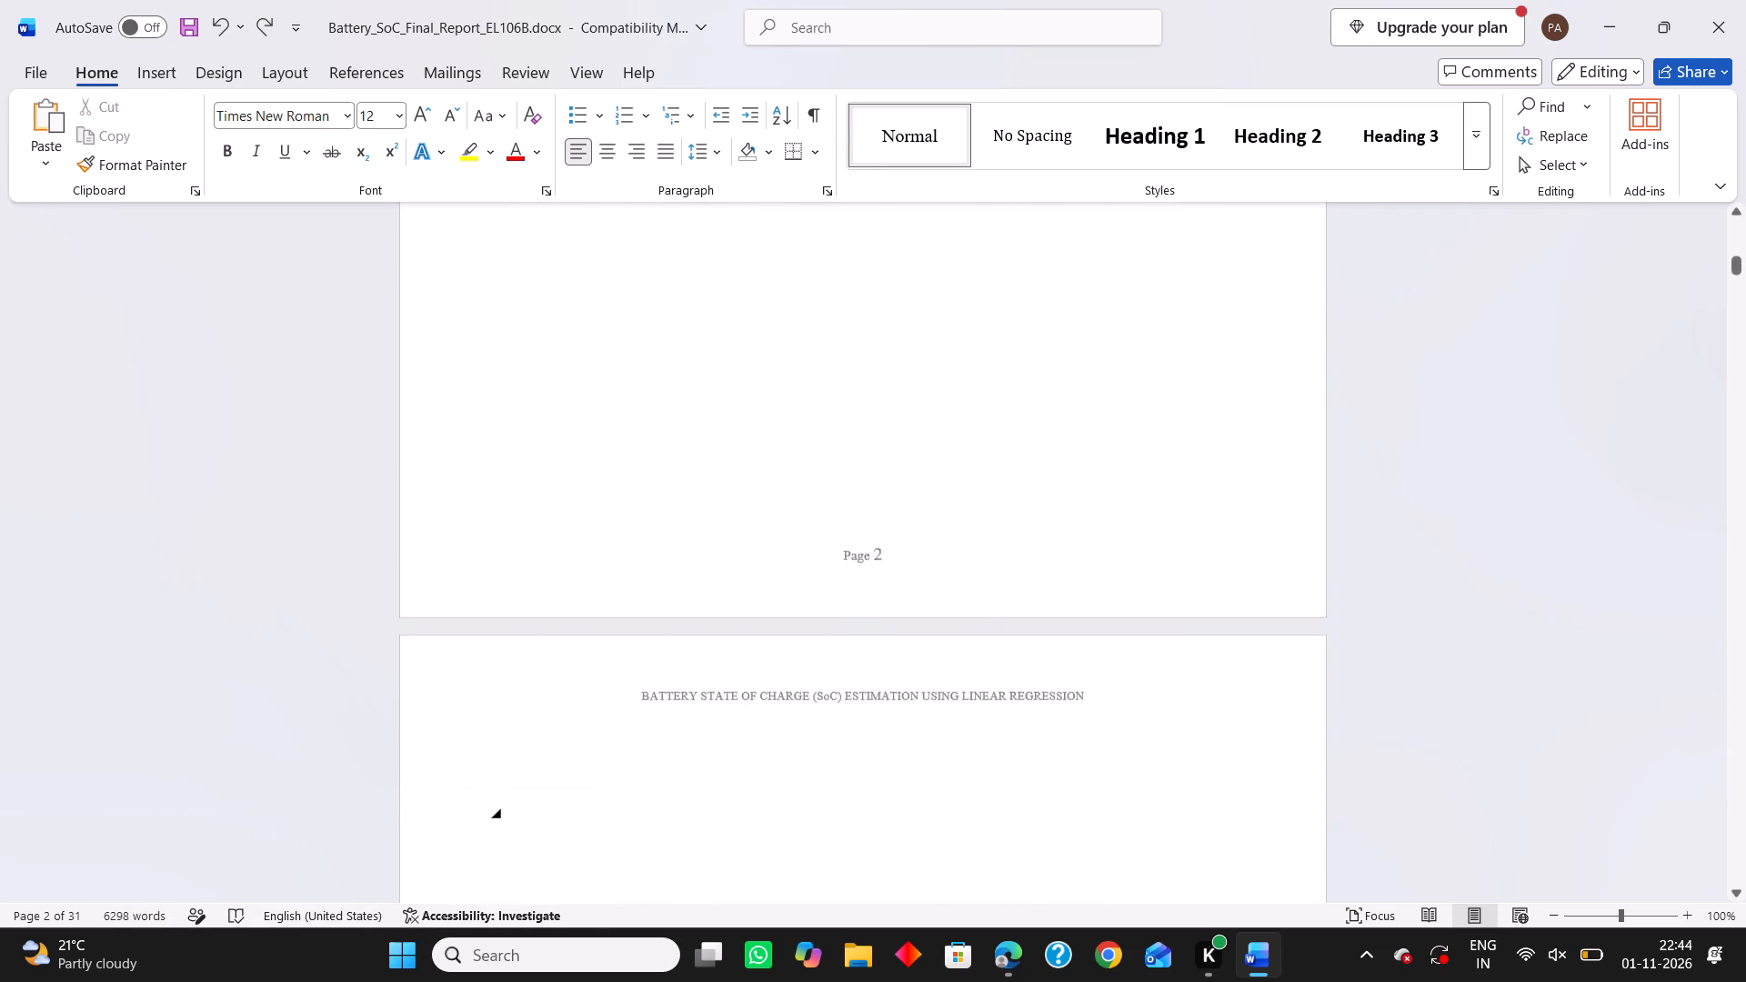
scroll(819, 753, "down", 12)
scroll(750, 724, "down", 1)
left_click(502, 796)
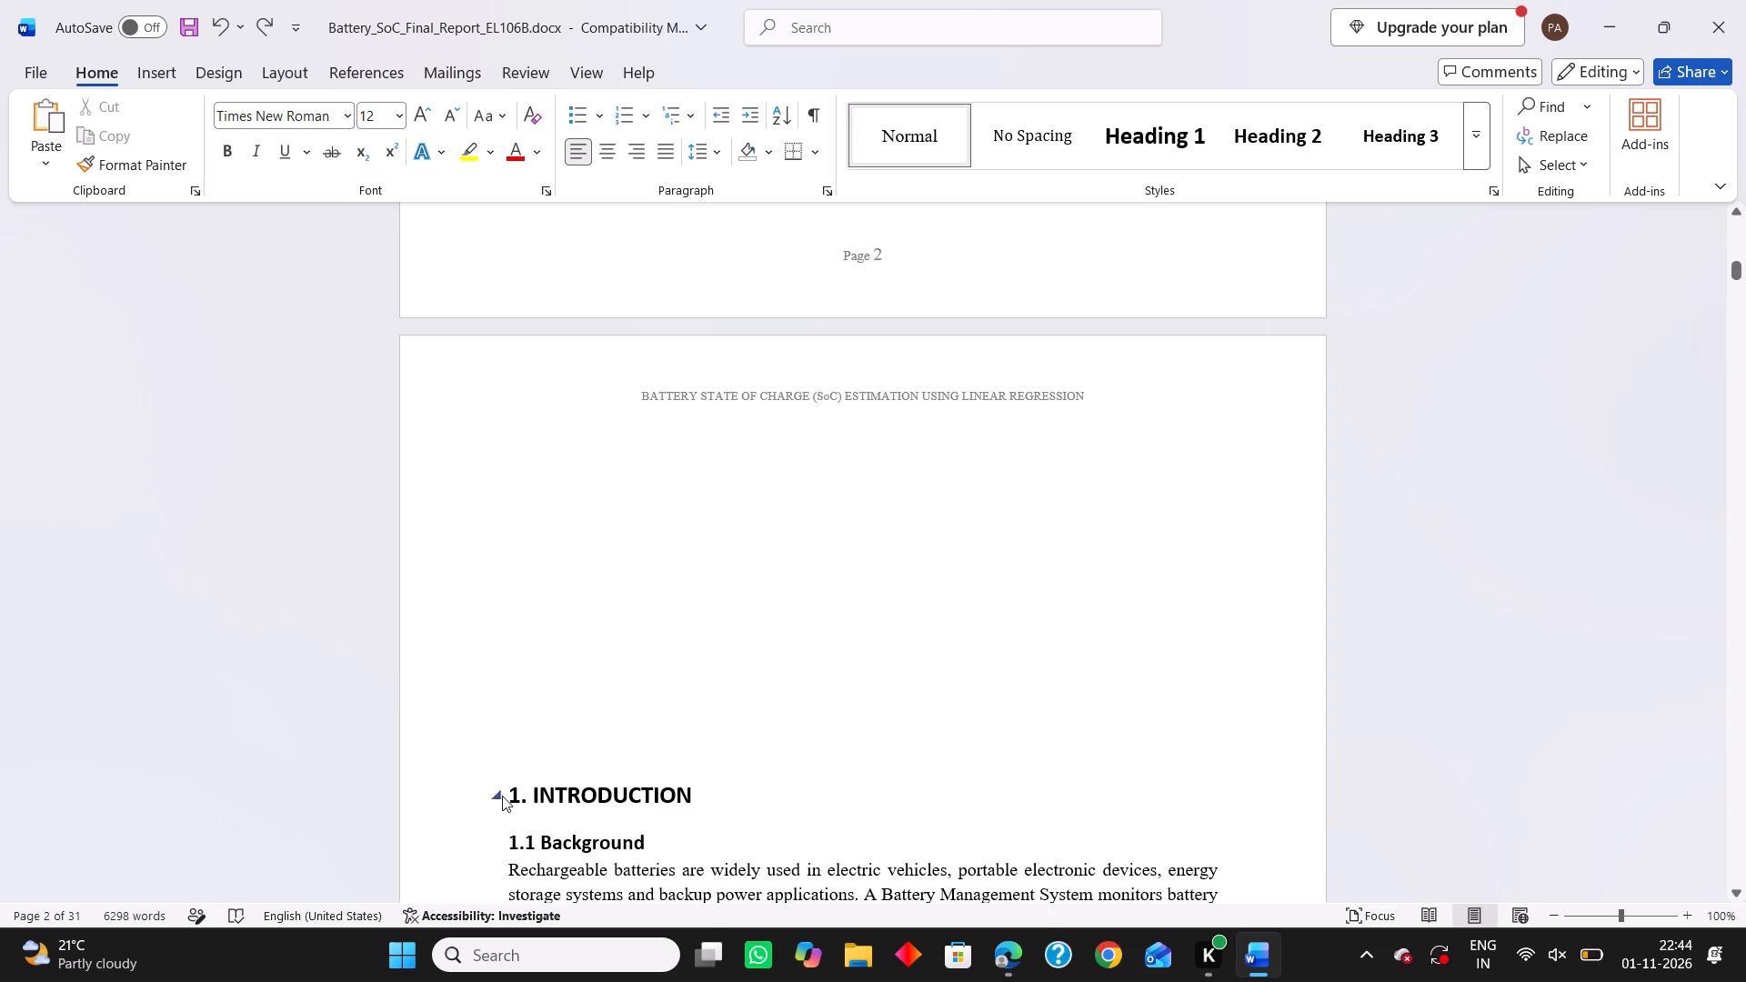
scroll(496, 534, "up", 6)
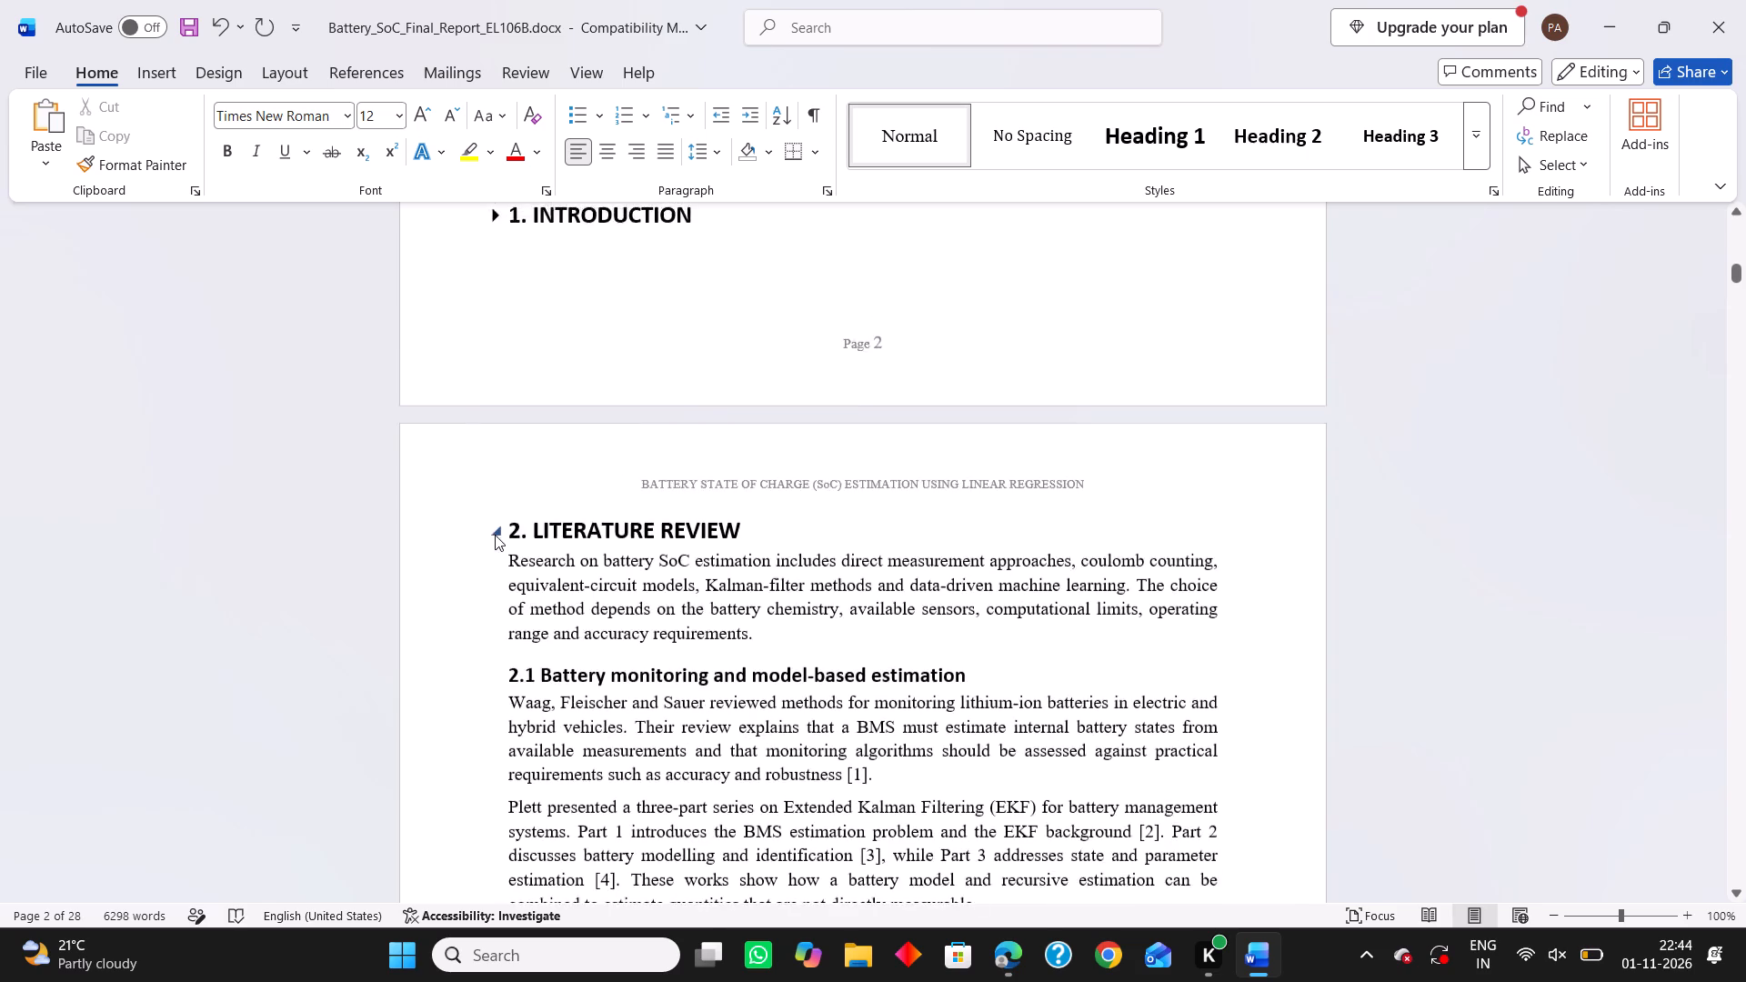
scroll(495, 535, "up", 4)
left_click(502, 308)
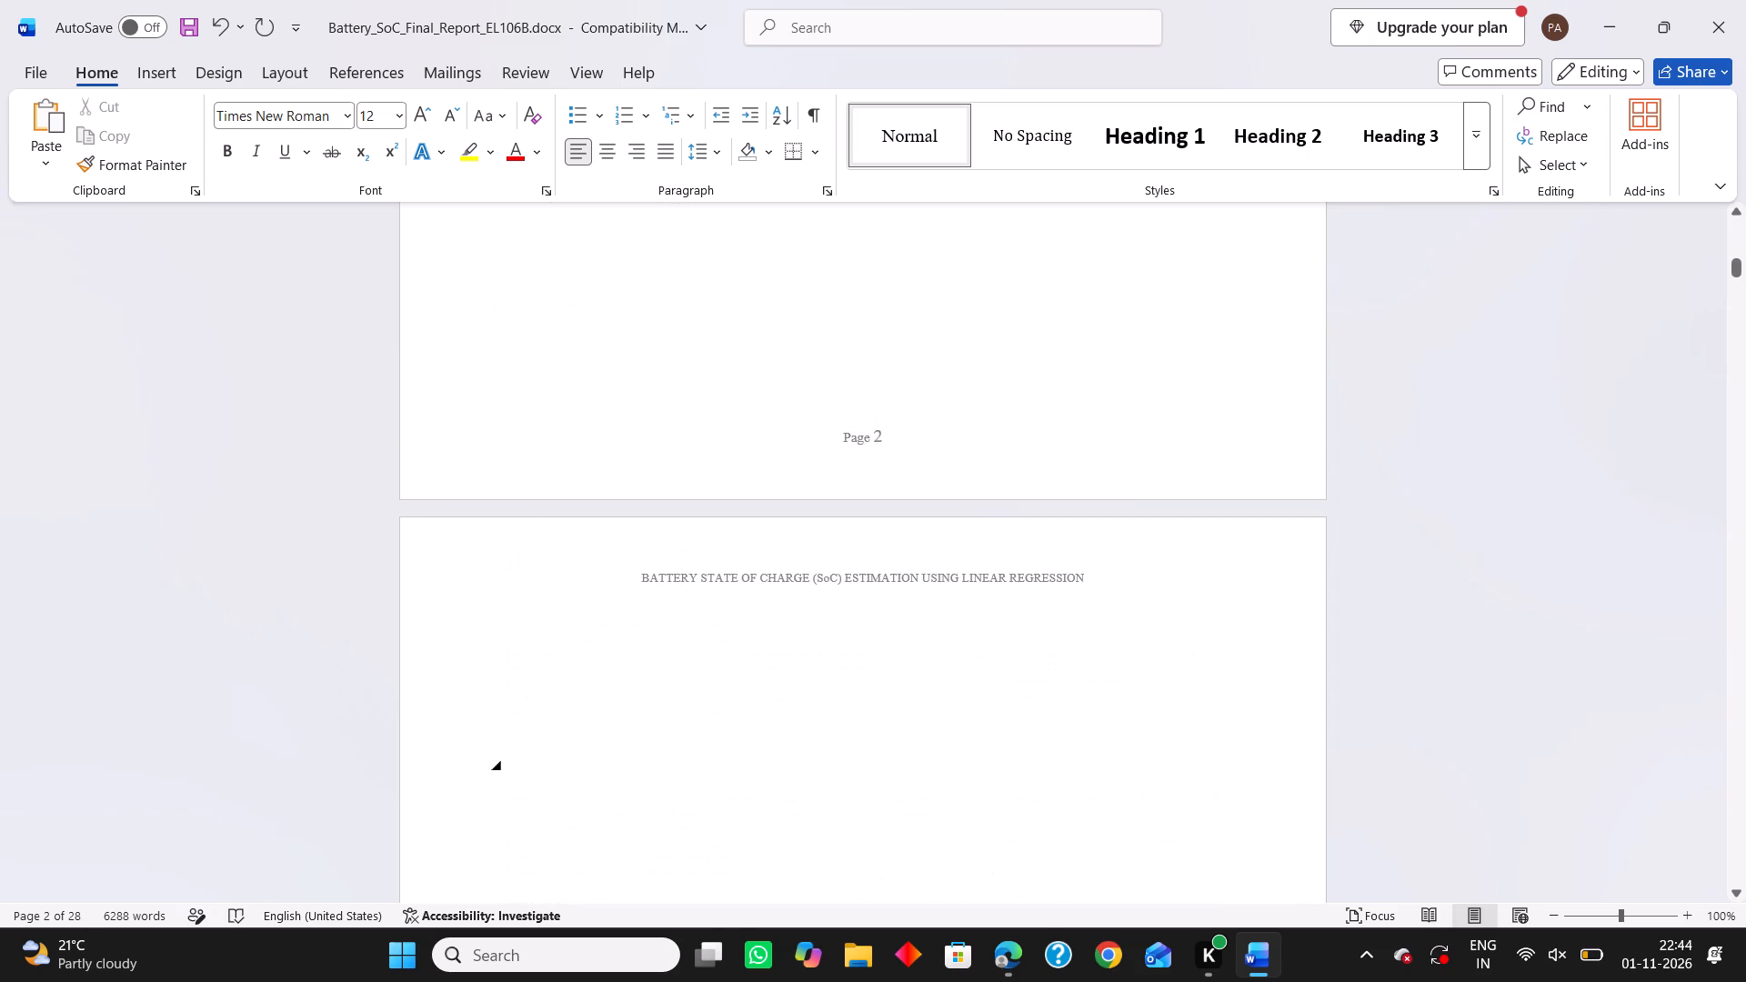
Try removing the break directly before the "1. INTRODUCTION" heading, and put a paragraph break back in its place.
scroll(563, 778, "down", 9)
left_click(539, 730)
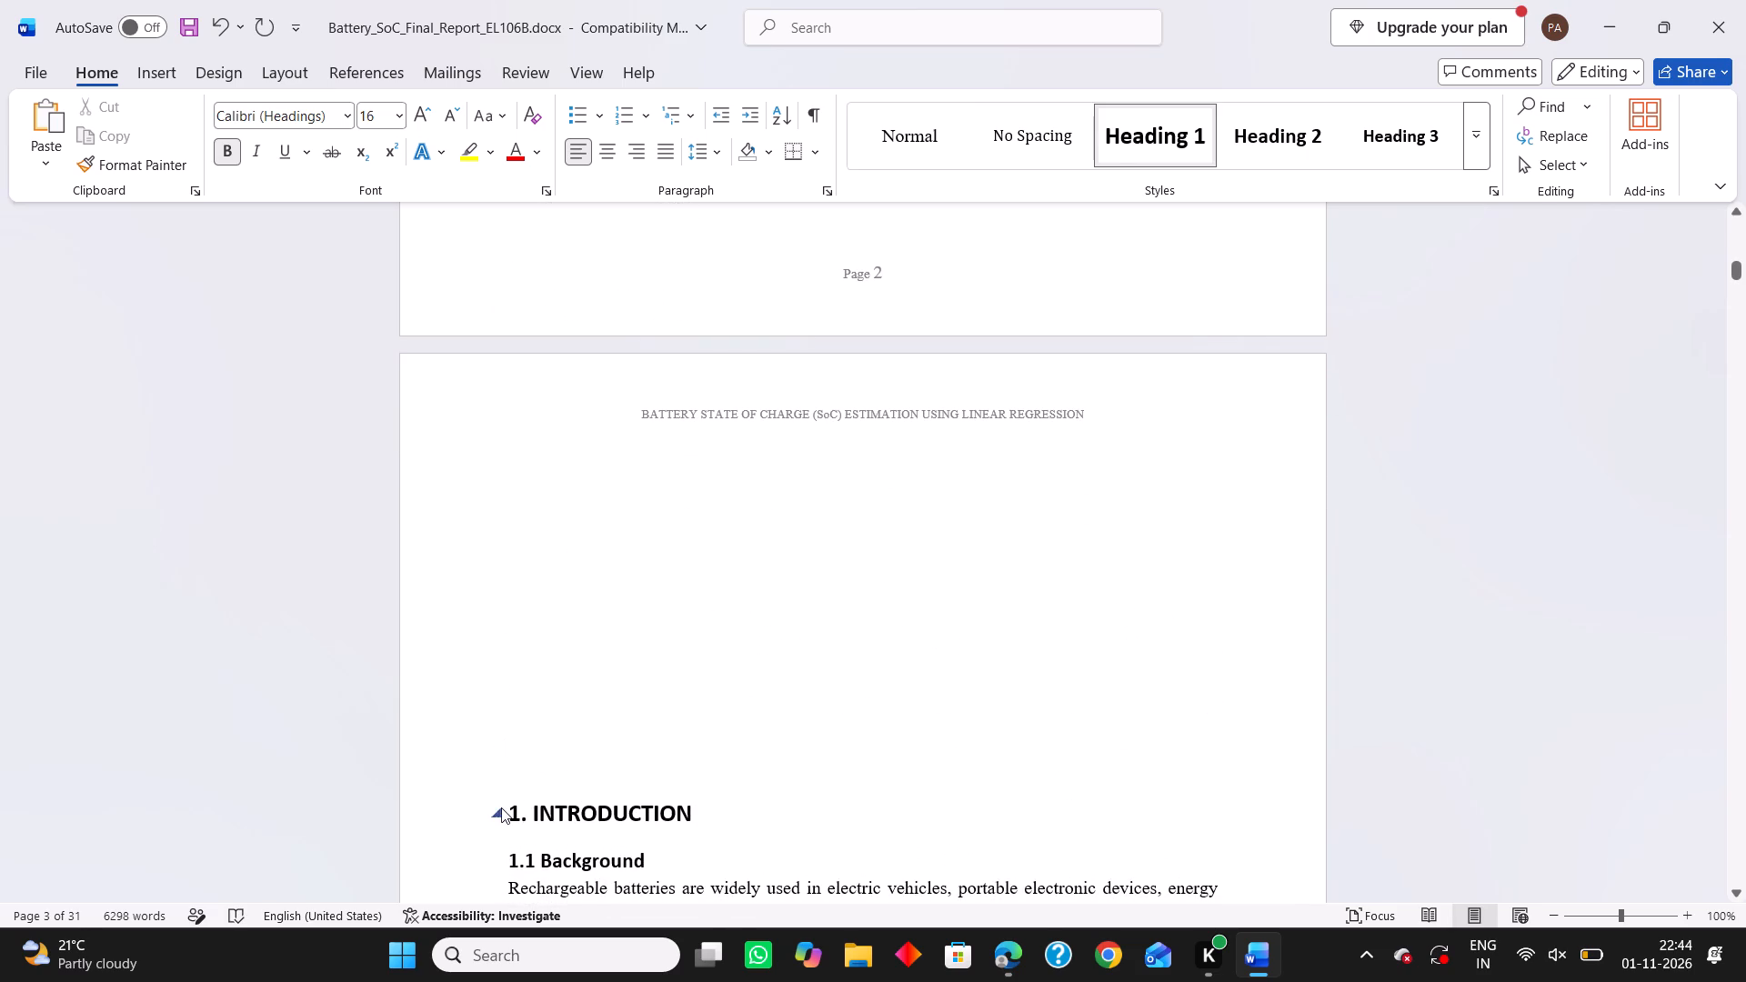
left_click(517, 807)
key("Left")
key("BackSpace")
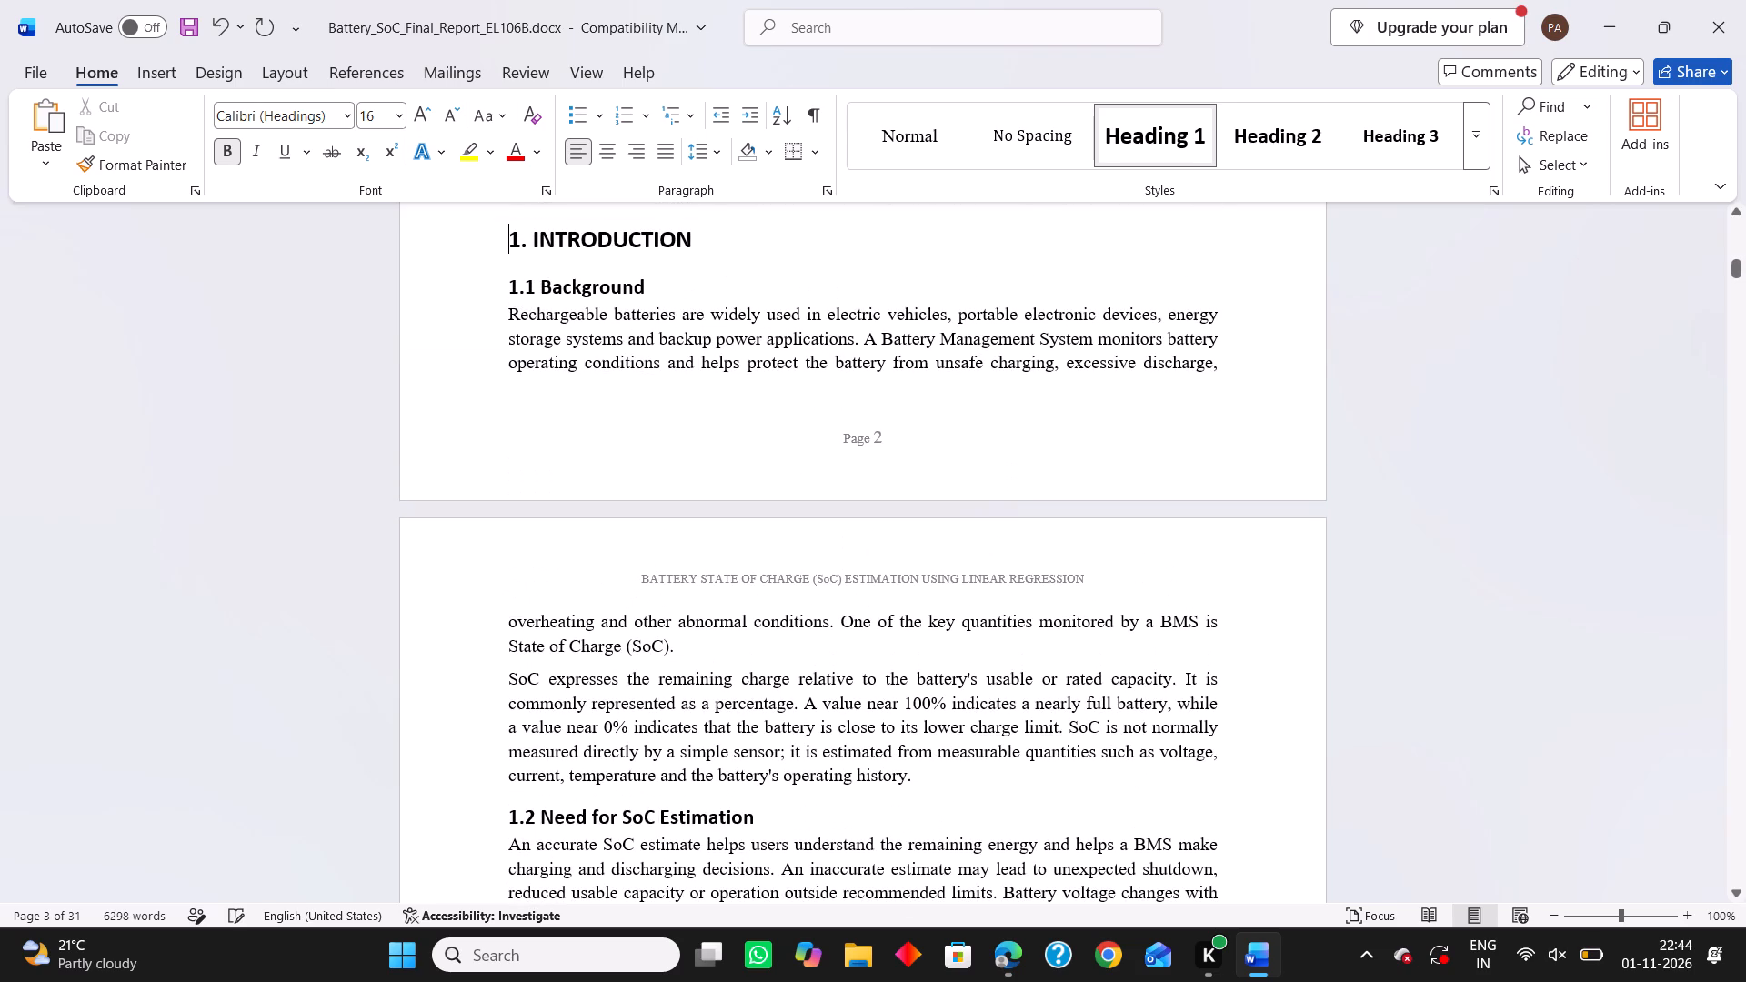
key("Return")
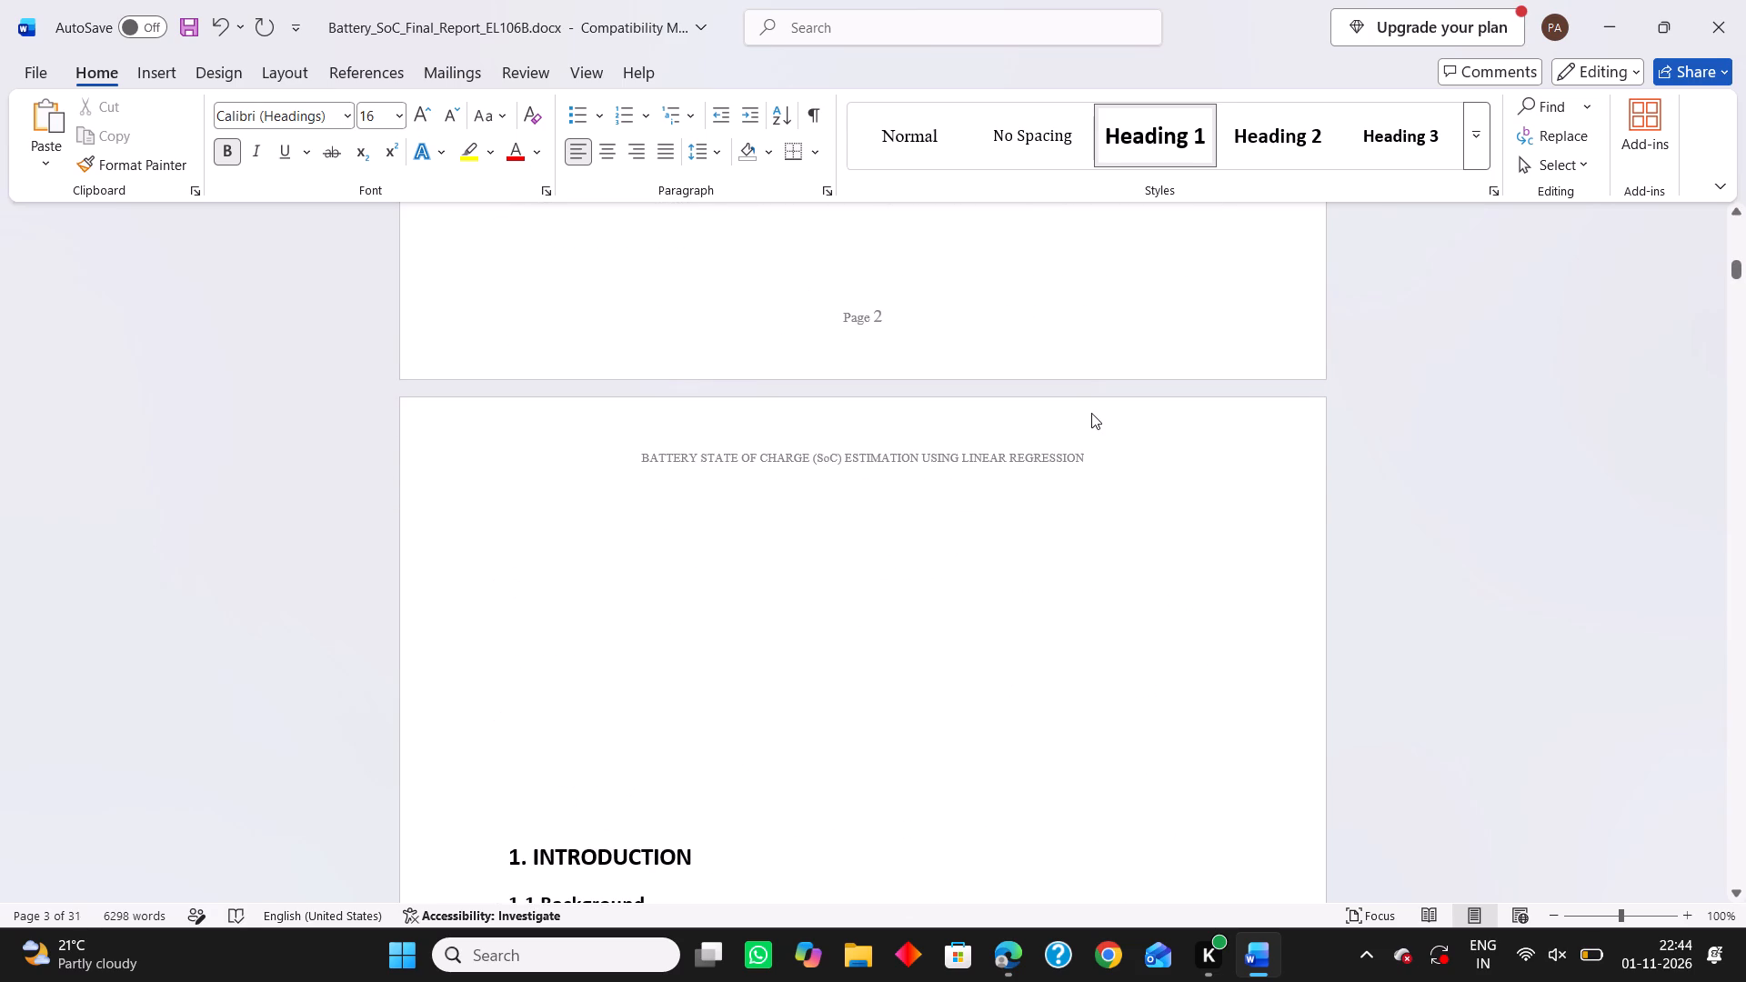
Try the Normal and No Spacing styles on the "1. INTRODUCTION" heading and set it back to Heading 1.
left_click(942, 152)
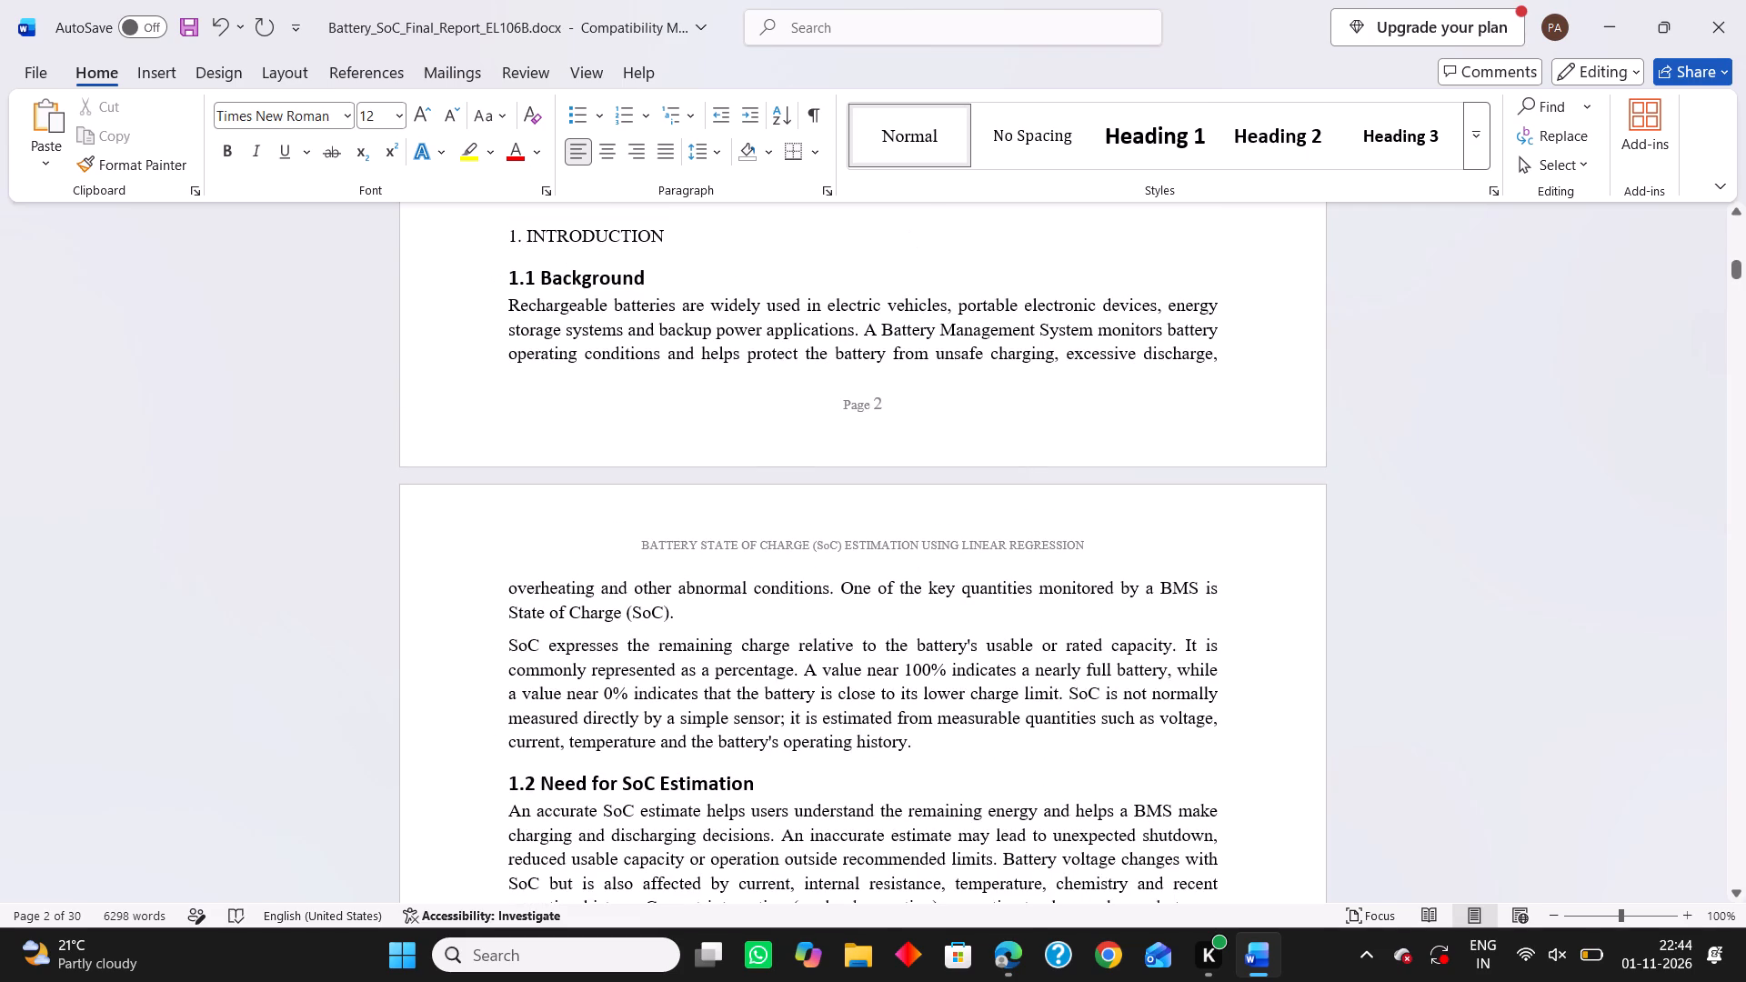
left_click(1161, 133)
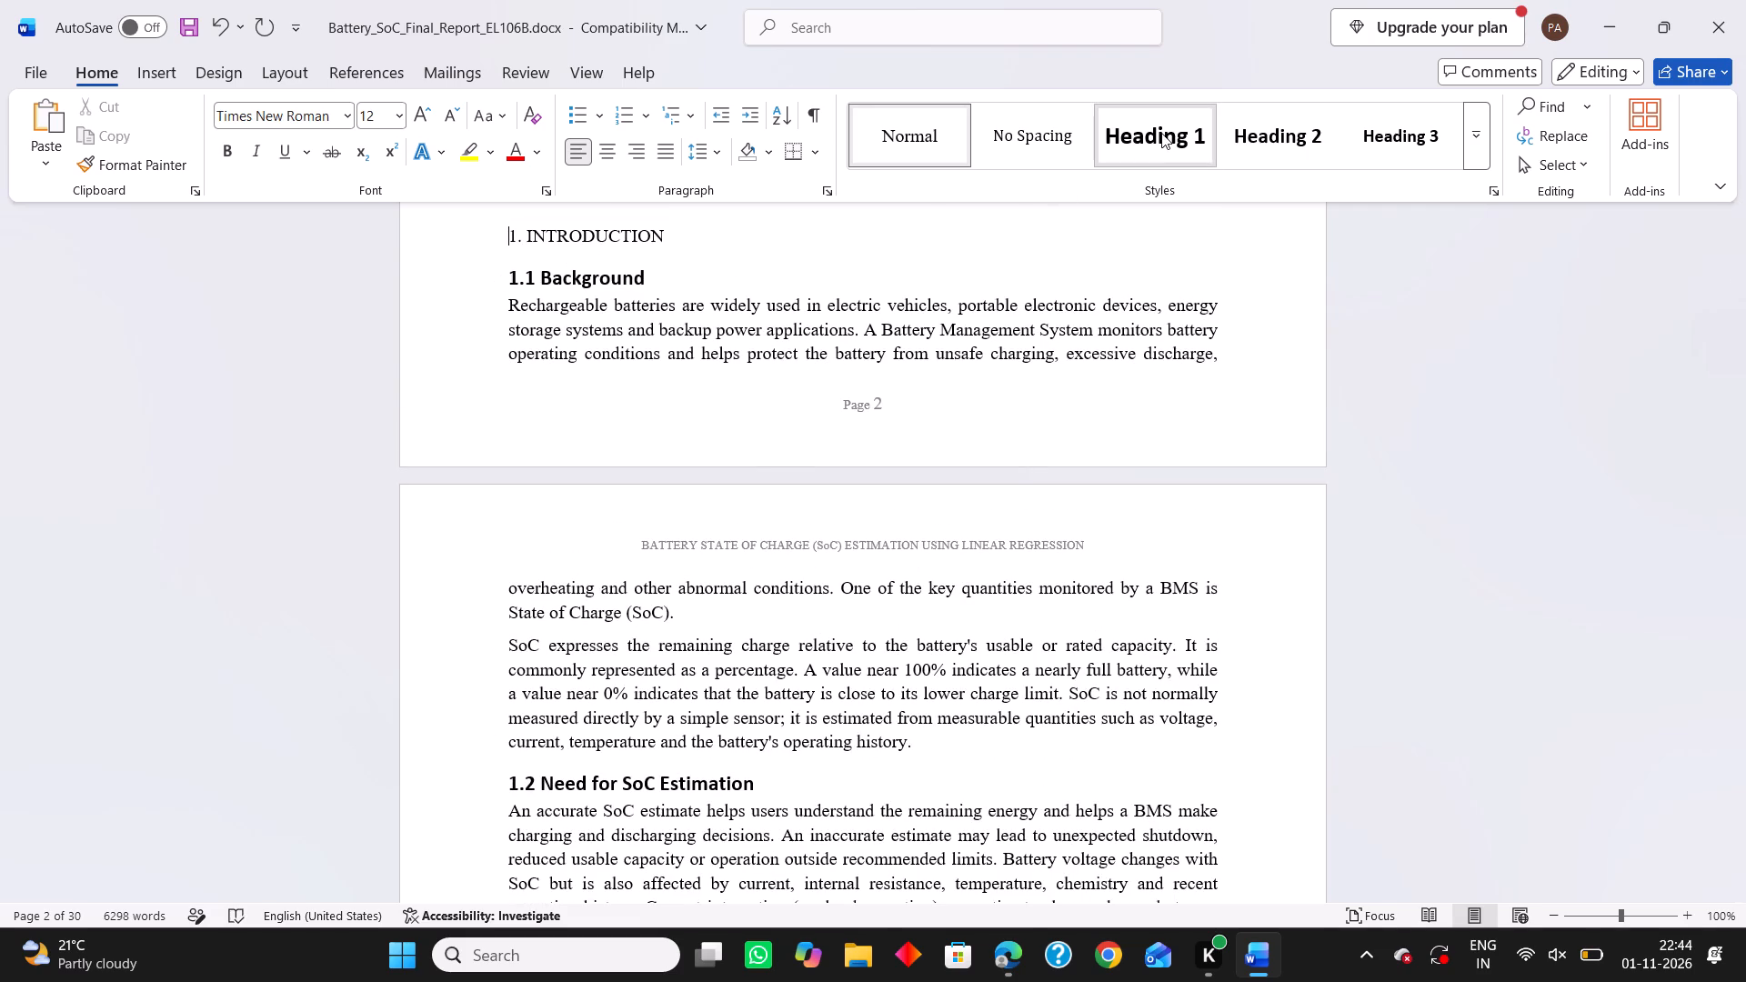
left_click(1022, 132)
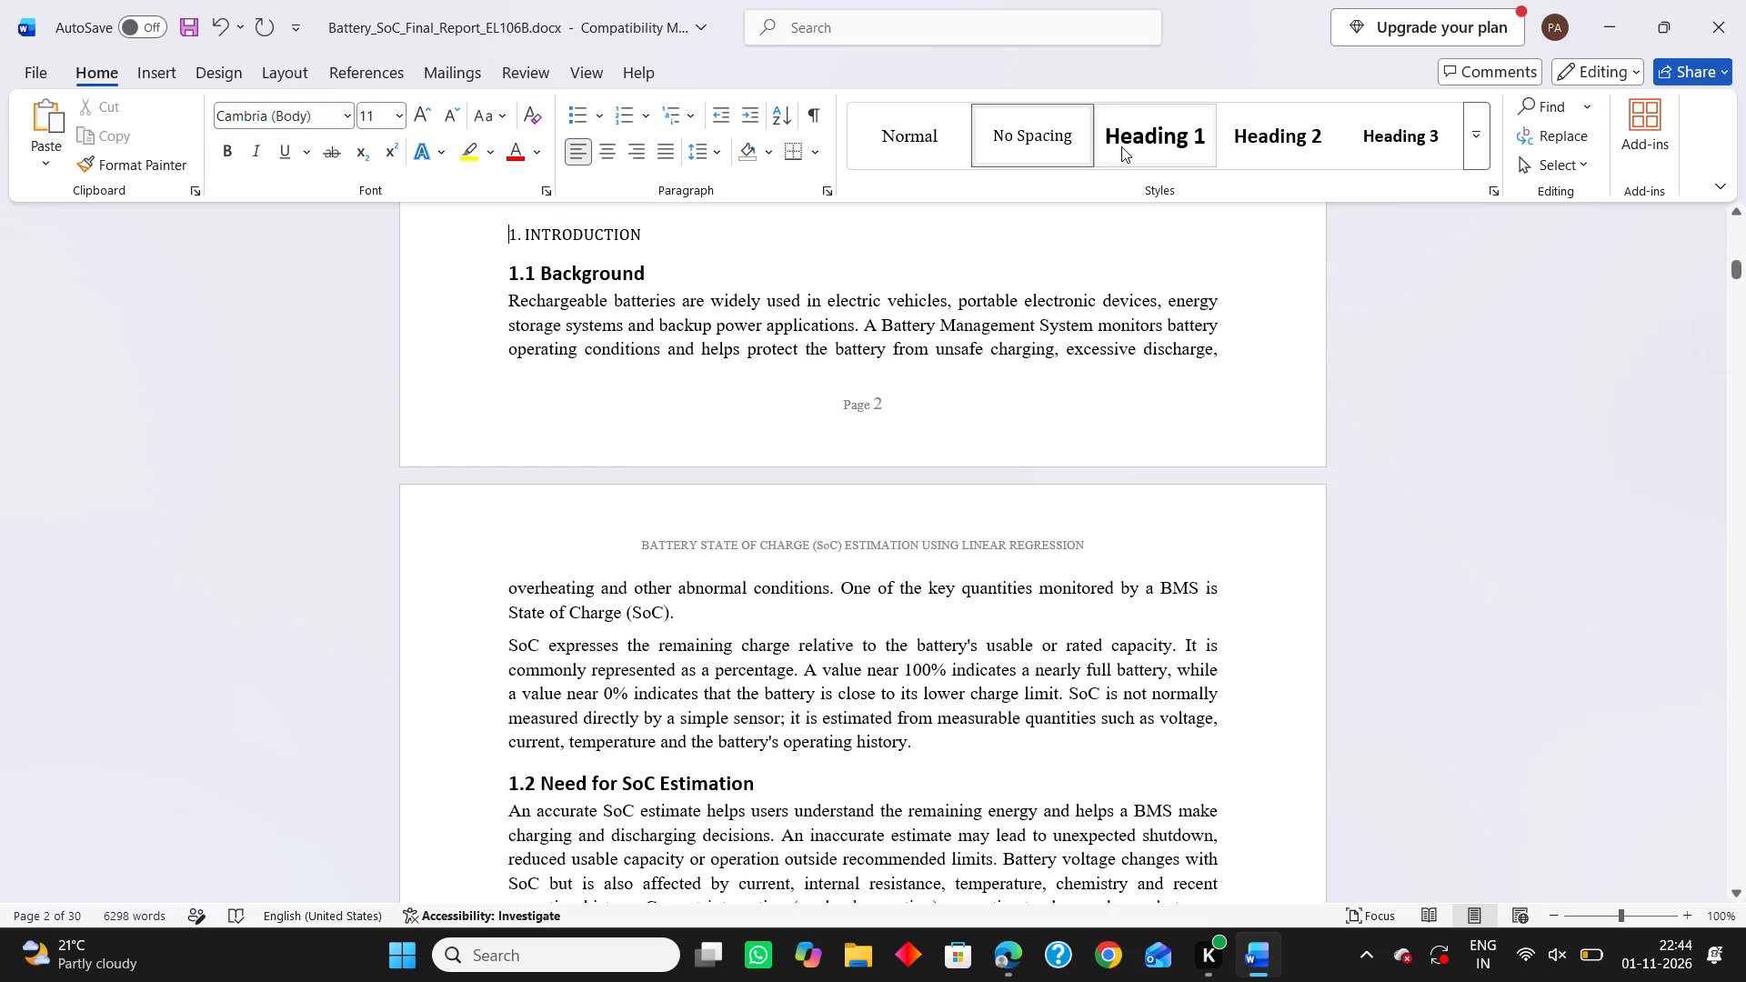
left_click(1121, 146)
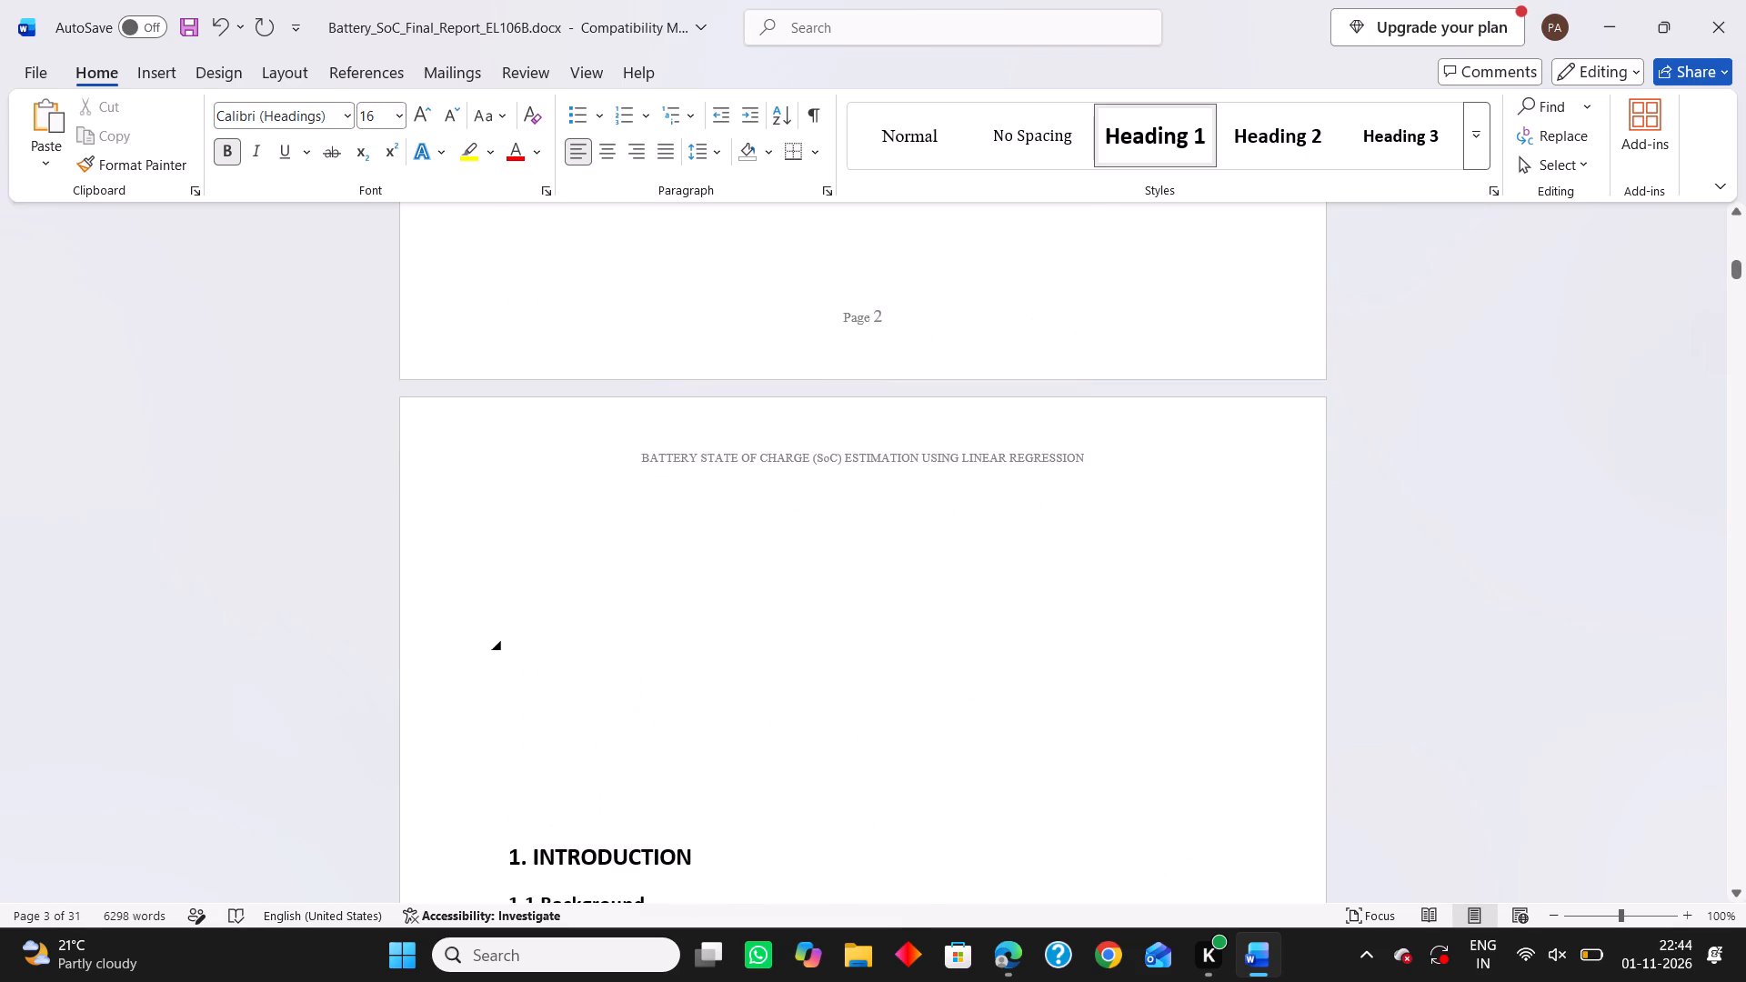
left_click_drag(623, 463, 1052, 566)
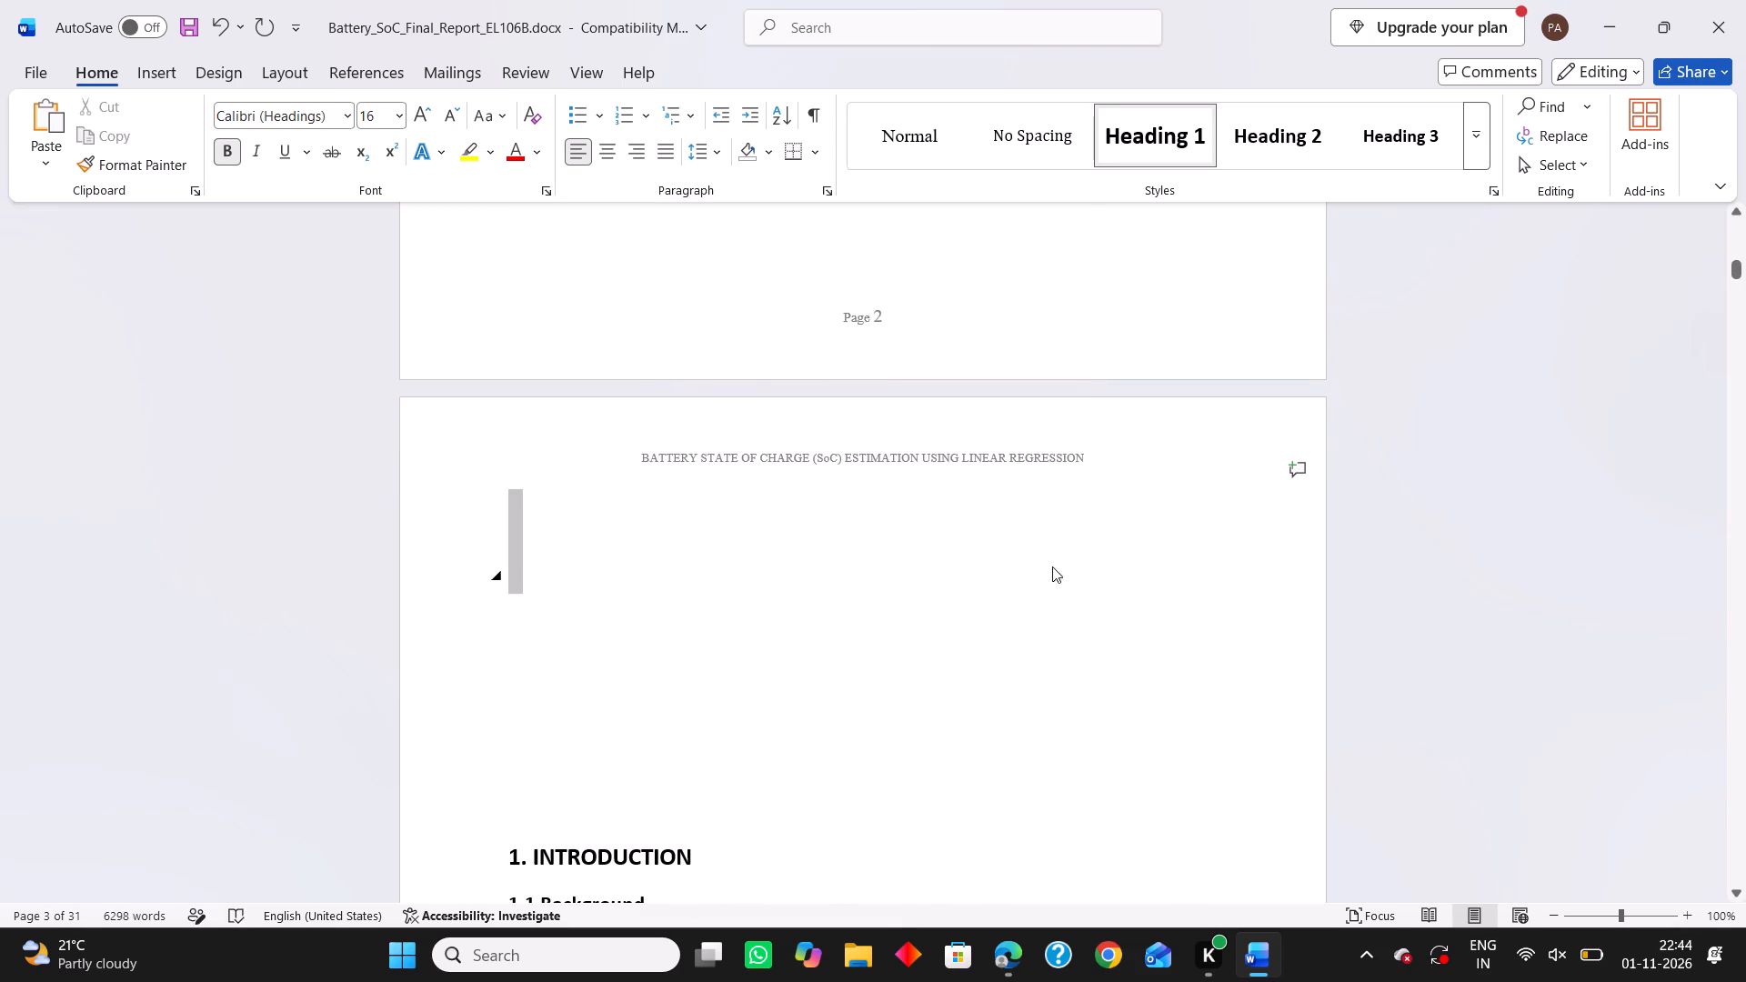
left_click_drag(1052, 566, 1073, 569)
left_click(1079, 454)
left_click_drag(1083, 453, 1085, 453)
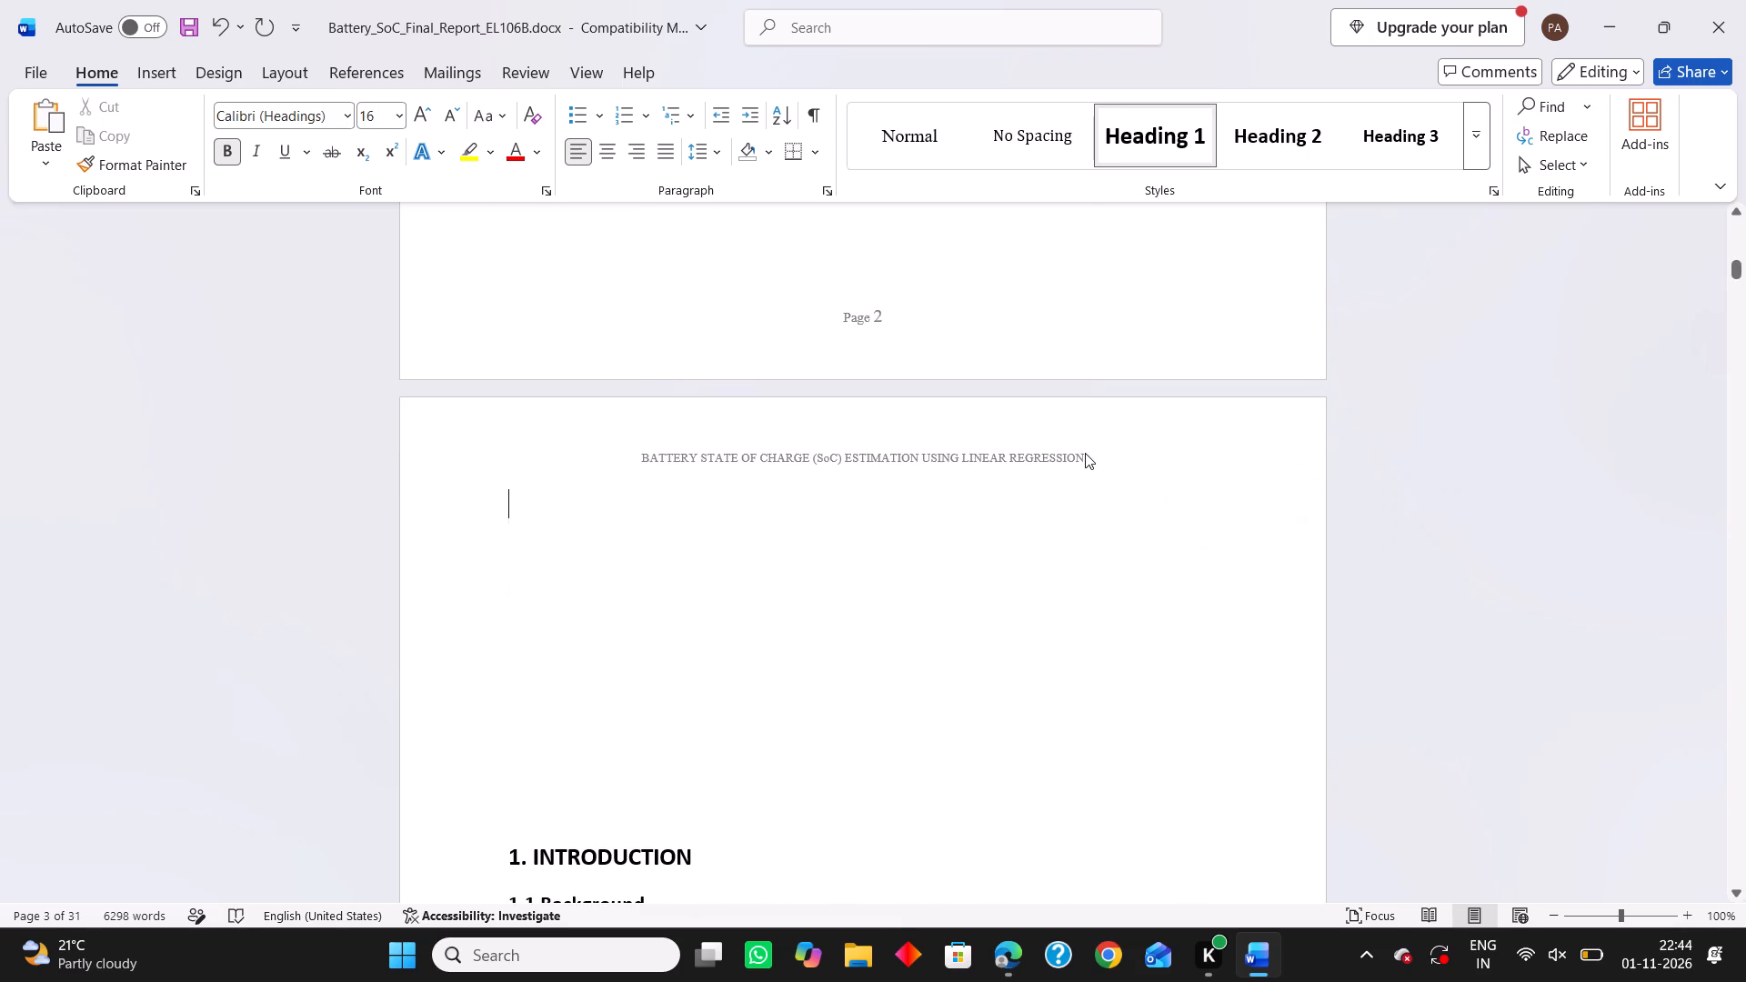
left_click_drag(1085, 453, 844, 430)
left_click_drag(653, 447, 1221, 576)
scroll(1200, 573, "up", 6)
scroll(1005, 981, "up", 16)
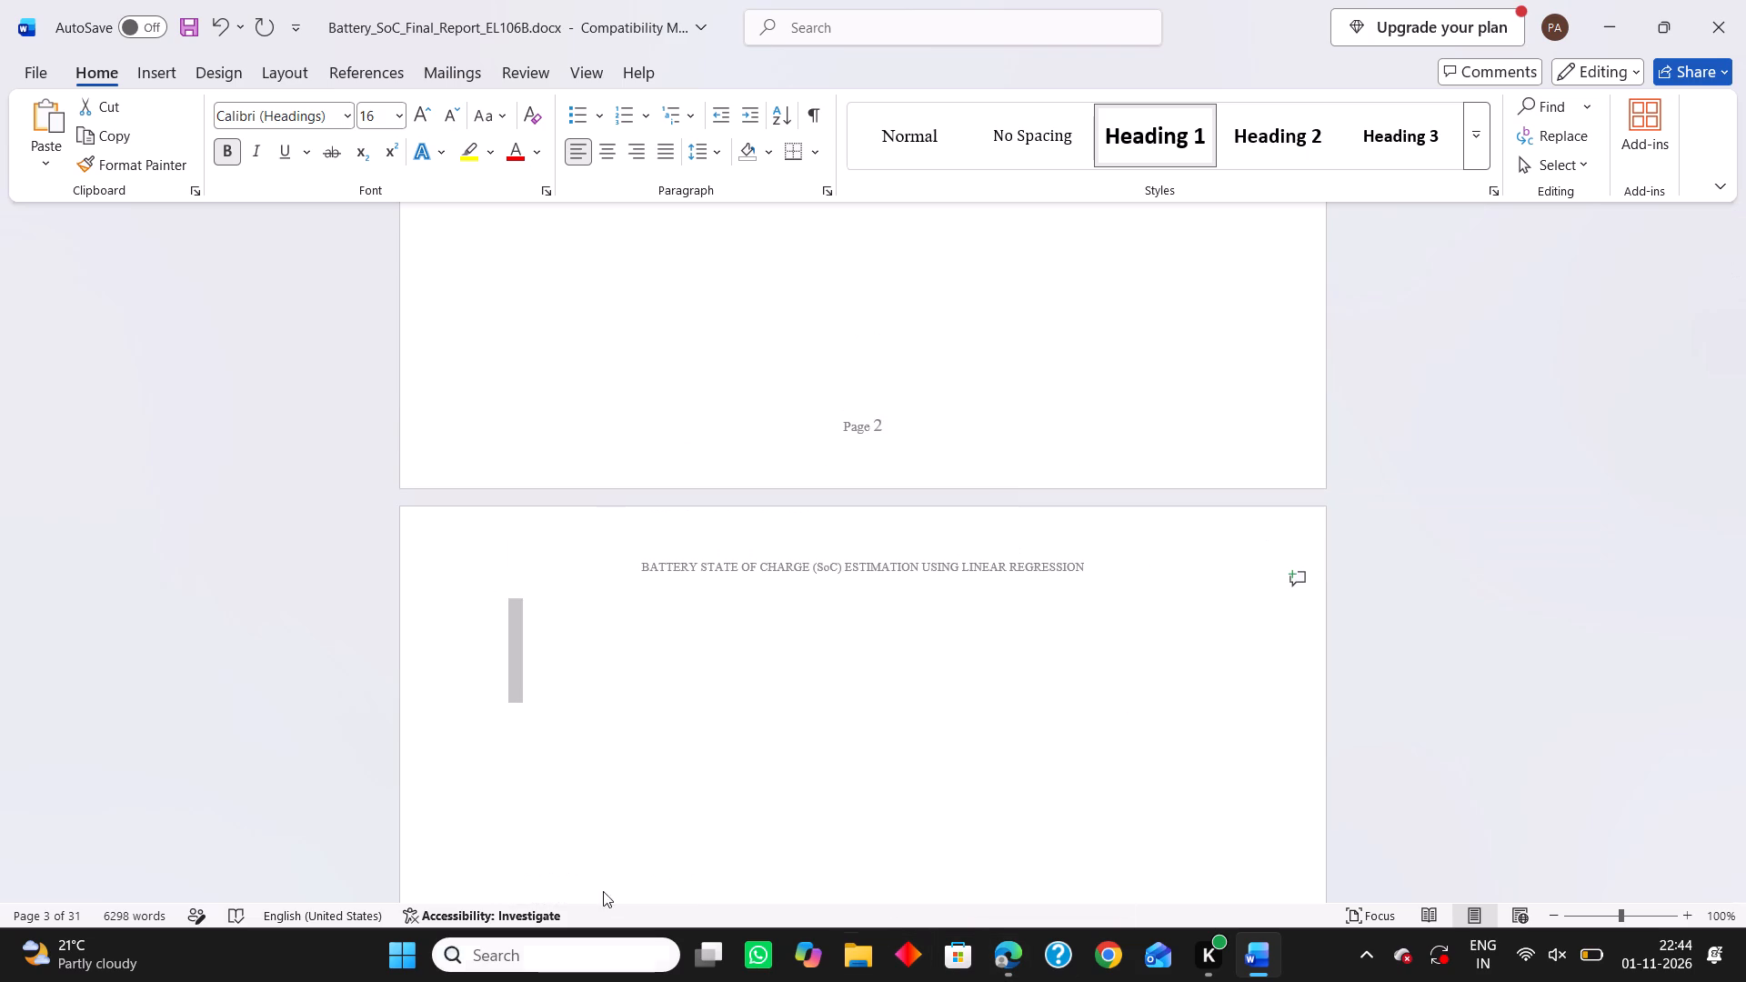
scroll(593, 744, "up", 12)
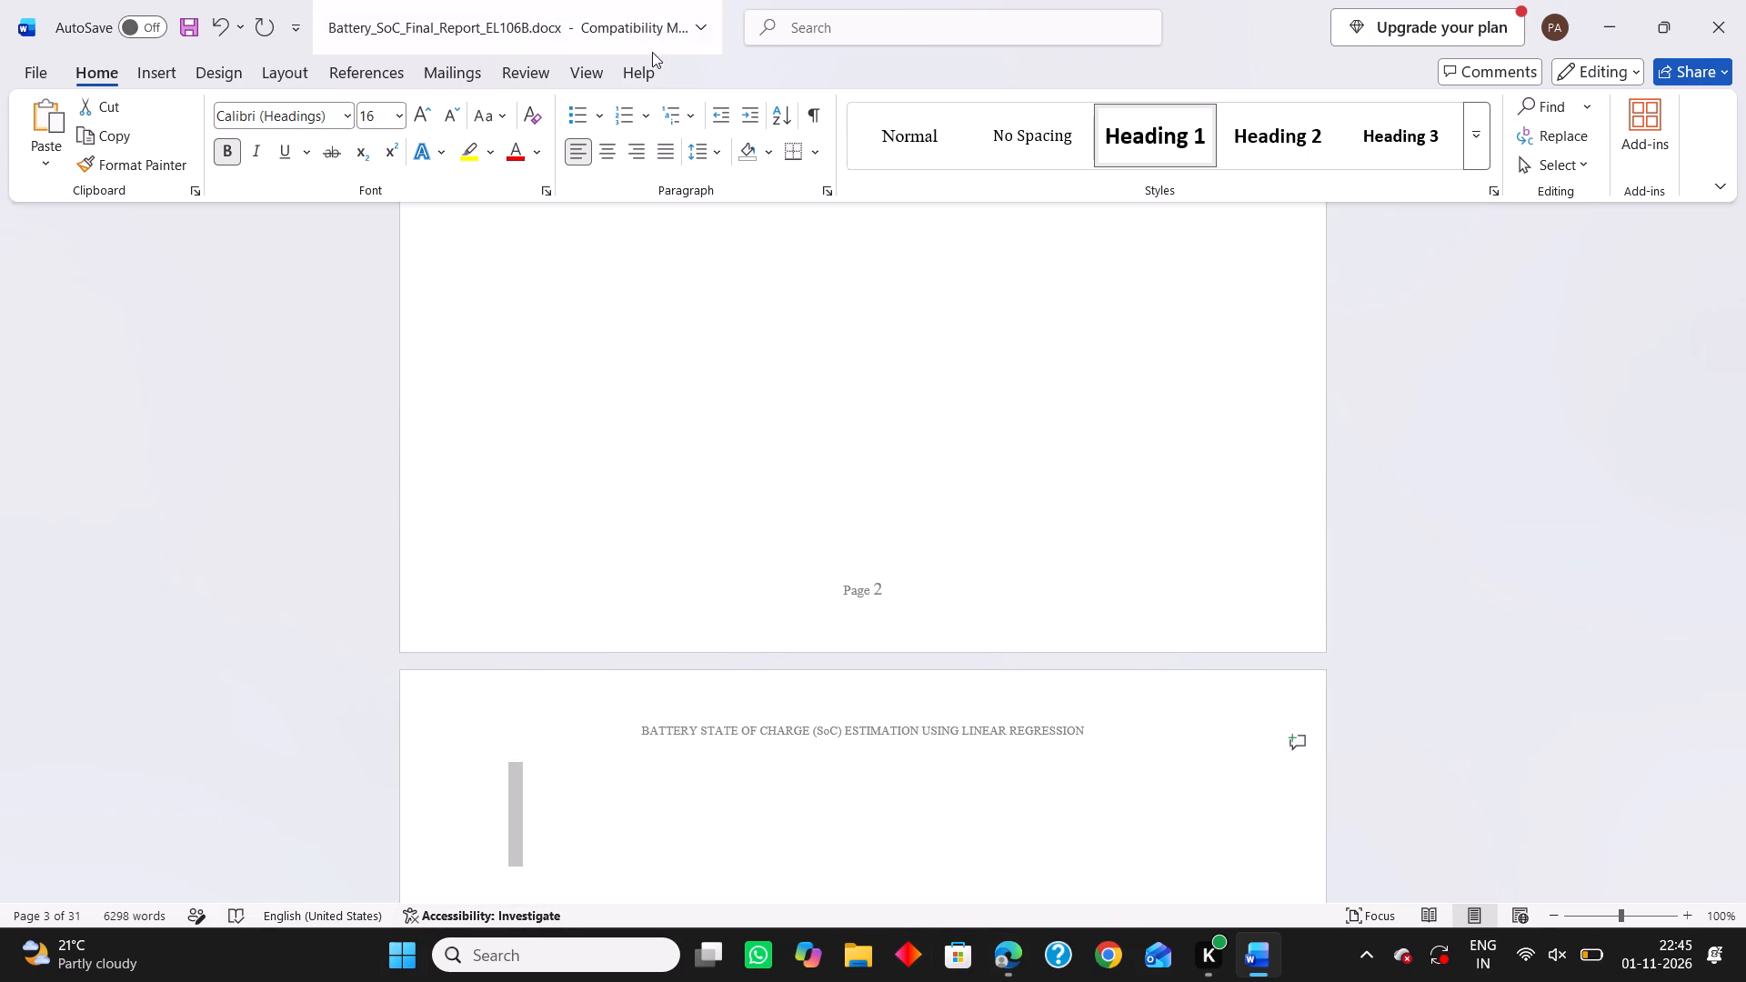
Close the battery report document without saving its changes.
left_click(1738, 3)
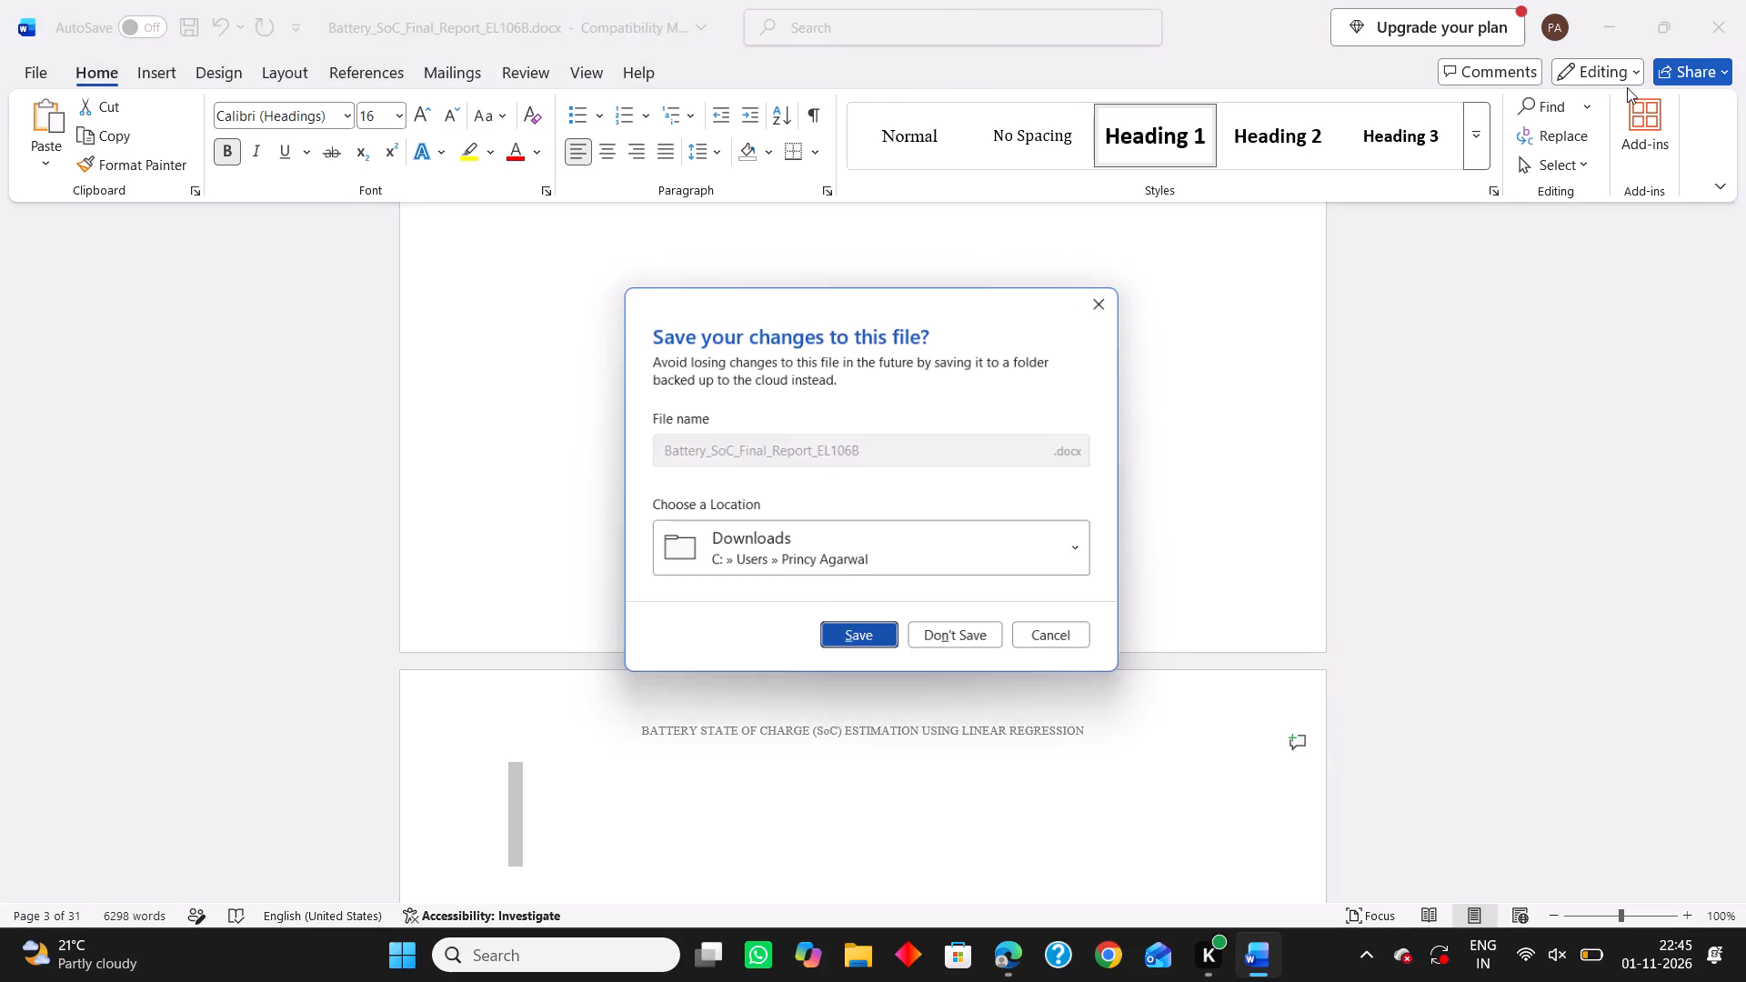
left_click(938, 646)
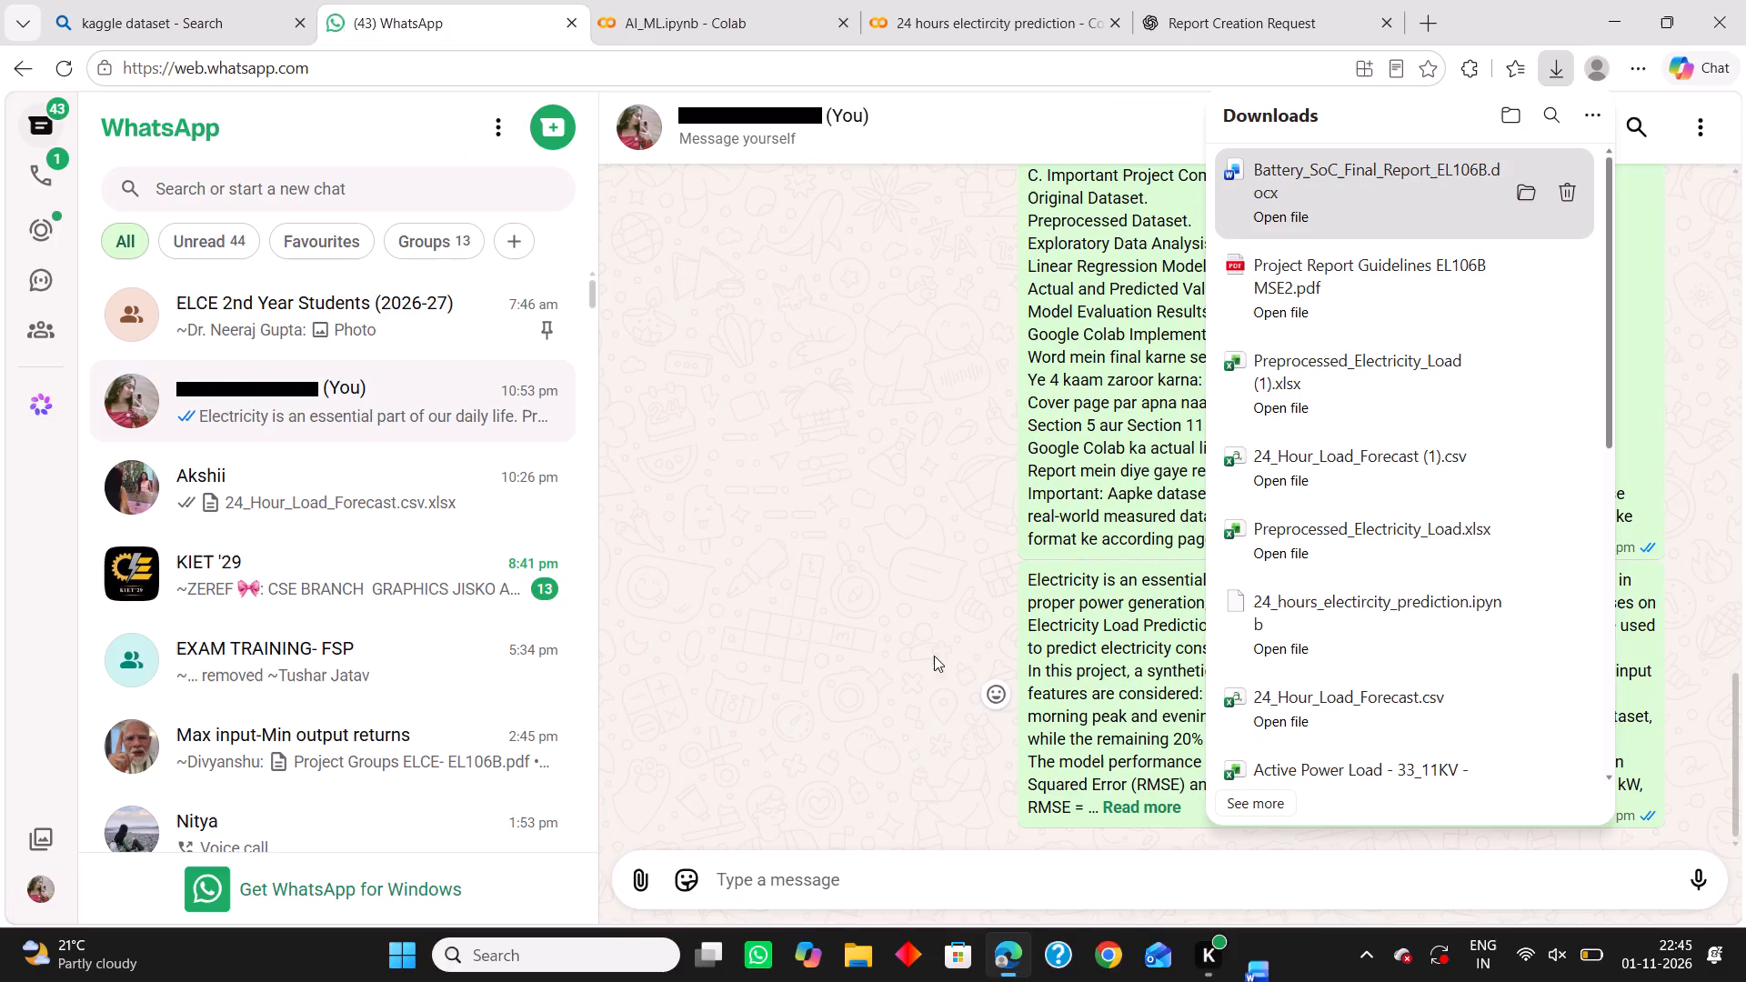
Reopen Battery_SoC_Final_Report_EL106B.docx from the Edge browser's downloads.
left_click(1275, 221)
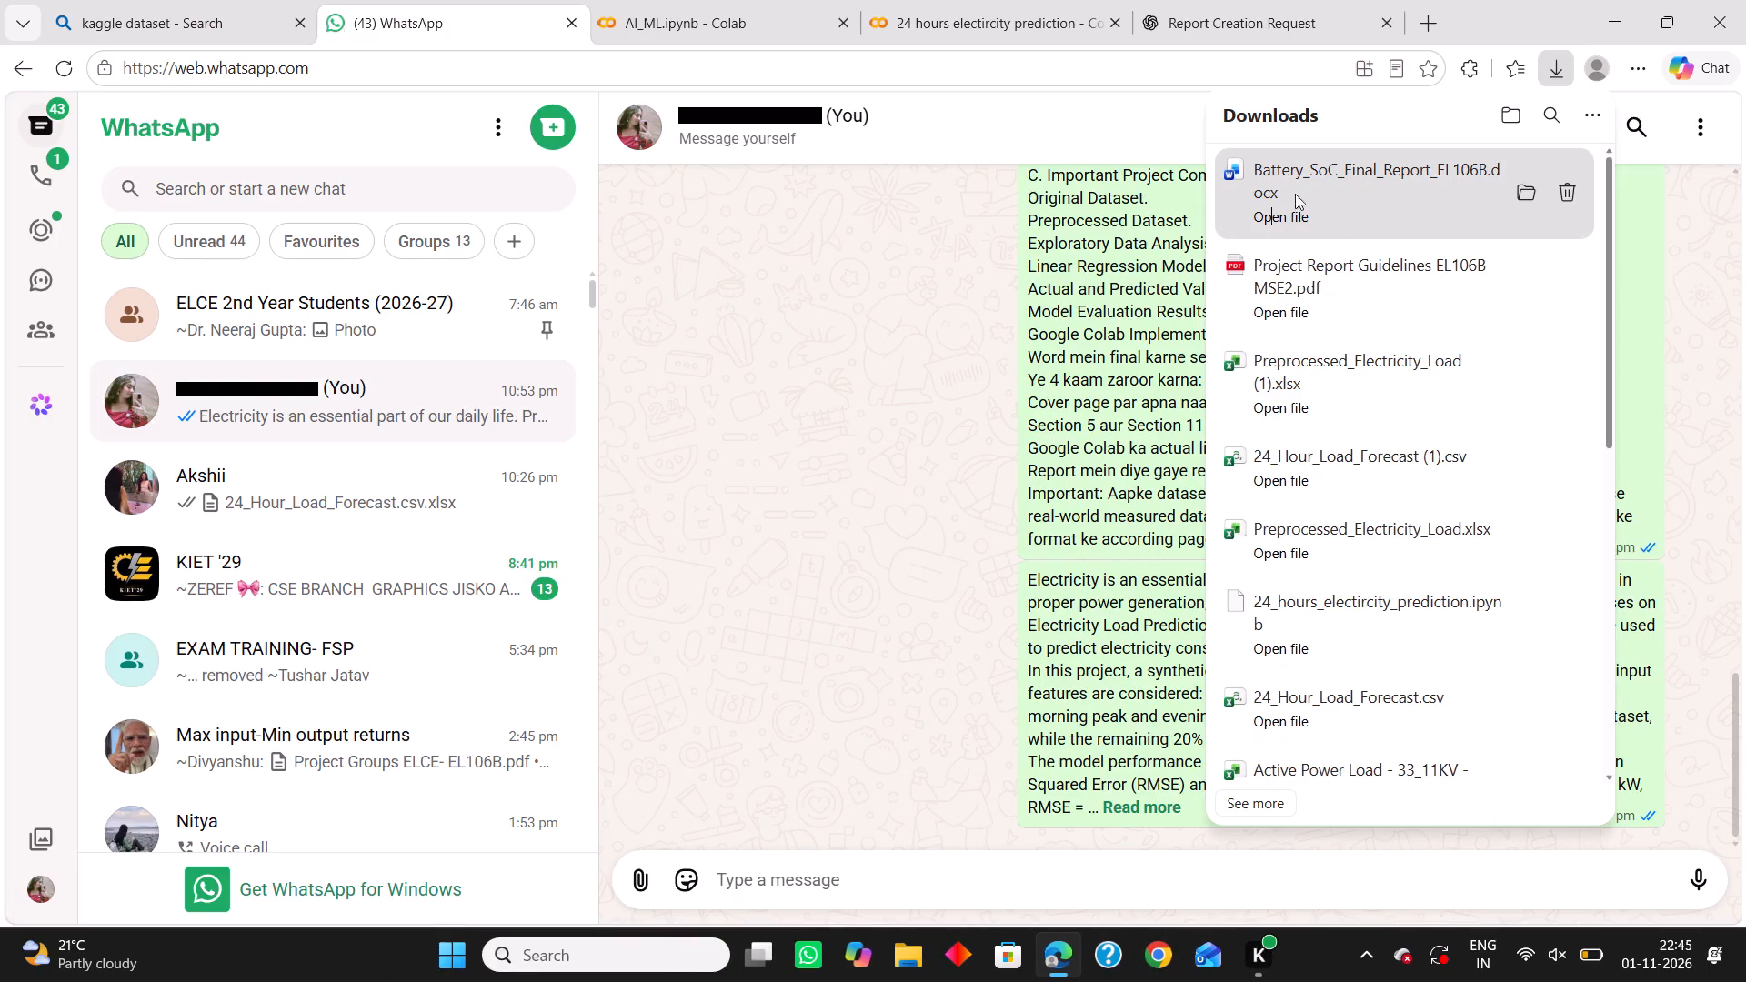
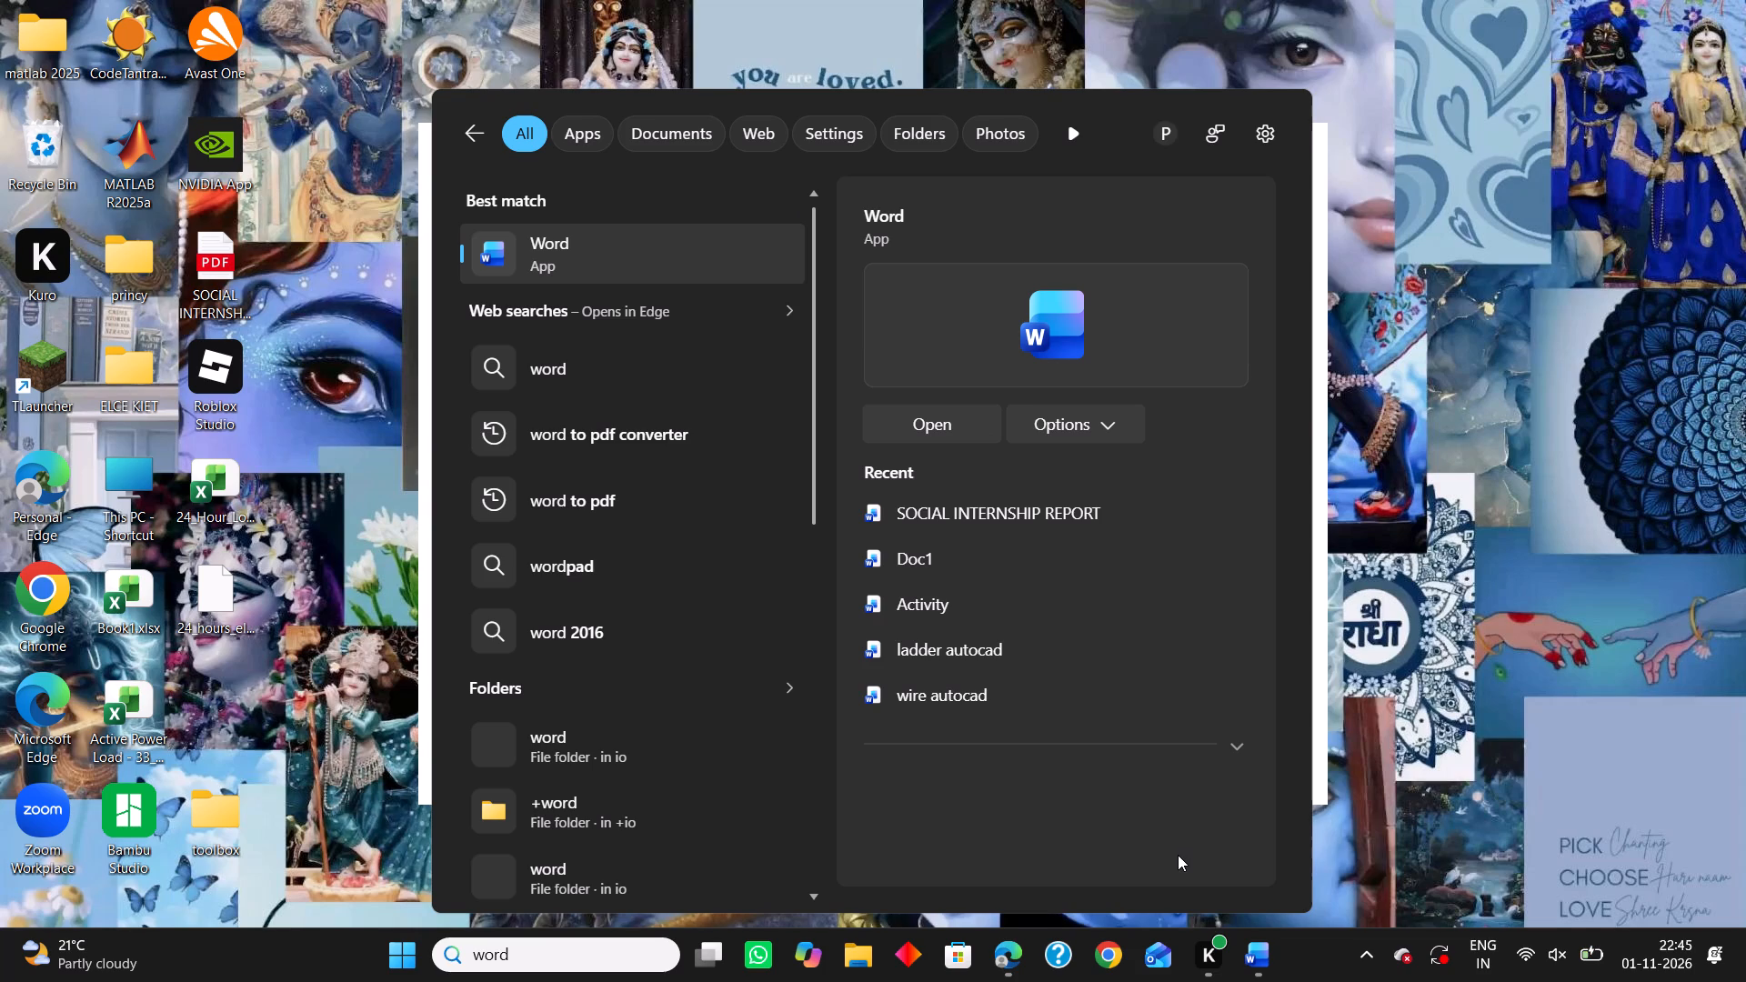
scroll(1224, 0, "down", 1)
Start Word, create a new blank document and maximize its window.
left_click(956, 404)
left_click(953, 432)
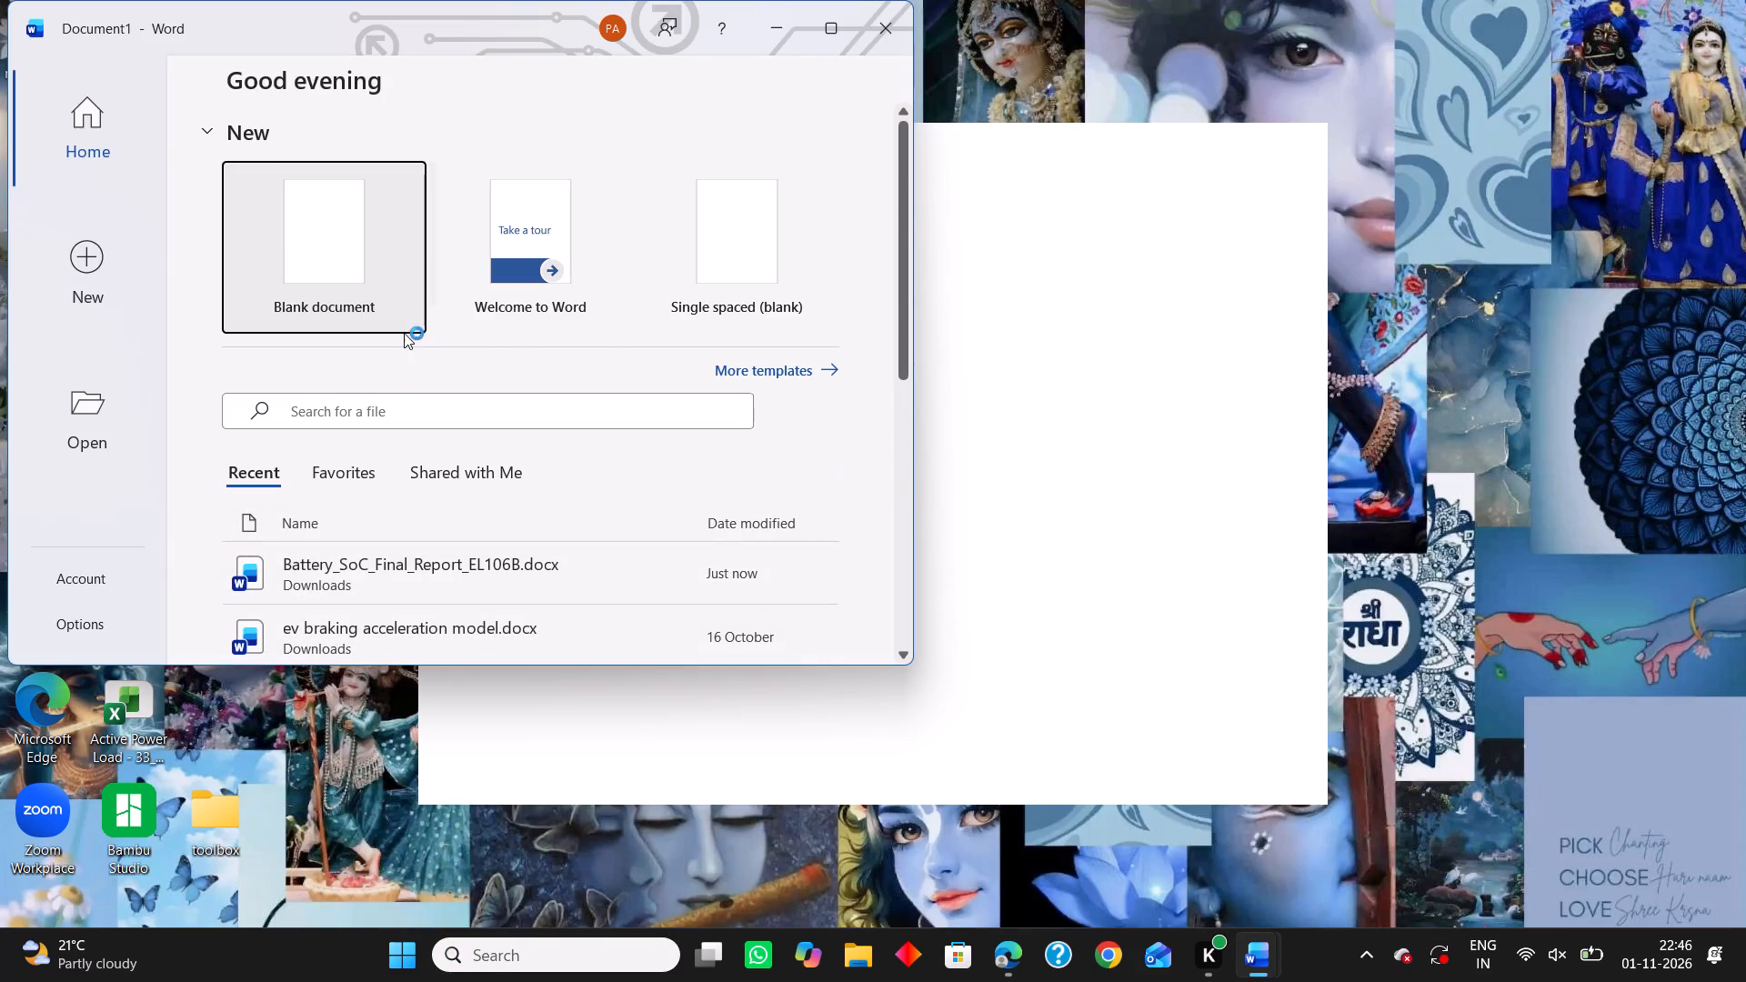
left_click(373, 223)
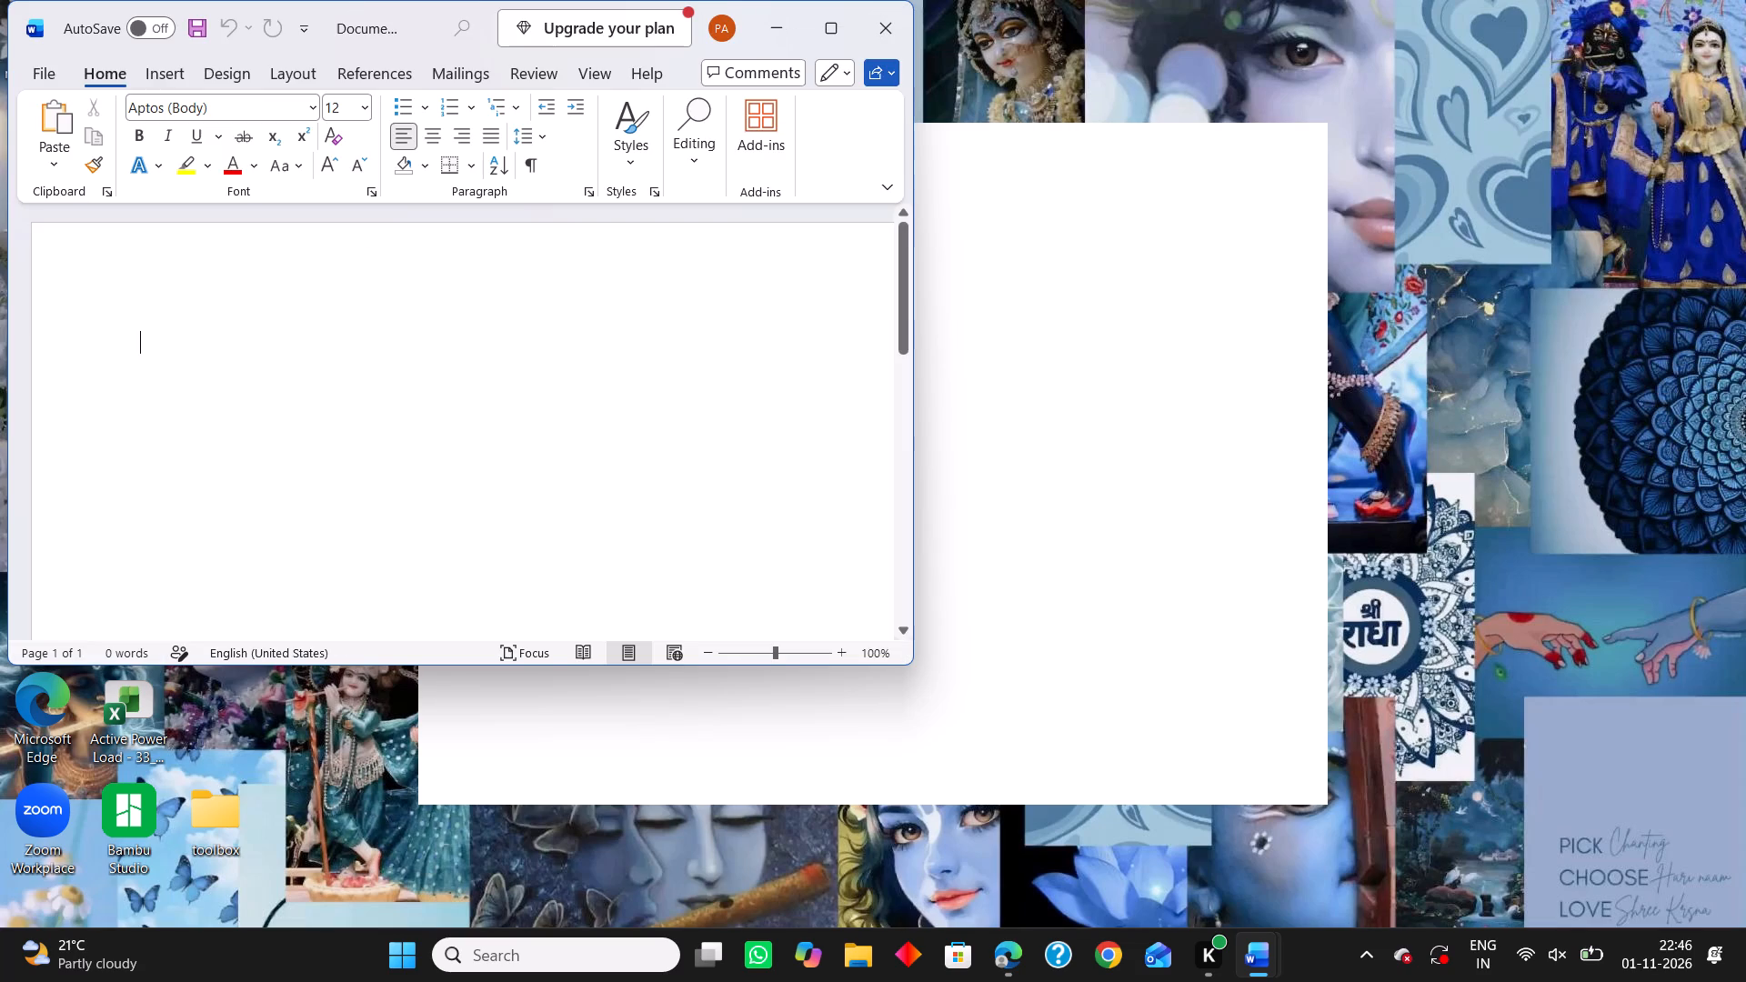
left_click(838, 35)
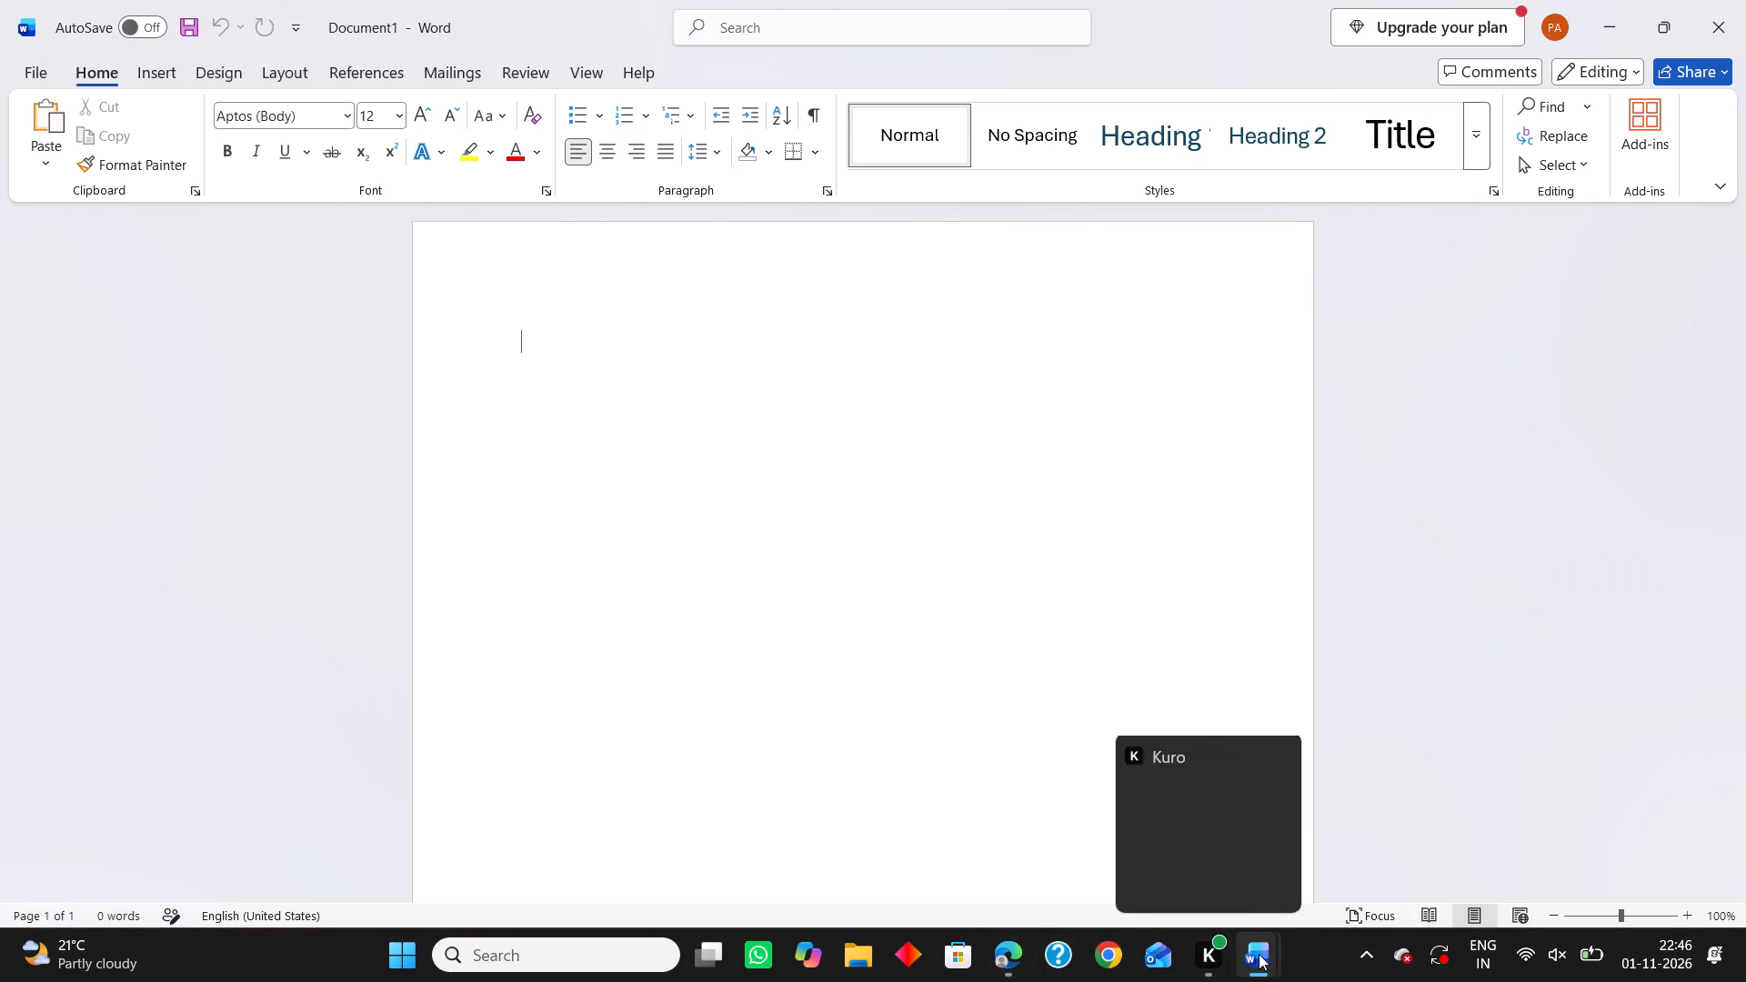
Copy the battery report's cover page, from "PROJECT REPORT" through the academic session line and page break, into the blank document.
left_click(1221, 867)
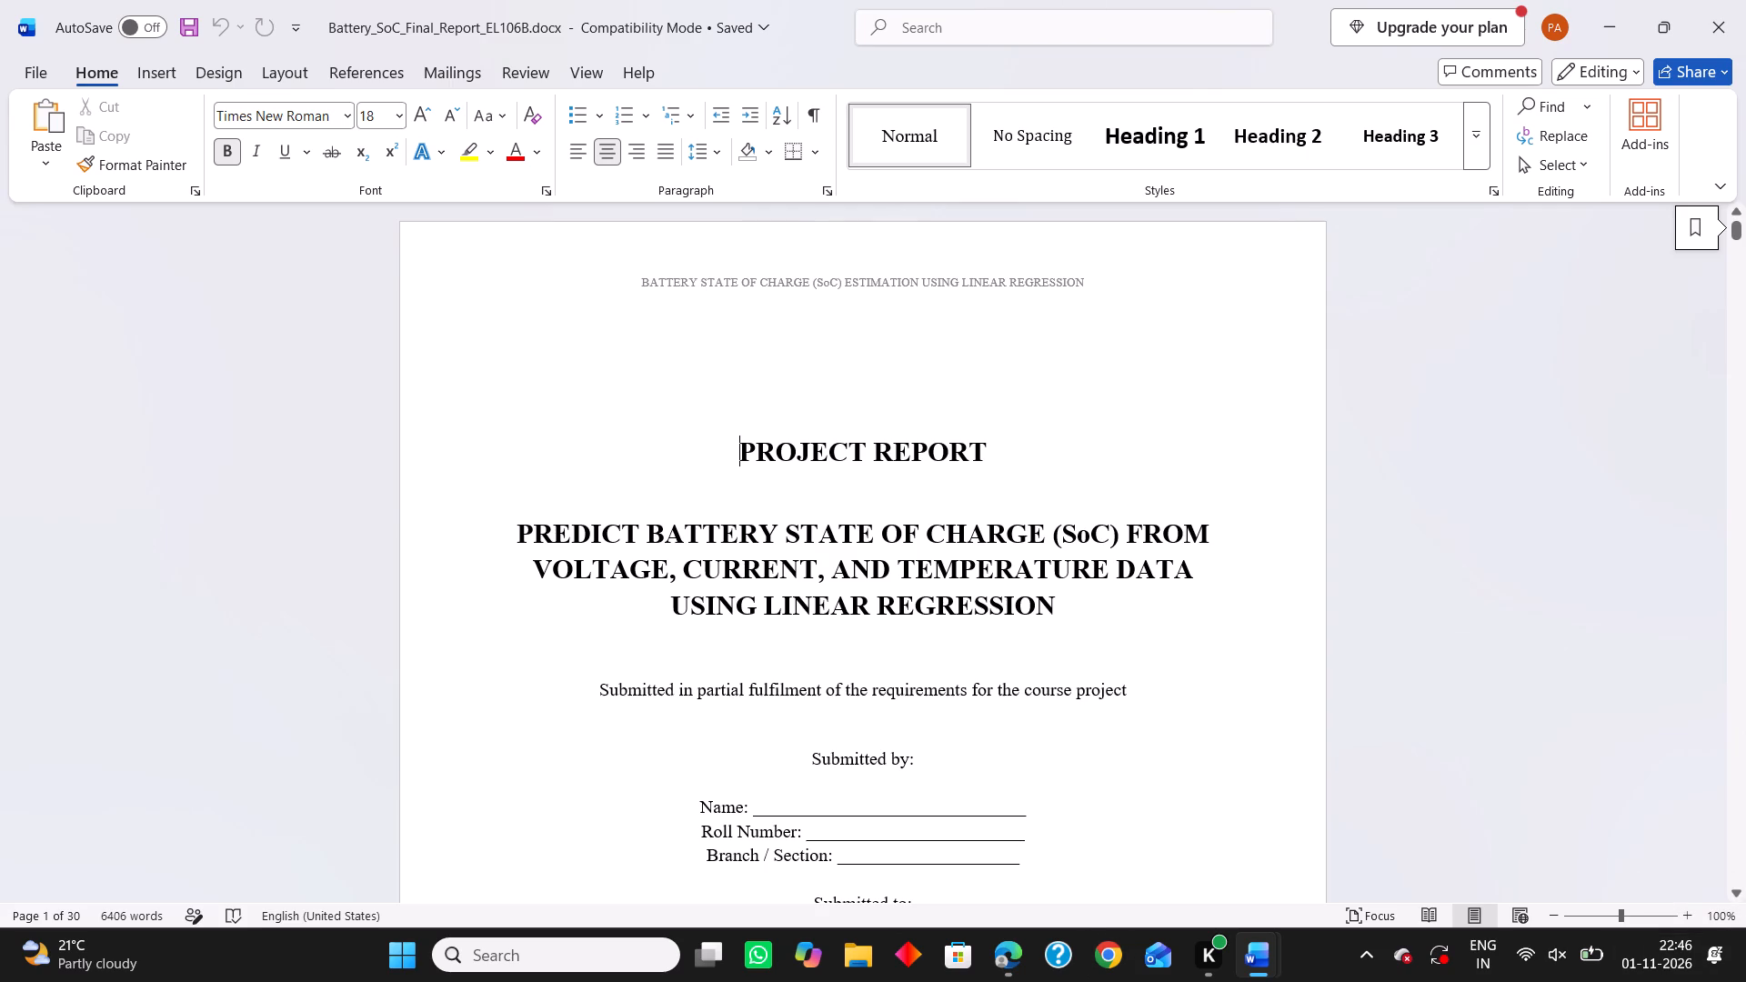
left_click_drag(729, 432, 835, 937)
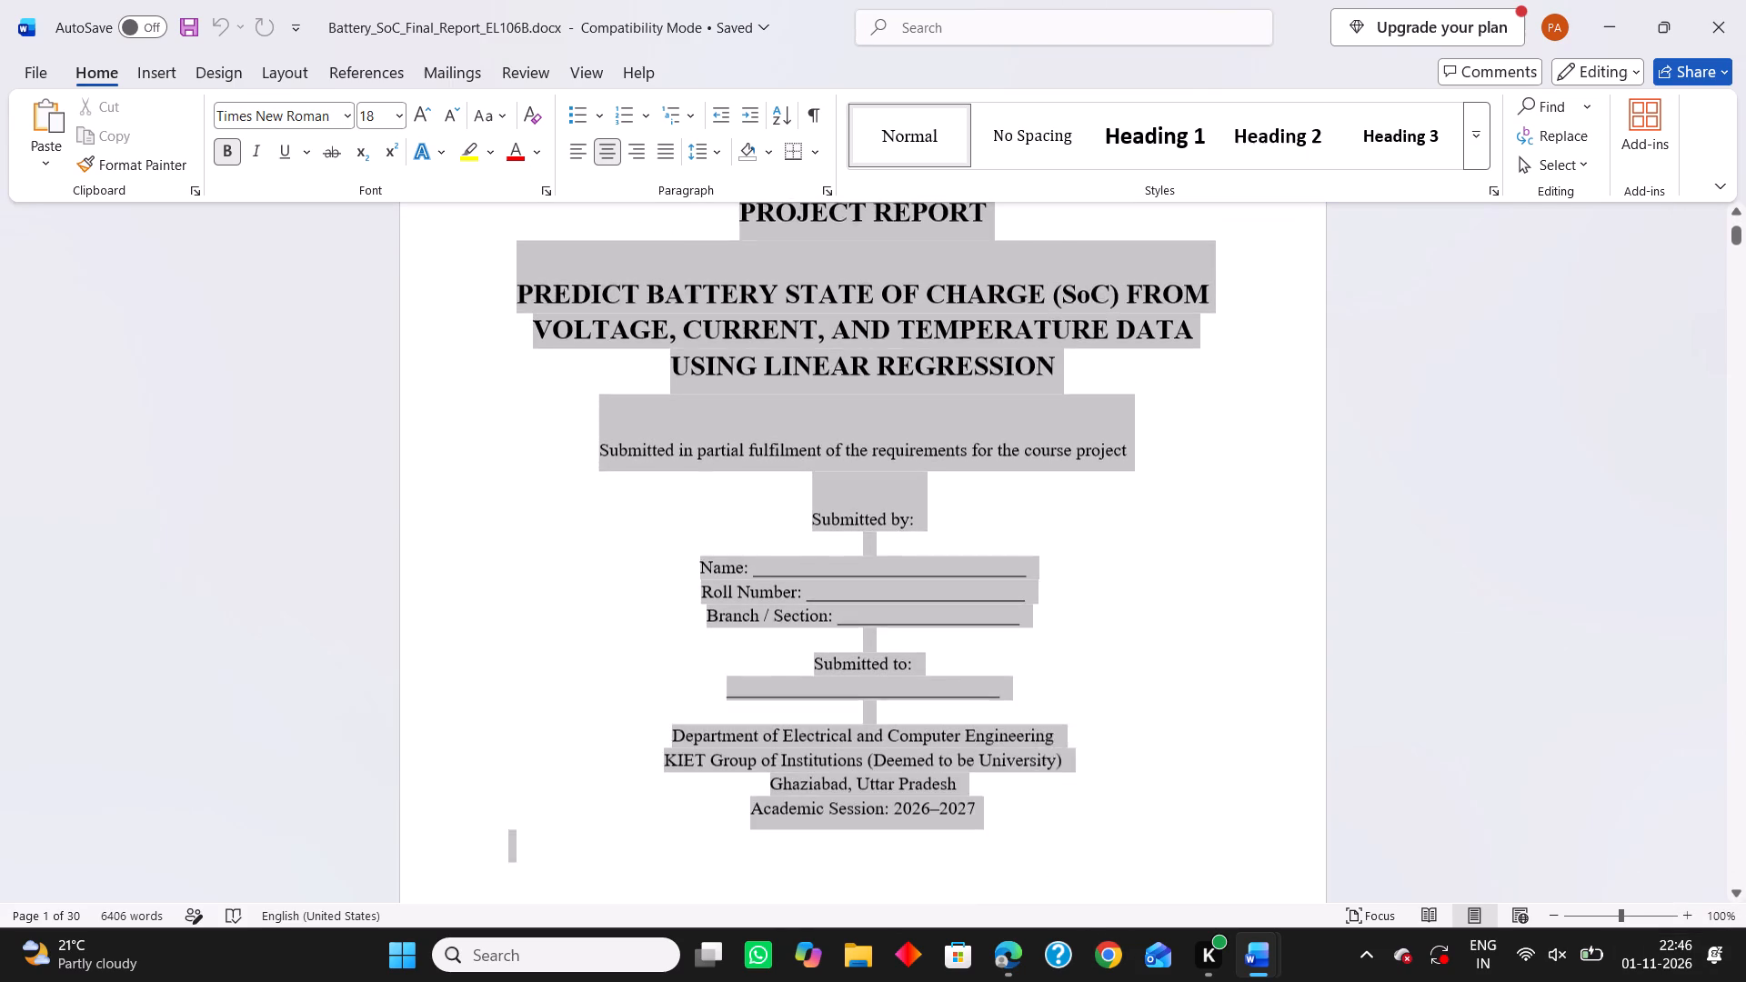
left_click_drag(835, 937, 928, 779)
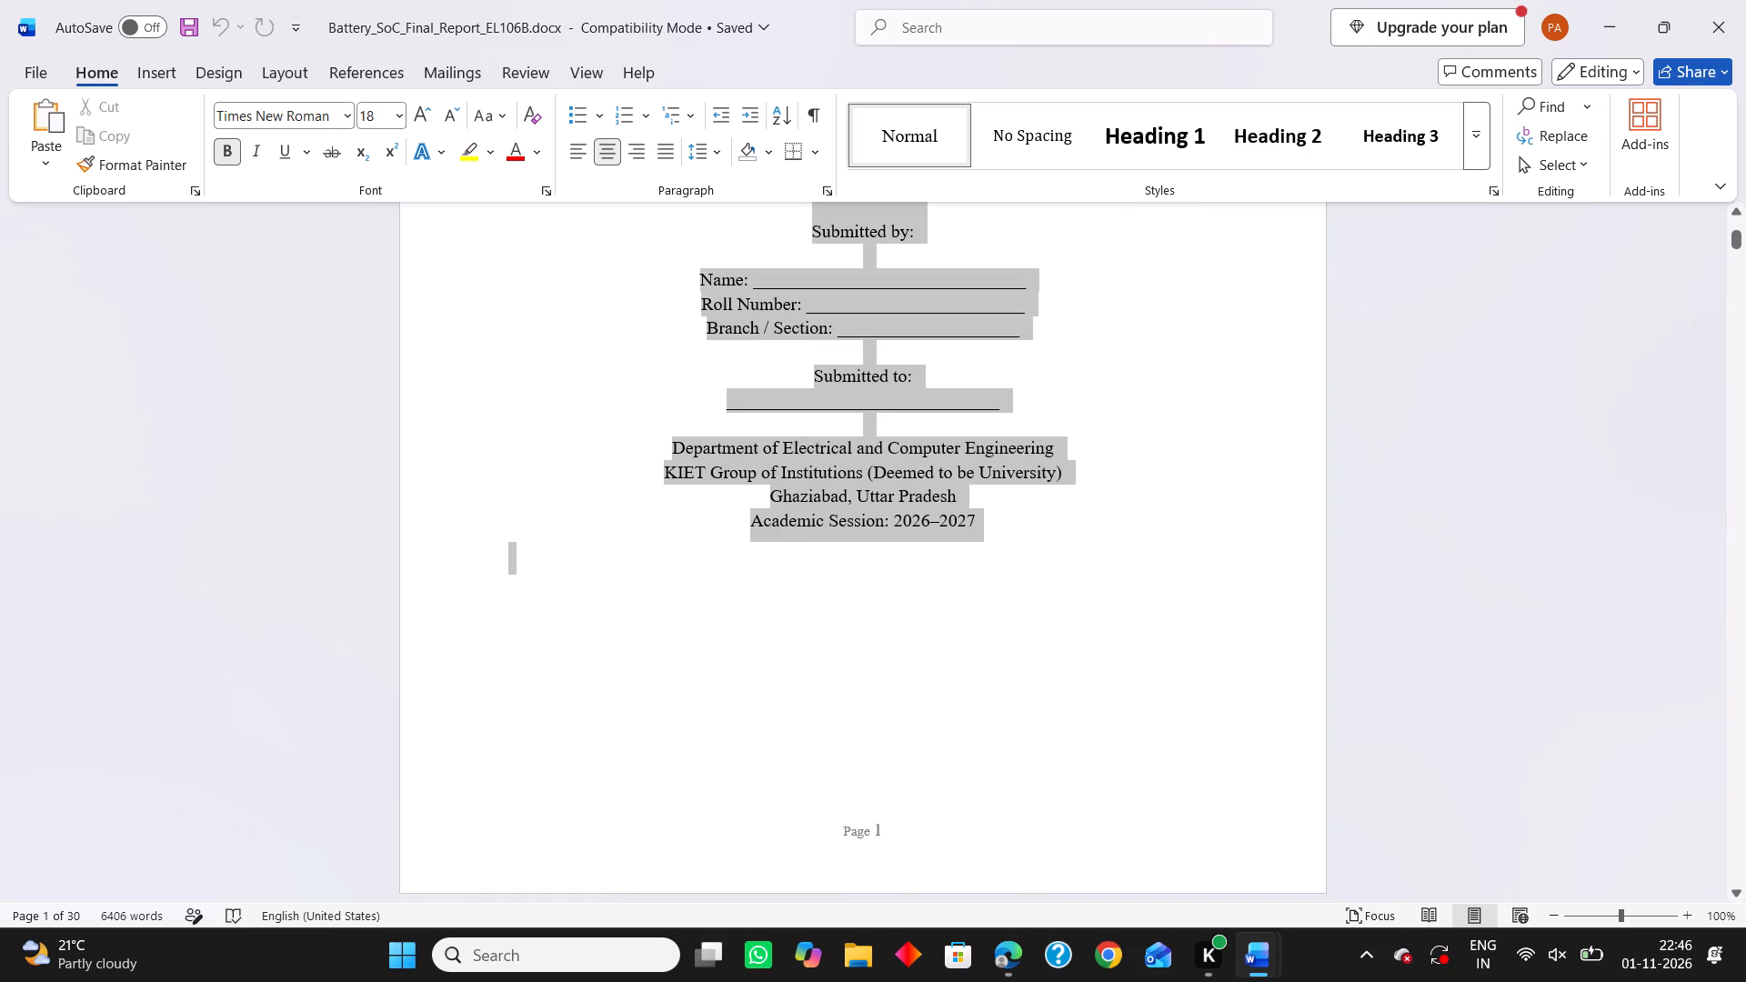
left_click_drag(928, 779, 980, 673)
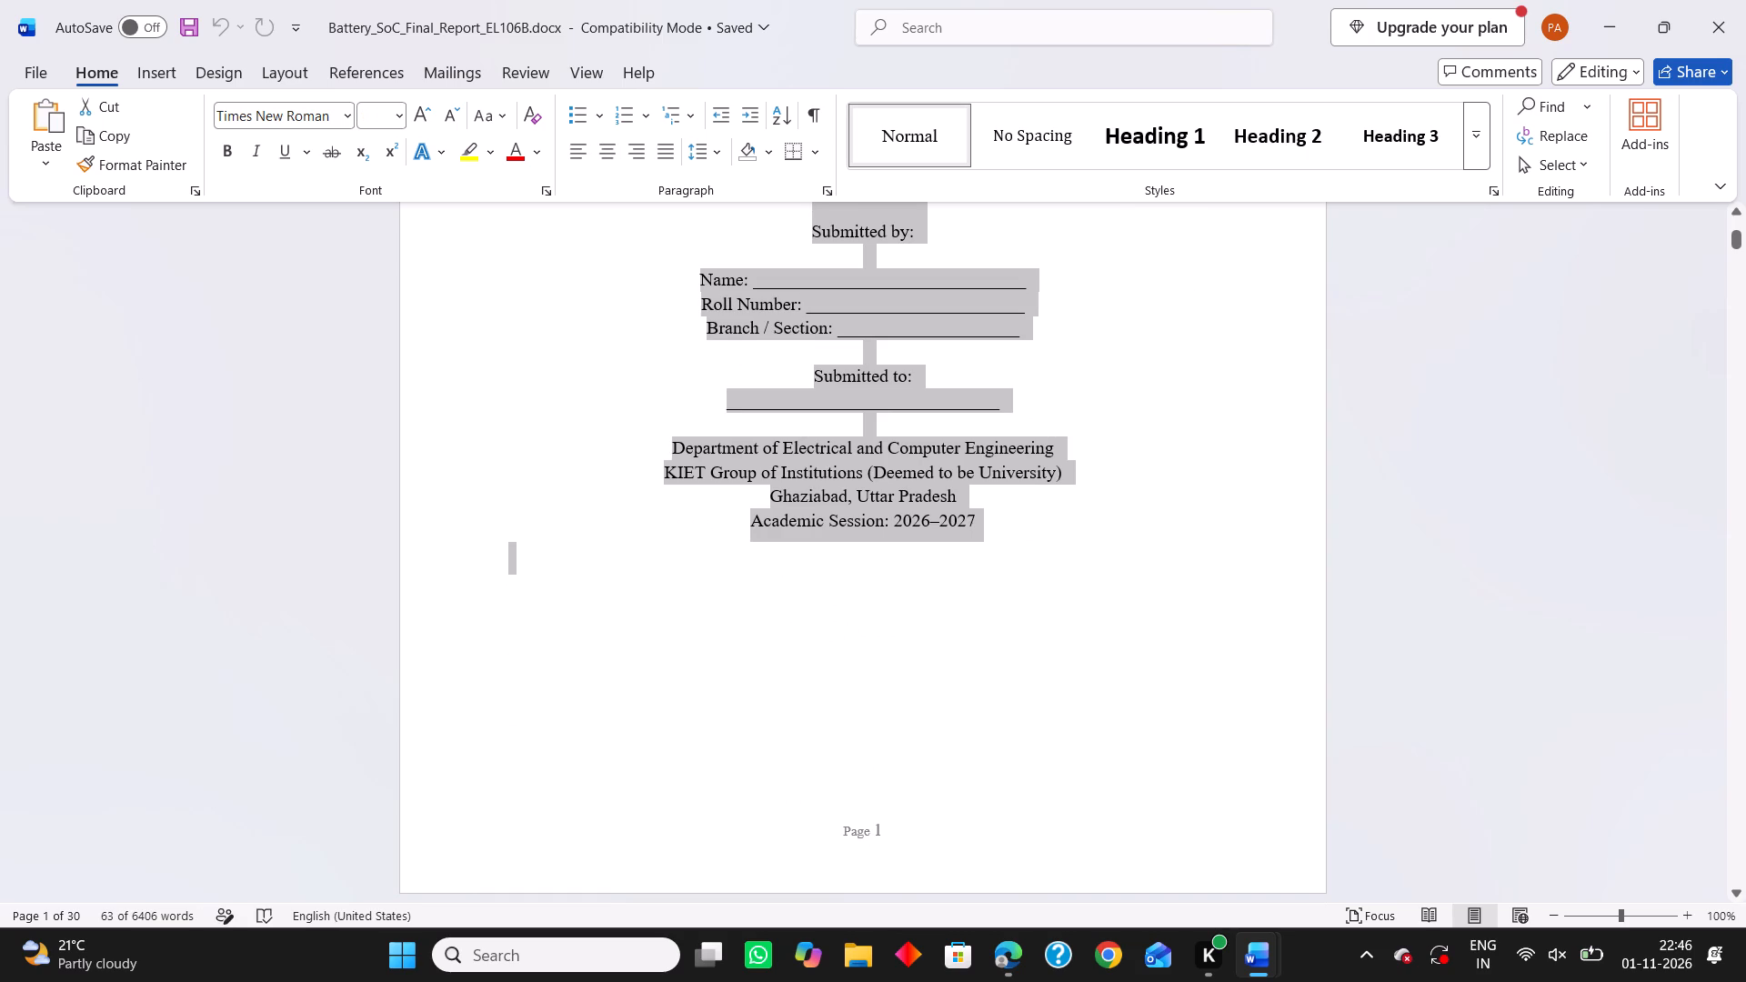
key("ctrl+c")
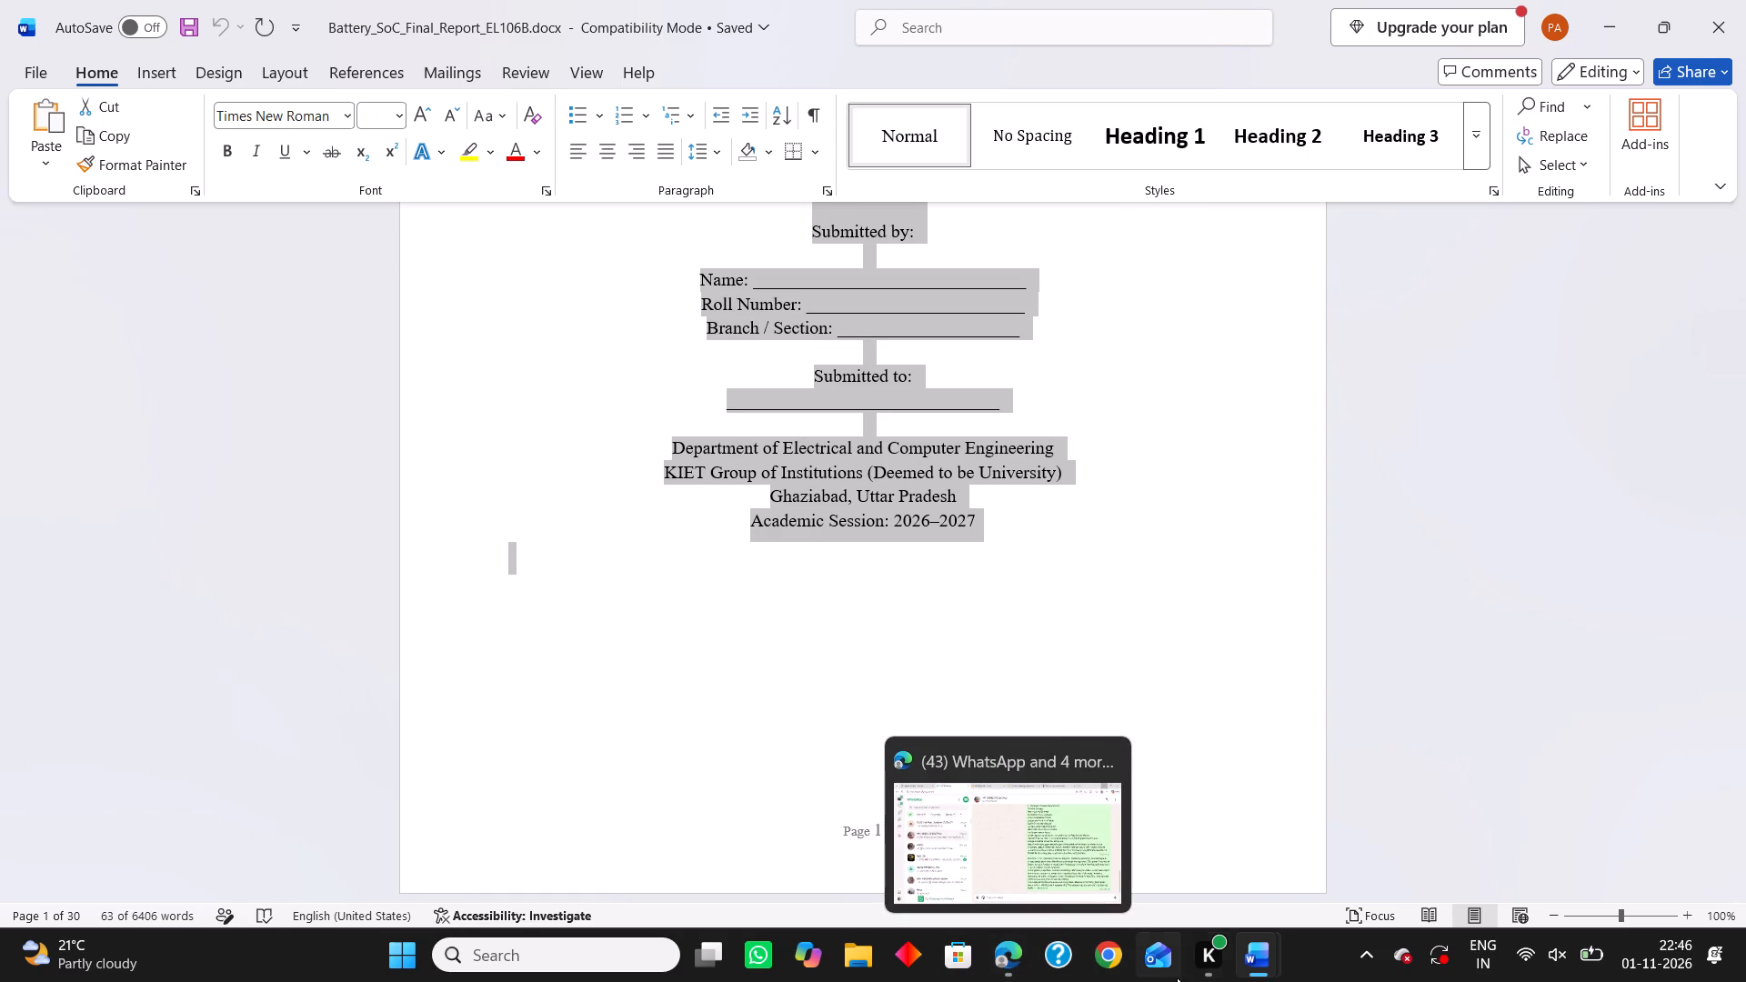
left_click(1298, 875)
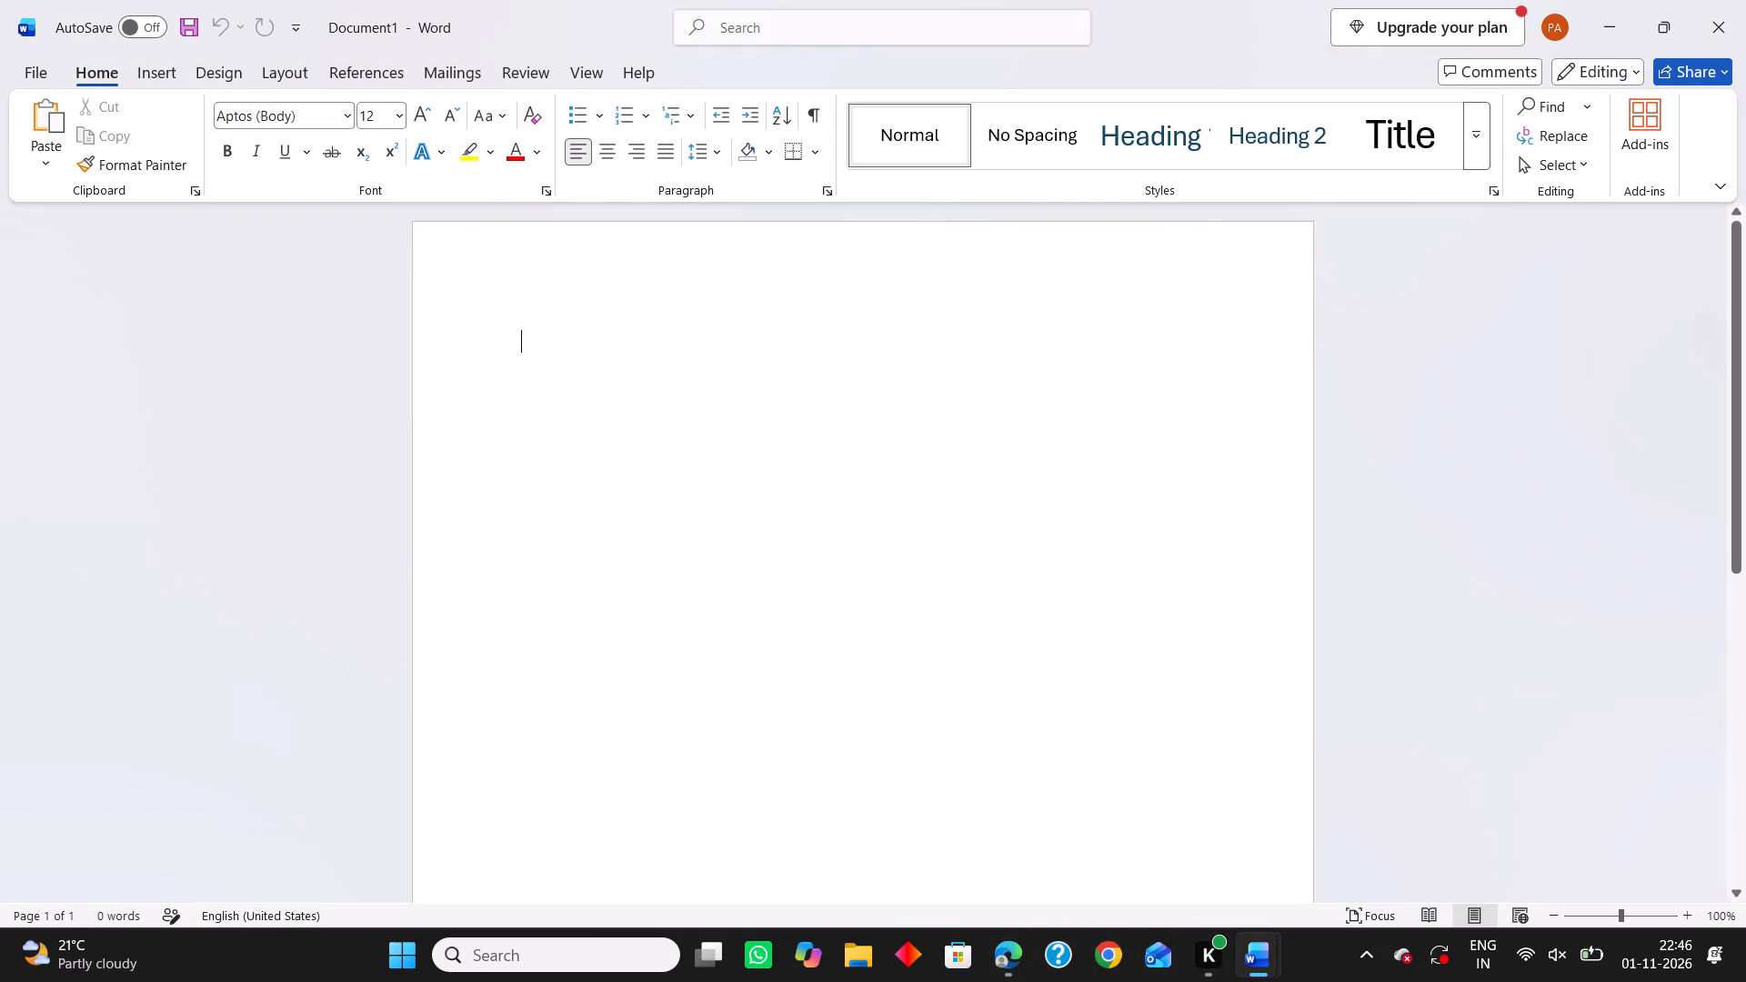
key("ctrl+v")
scroll(947, 545, "up", 3)
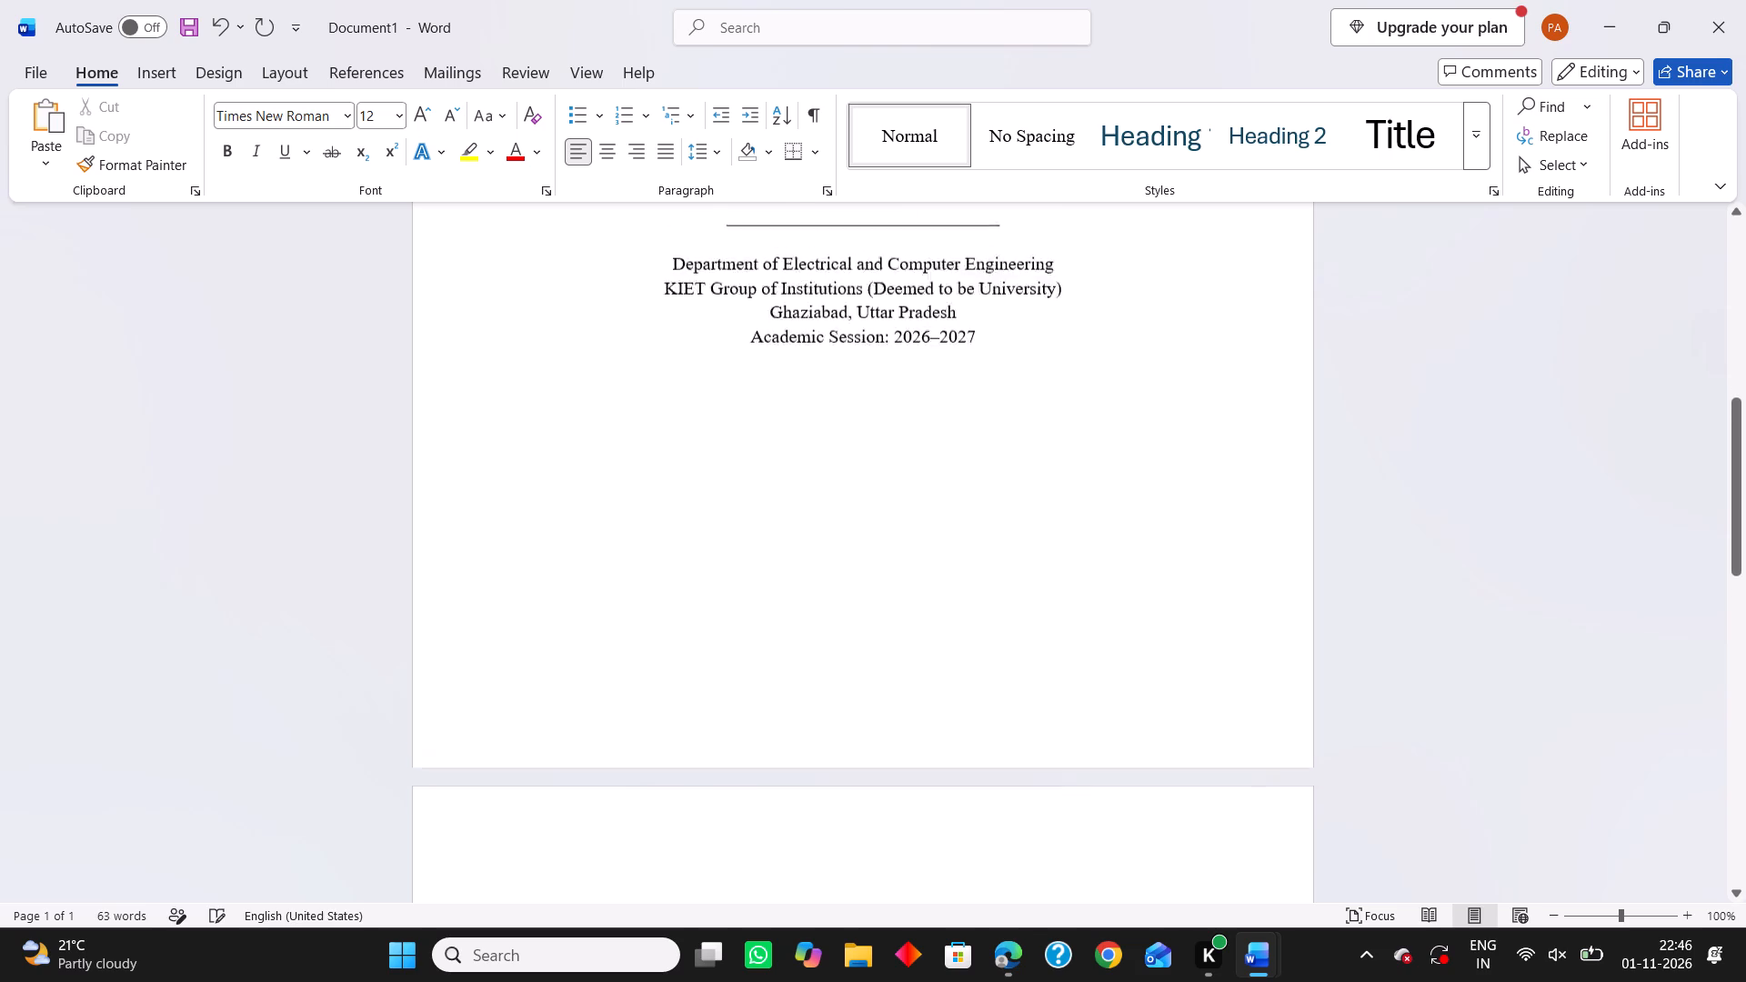
scroll(947, 542, "up", 20)
scroll(947, 542, "up", 12)
scroll(933, 537, "down", 3)
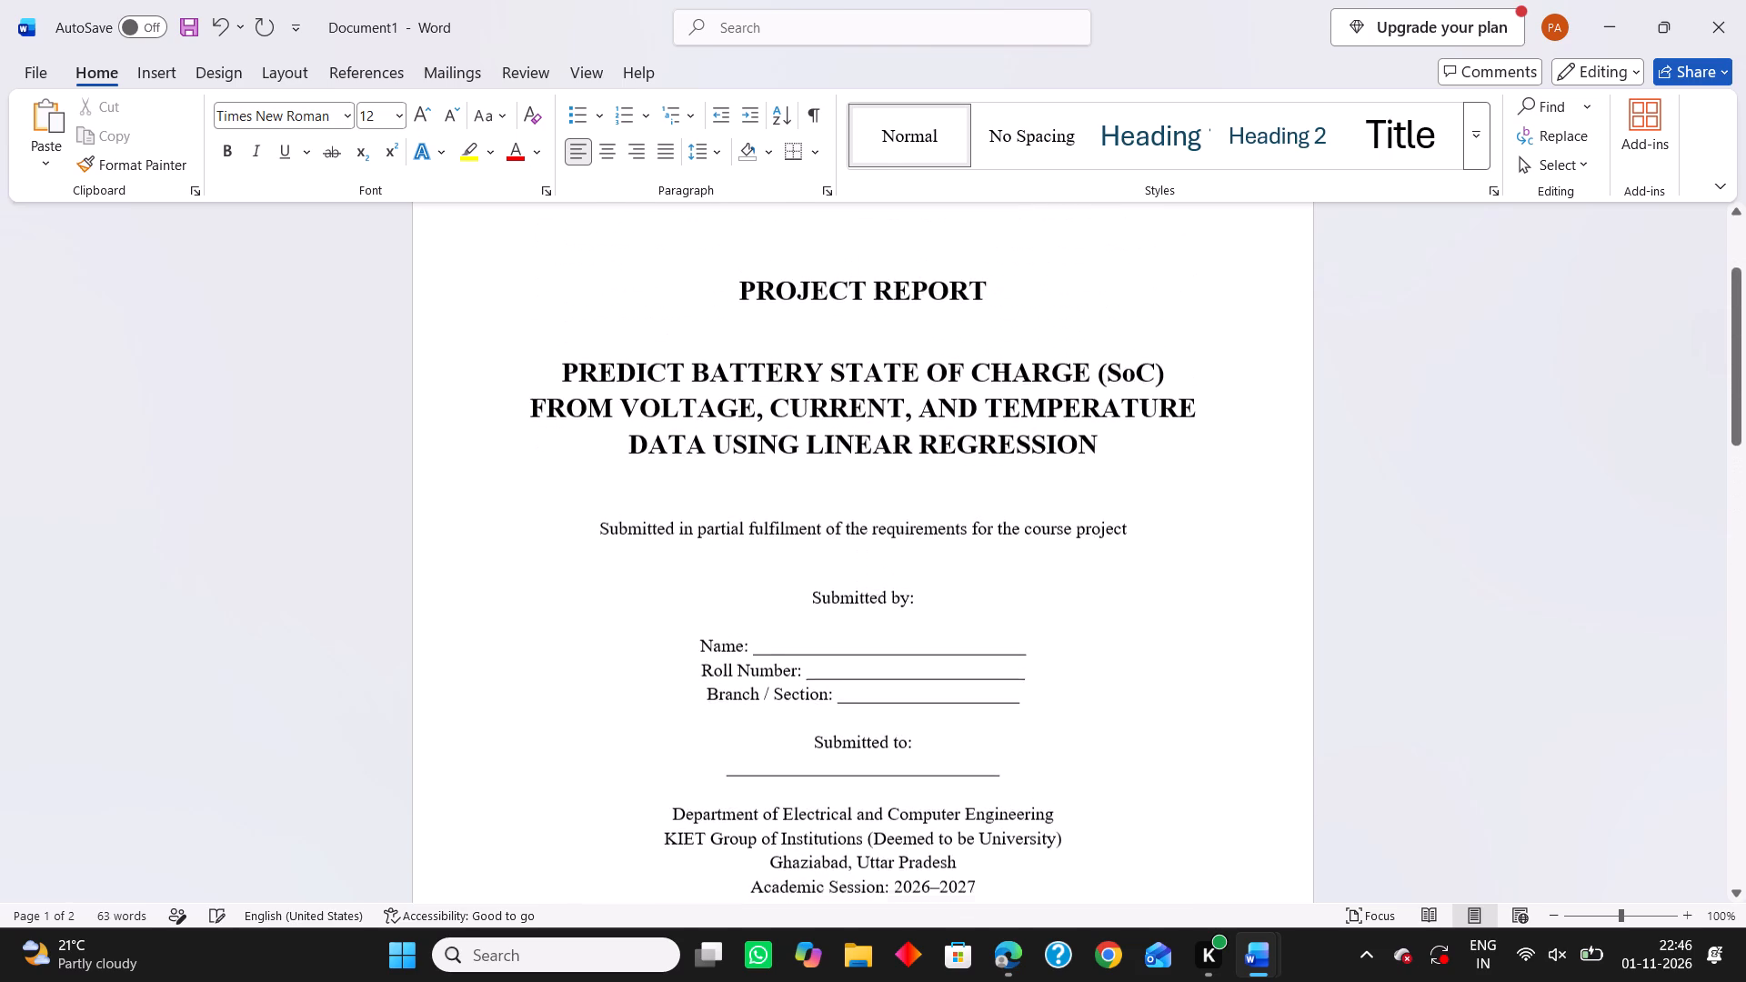
scroll(933, 537, "down", 20)
scroll(933, 537, "down", 13)
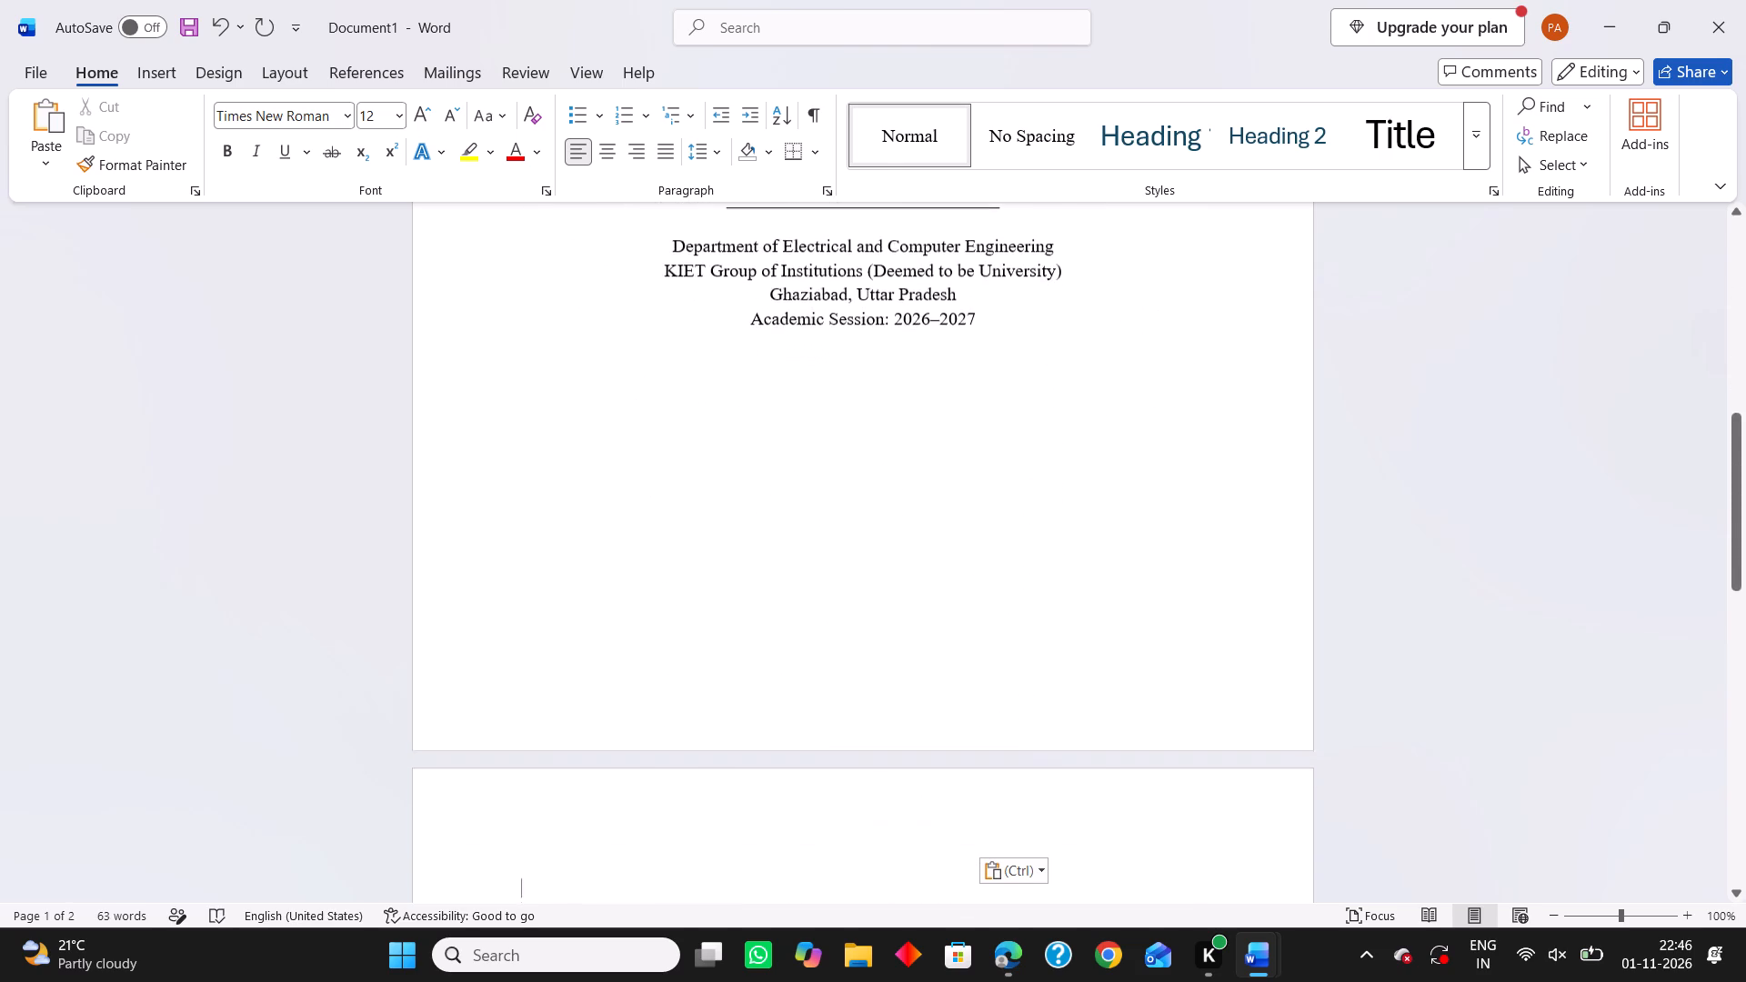
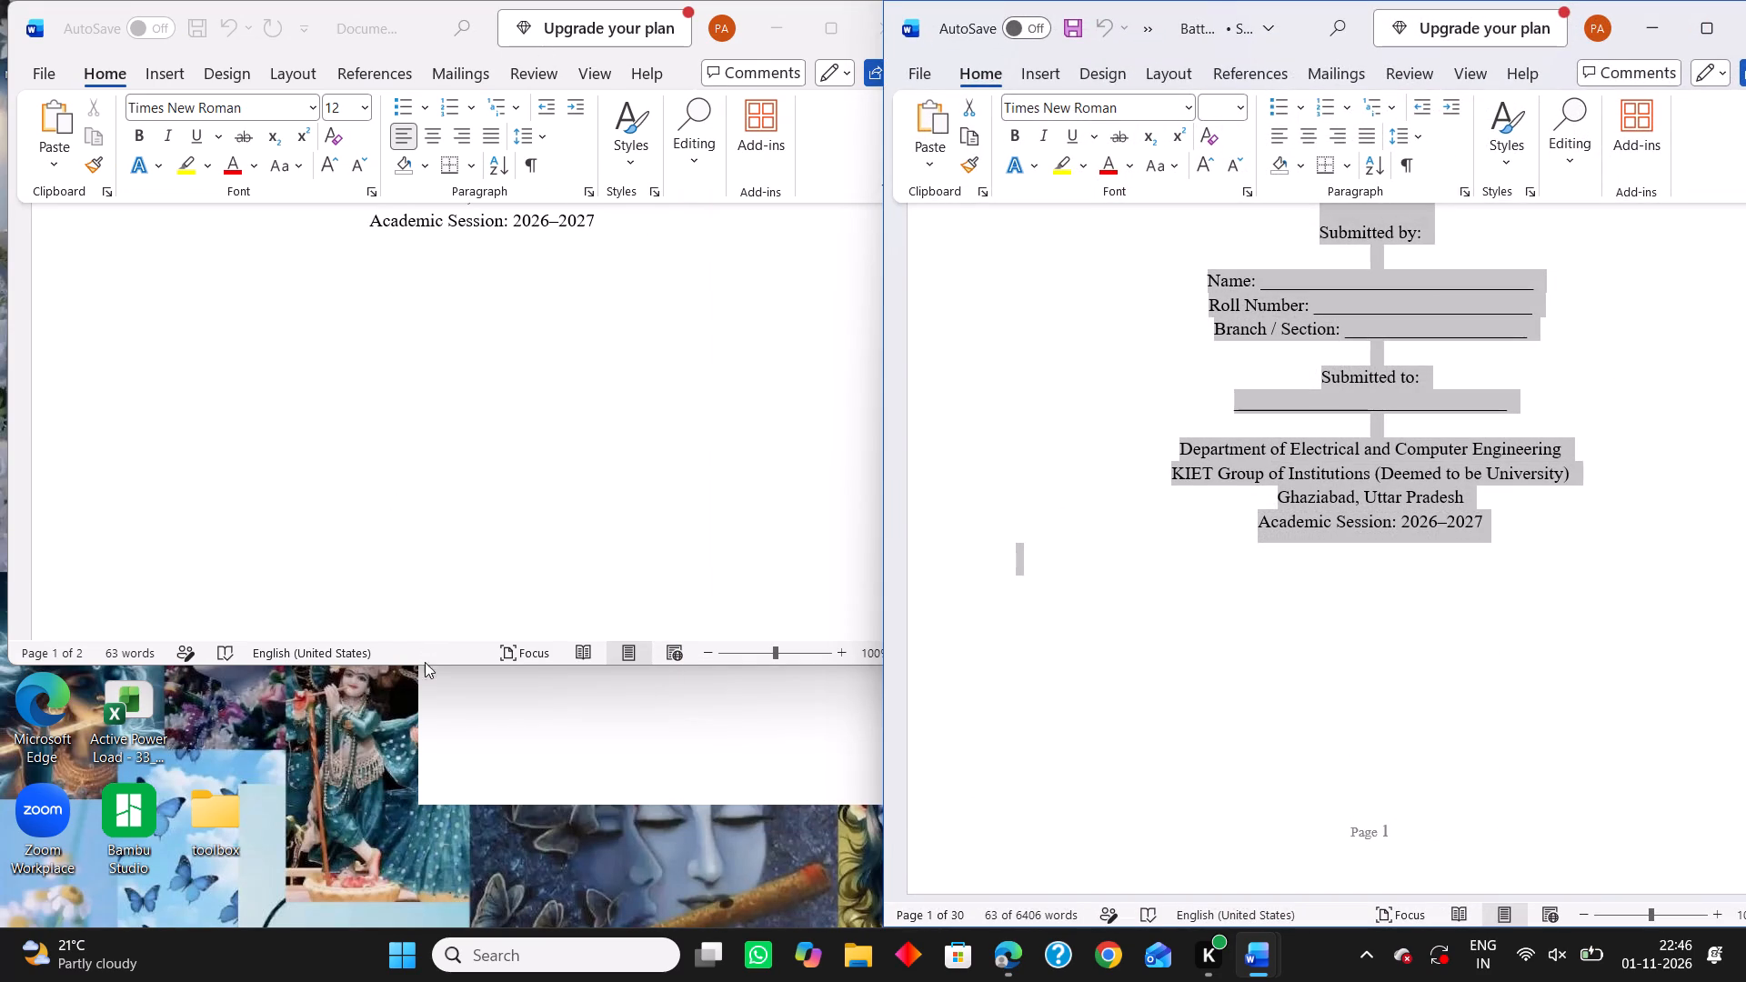
Enlarge the new document's window downward so it matches the height of the report window beside it.
left_click_drag(439, 666, 457, 927)
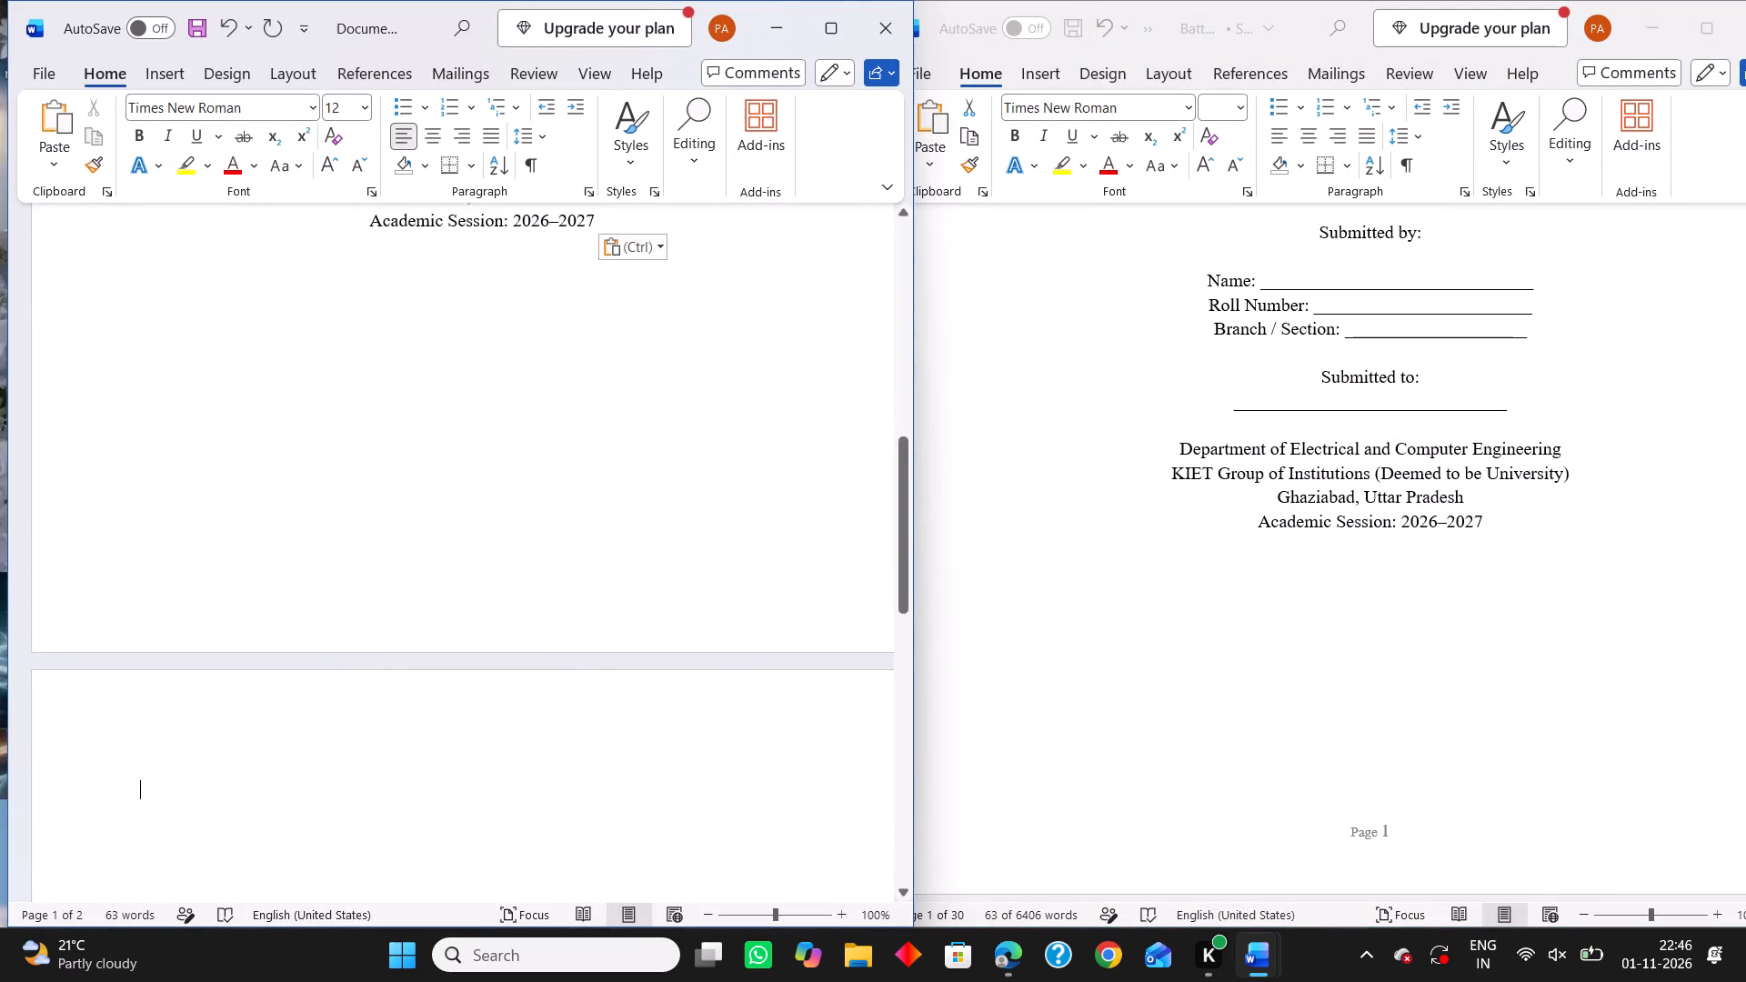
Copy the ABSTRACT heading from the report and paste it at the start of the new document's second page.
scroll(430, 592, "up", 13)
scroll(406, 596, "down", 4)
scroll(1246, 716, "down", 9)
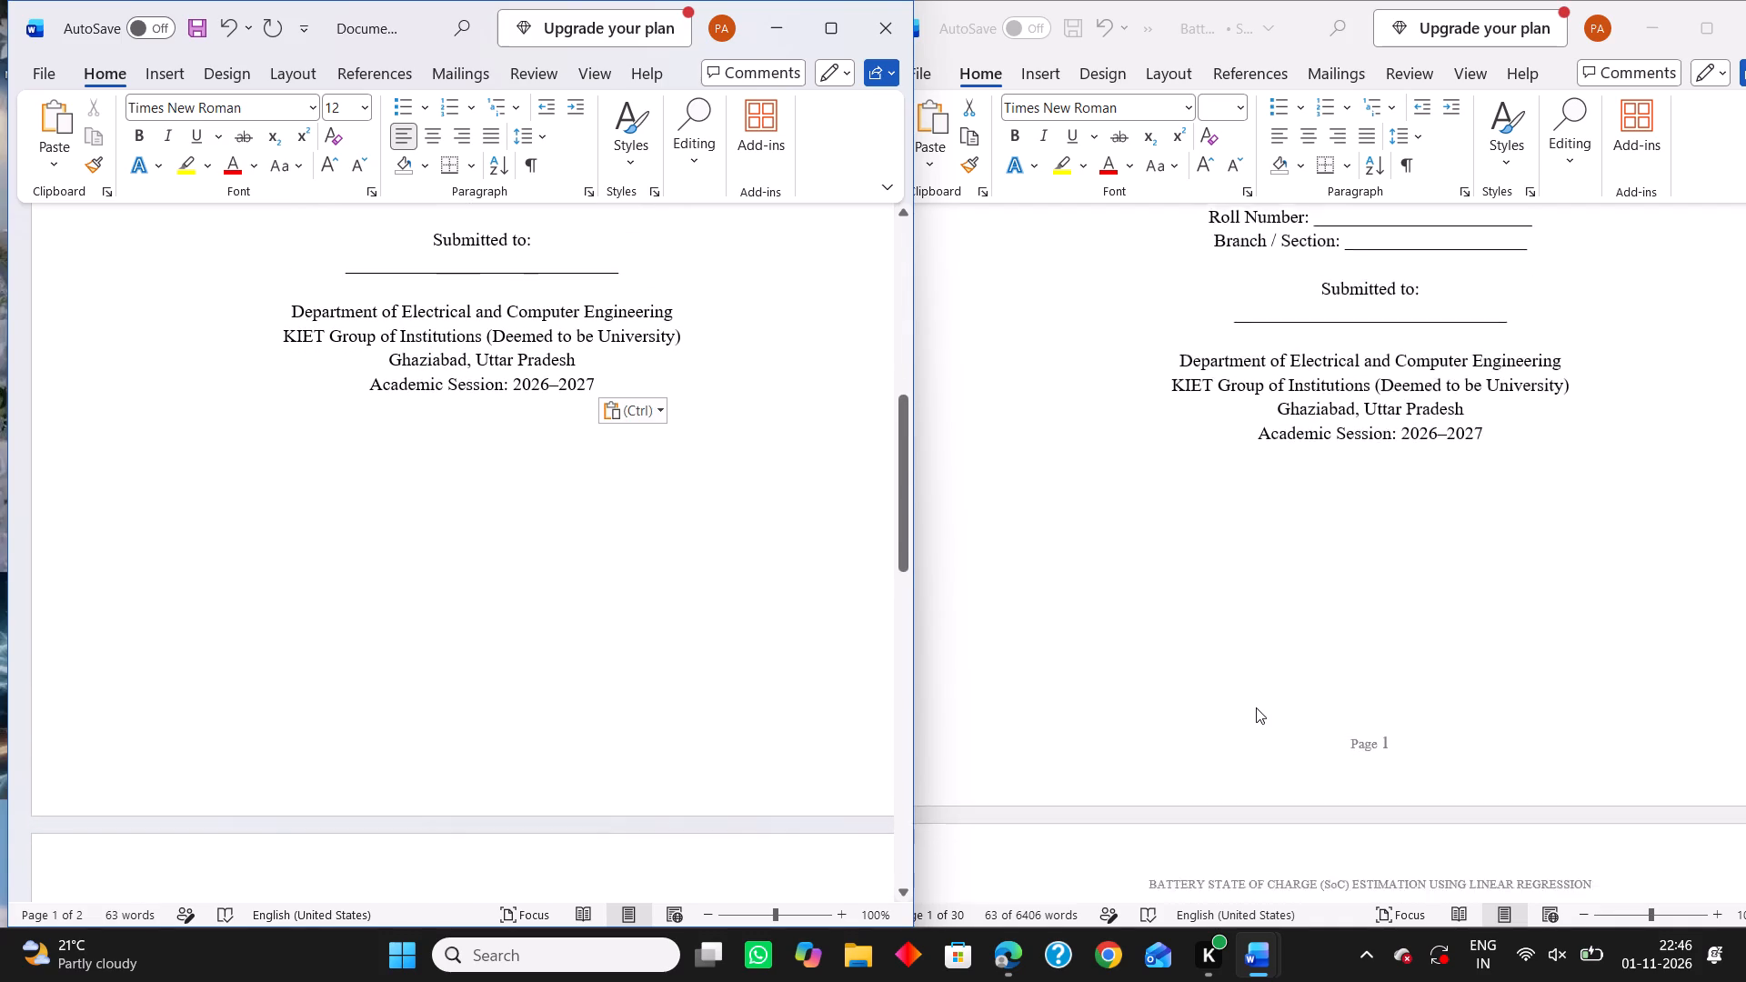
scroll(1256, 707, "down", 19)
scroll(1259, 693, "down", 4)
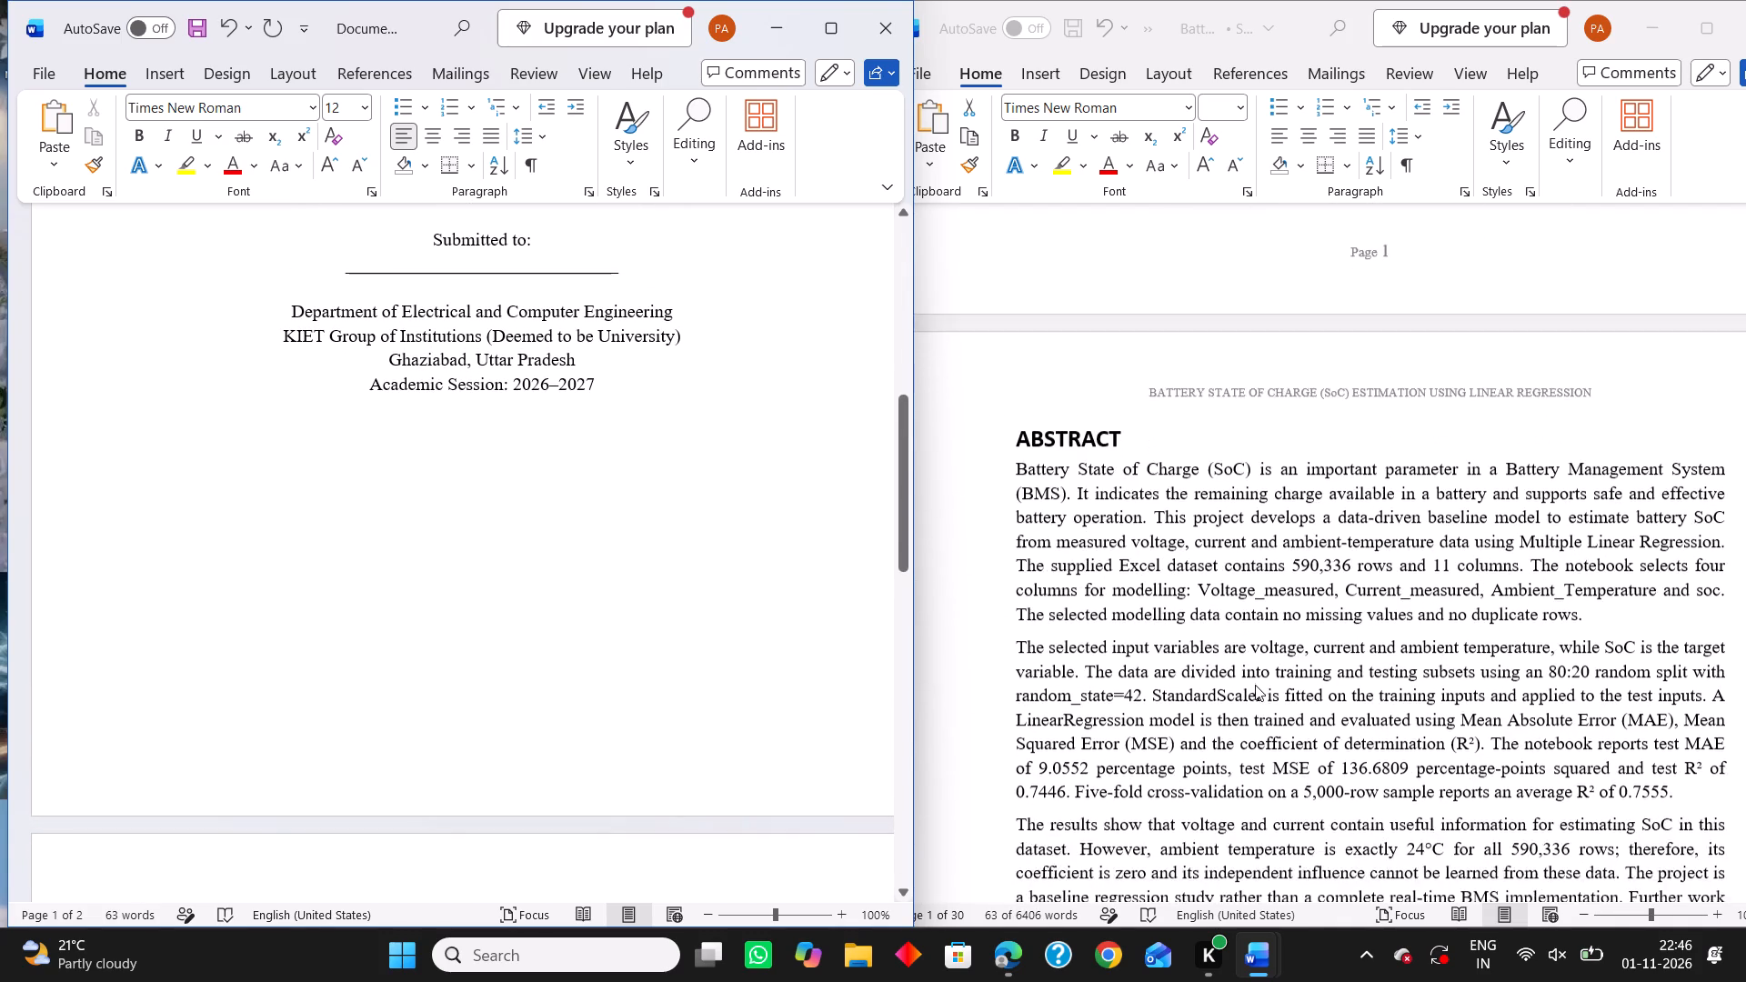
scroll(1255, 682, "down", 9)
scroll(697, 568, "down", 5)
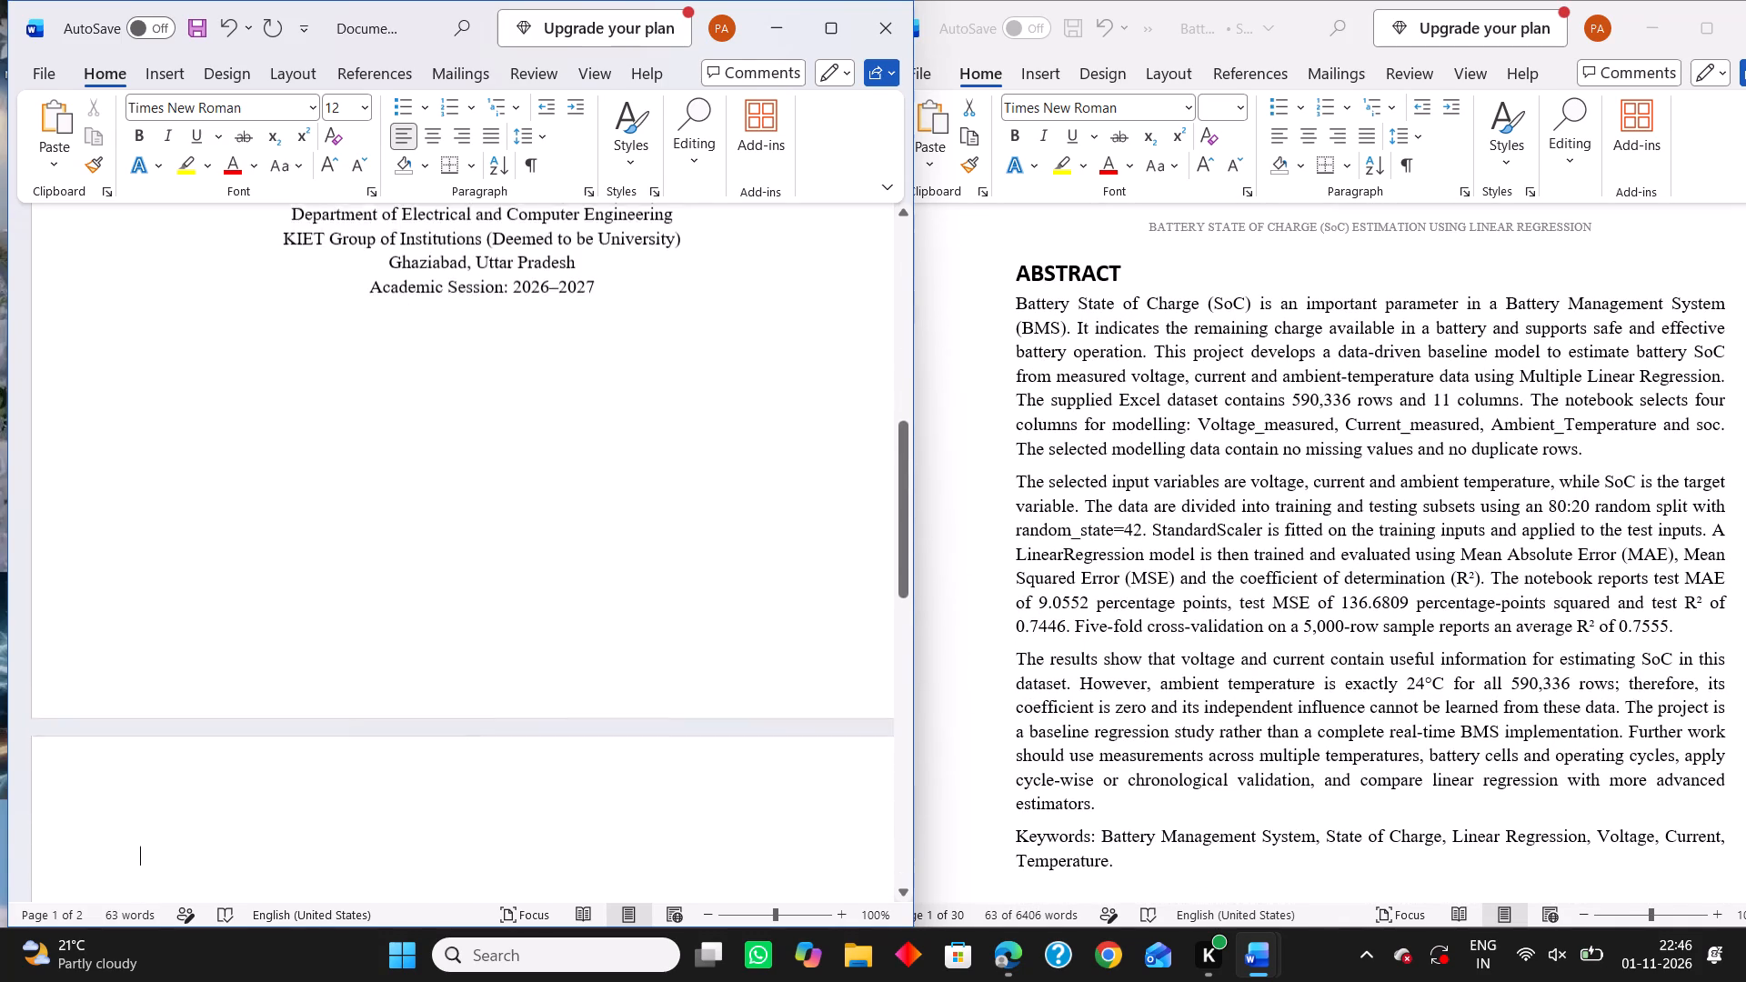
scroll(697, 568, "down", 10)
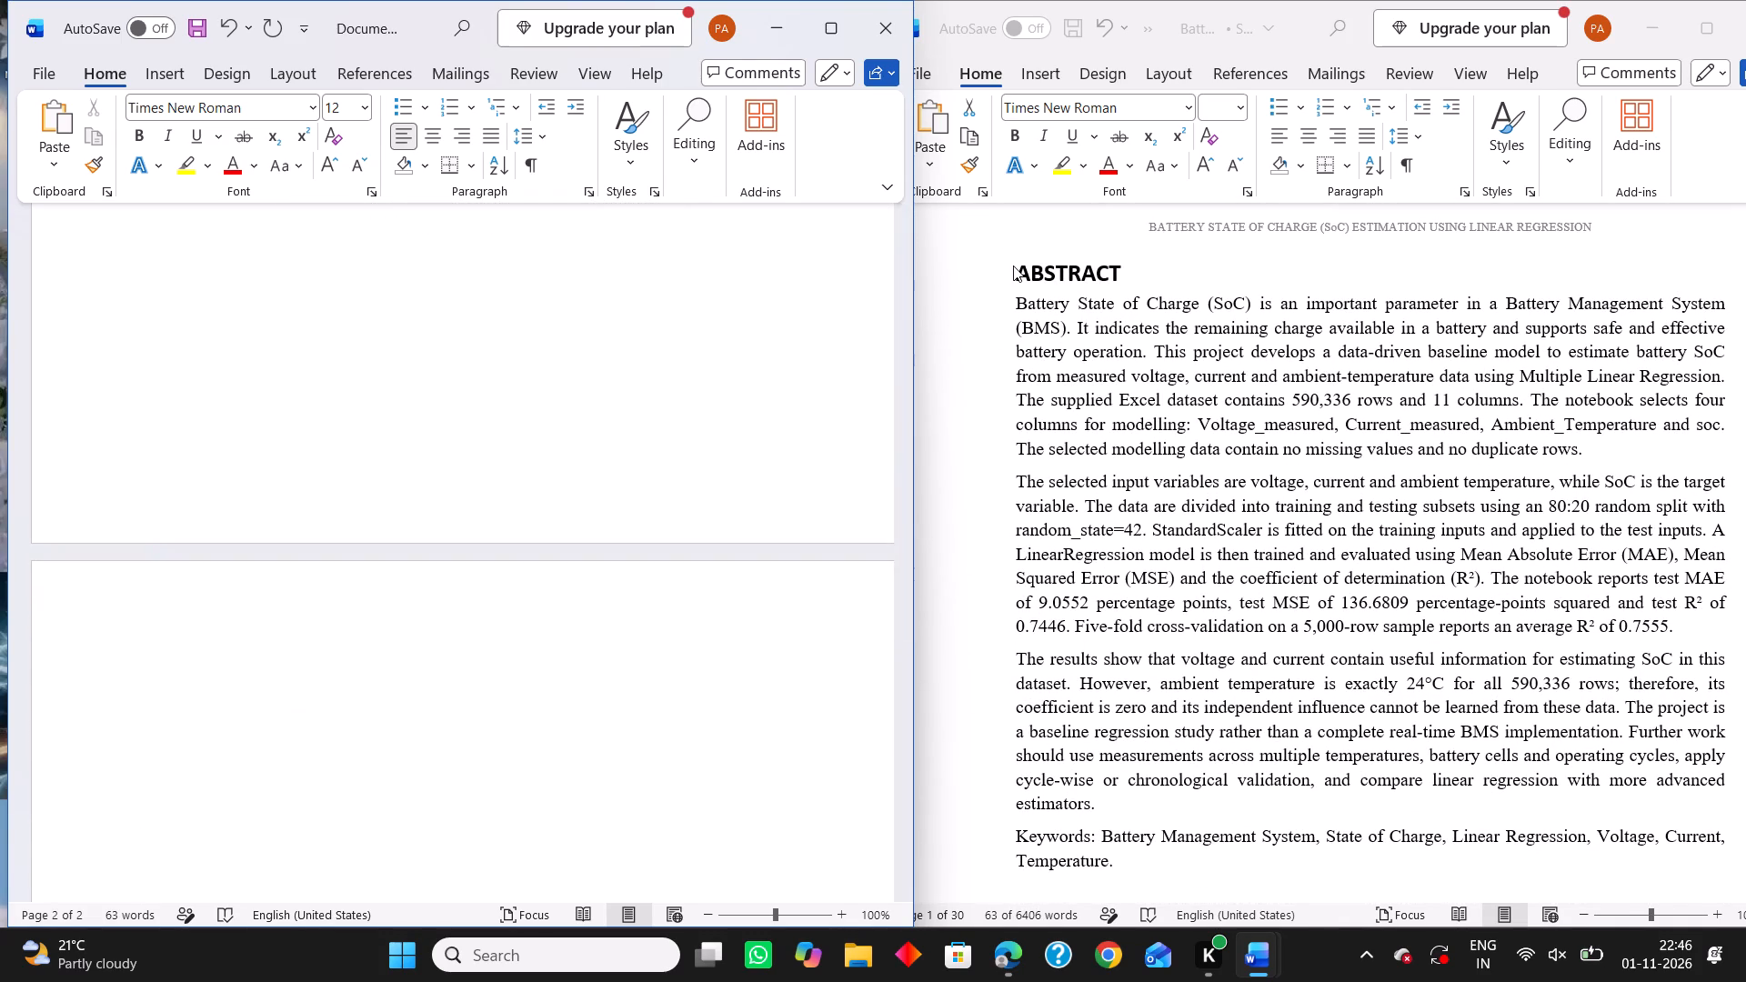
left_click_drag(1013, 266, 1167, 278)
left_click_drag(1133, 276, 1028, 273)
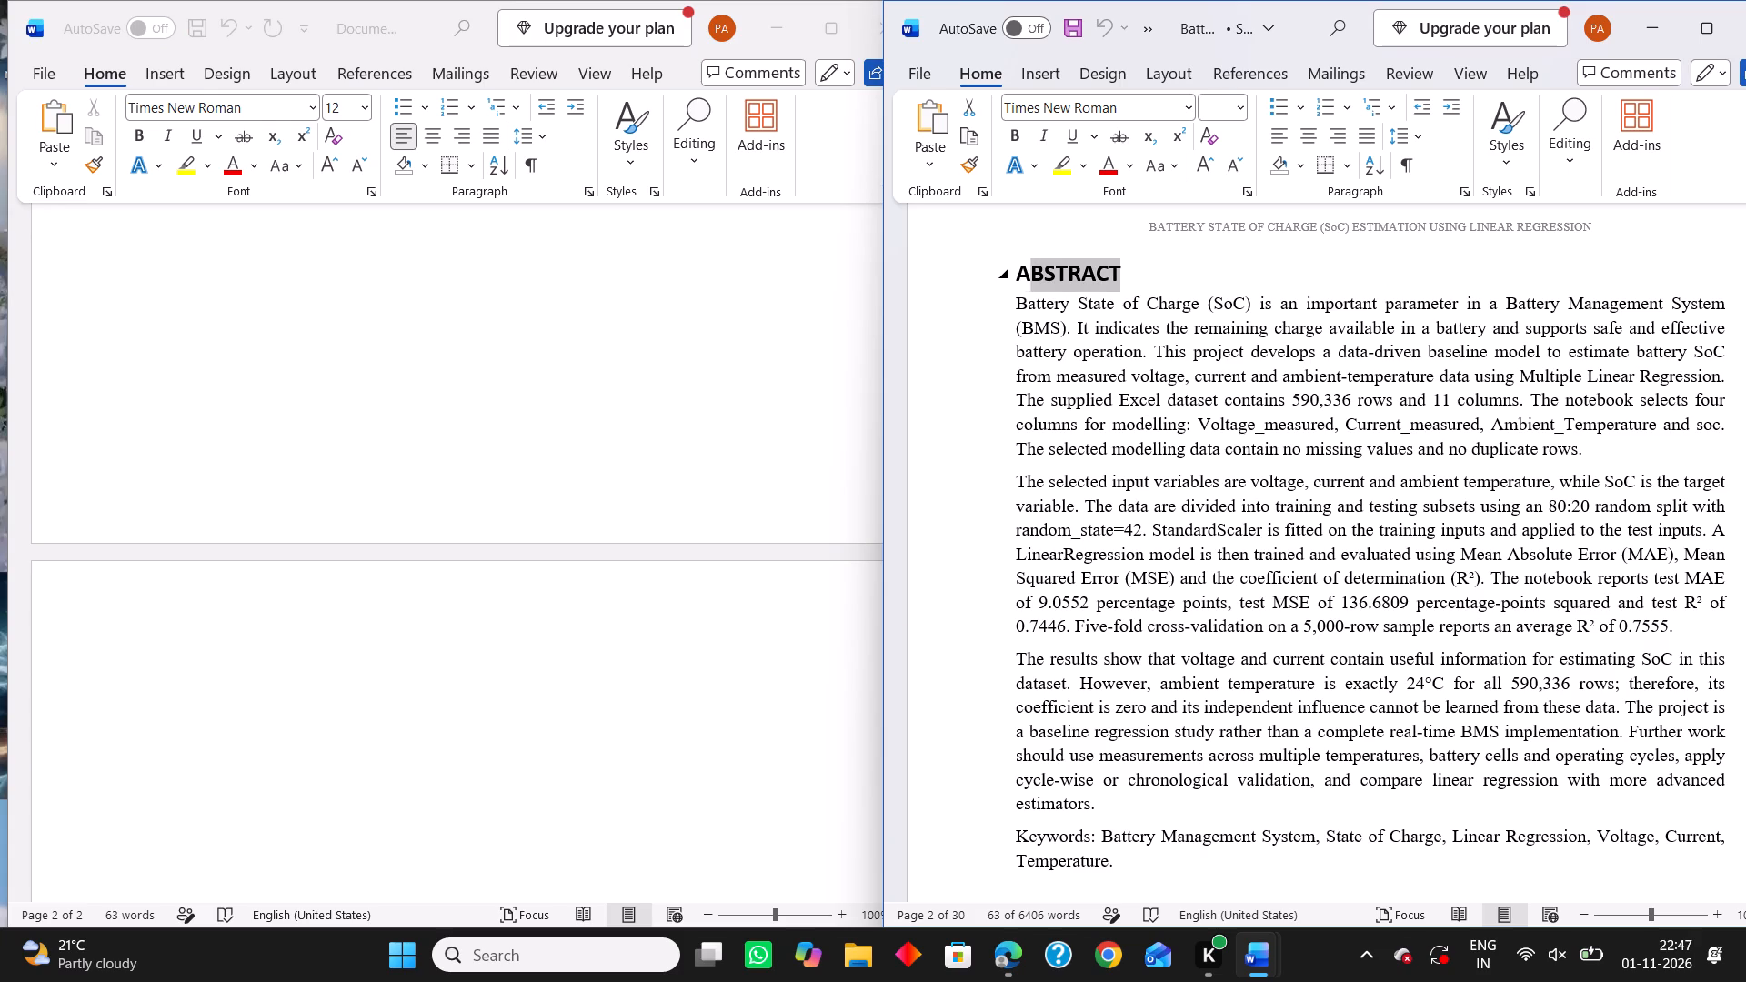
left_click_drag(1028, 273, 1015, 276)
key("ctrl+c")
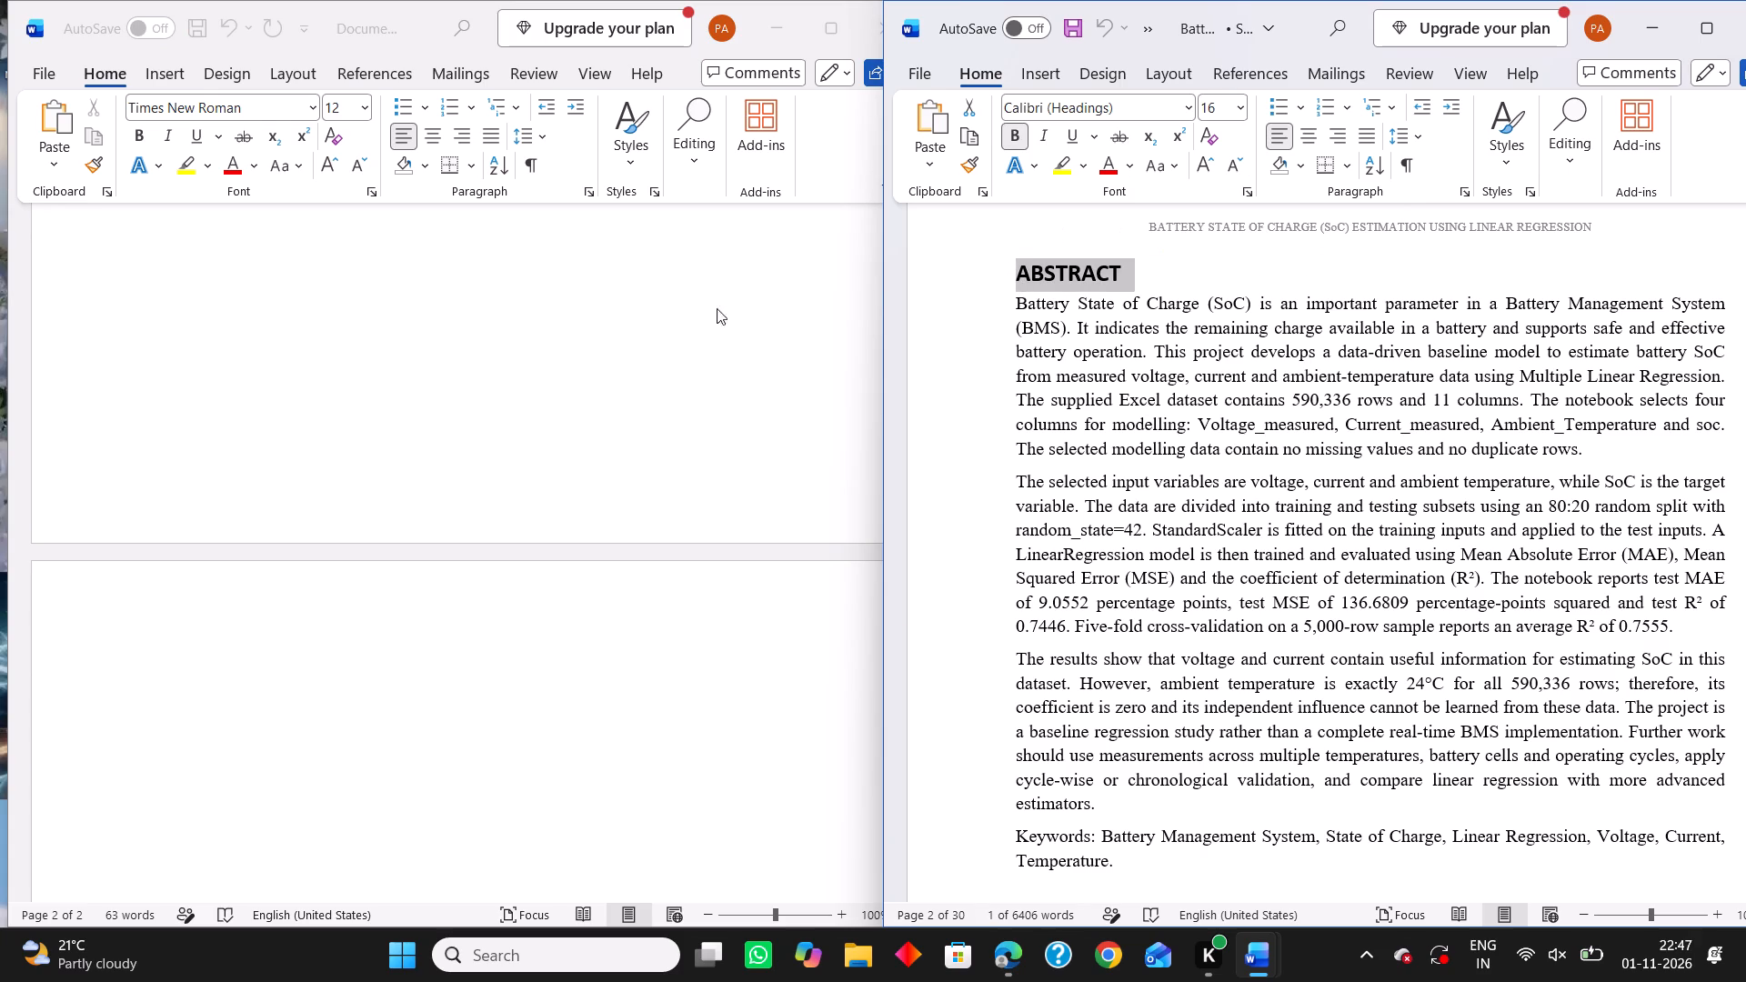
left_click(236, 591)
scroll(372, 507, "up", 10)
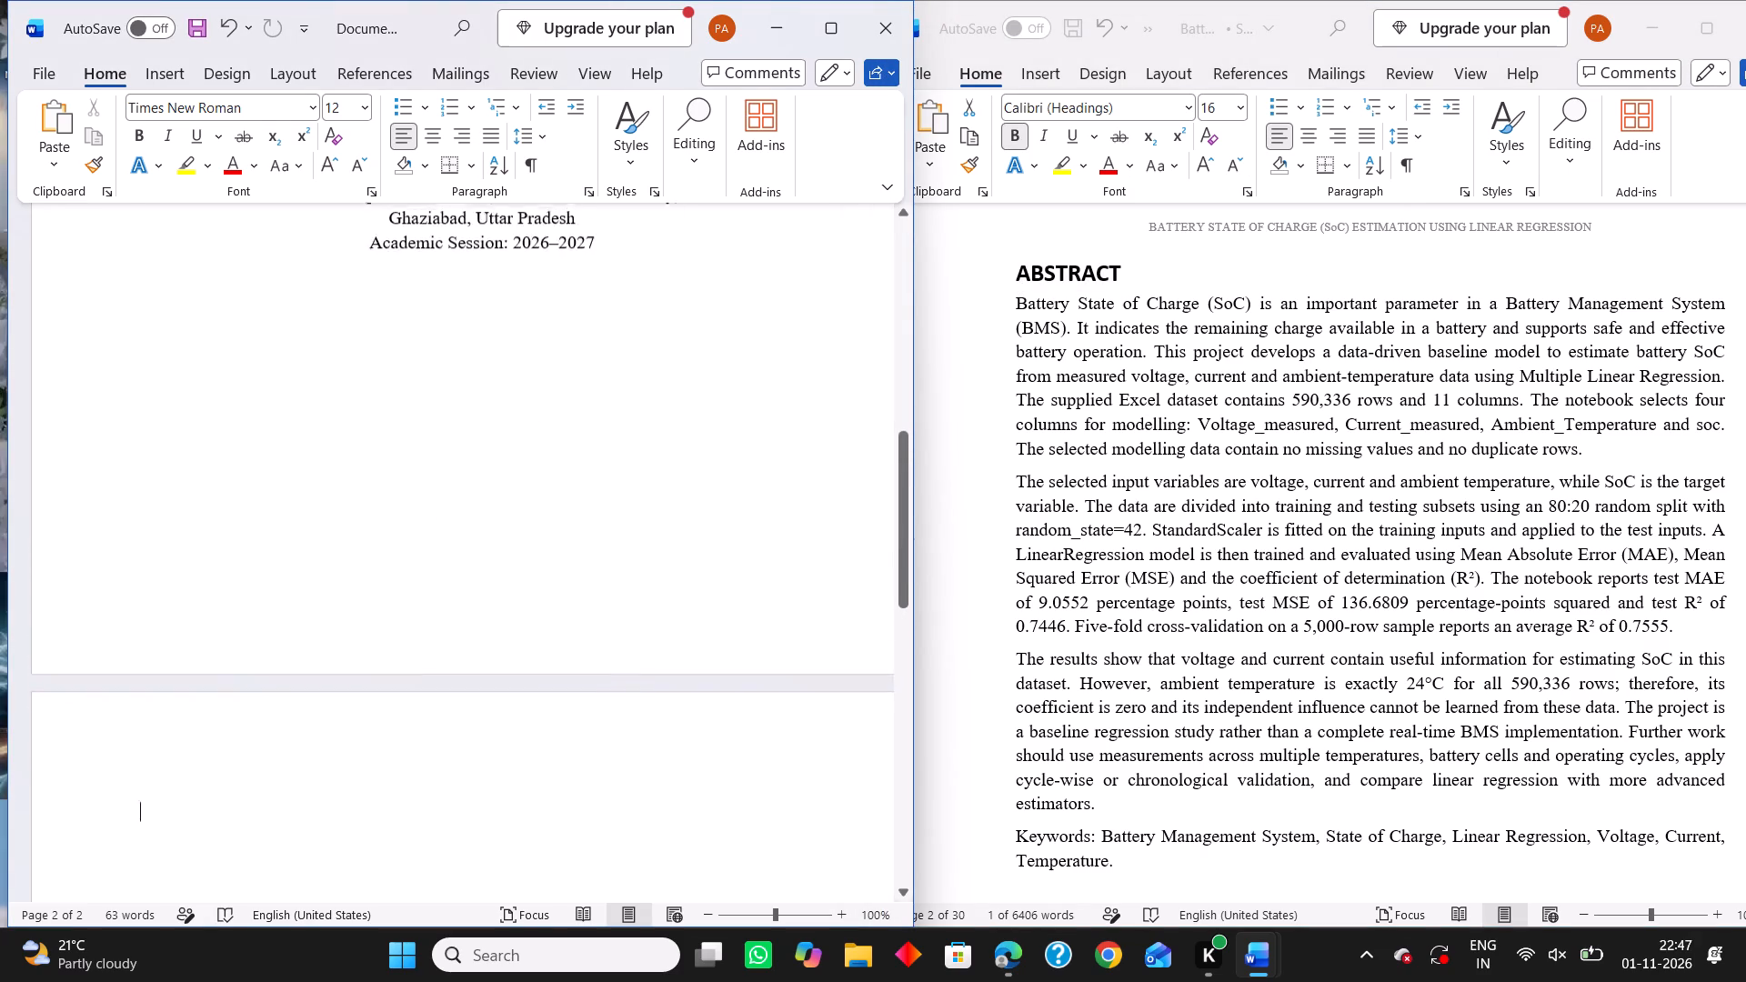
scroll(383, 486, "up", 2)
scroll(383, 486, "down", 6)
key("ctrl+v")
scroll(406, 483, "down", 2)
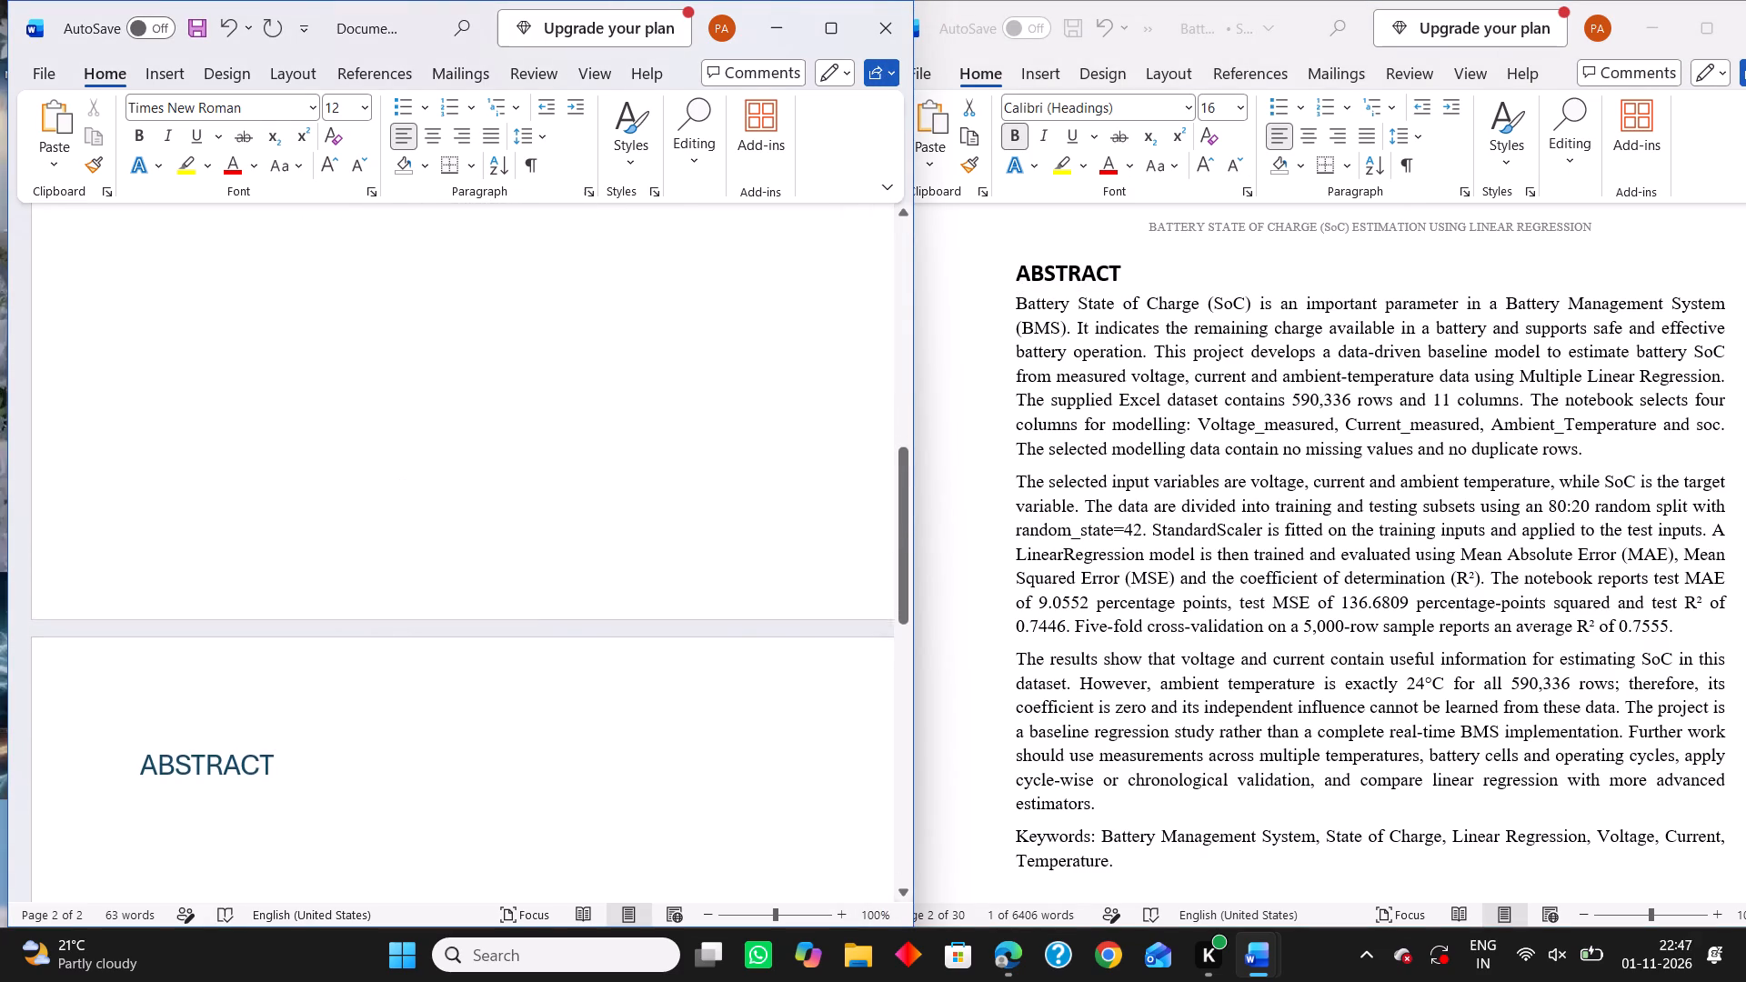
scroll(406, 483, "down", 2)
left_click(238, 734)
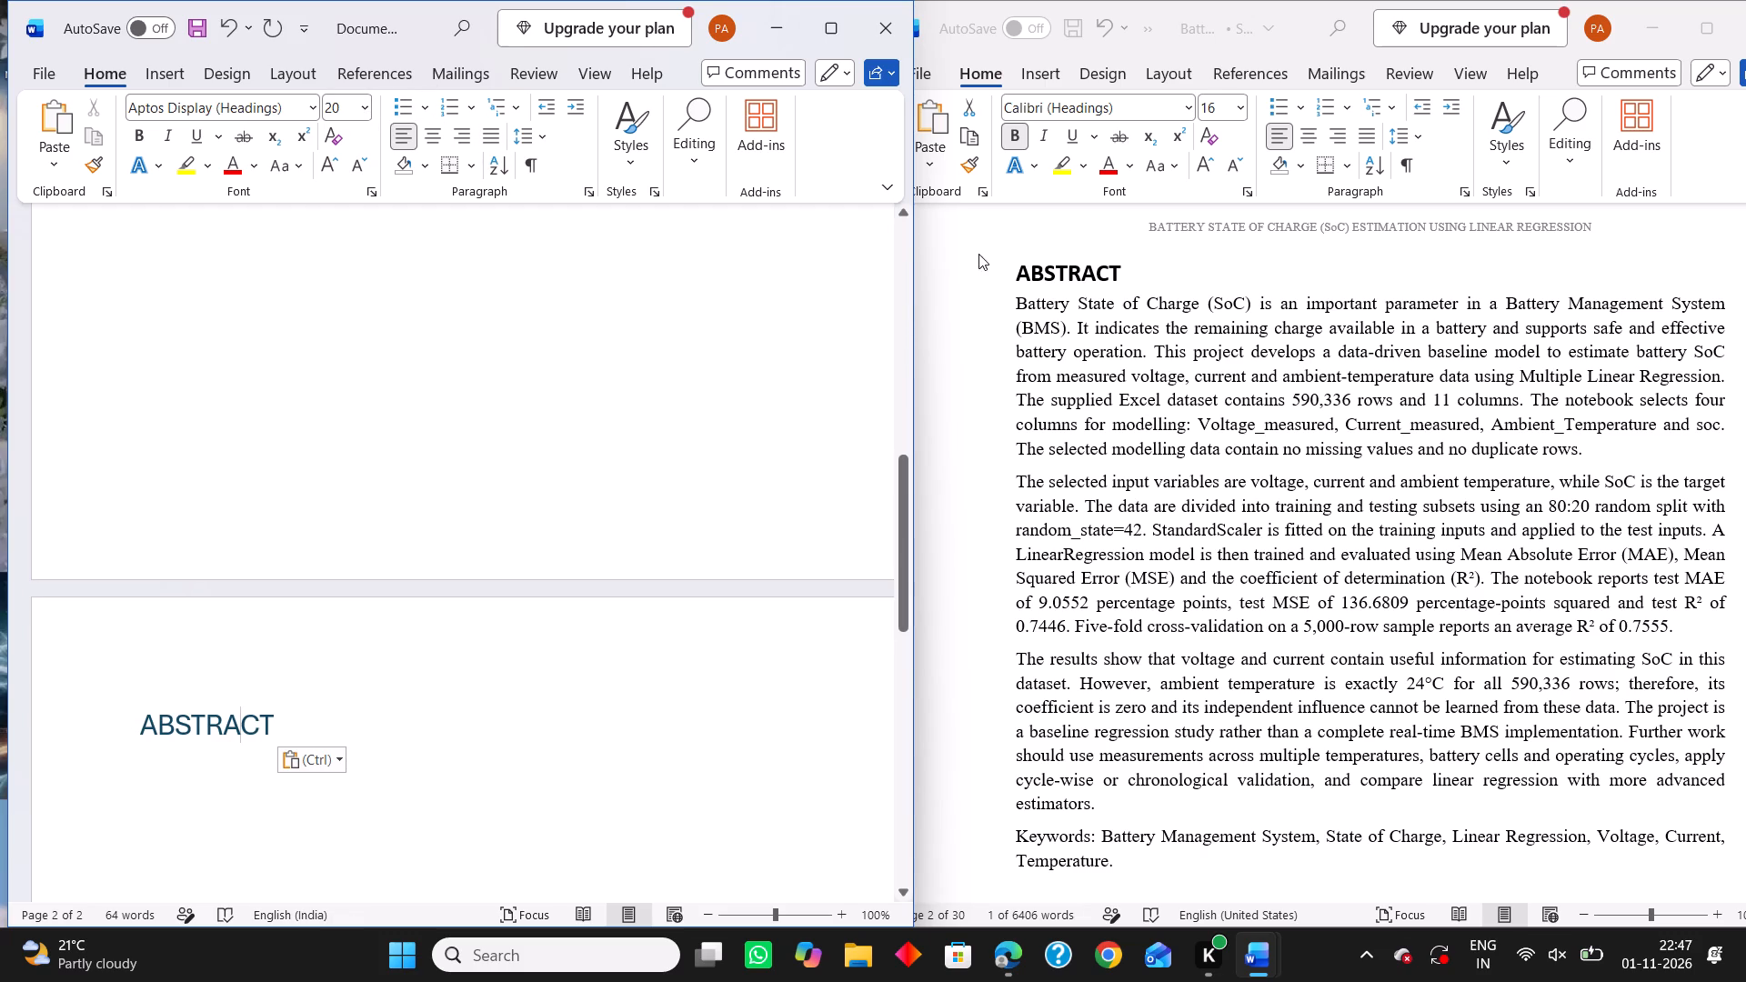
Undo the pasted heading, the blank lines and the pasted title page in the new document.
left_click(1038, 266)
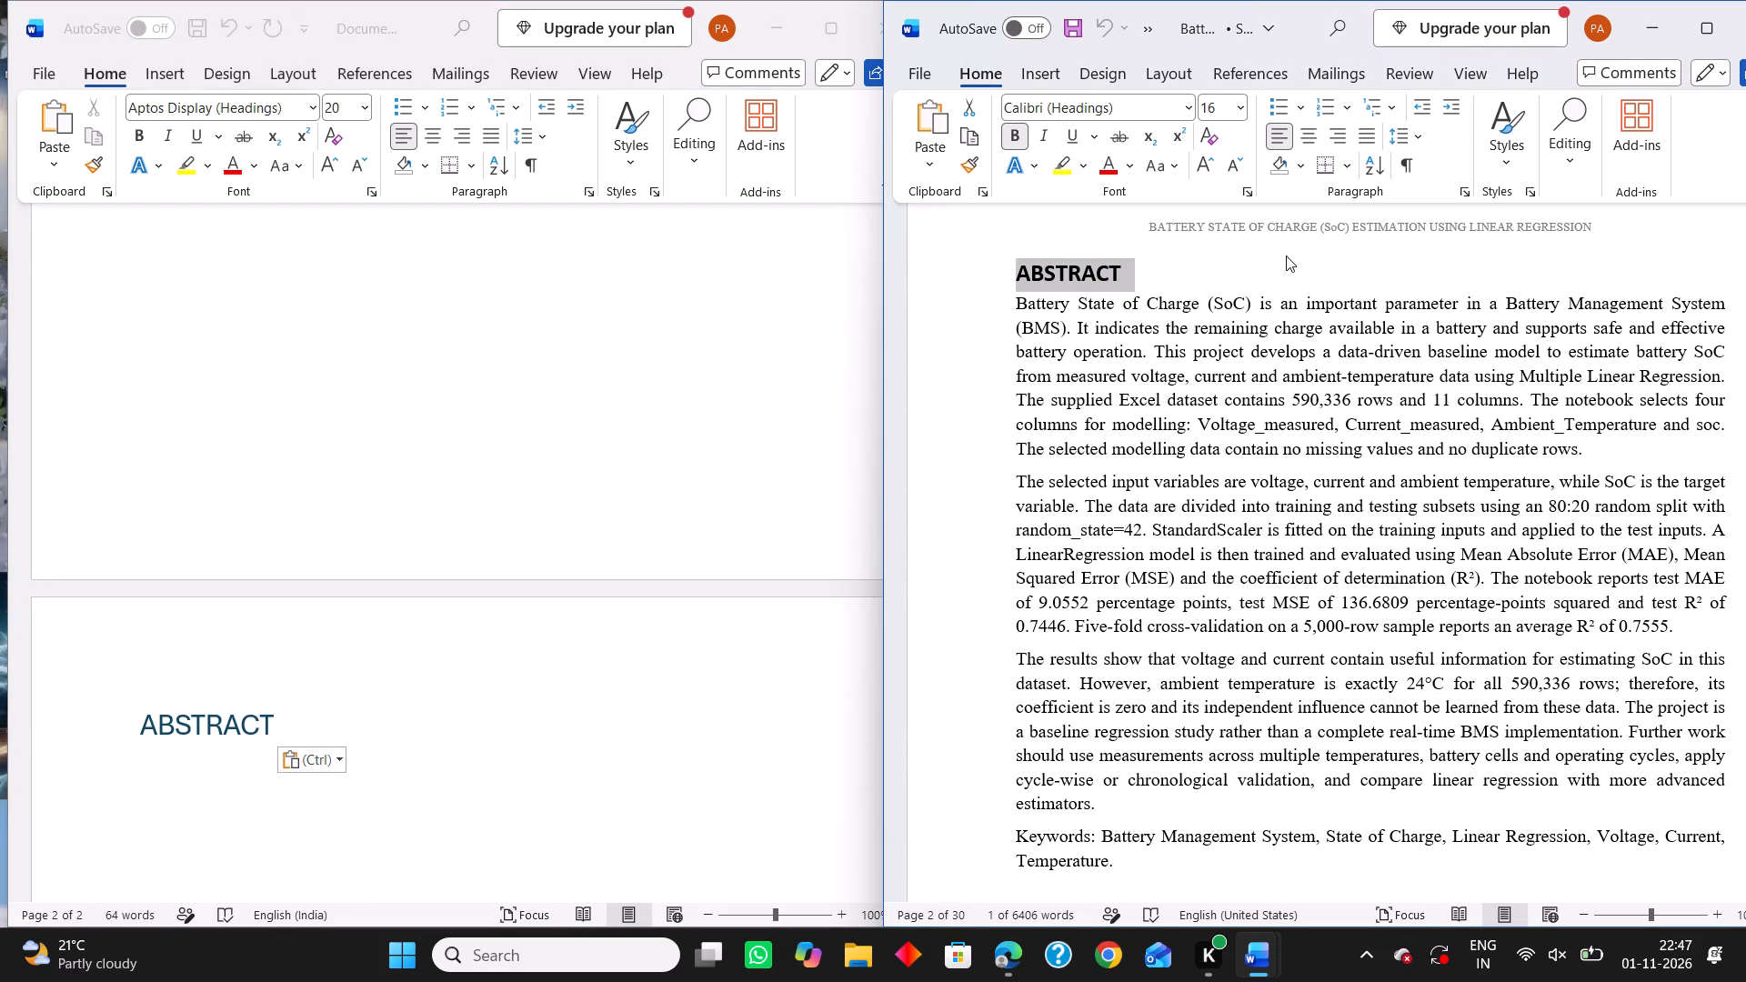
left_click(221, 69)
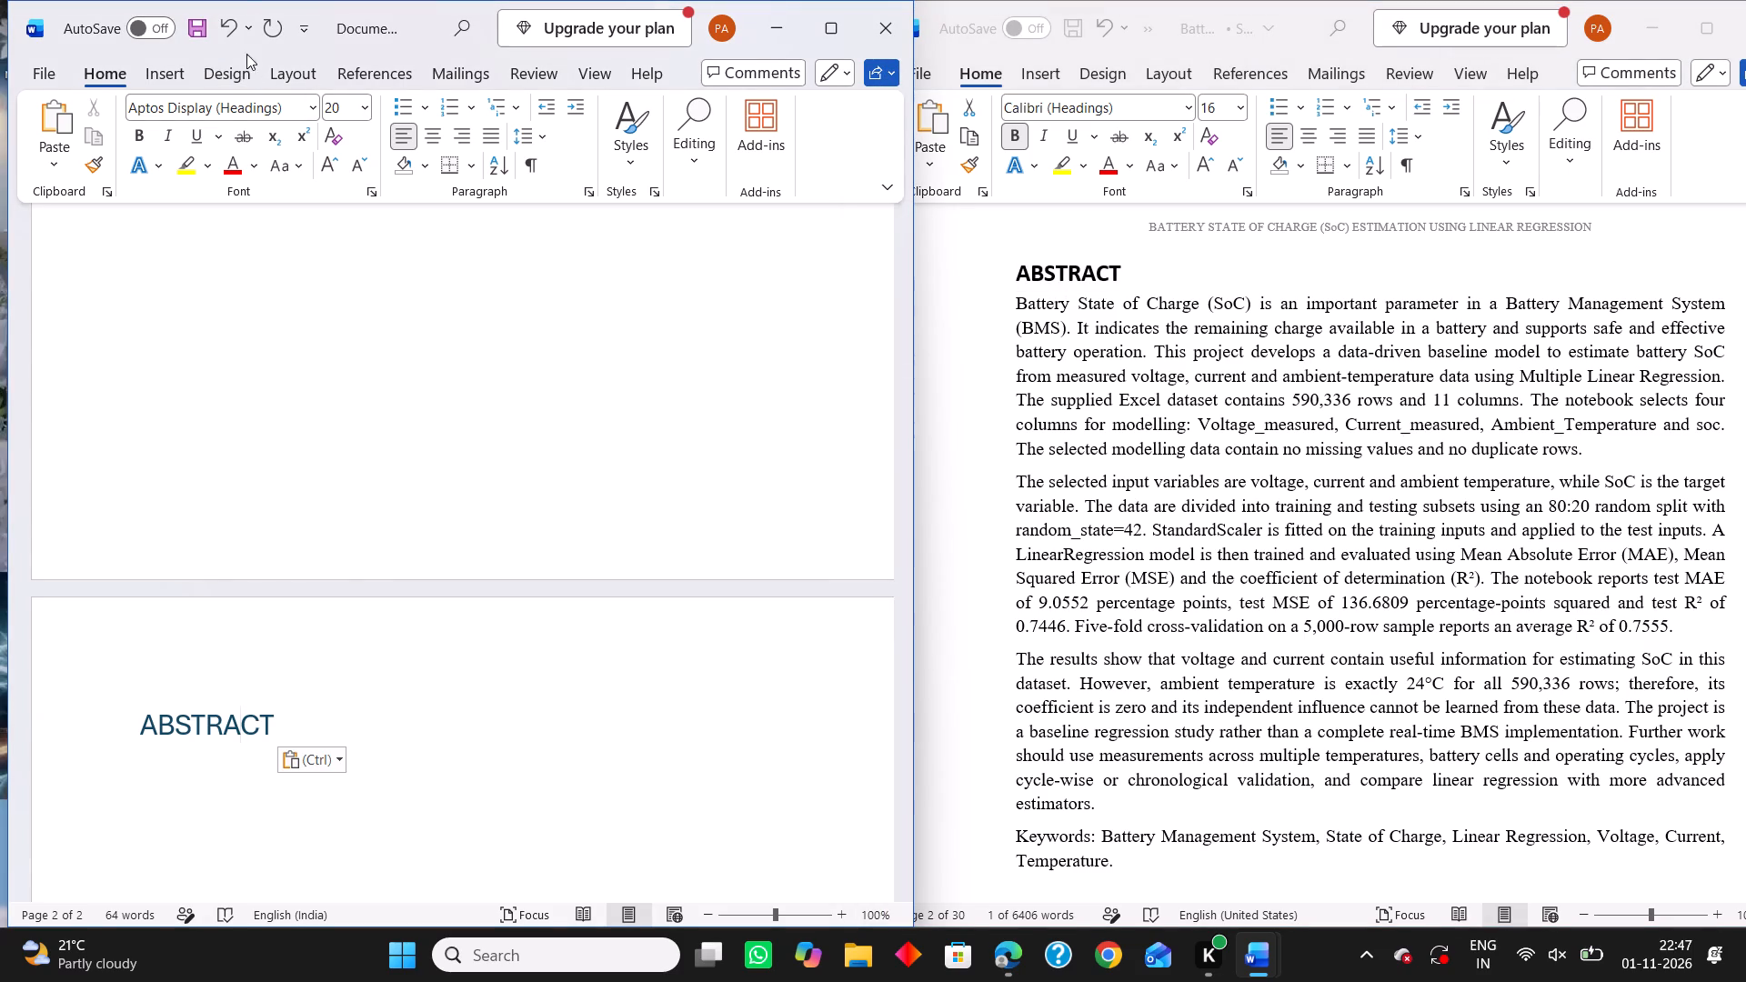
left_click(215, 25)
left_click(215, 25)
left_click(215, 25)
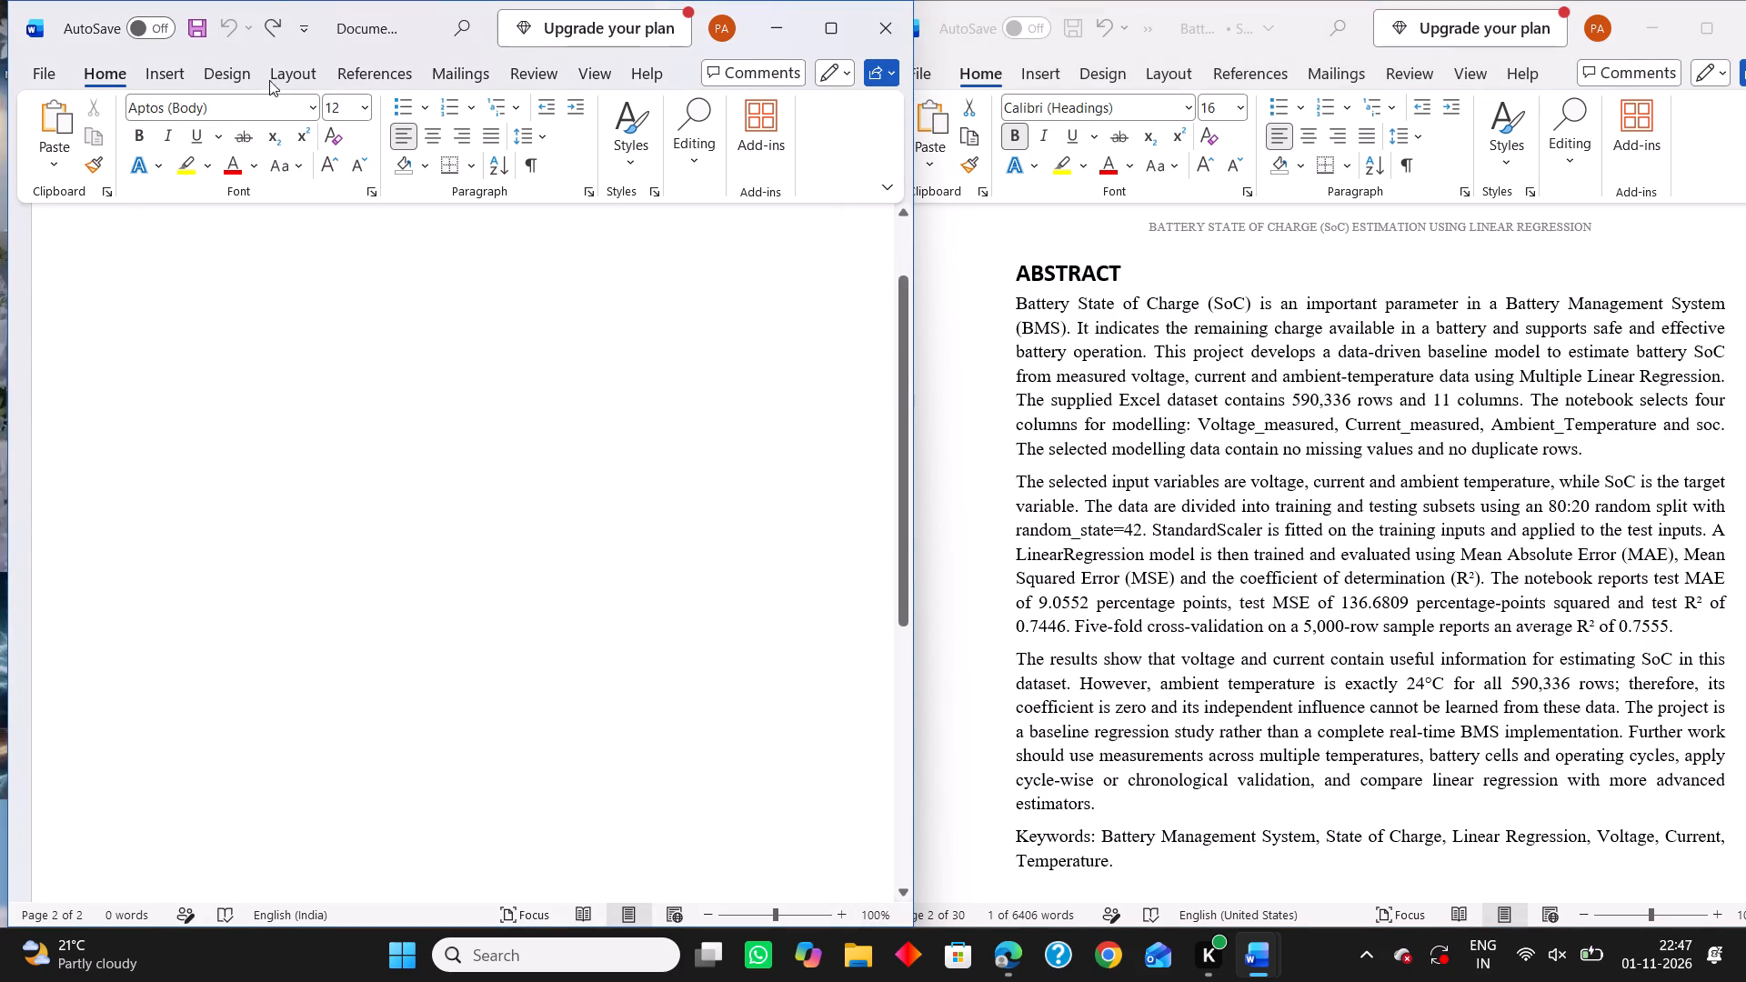
Set the new document's page margins to the Narrow preset of 1.27 cm on all sides.
left_click(296, 75)
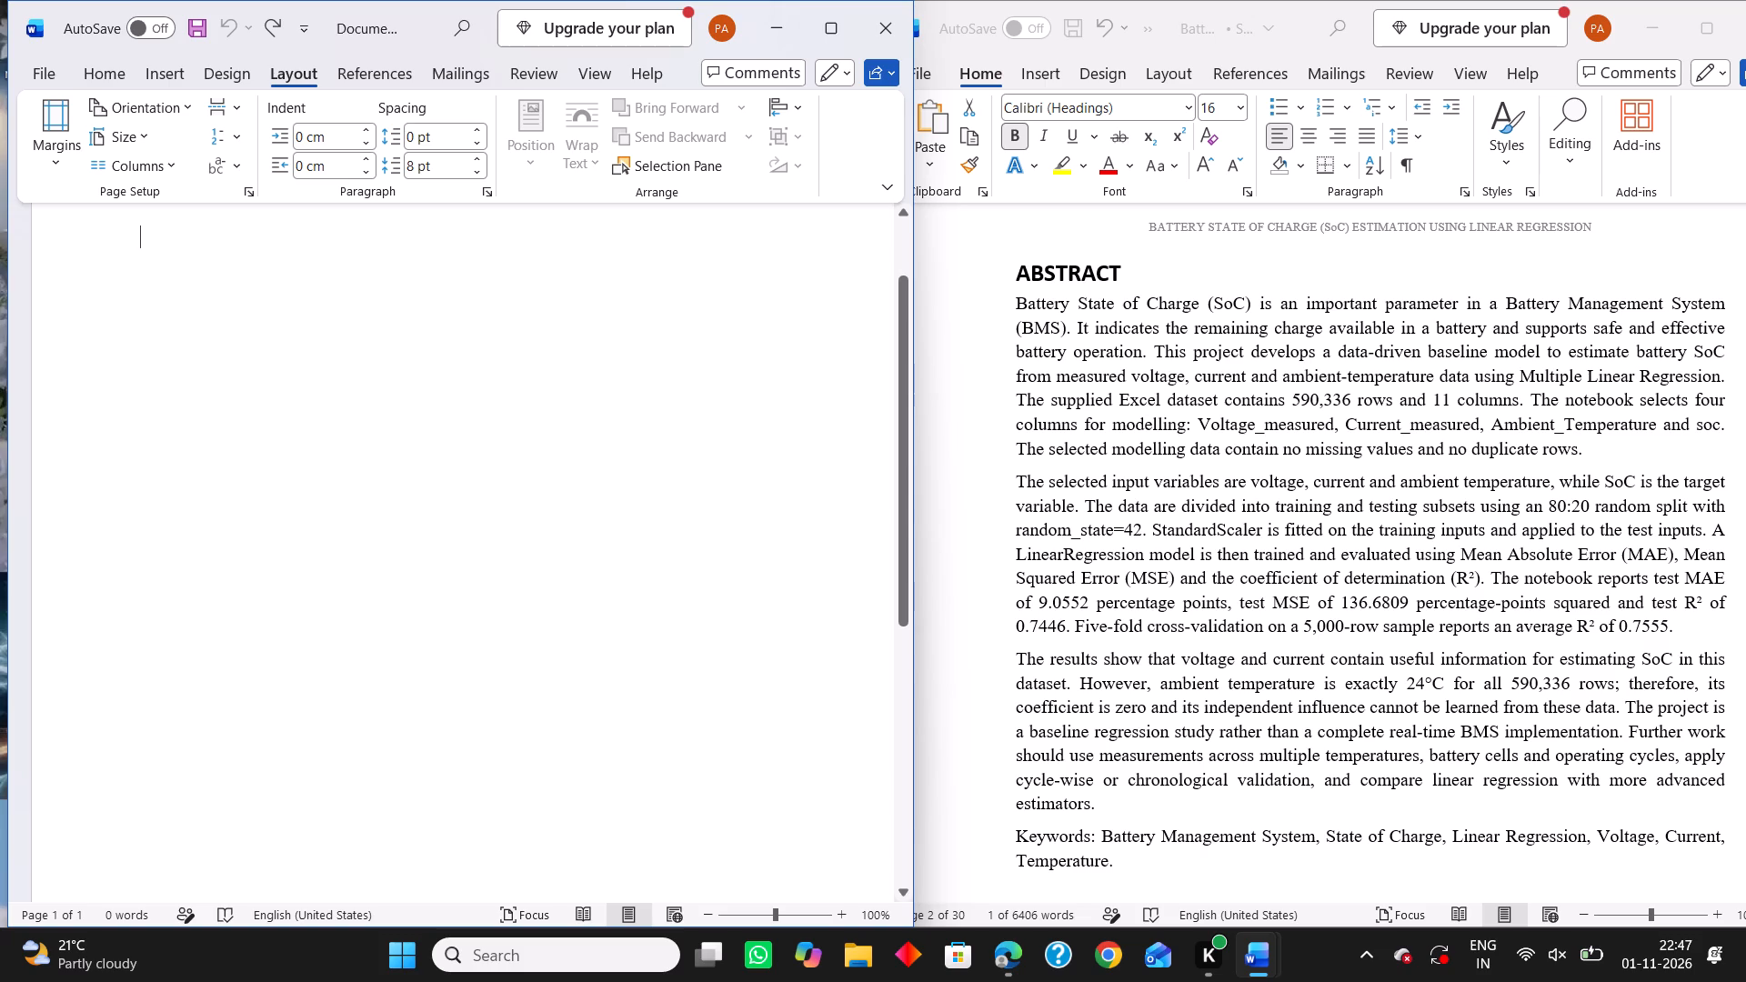
left_click(62, 153)
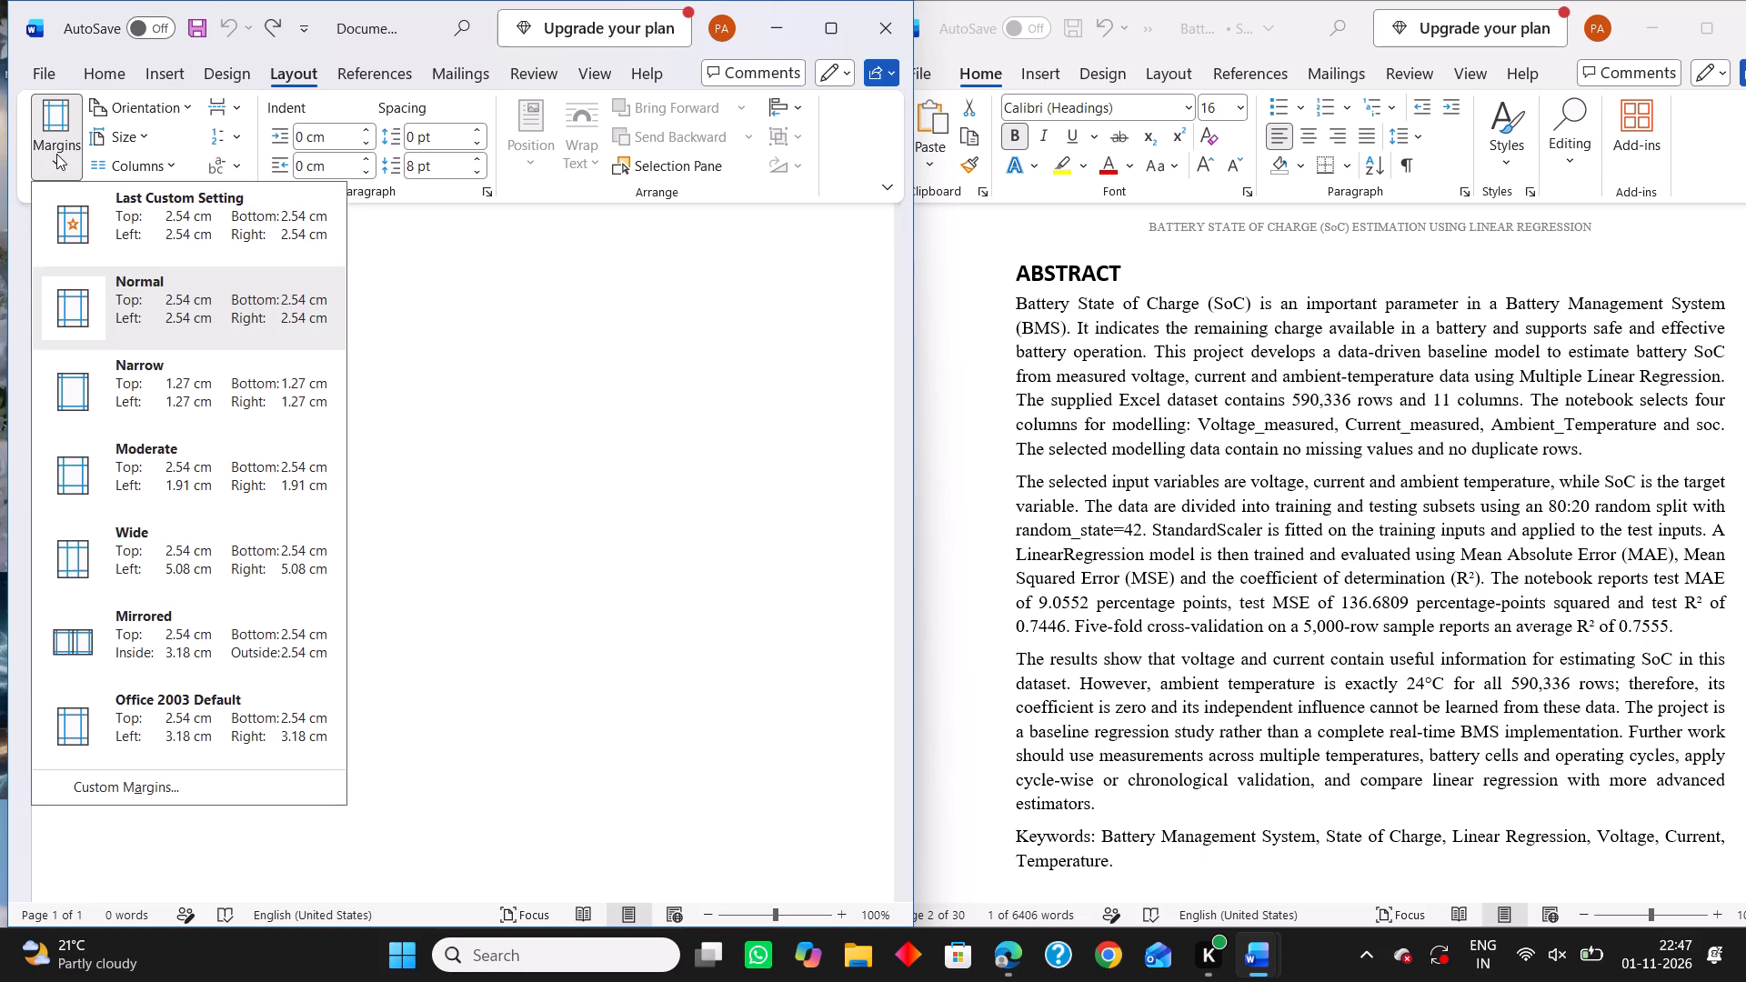
left_click(102, 379)
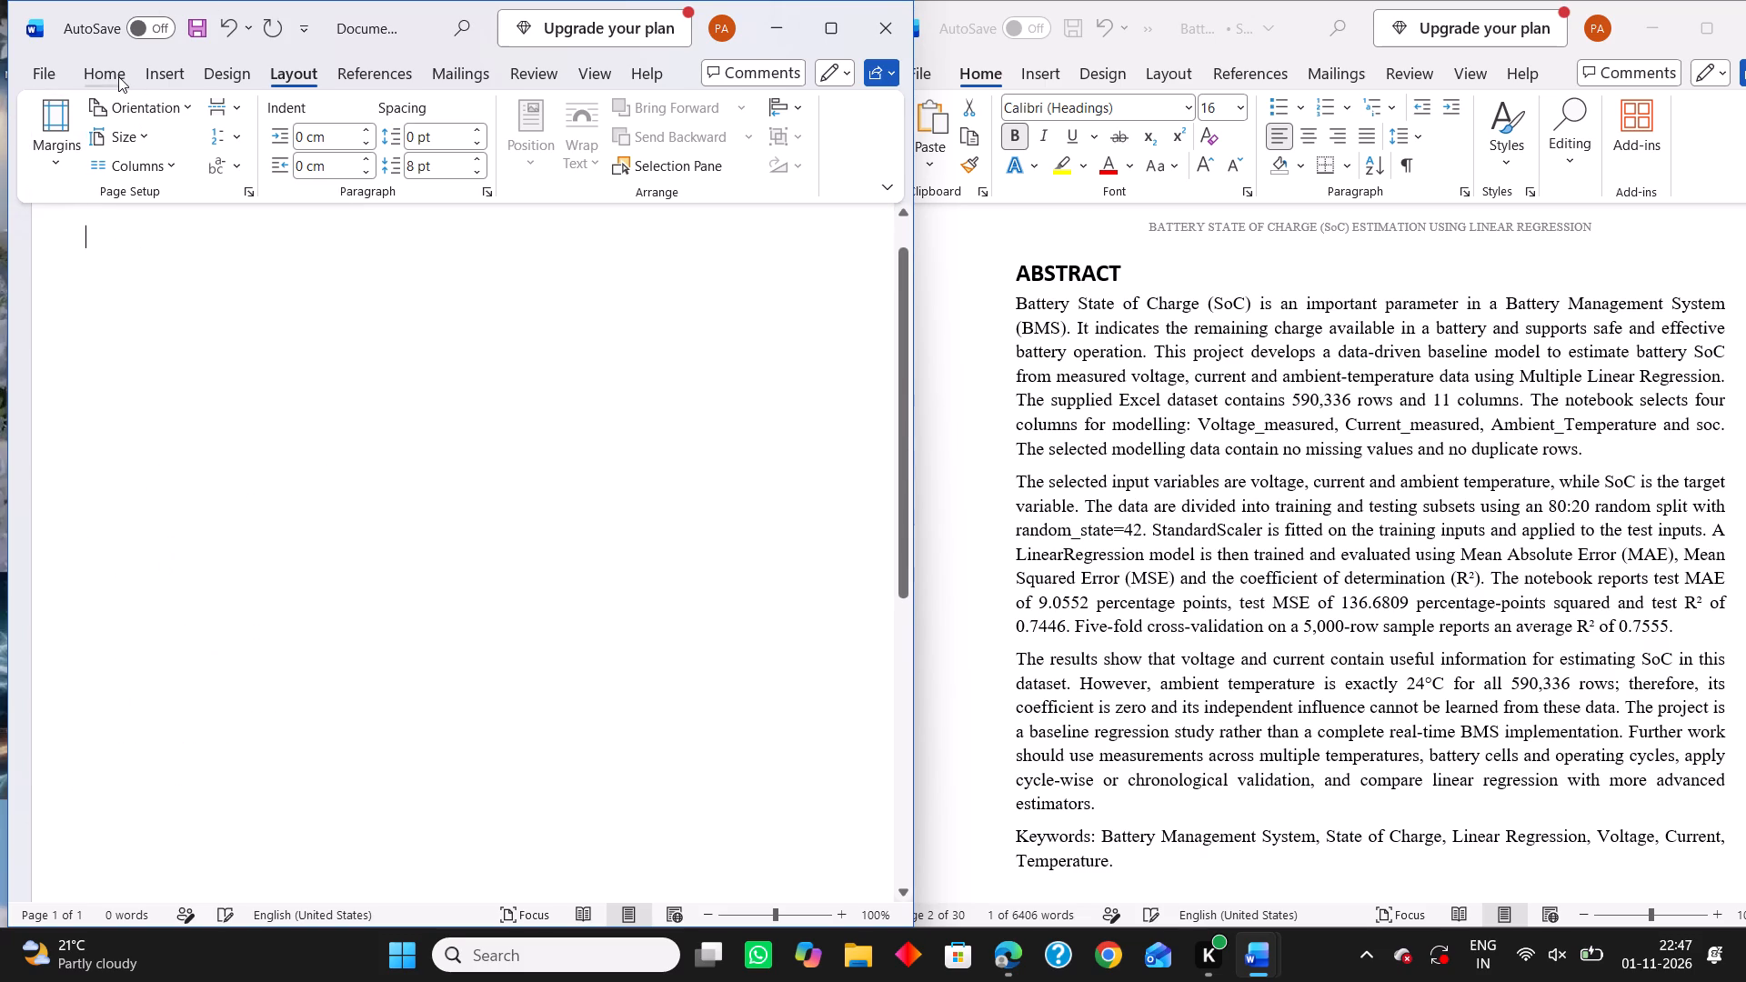
left_click(118, 75)
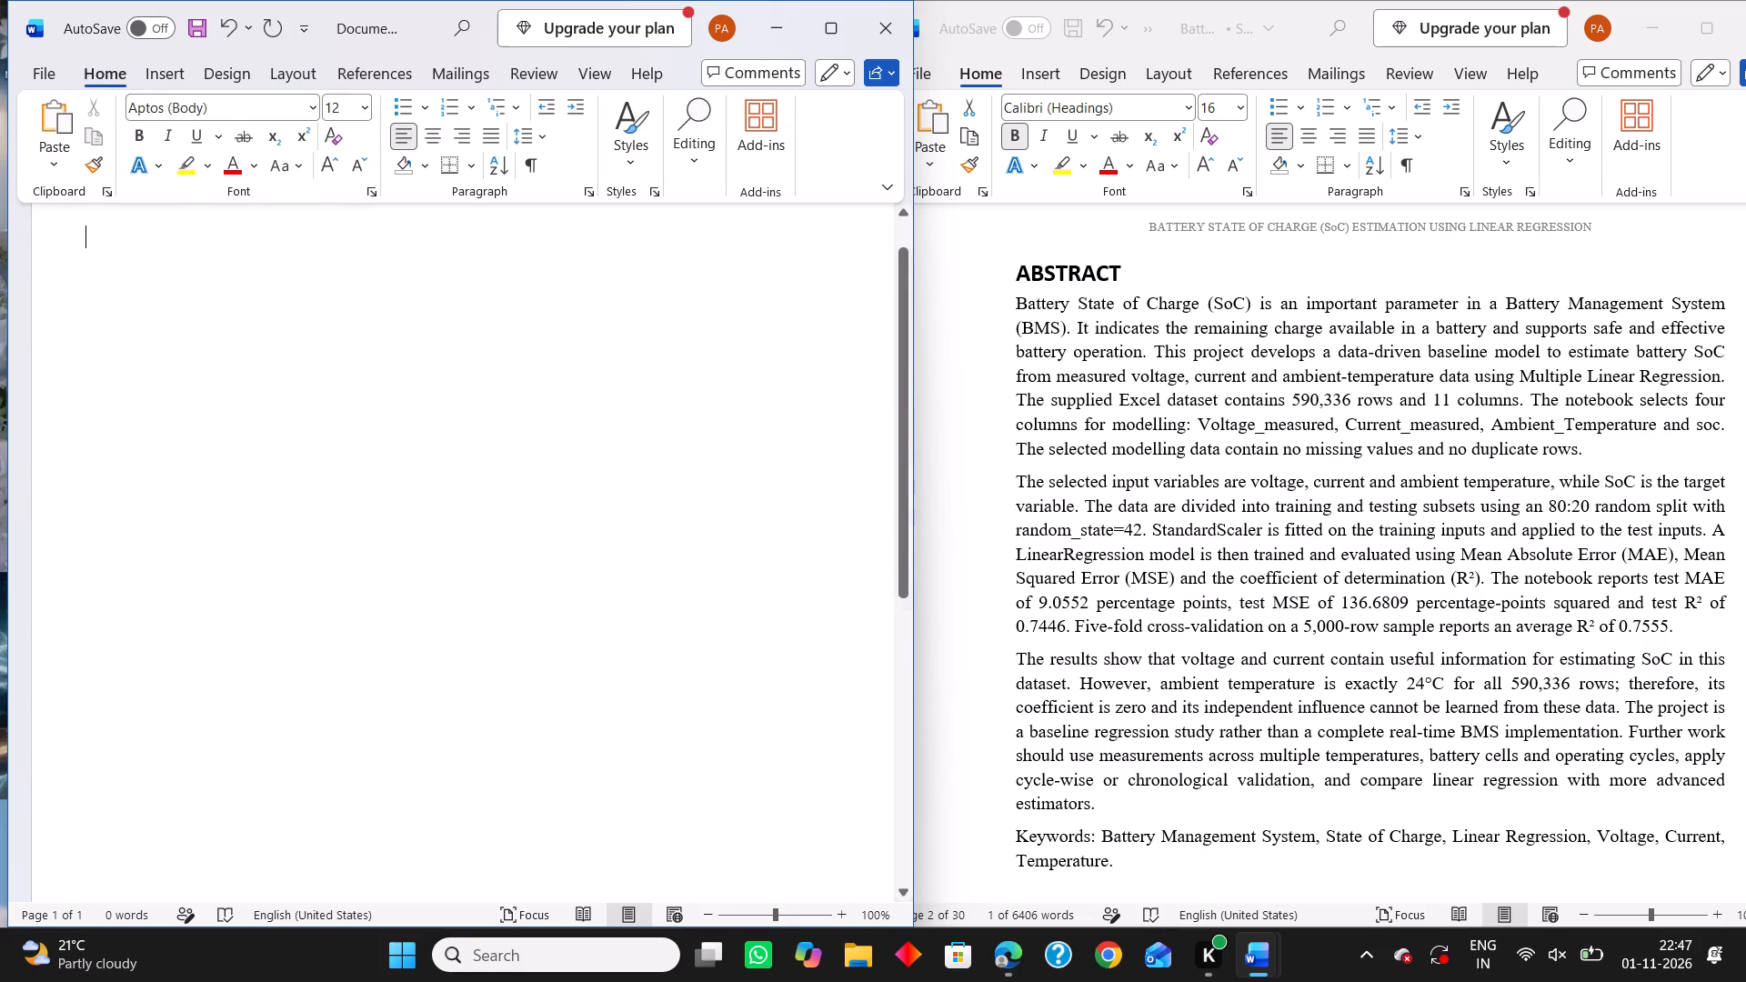
Copy the report's title page, from PROJECT REPORT through Academic Session: 2026–2027, and paste it into the new document.
scroll(909, 762, "up", 1)
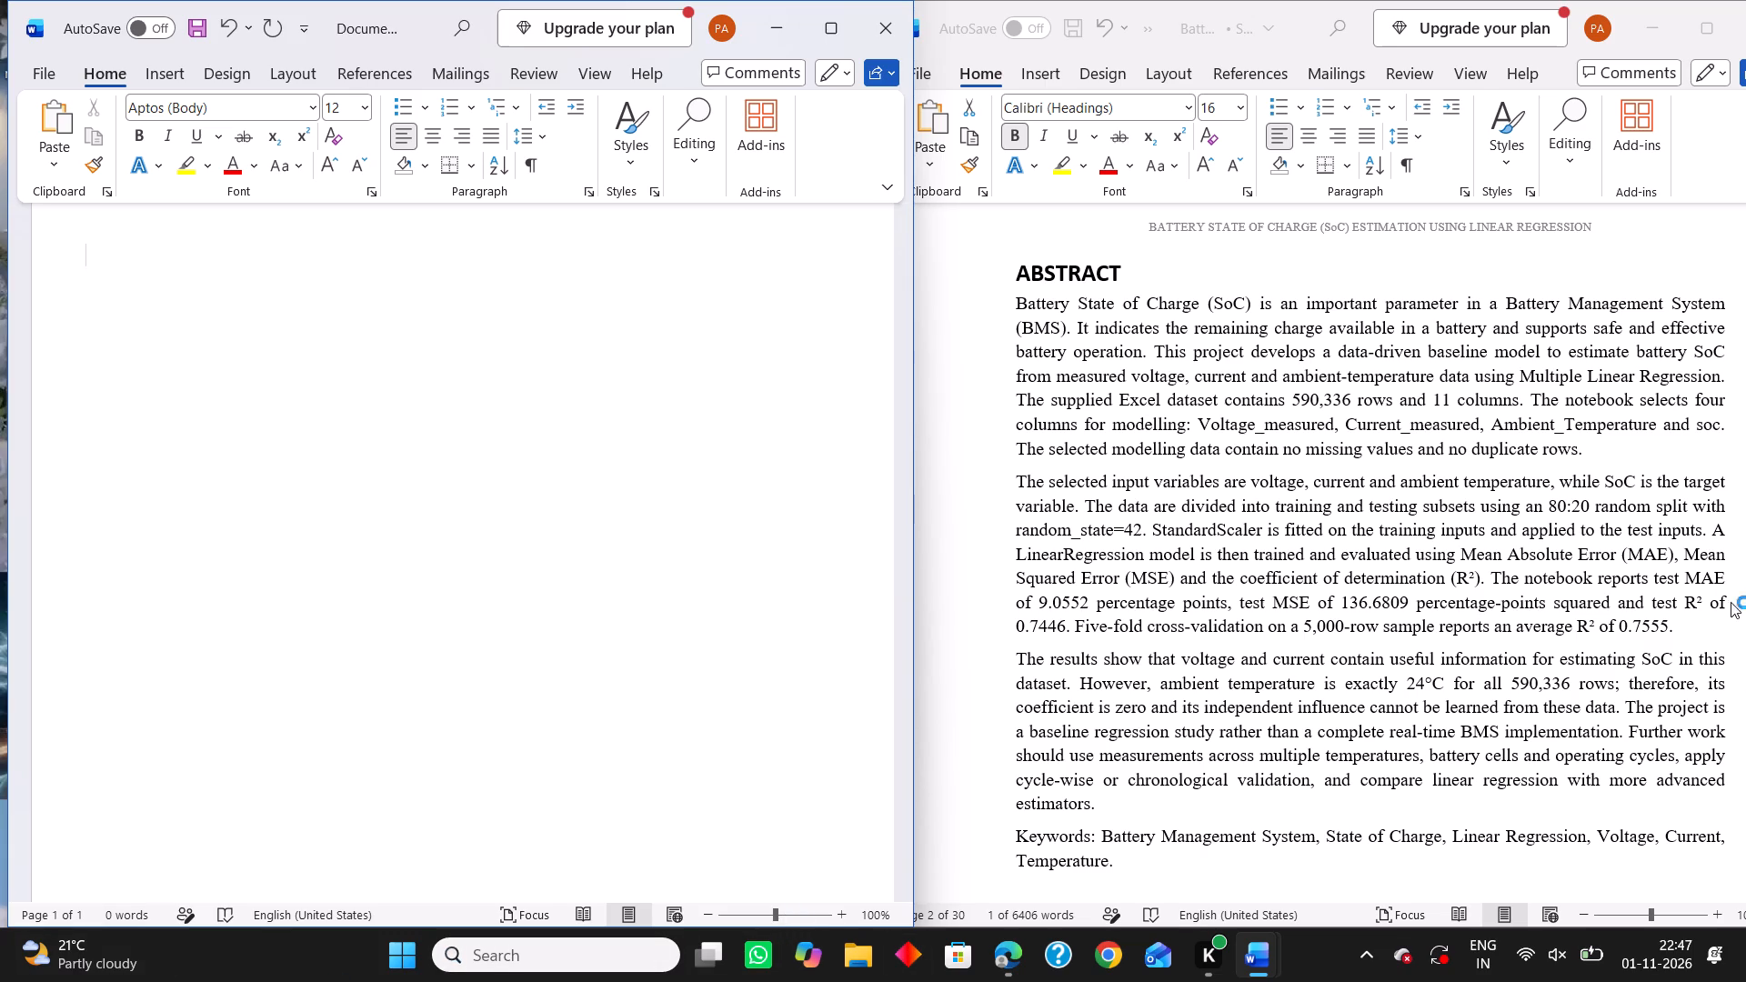
scroll(1636, 593, "up", 20)
scroll(1636, 593, "up", 9)
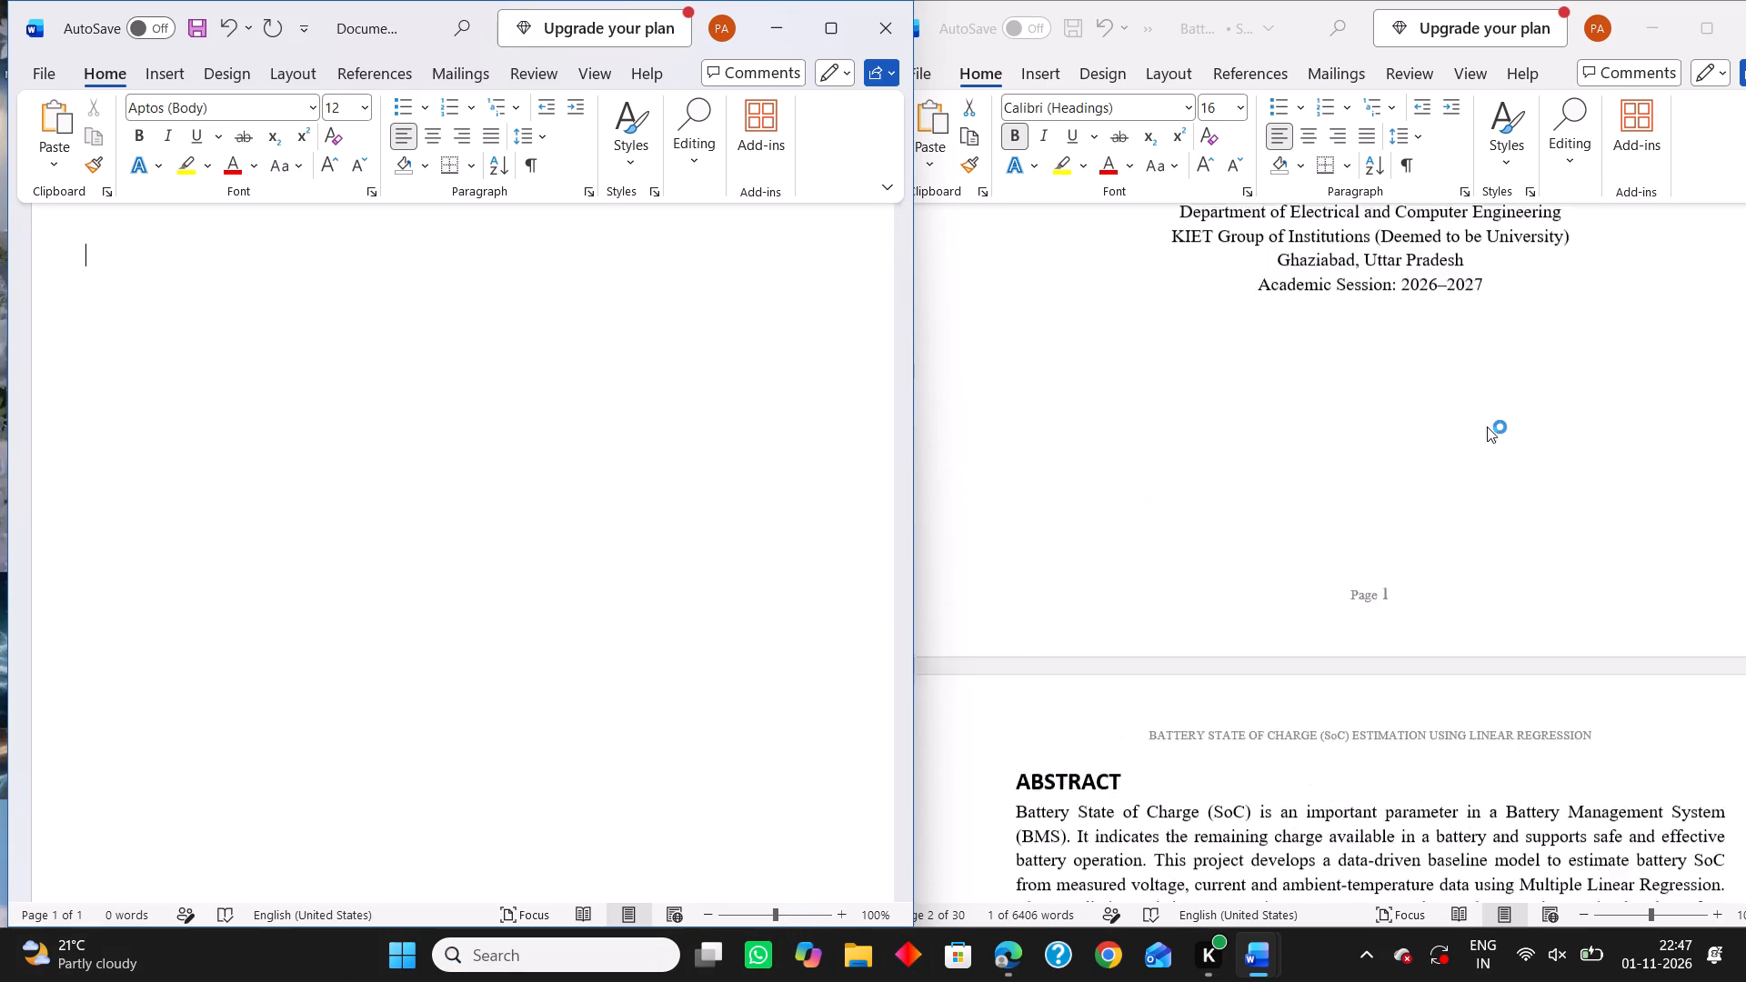
scroll(1487, 426, "up", 20)
scroll(1487, 426, "up", 8)
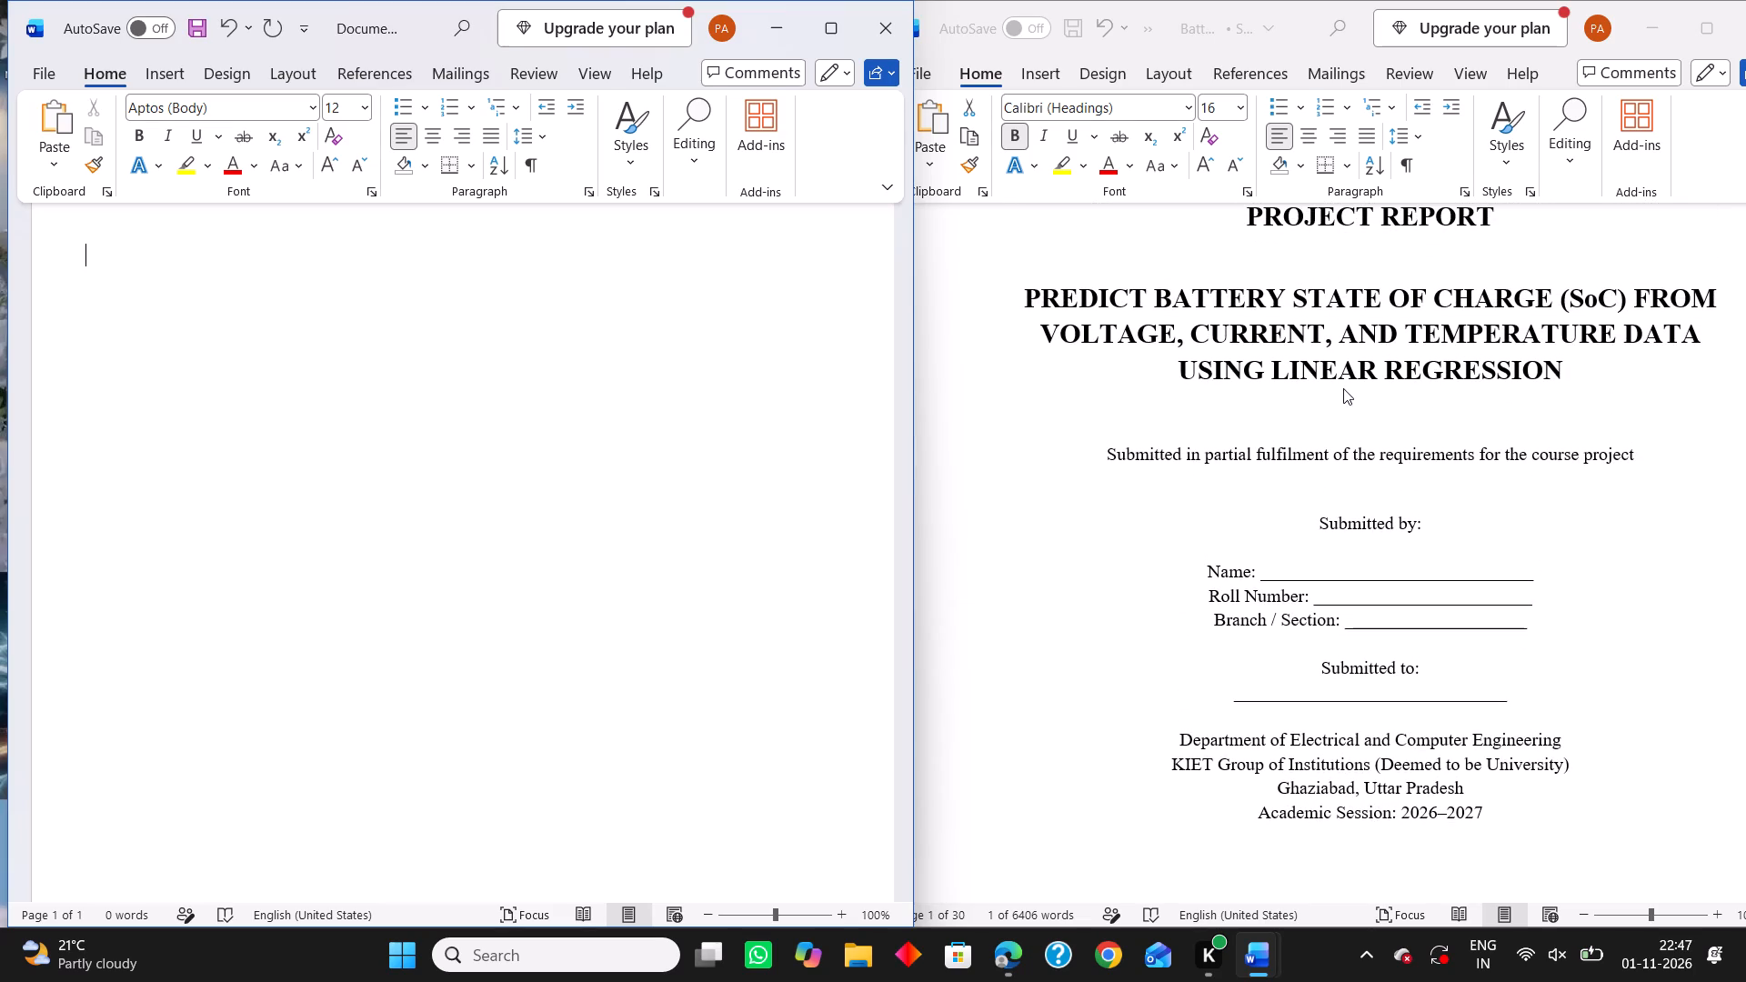
scroll(1343, 388, "up", 4)
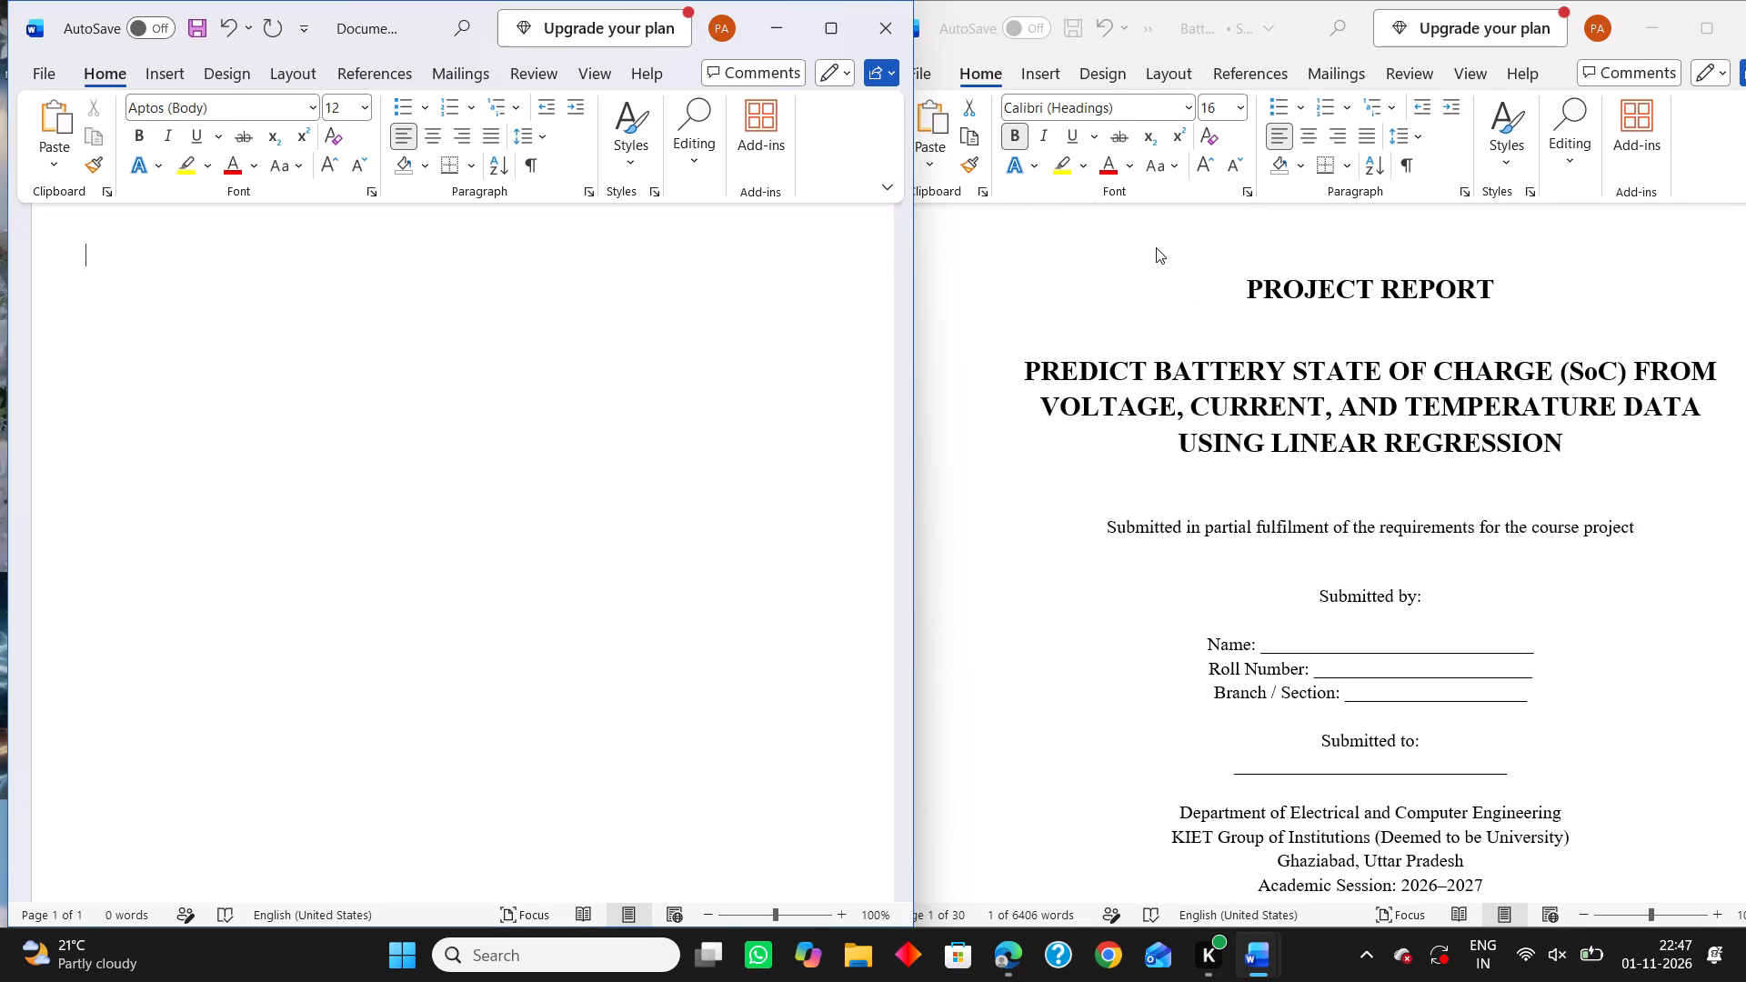
left_click_drag(1238, 284, 1361, 654)
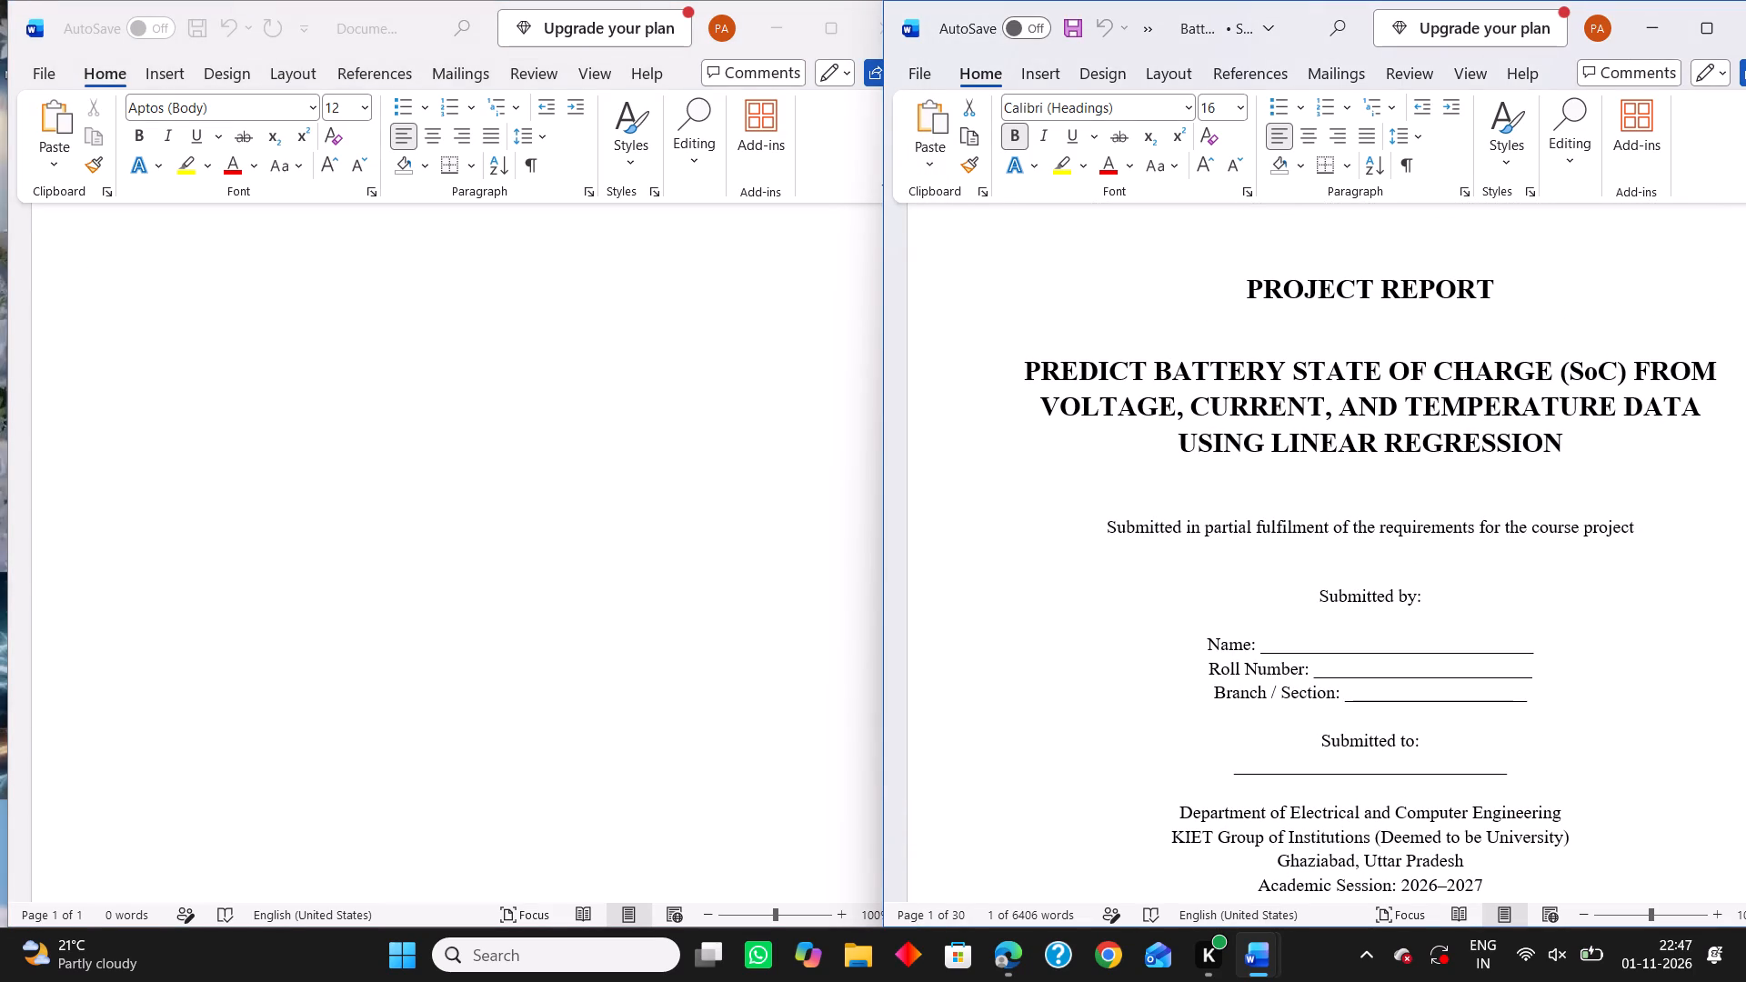
left_click_drag(1246, 291, 1459, 785)
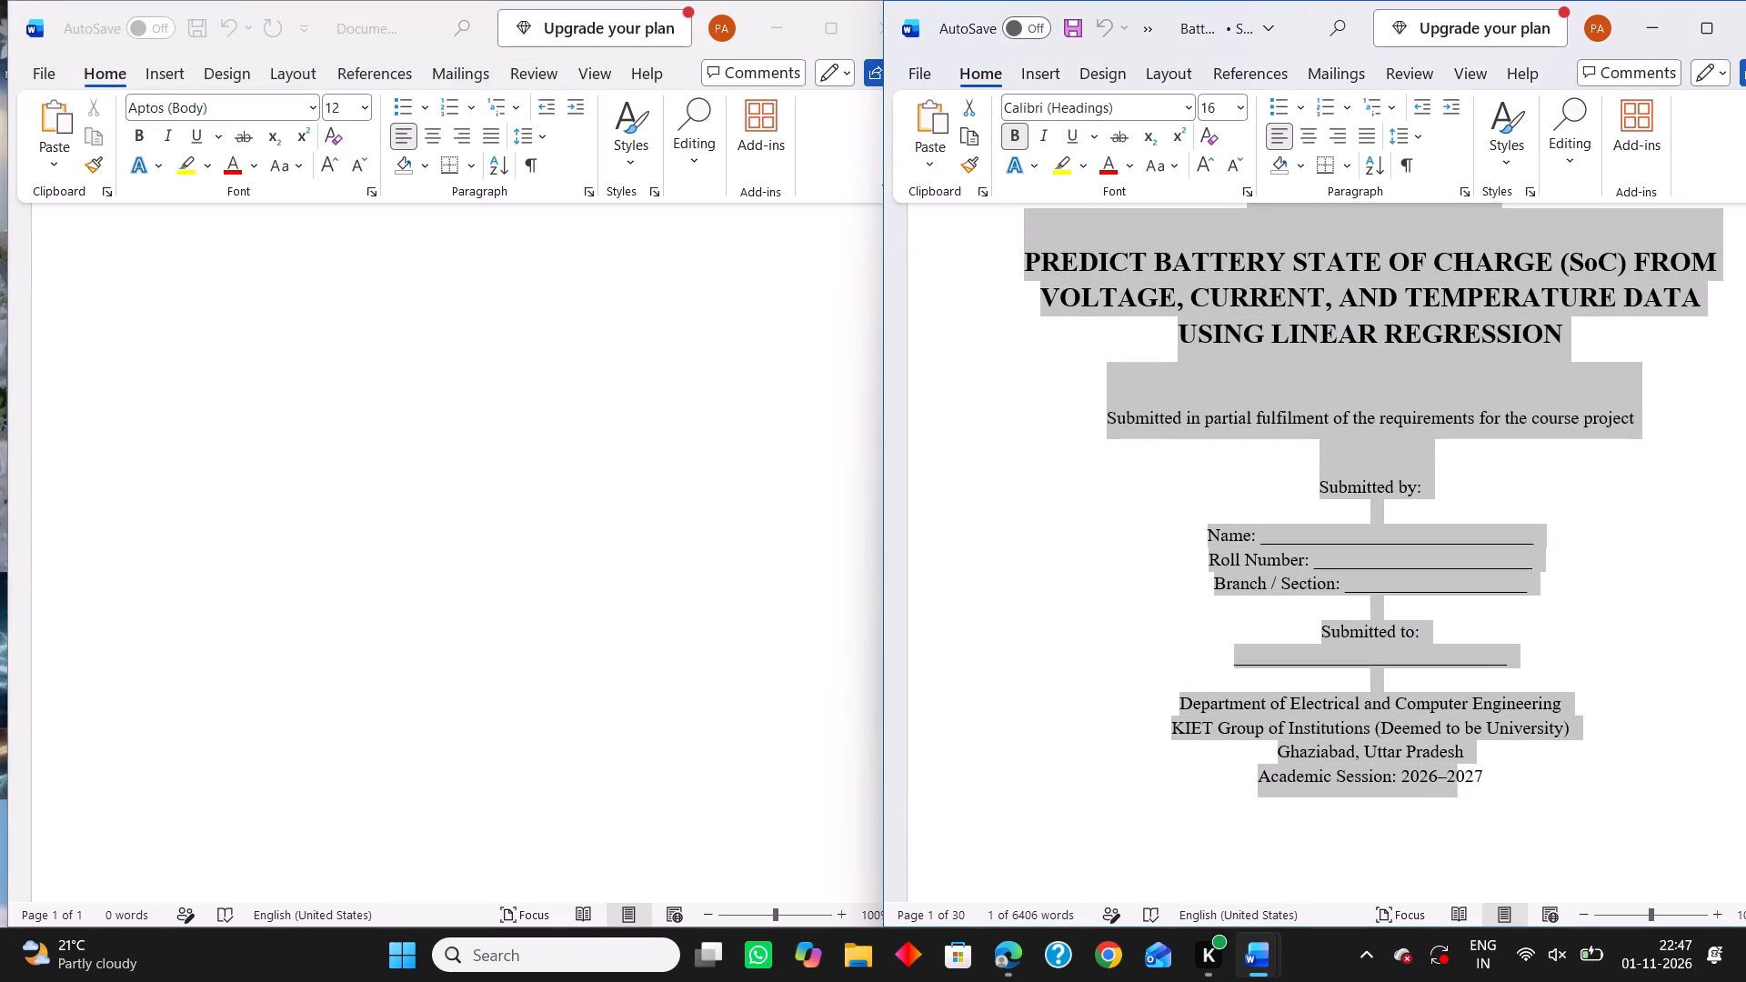
left_click_drag(1459, 785, 1530, 791)
key("ctrl+c")
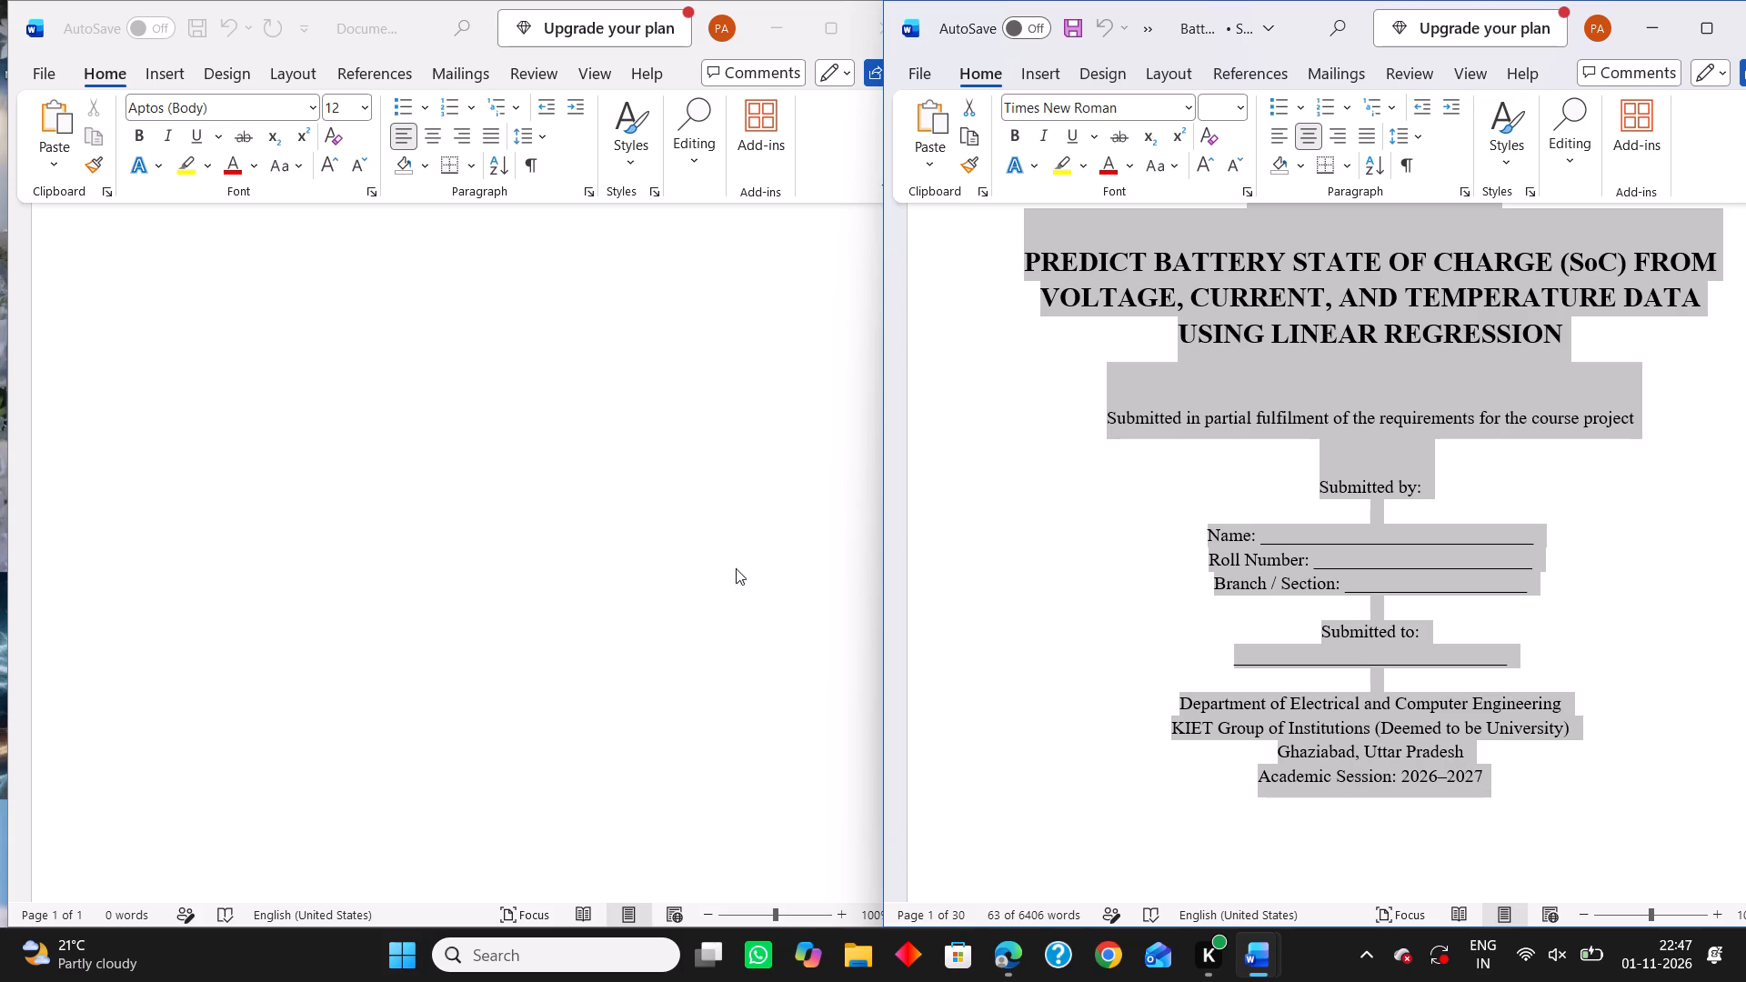
left_click(531, 485)
key("ctrl+v")
Add blank lines below the Academic Session line until the insertion point reaches the first line of a second page.
scroll(531, 473, "down", 3)
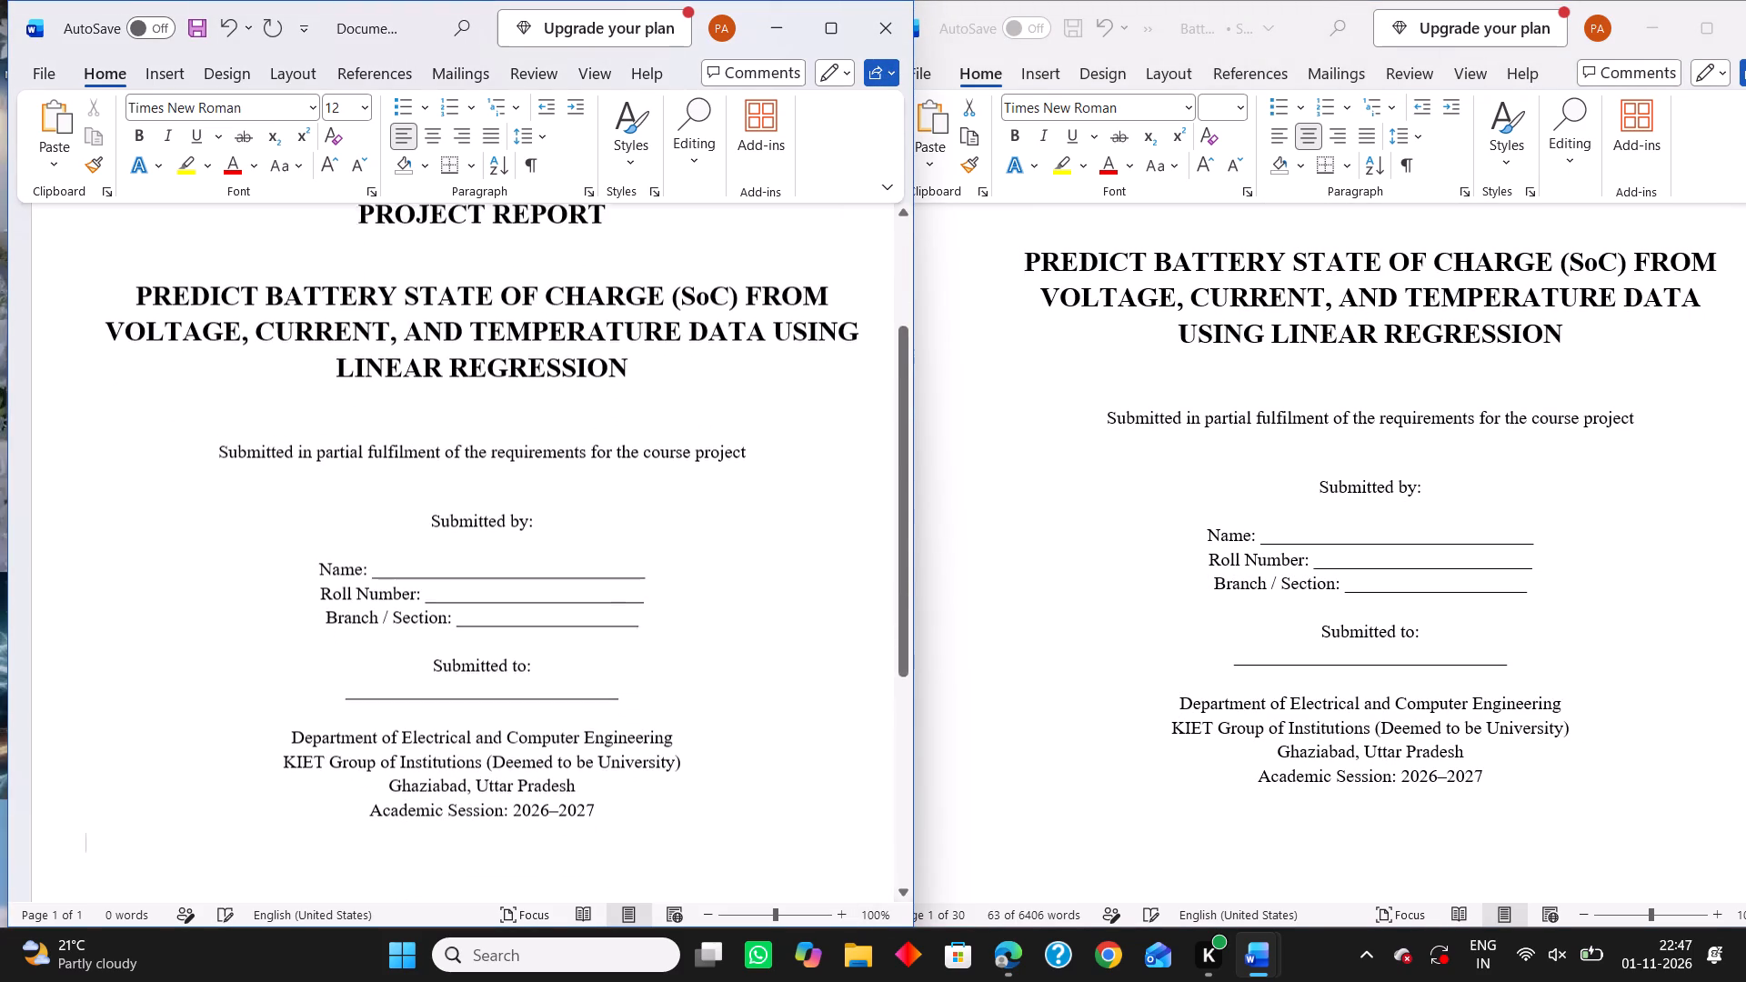
scroll(531, 474, "down", 2)
scroll(541, 466, "down", 20)
scroll(541, 466, "down", 13)
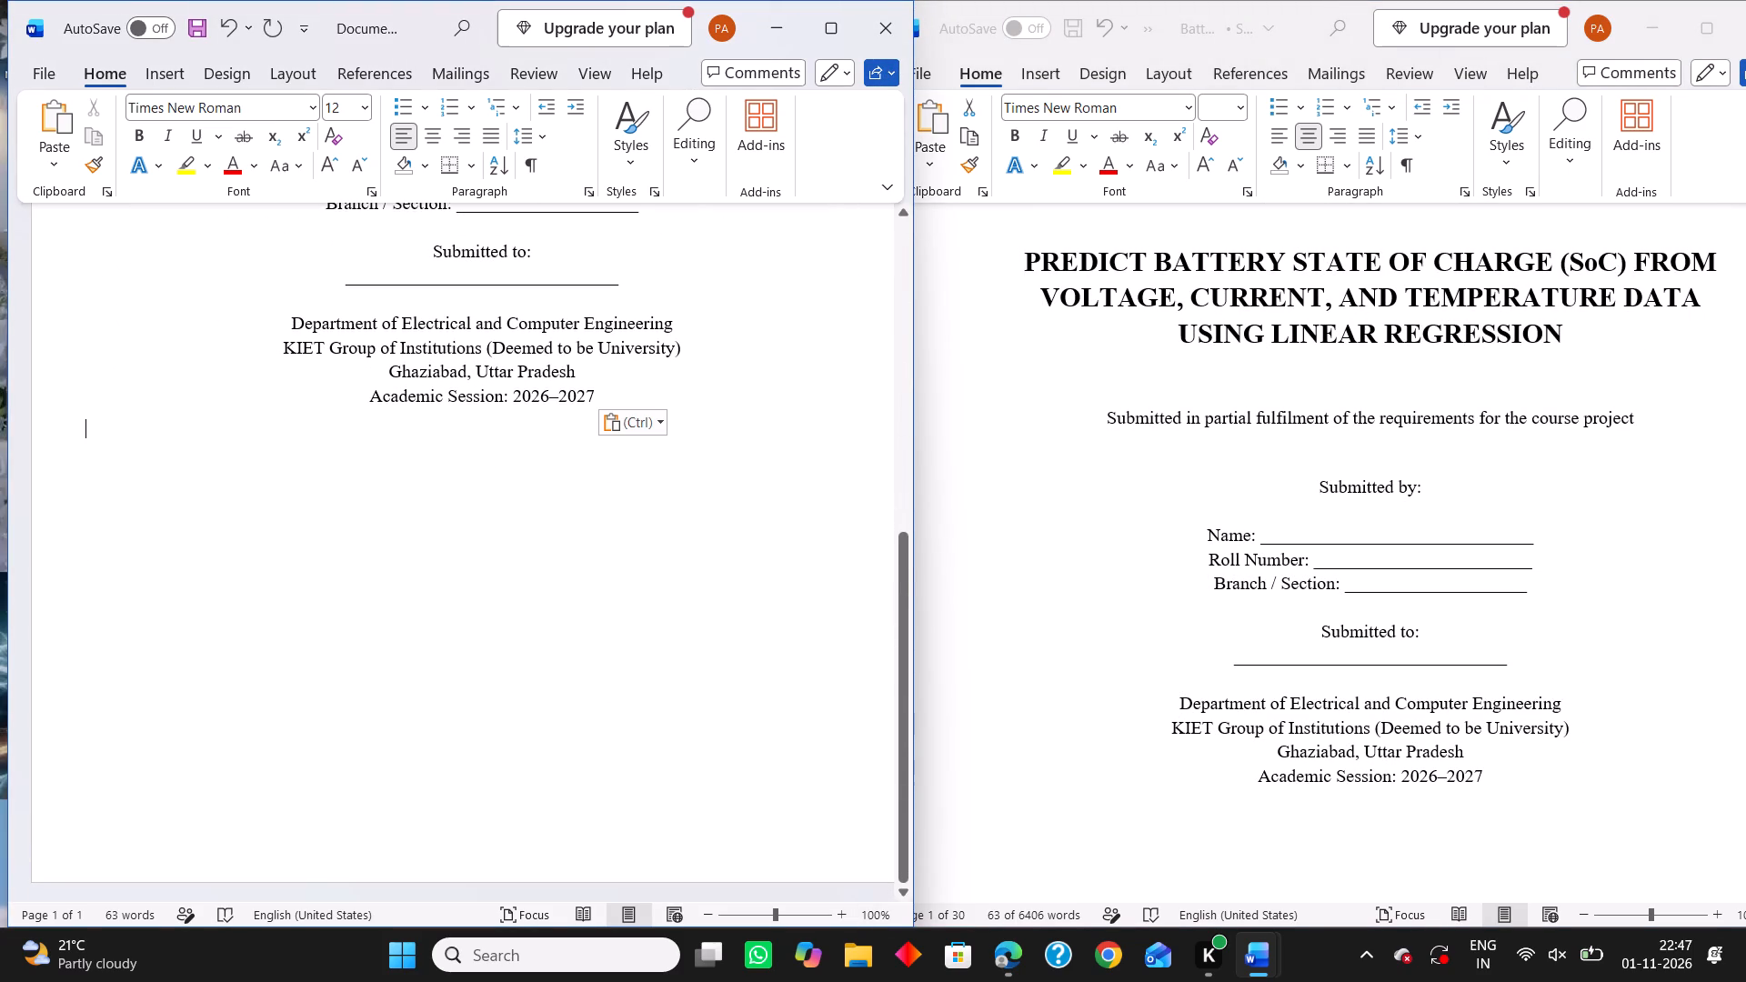
scroll(550, 494, "down", 5)
scroll(678, 546, "up", 19)
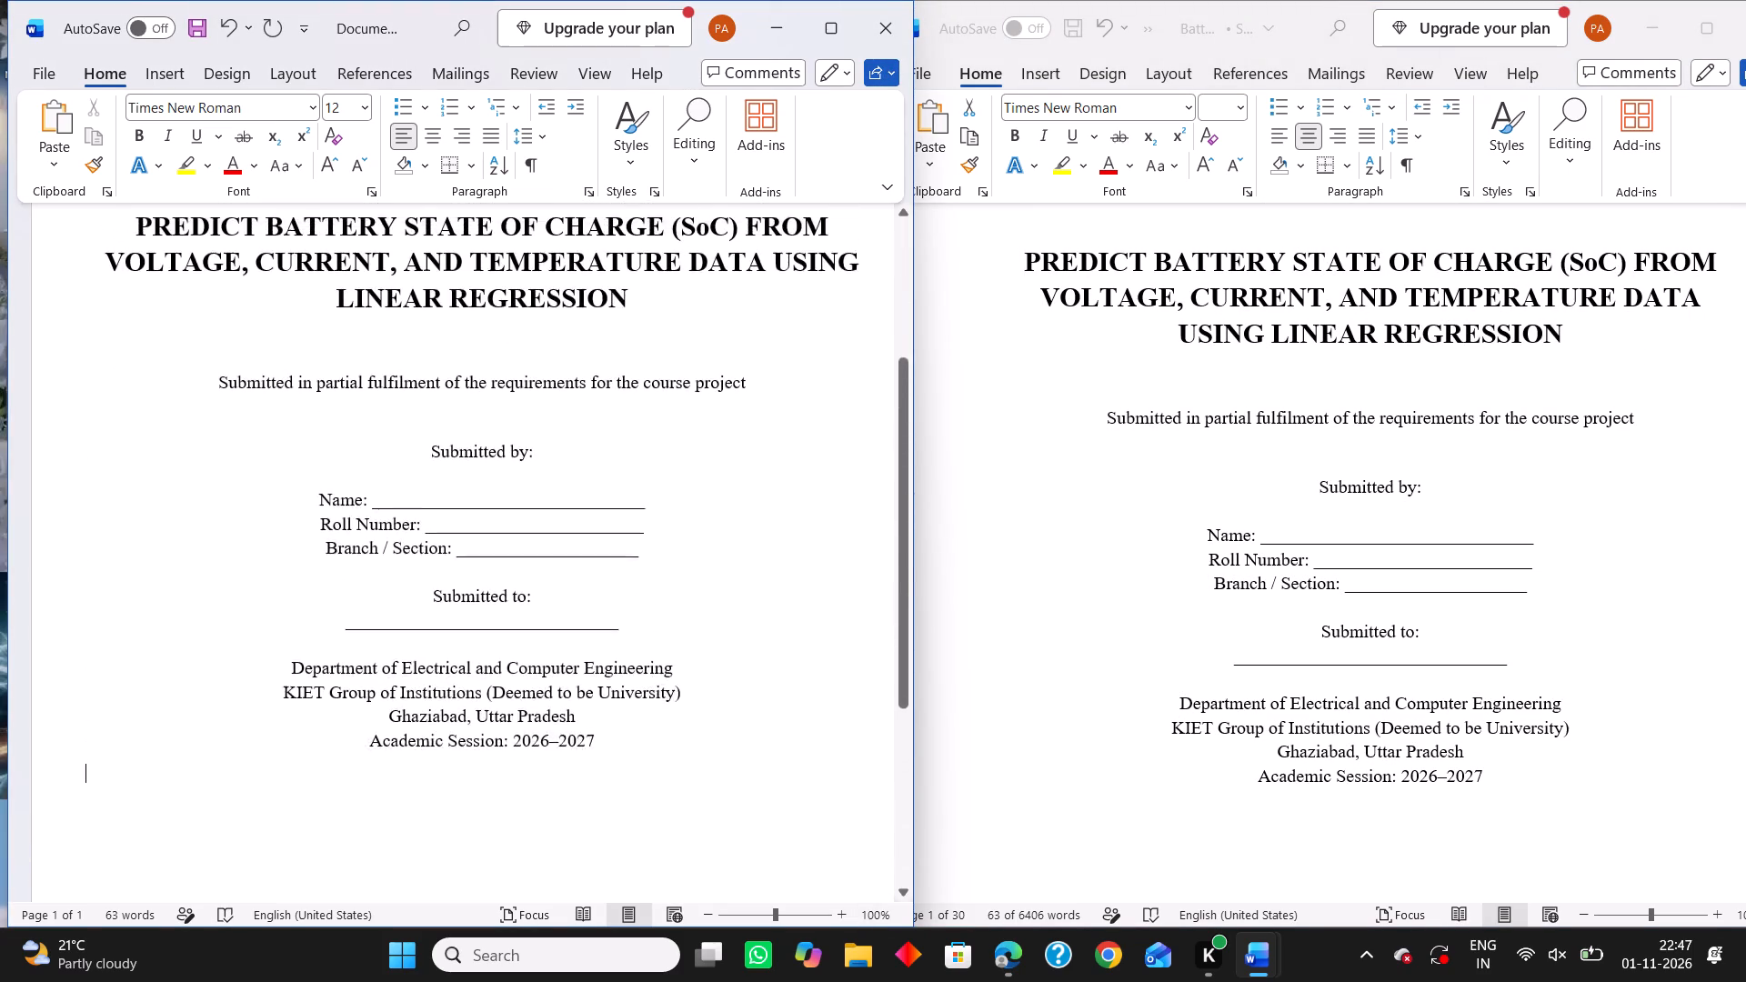
scroll(602, 336, "up", 16)
scroll(595, 365, "down", 20)
scroll(595, 365, "down", 3)
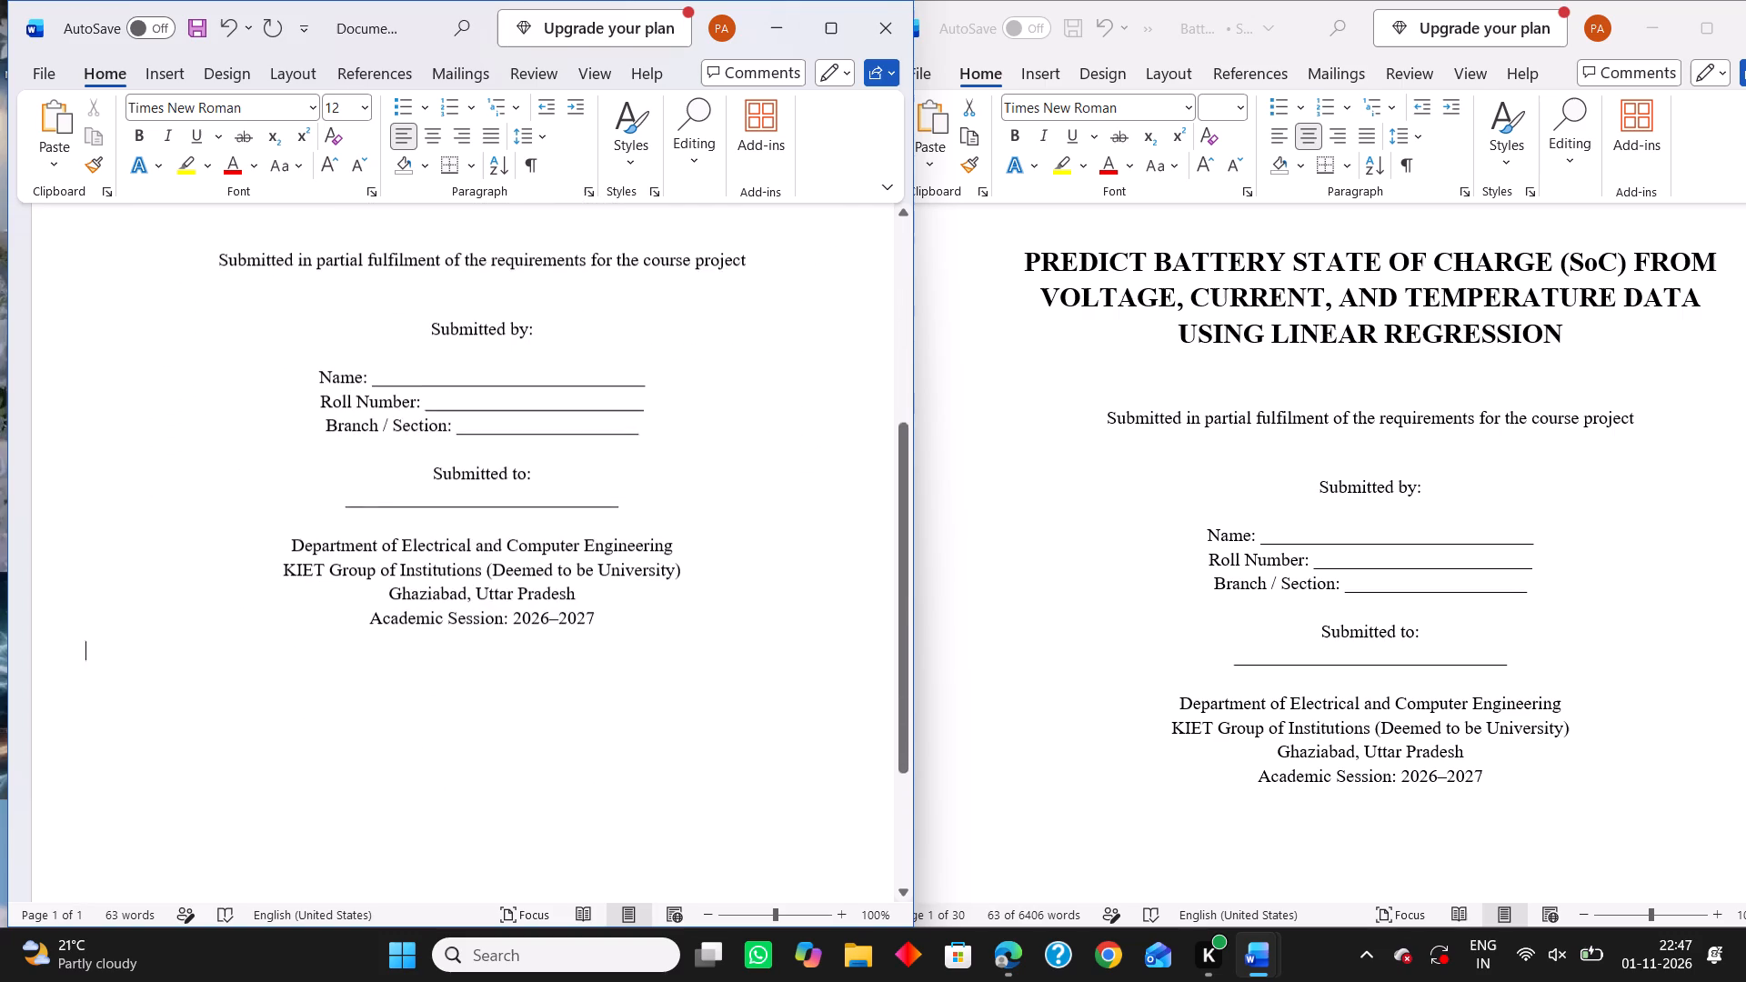
scroll(587, 505, "down", 4)
key("Return")
key("Return")
key("Return")
key("Return")
key("Return")
key("Return")
key("Return")
key("Return")
key("Return")
key("Return")
key("Return")
key("Return")
key("Return")
key("Return")
key("Return")
key("Return")
key("Return")
key("Return")
key("Return")
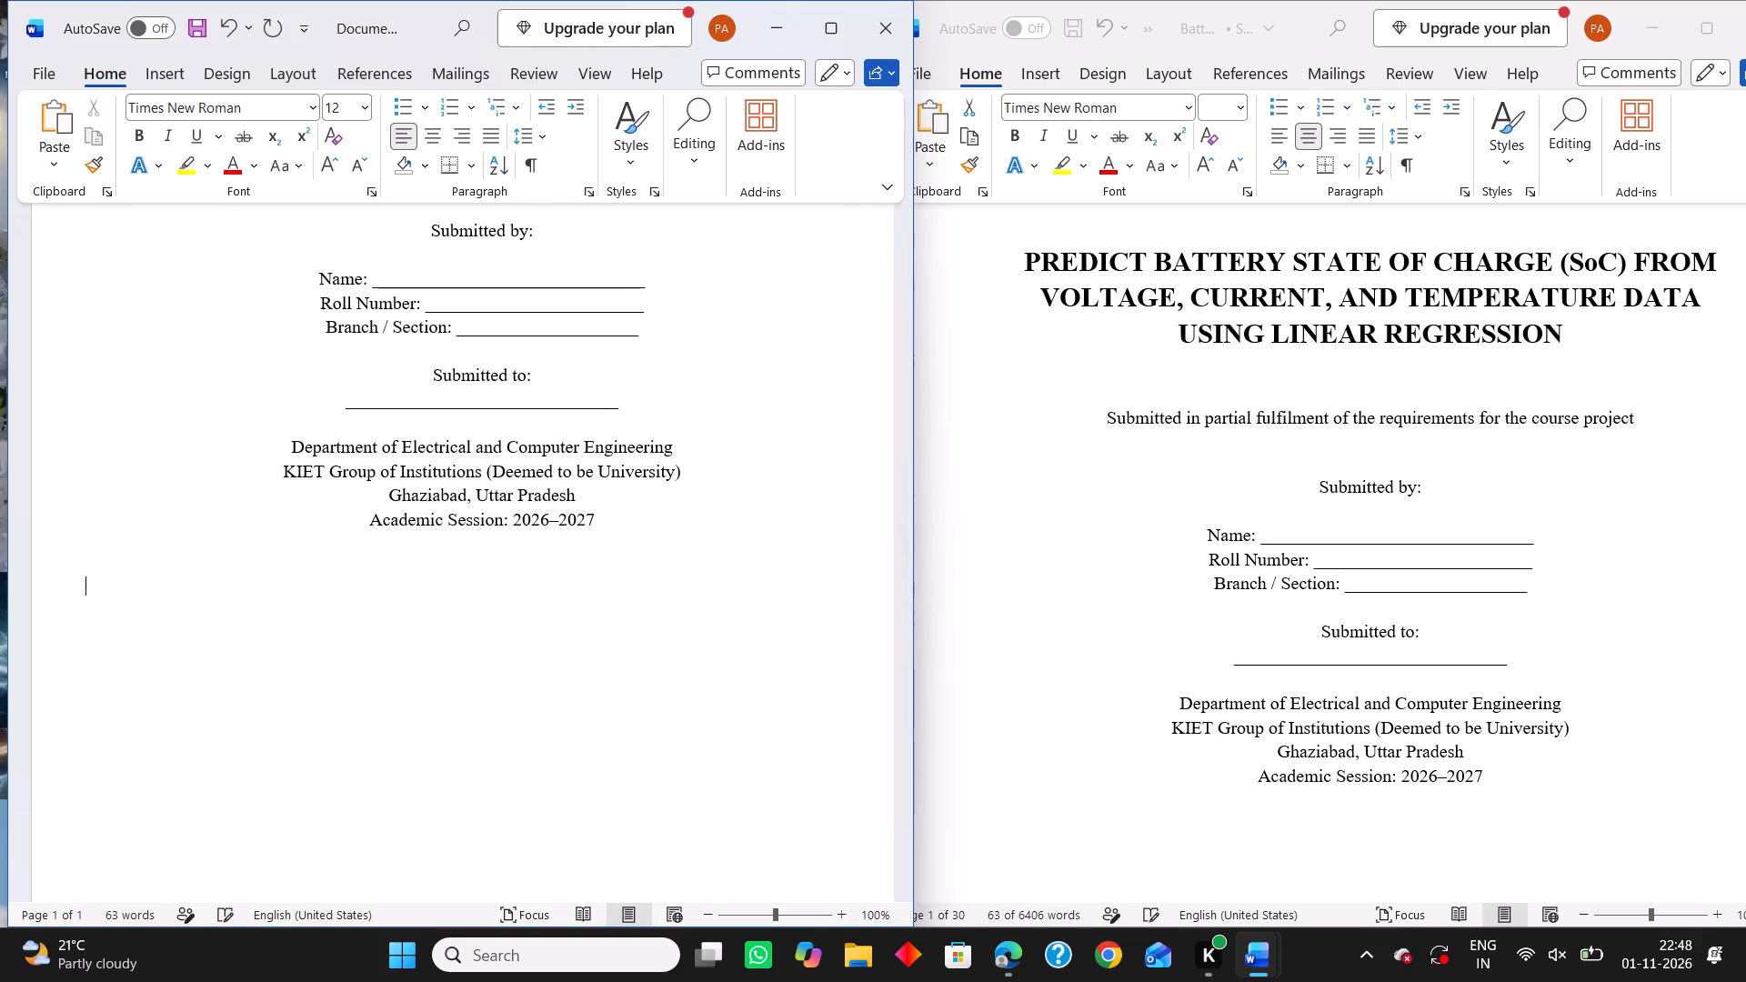
key("BackSpace")
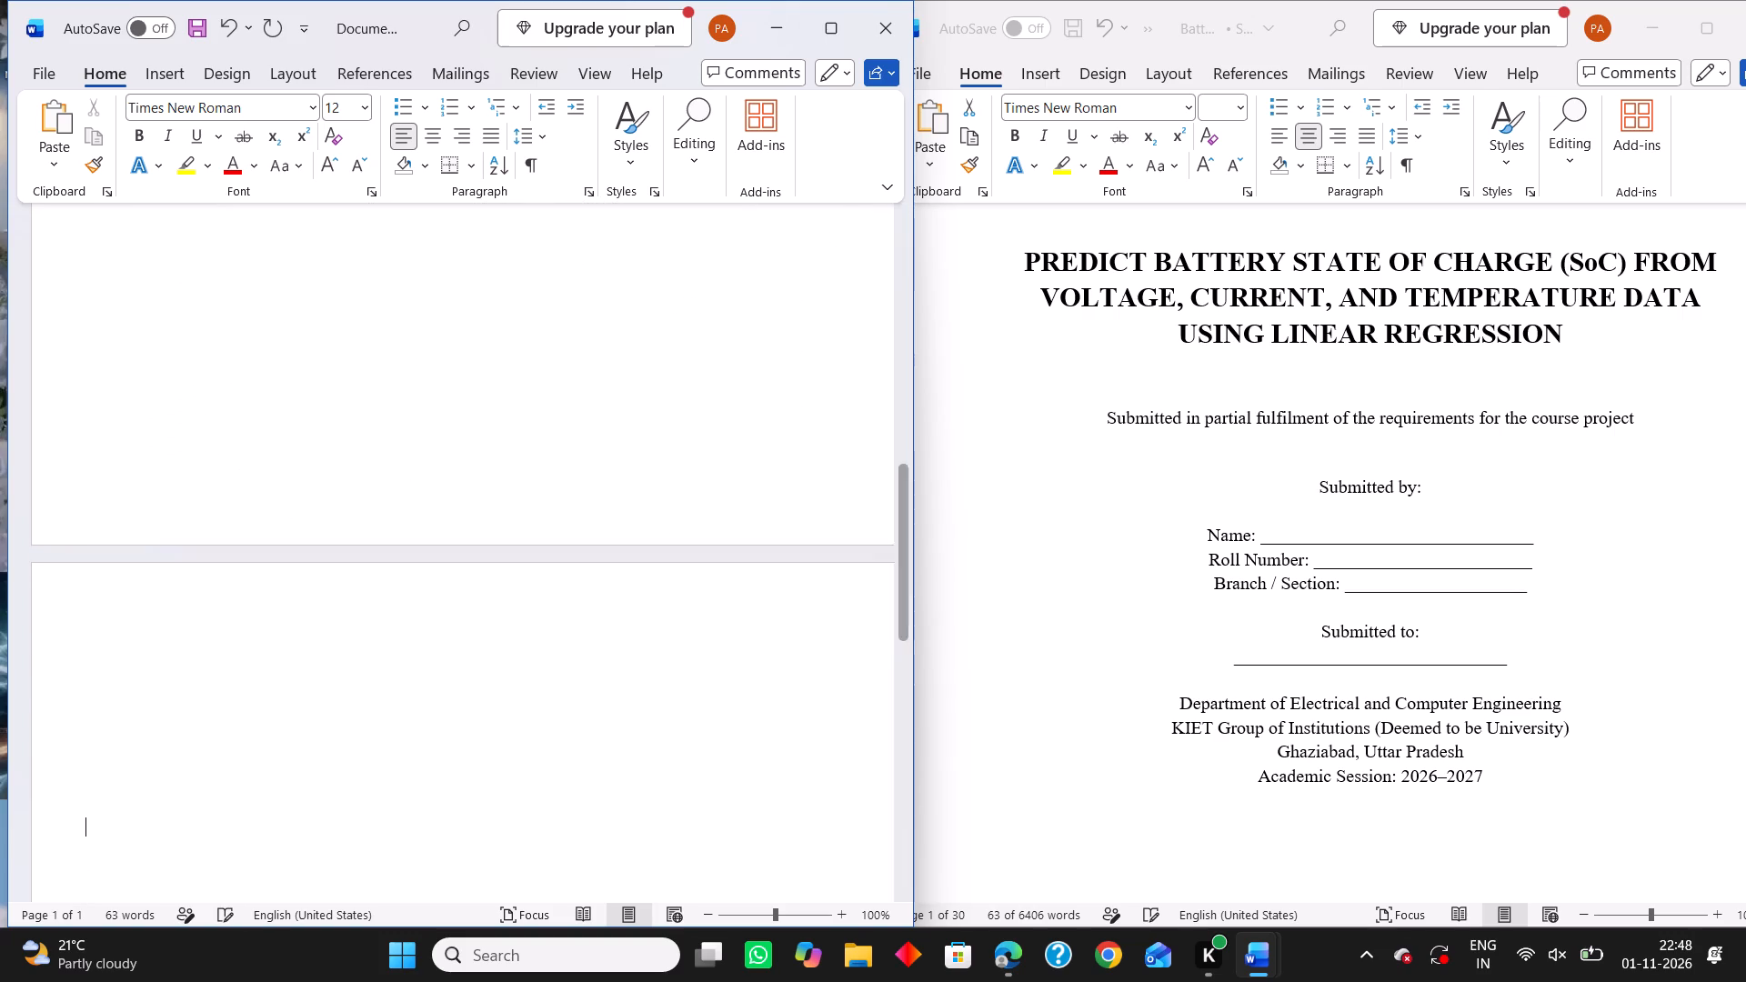
key("BackSpace")
key("BackSpace")
key("BackSpace")
key("BackSpace")
key("BackSpace")
key("BackSpace")
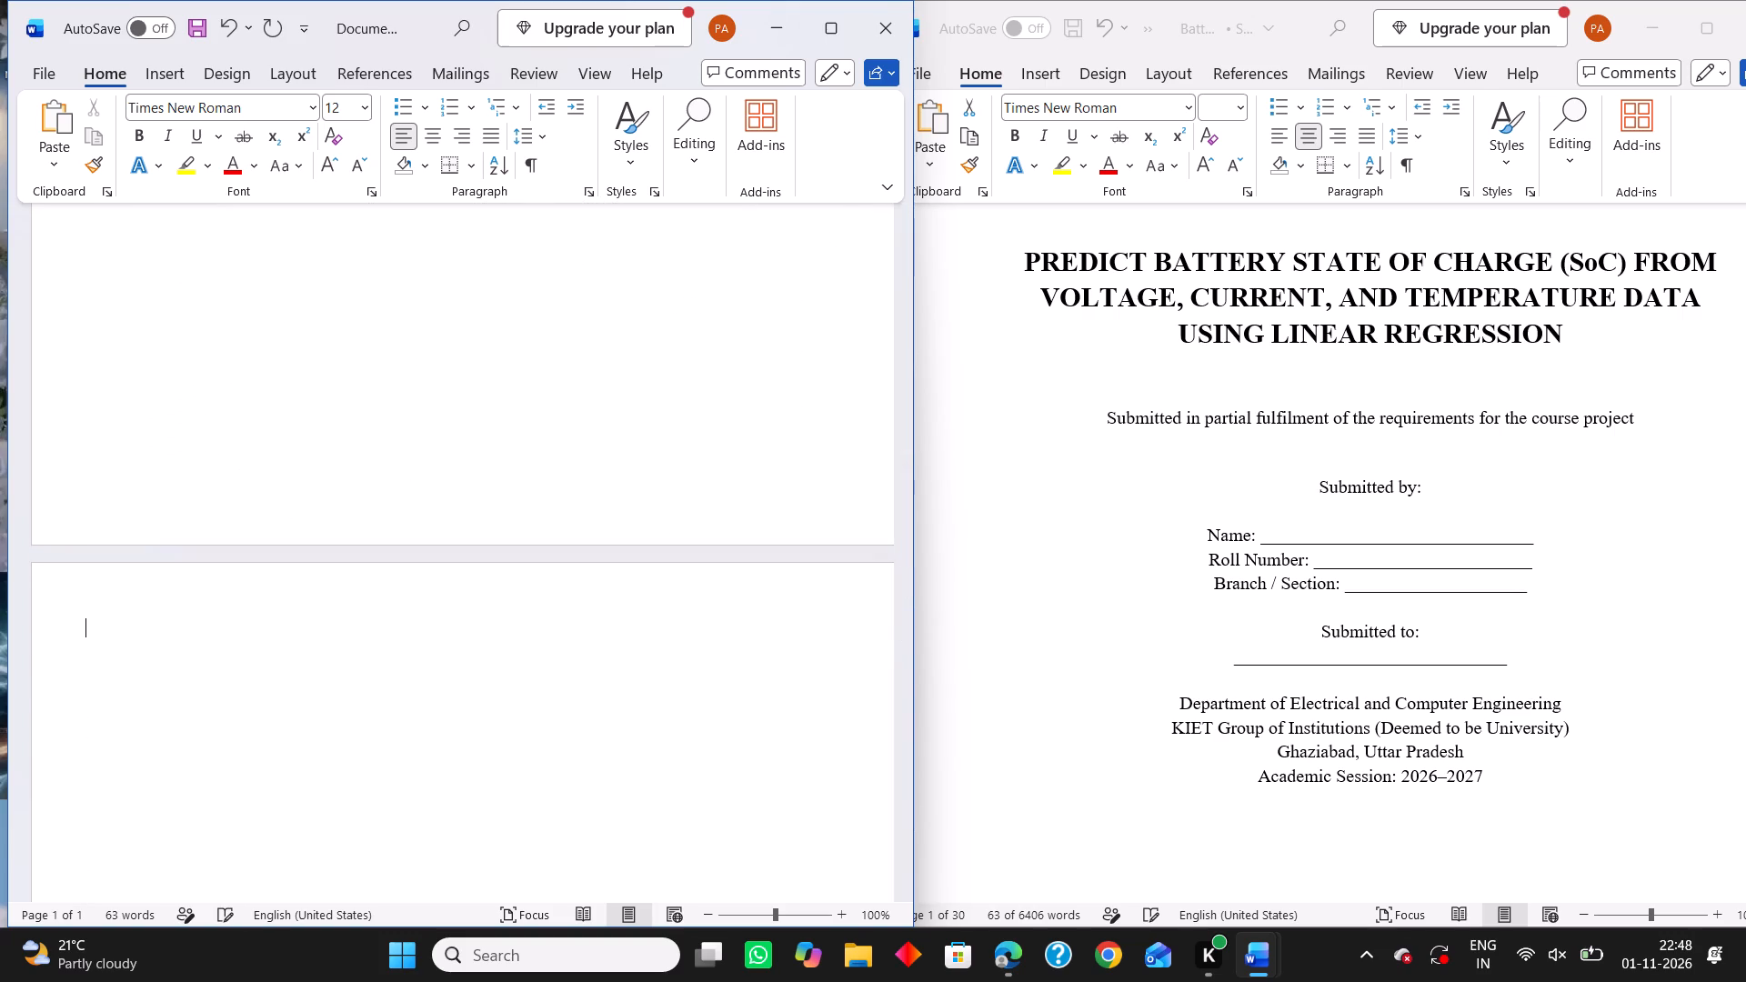
key("BackSpace")
key("Return")
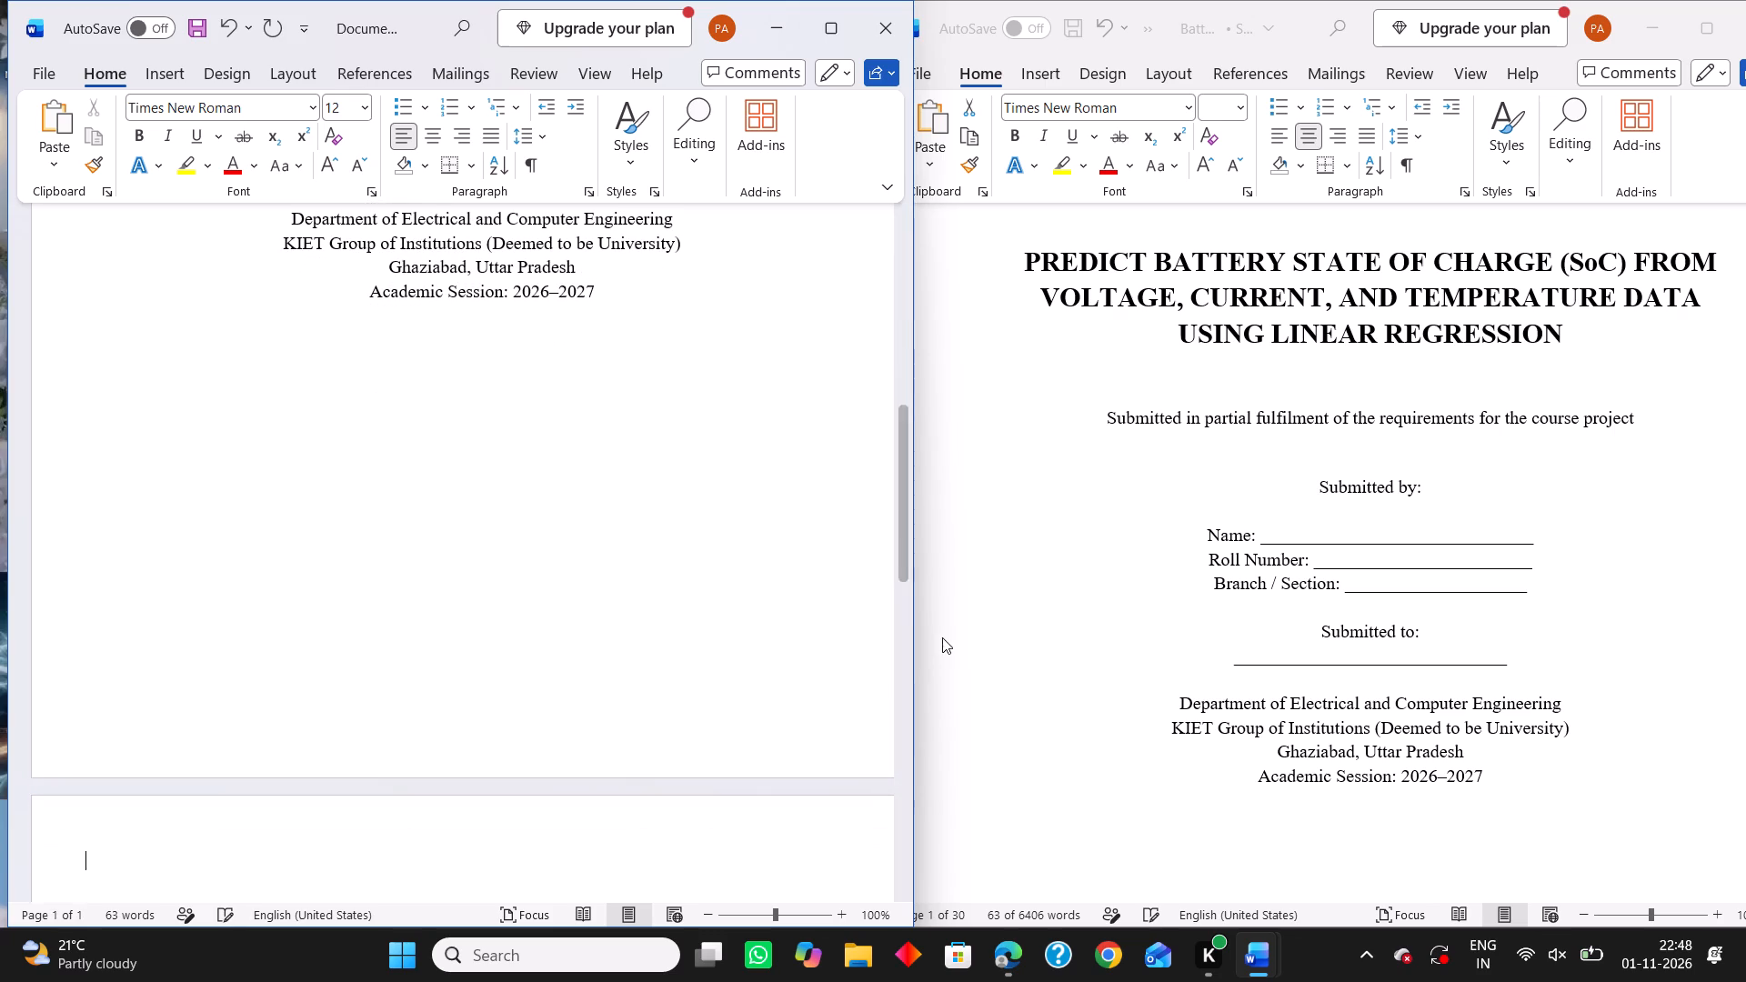
Copy the ABSTRACT heading from the report and paste it at the top of the new document's second page.
scroll(944, 634, "down", 20)
scroll(1037, 641, "down", 12)
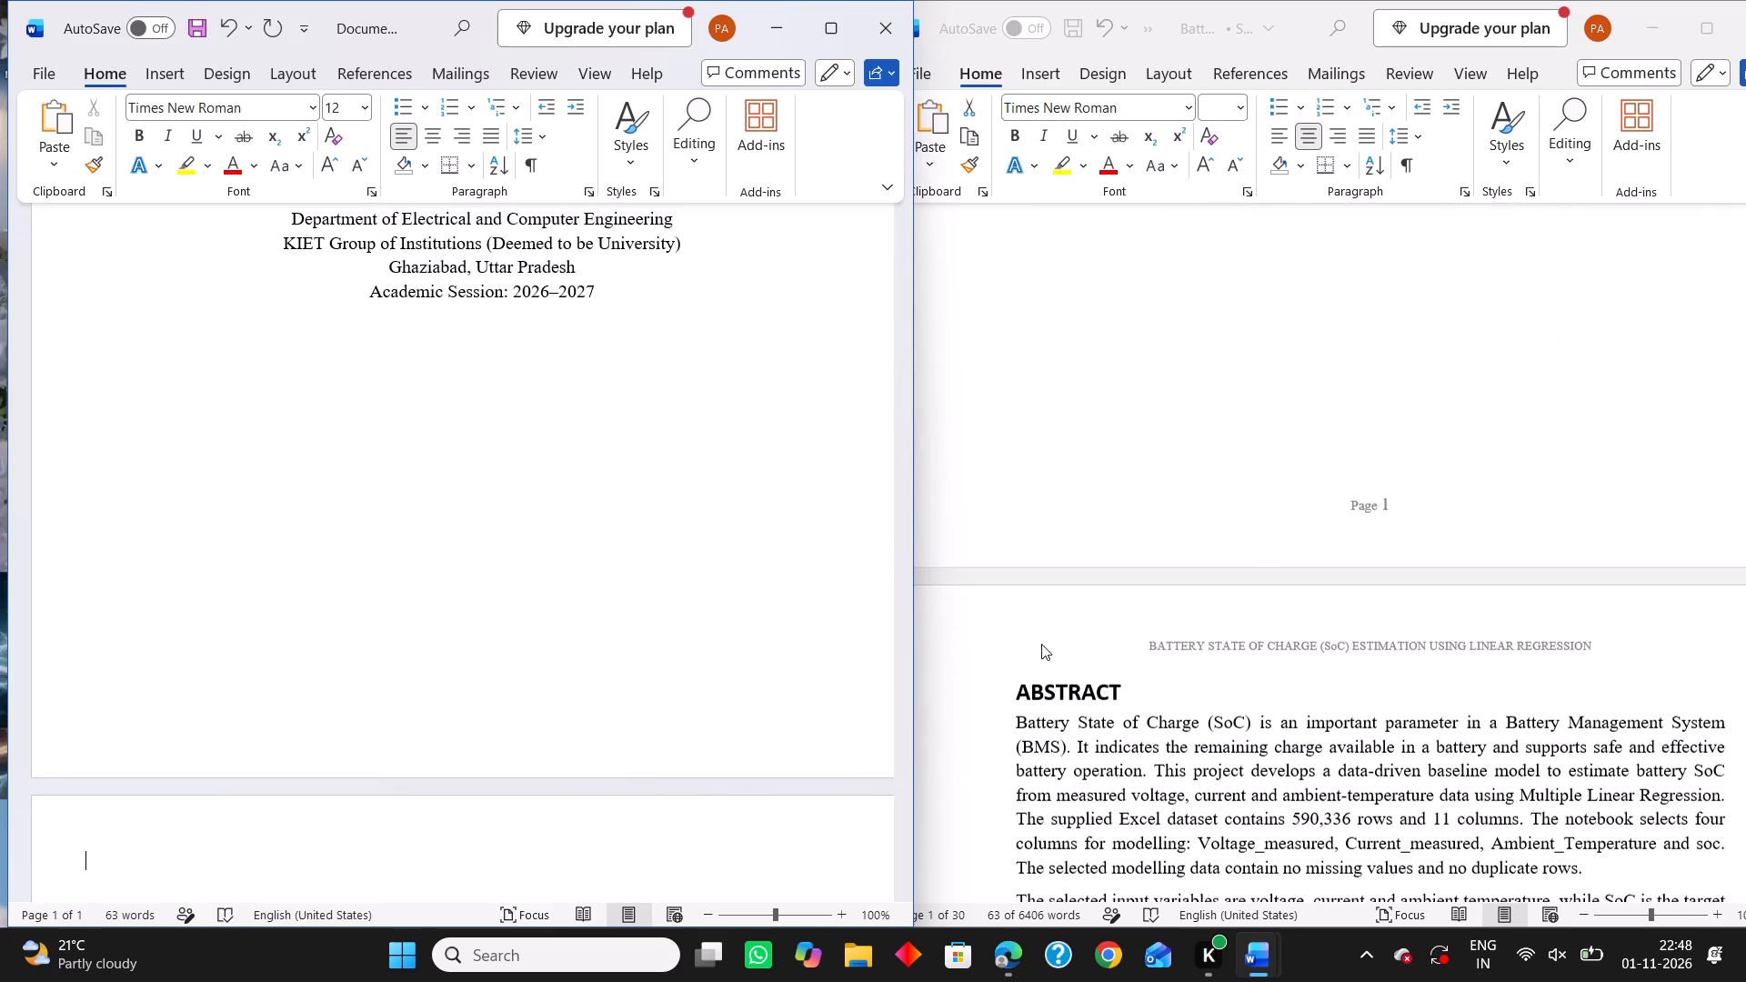
left_click_drag(1019, 688, 1119, 696)
left_click_drag(1121, 696, 1017, 704)
key("ctrl+c")
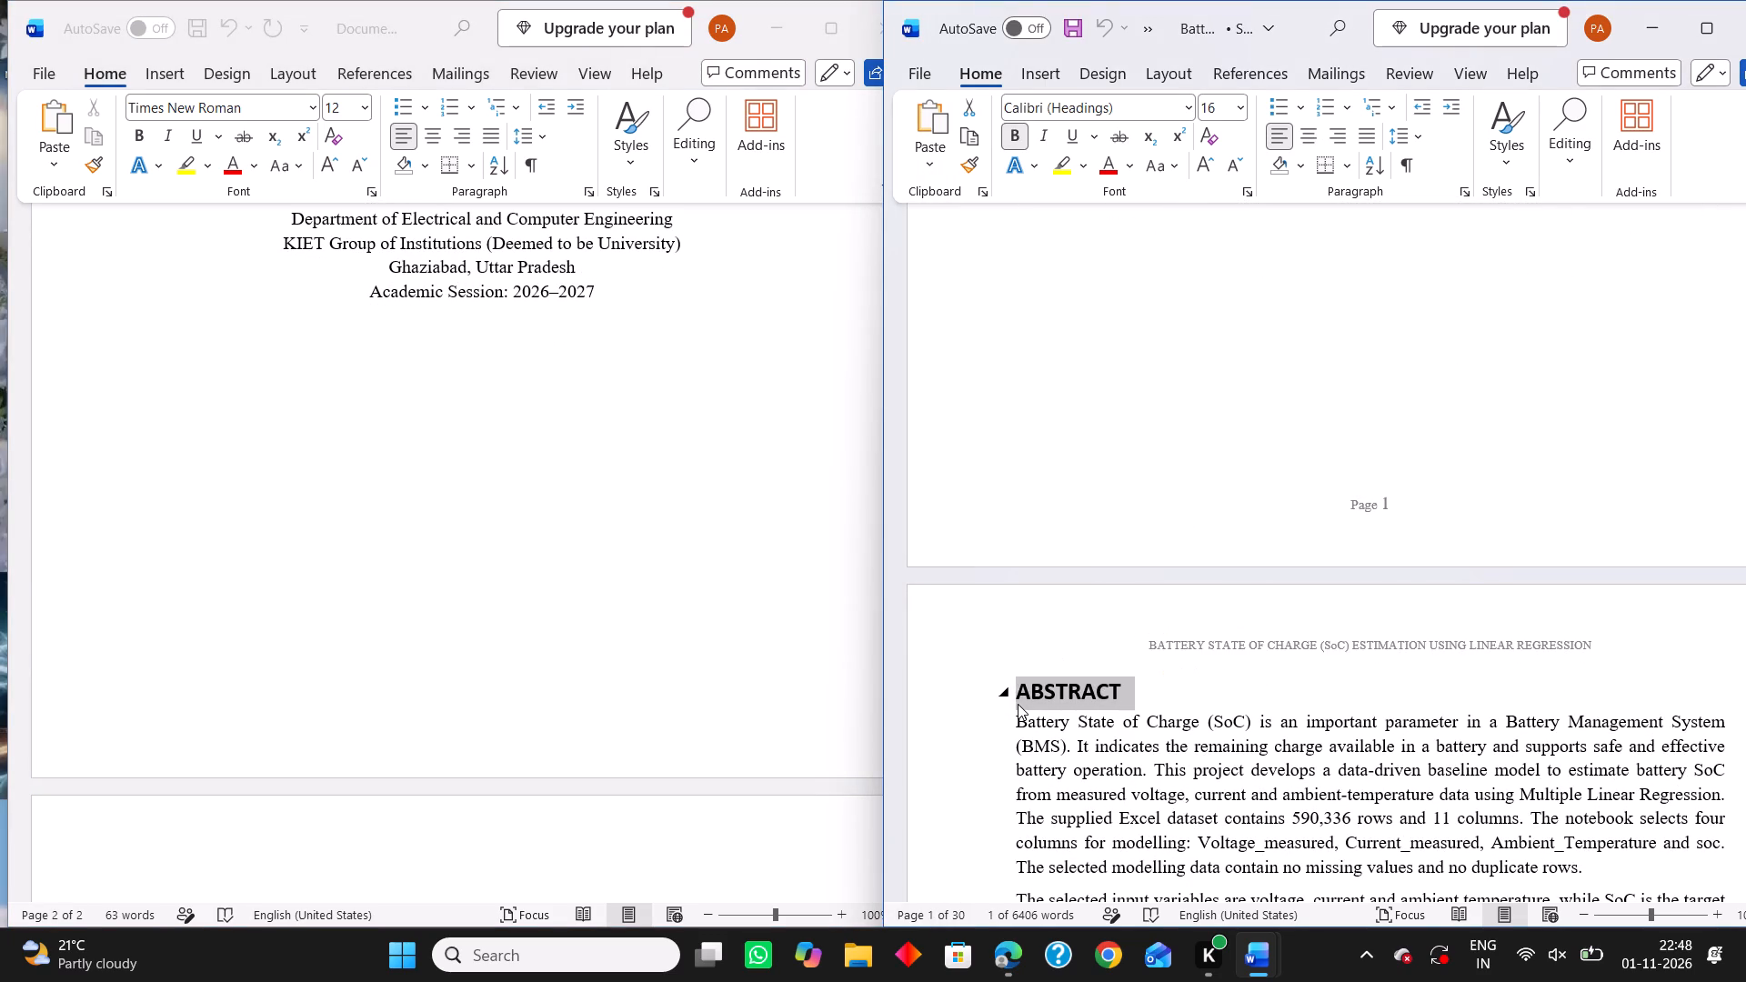
left_click(168, 827)
key("ctrl+v")
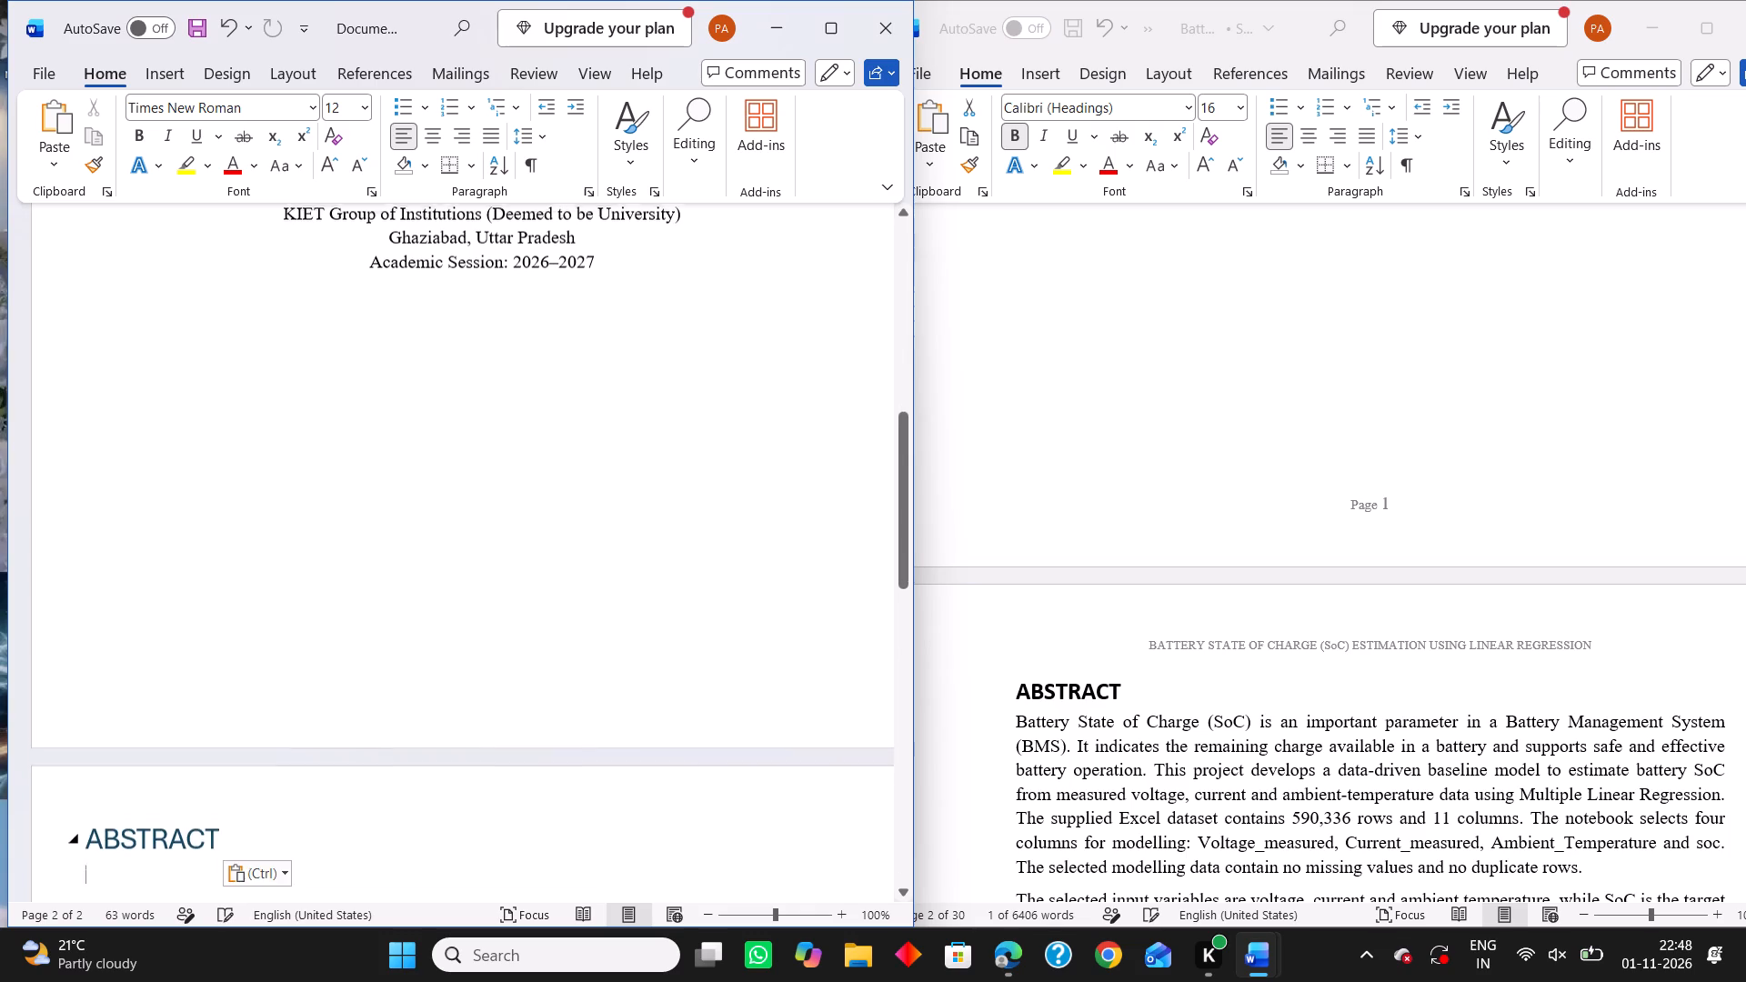
Set the pasted ABSTRACT heading on the new document's second page to 16 pt bold.
scroll(371, 808, "down", 8)
scroll(539, 797, "down", 3)
scroll(563, 771, "up", 5)
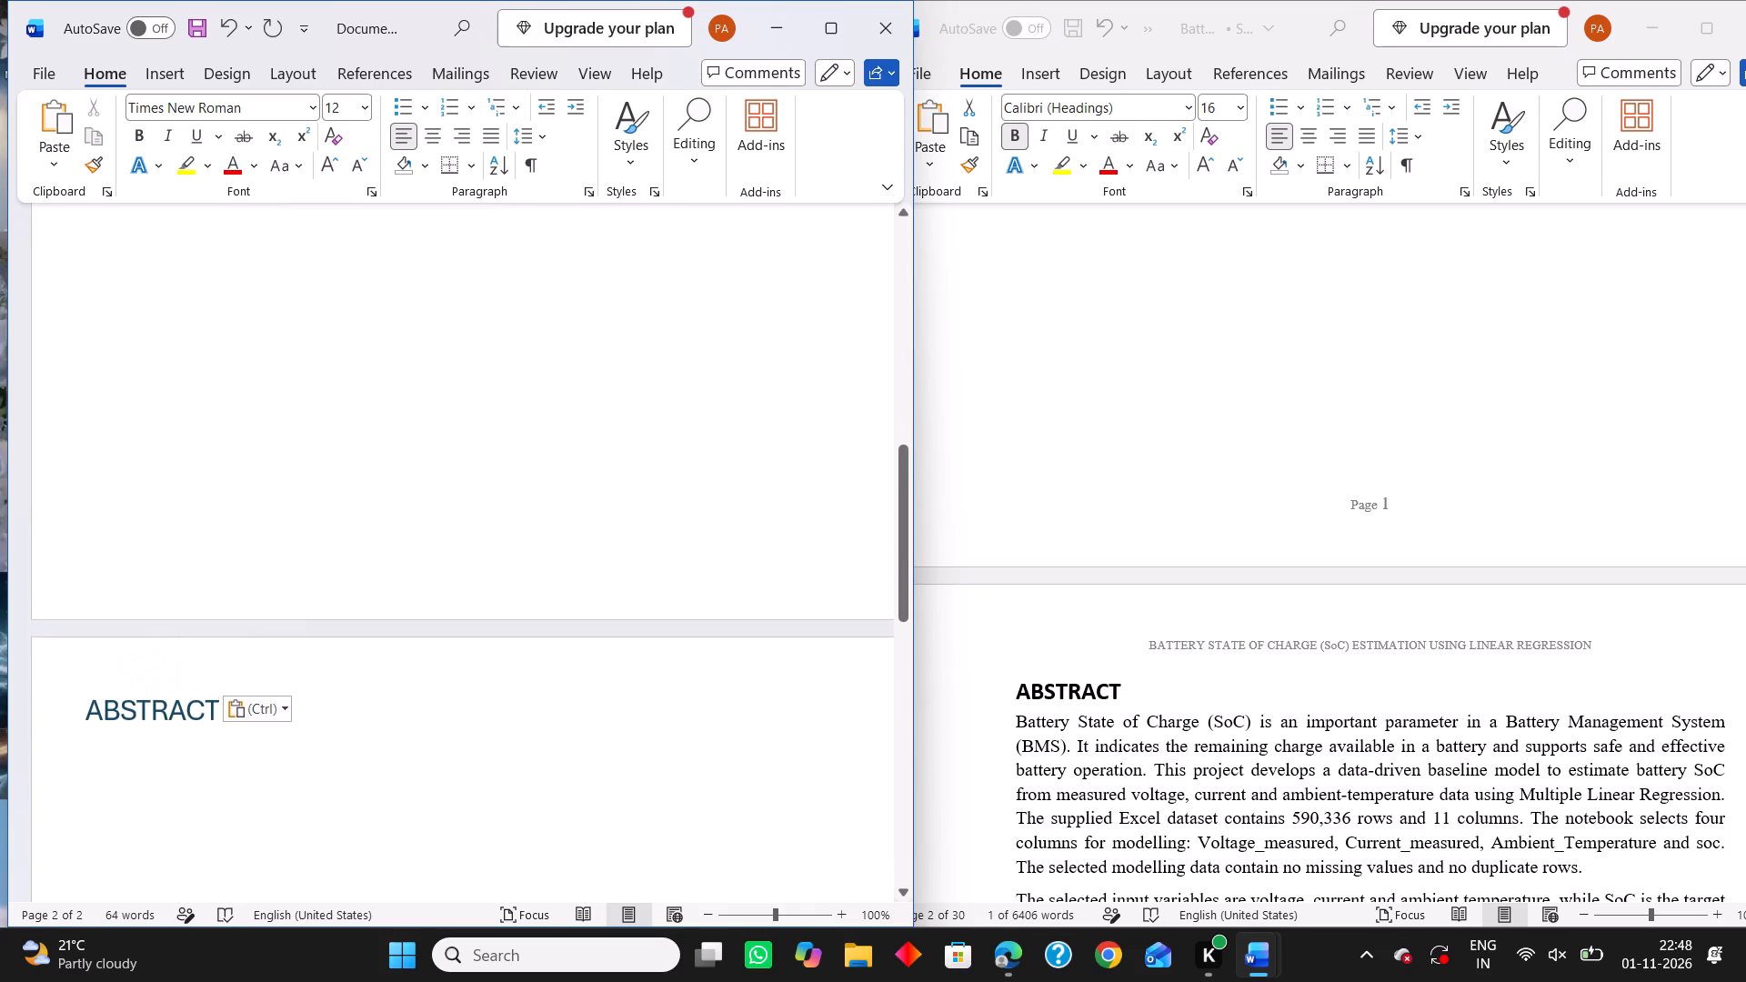
left_click(367, 105)
left_click(356, 305)
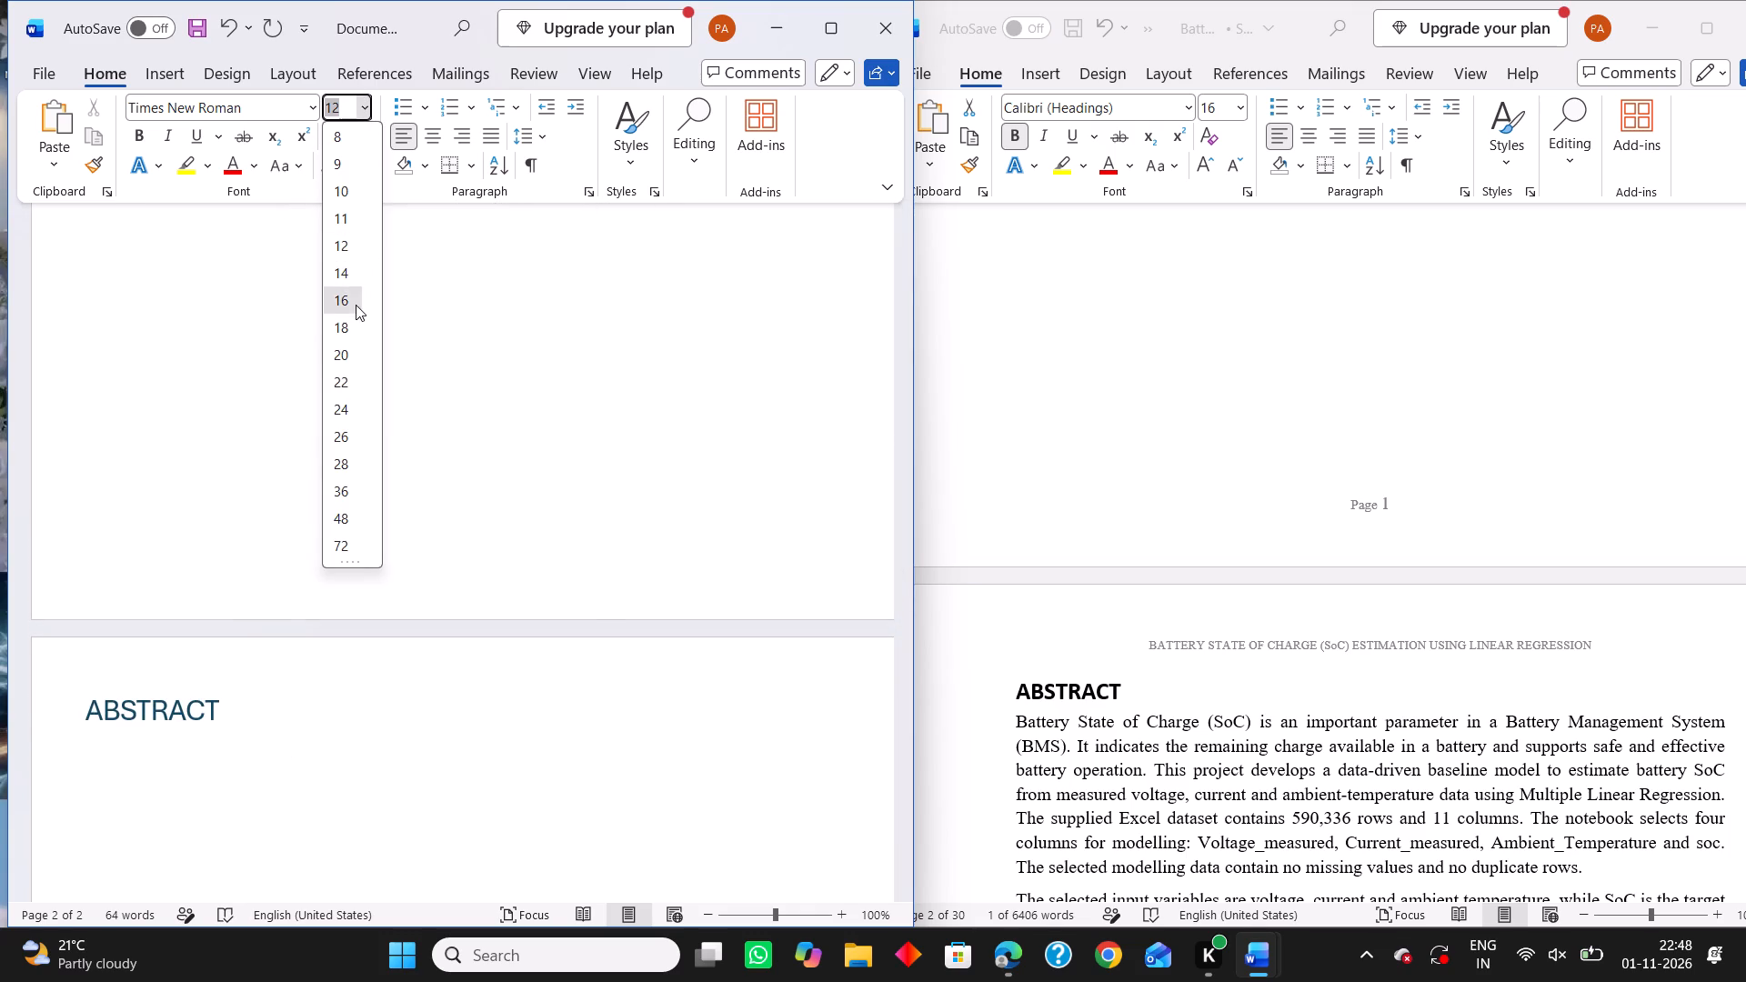
left_click_drag(246, 694, 70, 665)
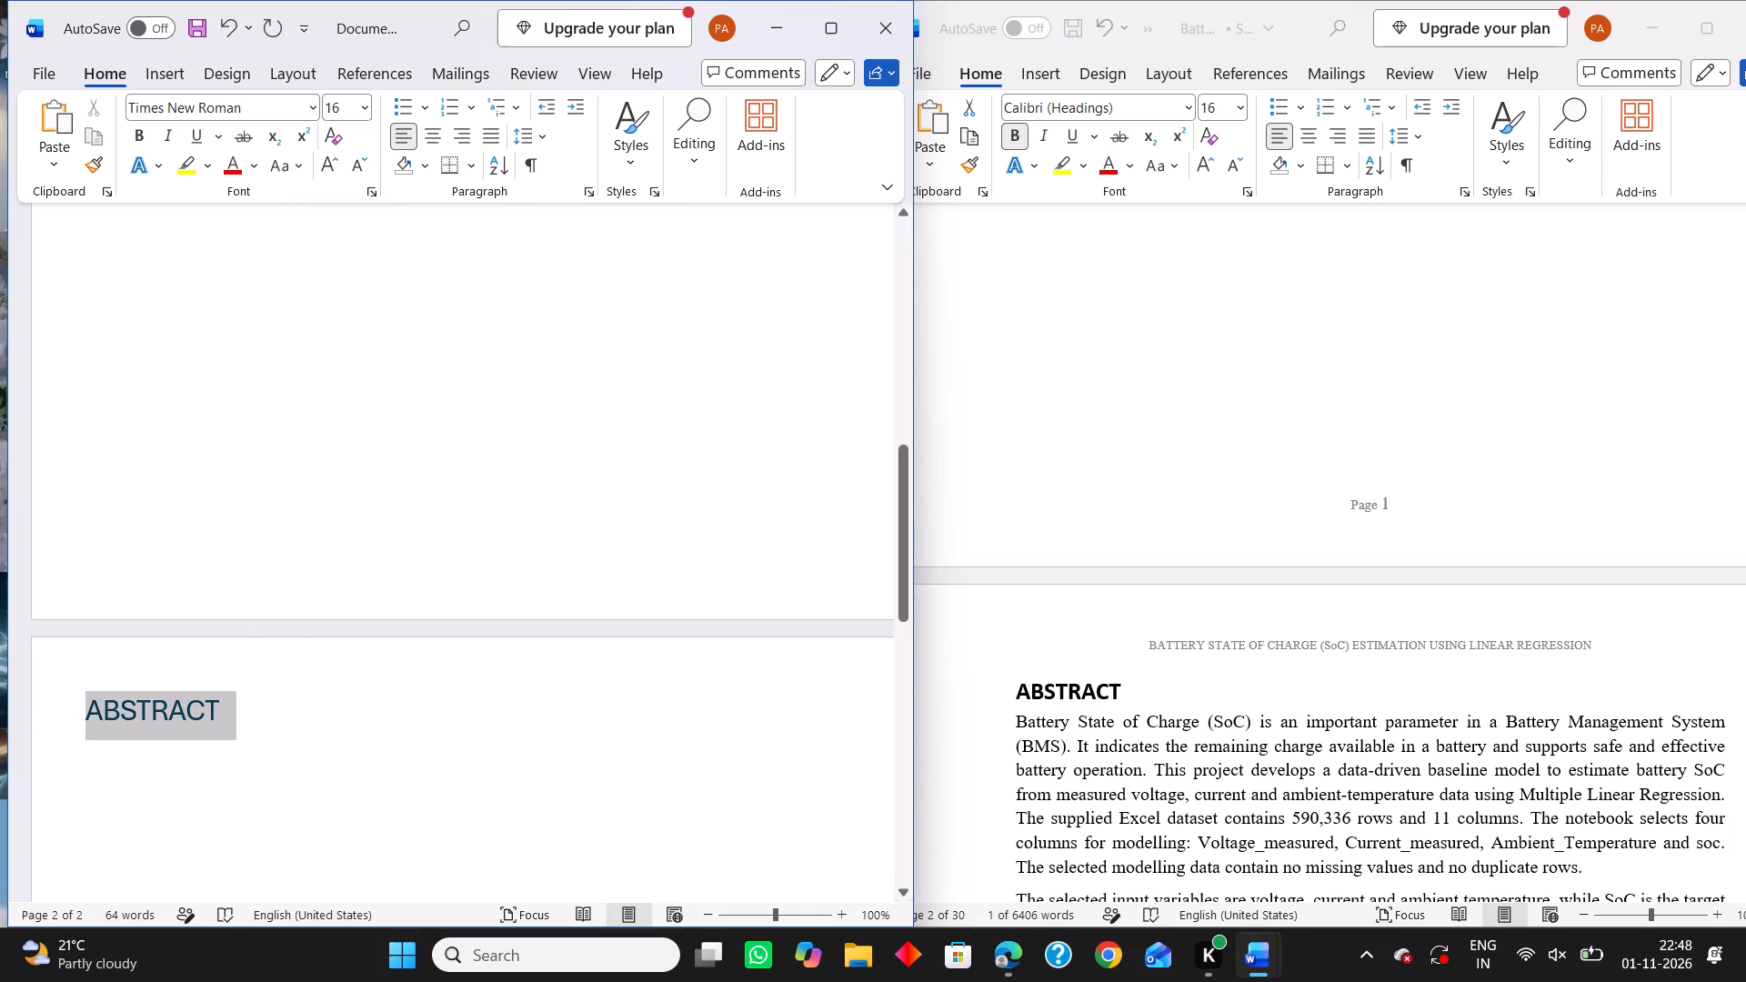
left_click_drag(70, 665, 71, 665)
left_click(366, 111)
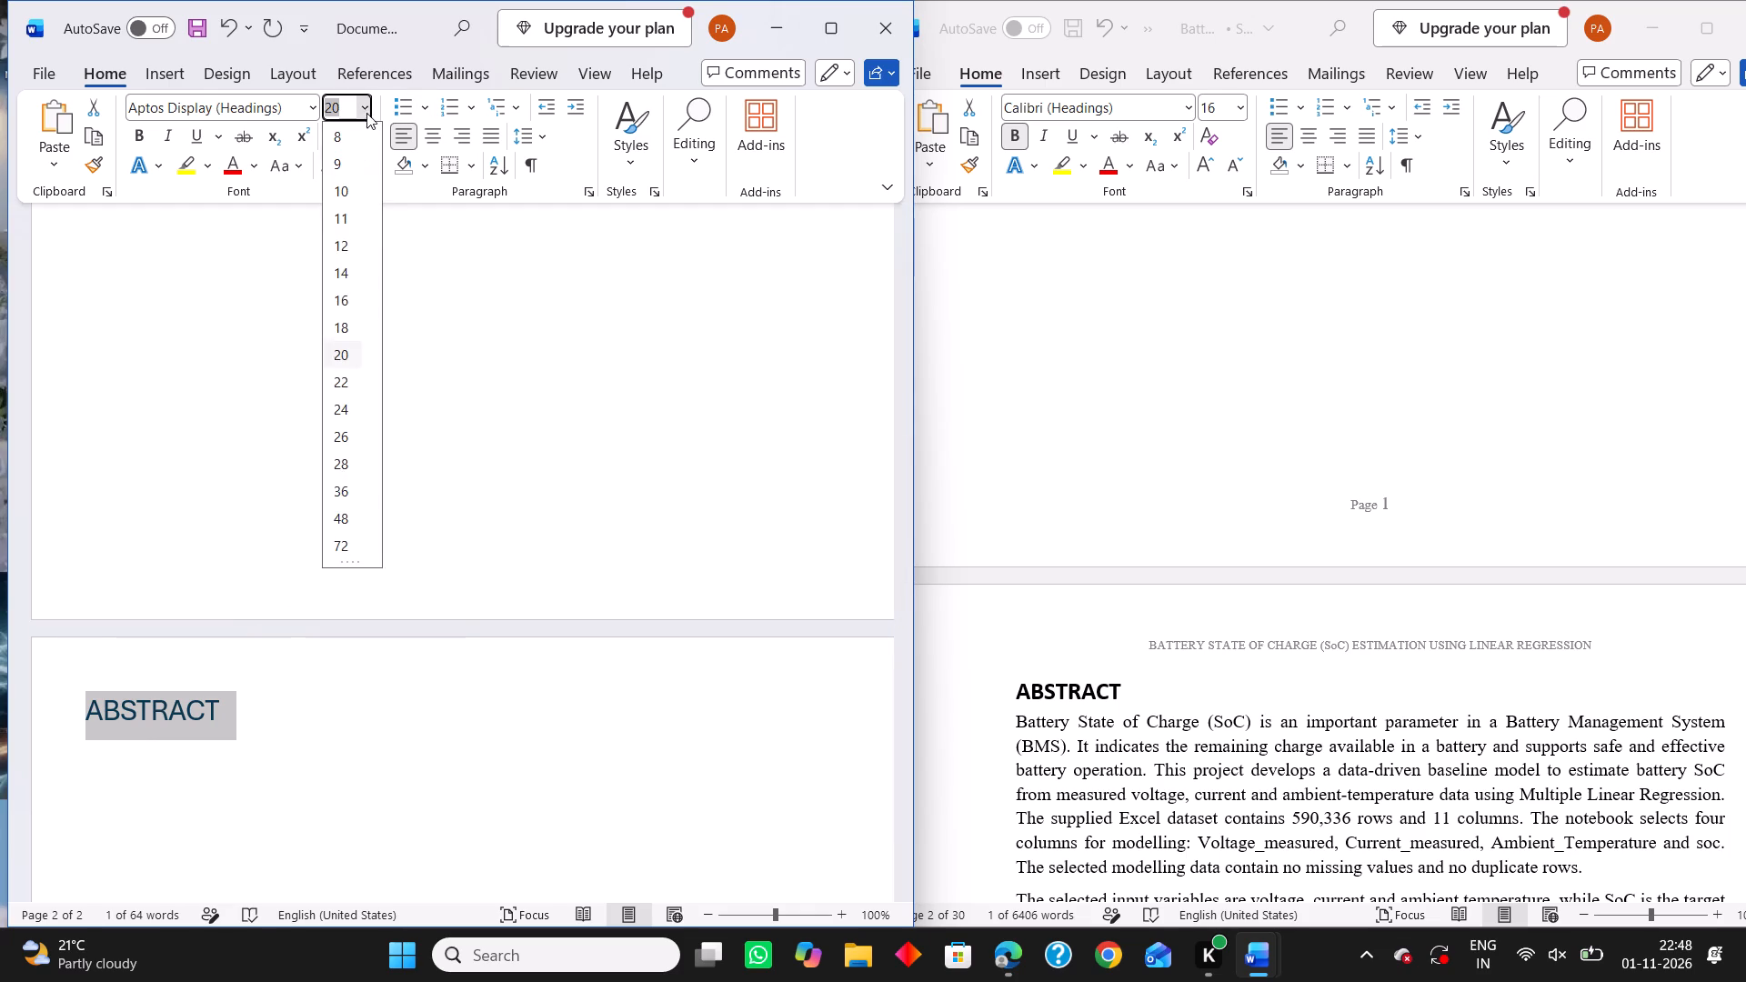
left_click(340, 301)
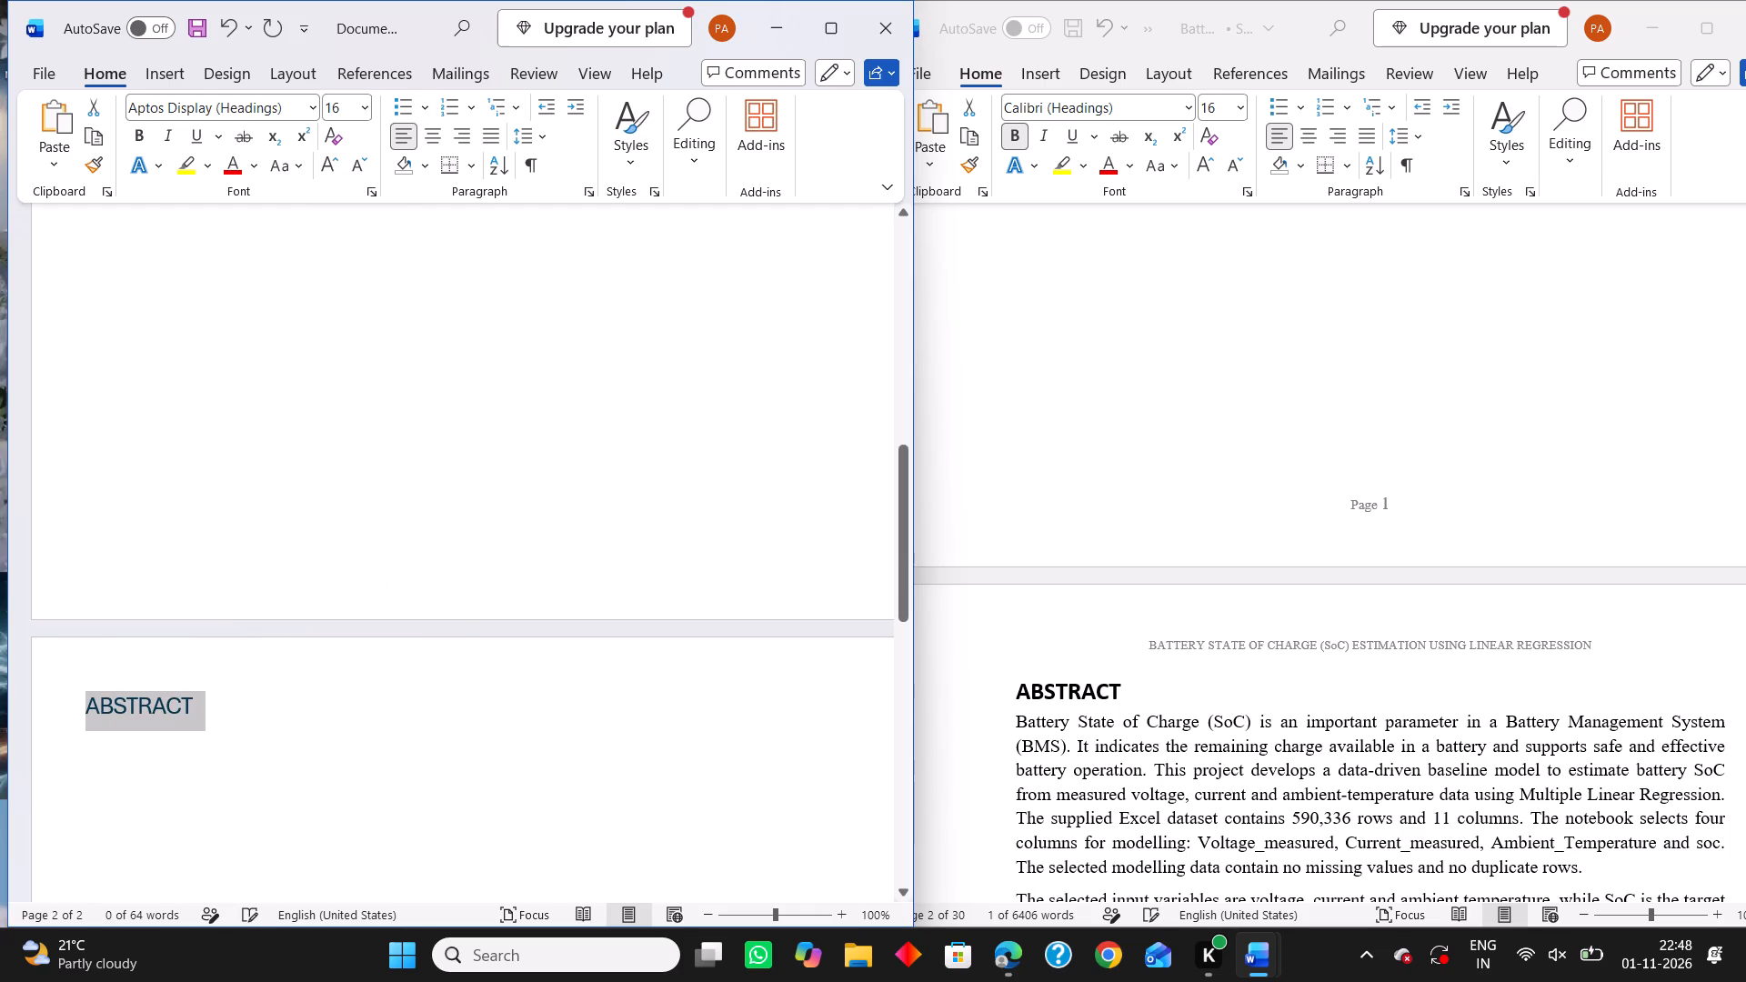
left_click(142, 141)
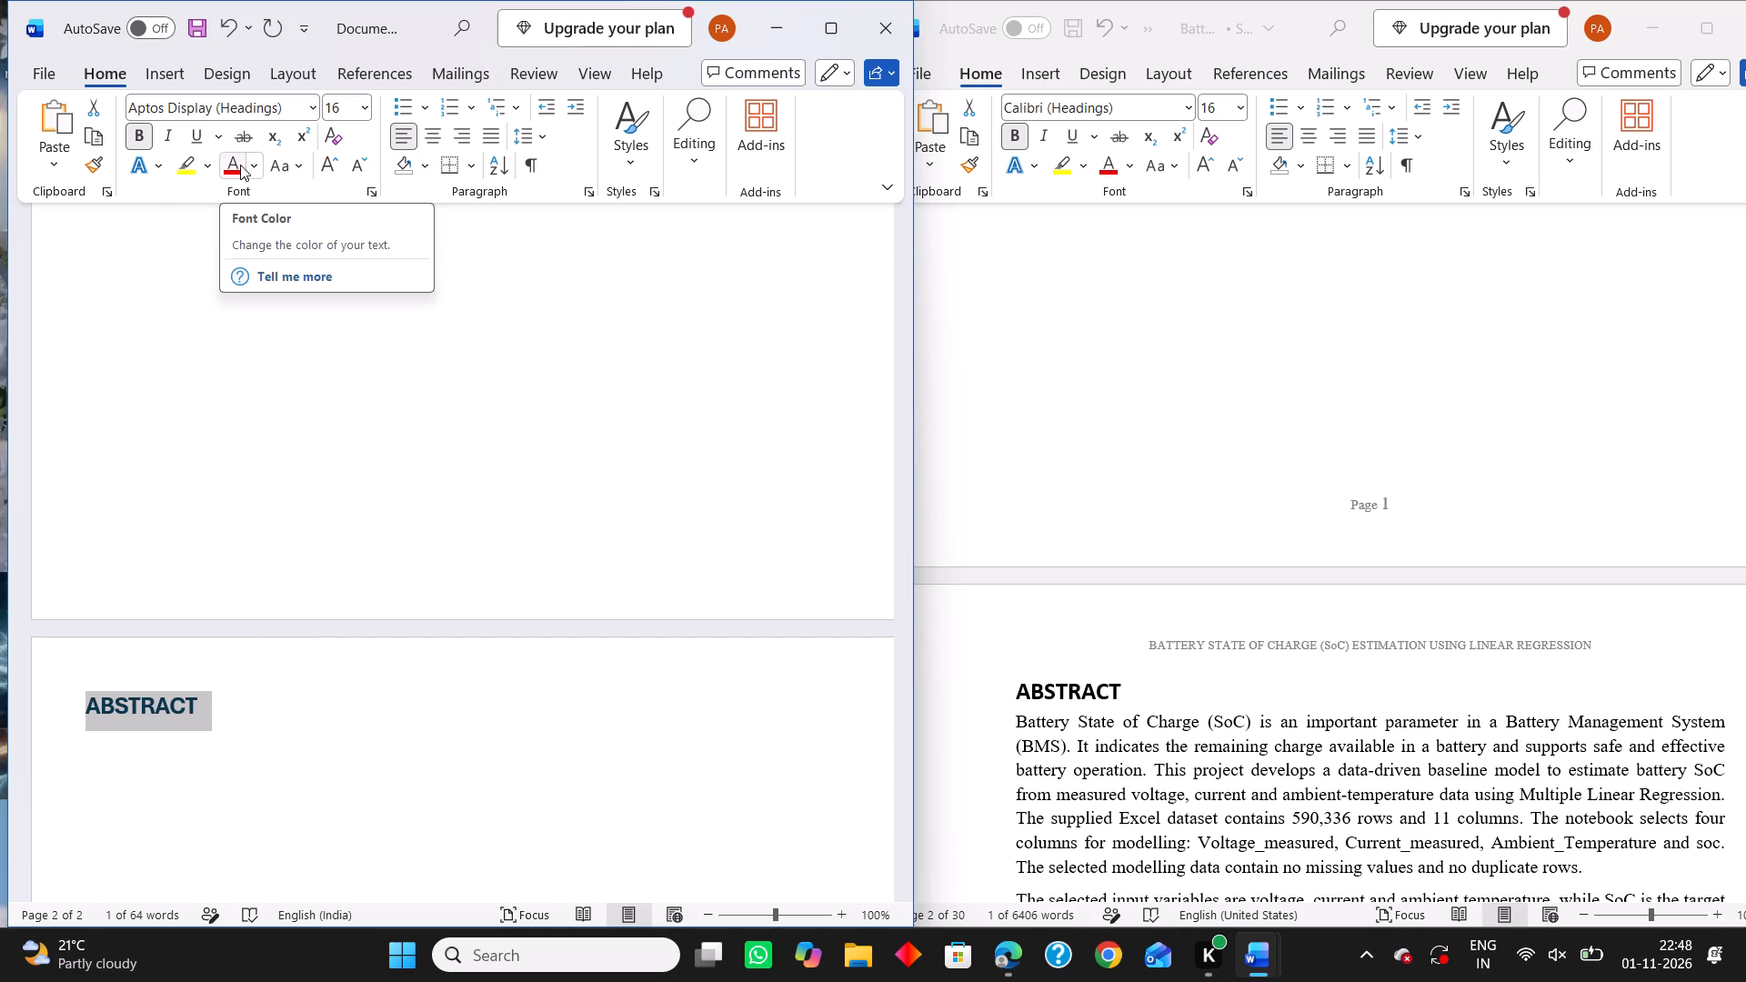
Change the ABSTRACT heading's font to Calibri in the new document.
left_click(356, 102)
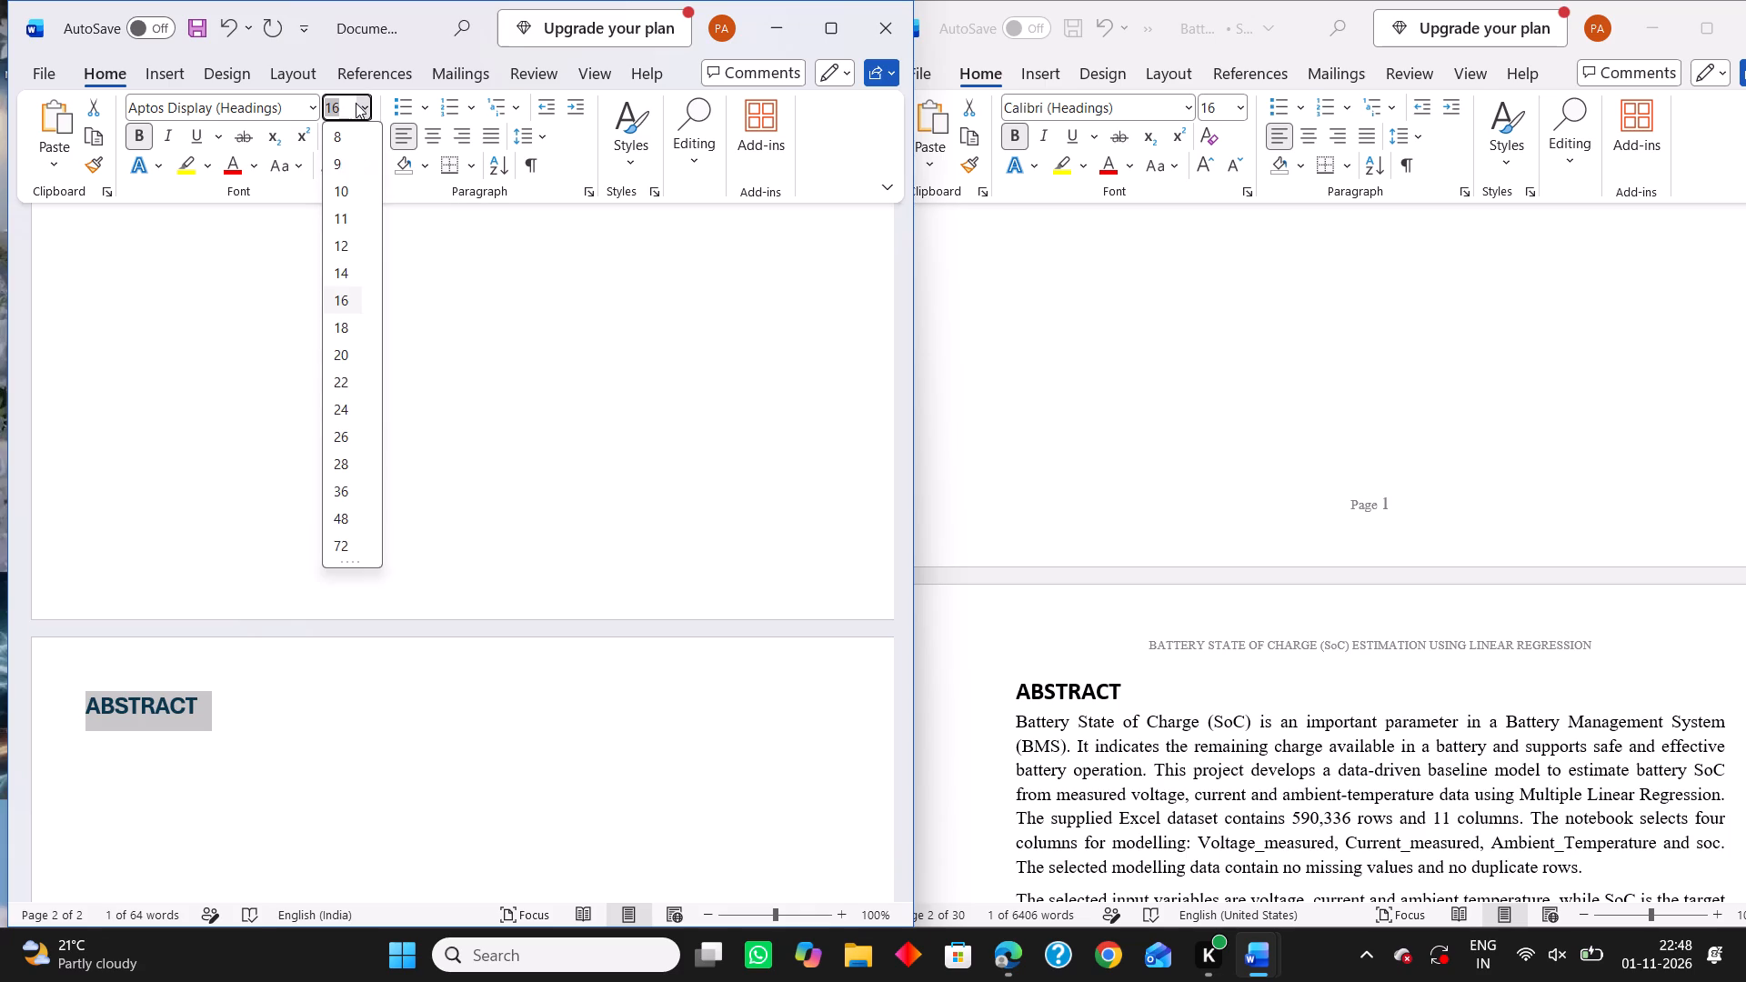
left_click(309, 105)
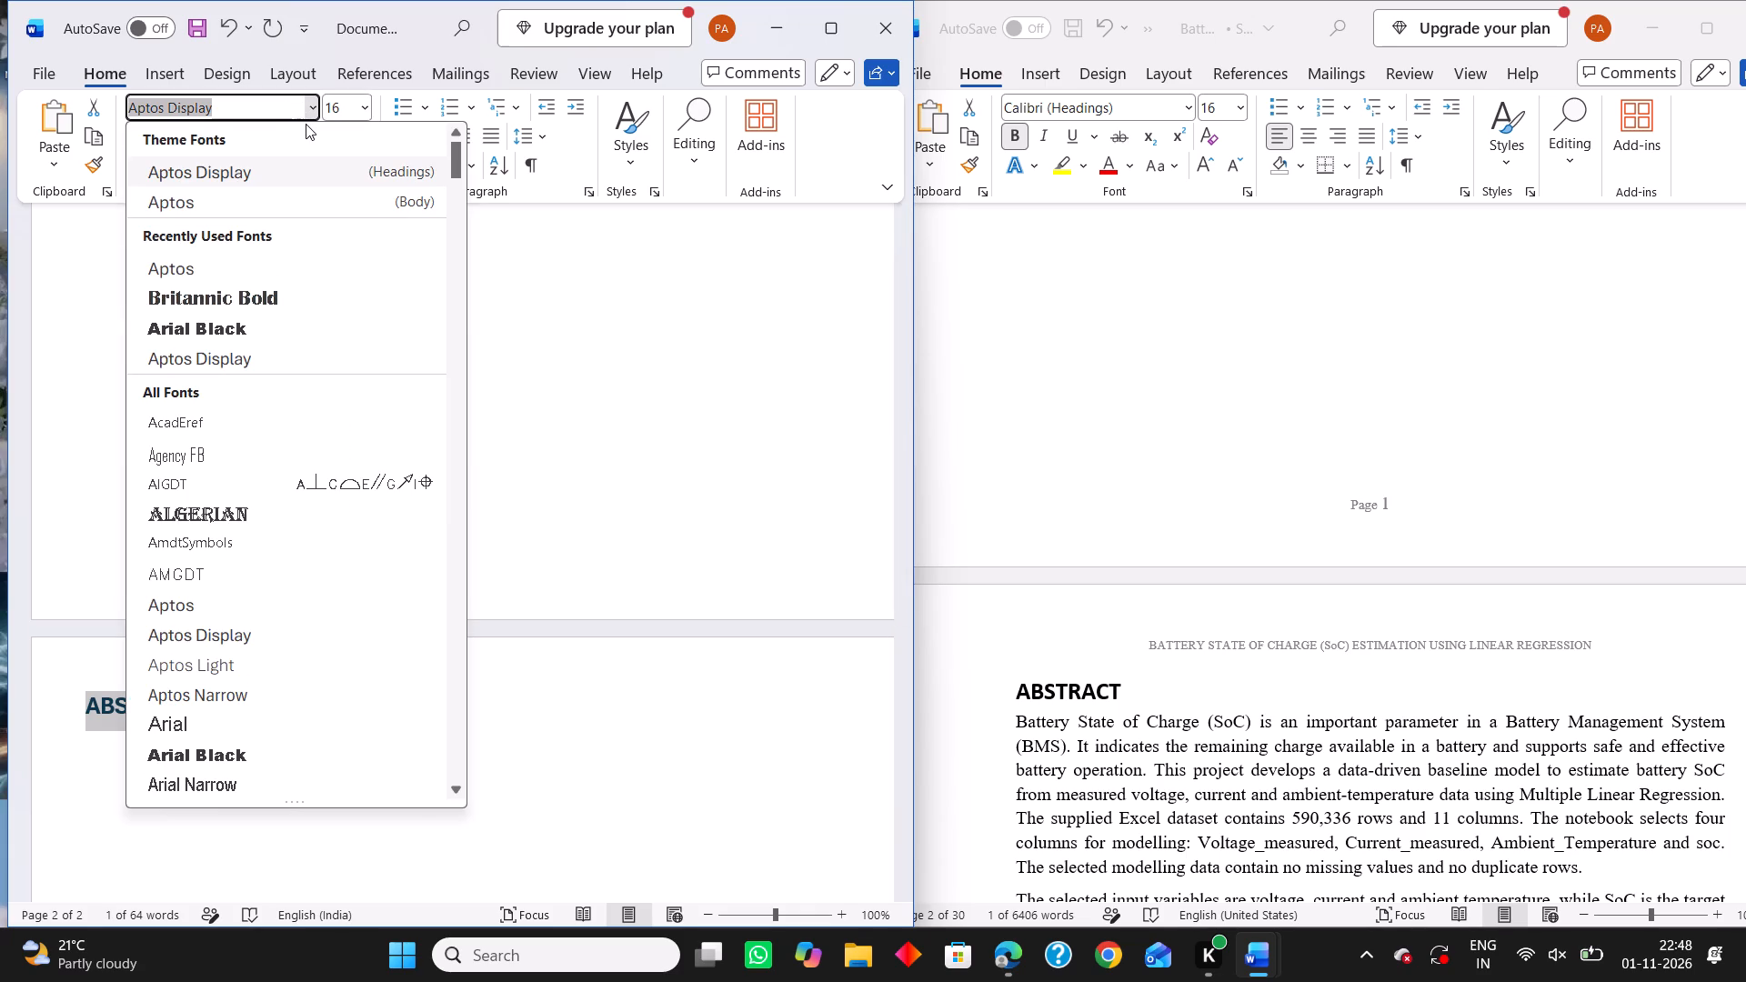
type("ca")
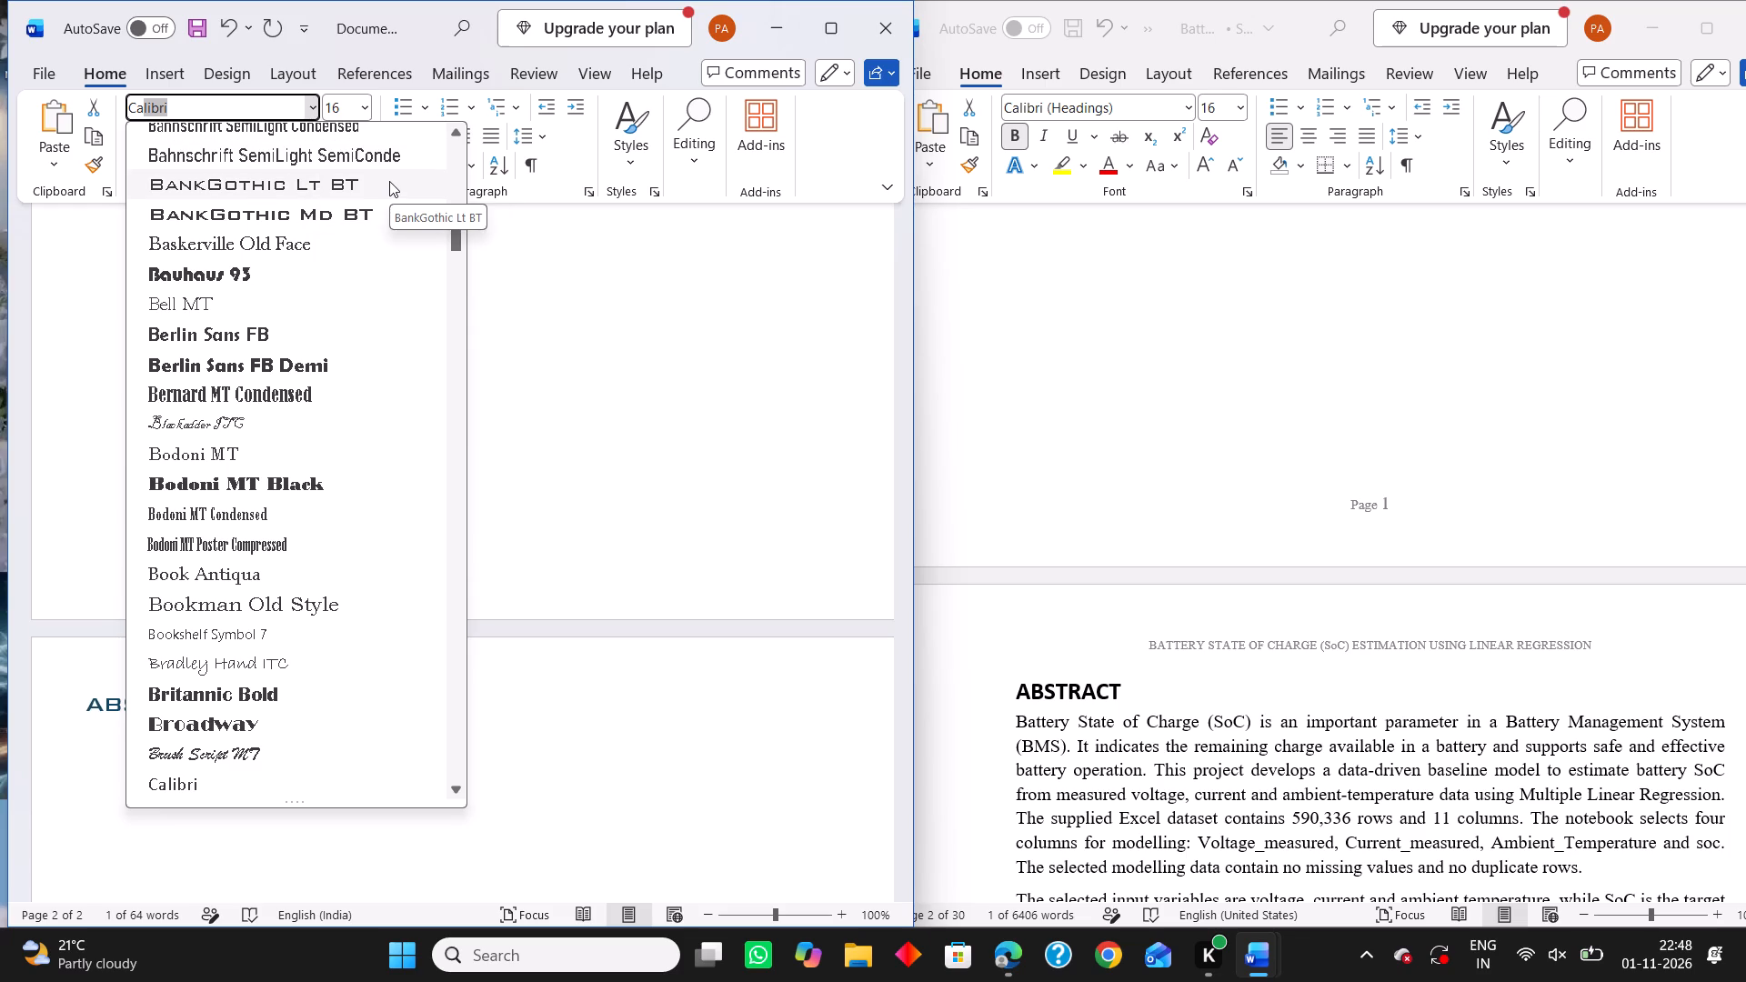
scroll(302, 457, "down", 3)
scroll(252, 590, "down", 1)
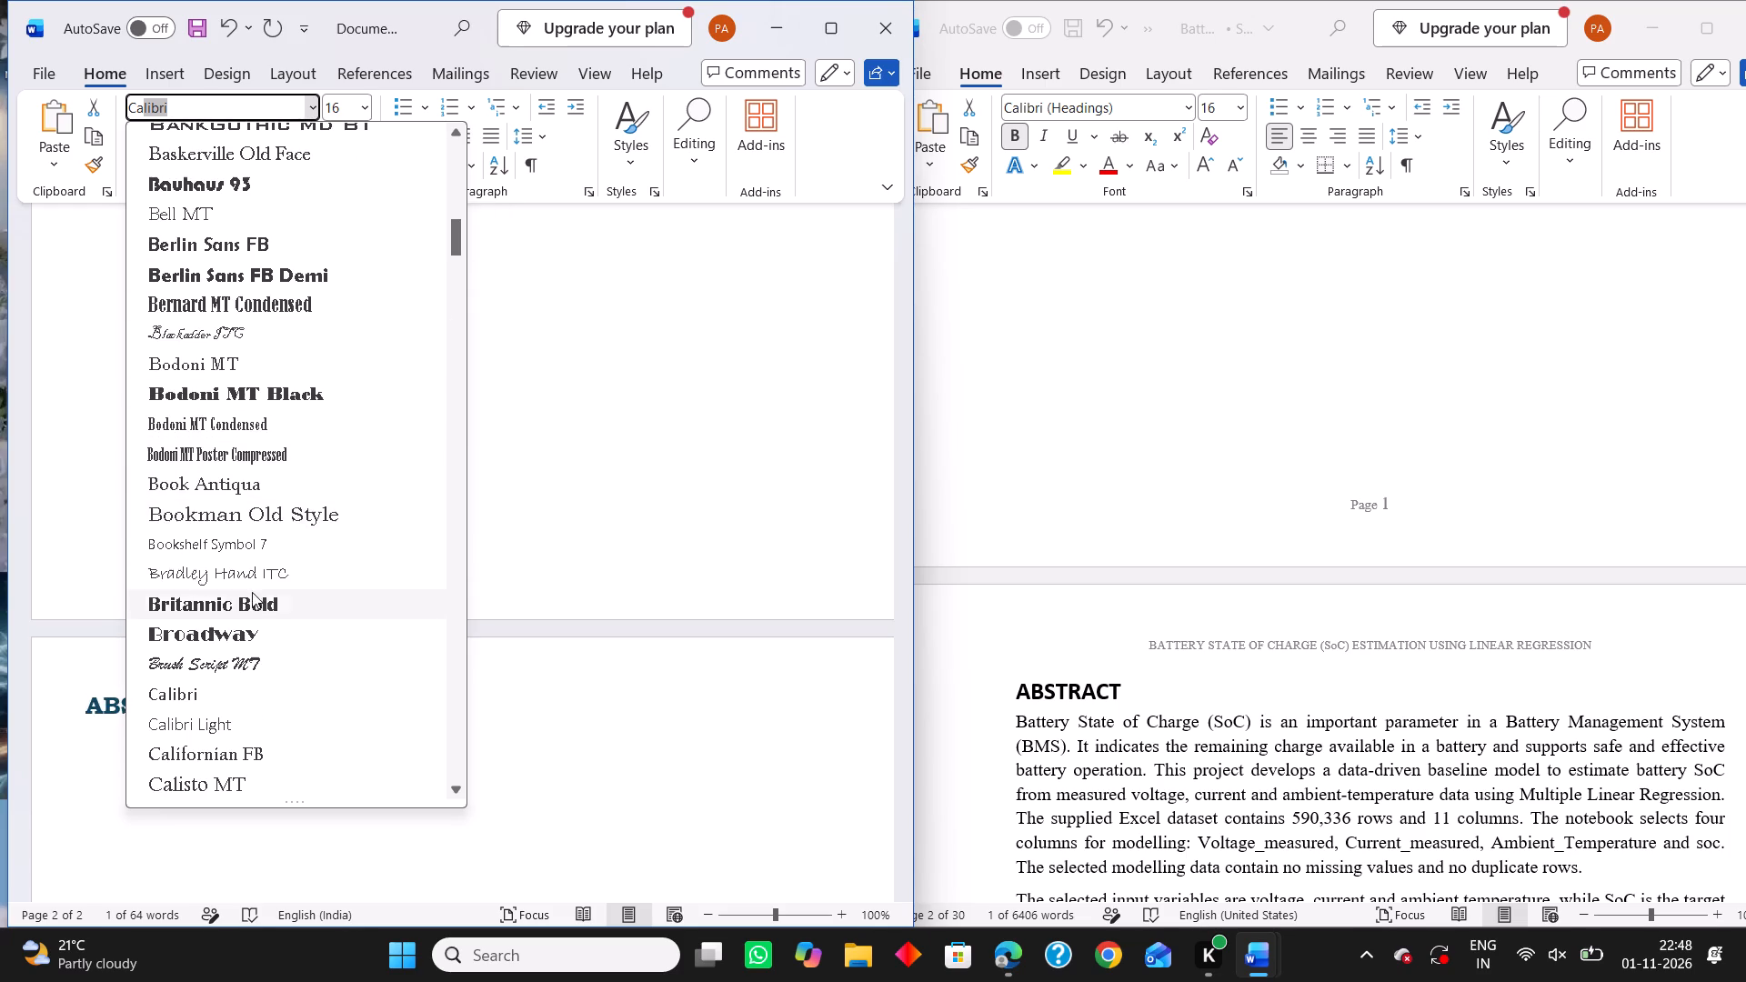
scroll(252, 592, "down", 5)
scroll(252, 593, "up", 6)
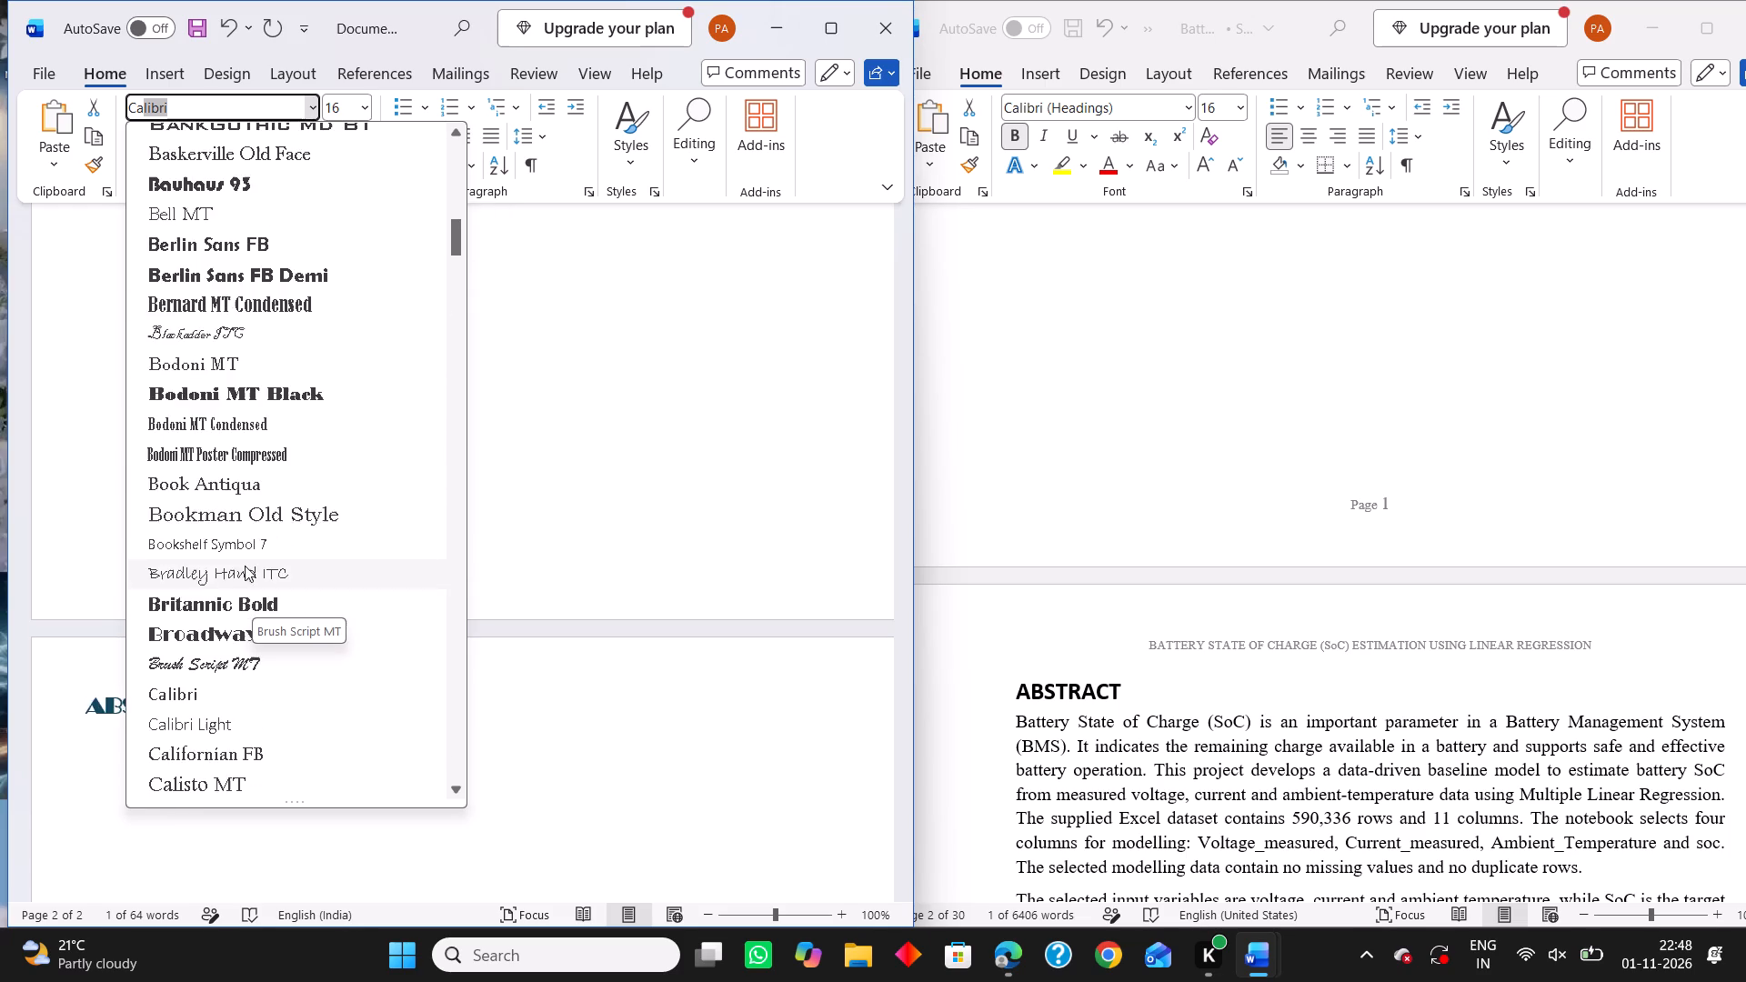
scroll(252, 538, "up", 3)
key("Right")
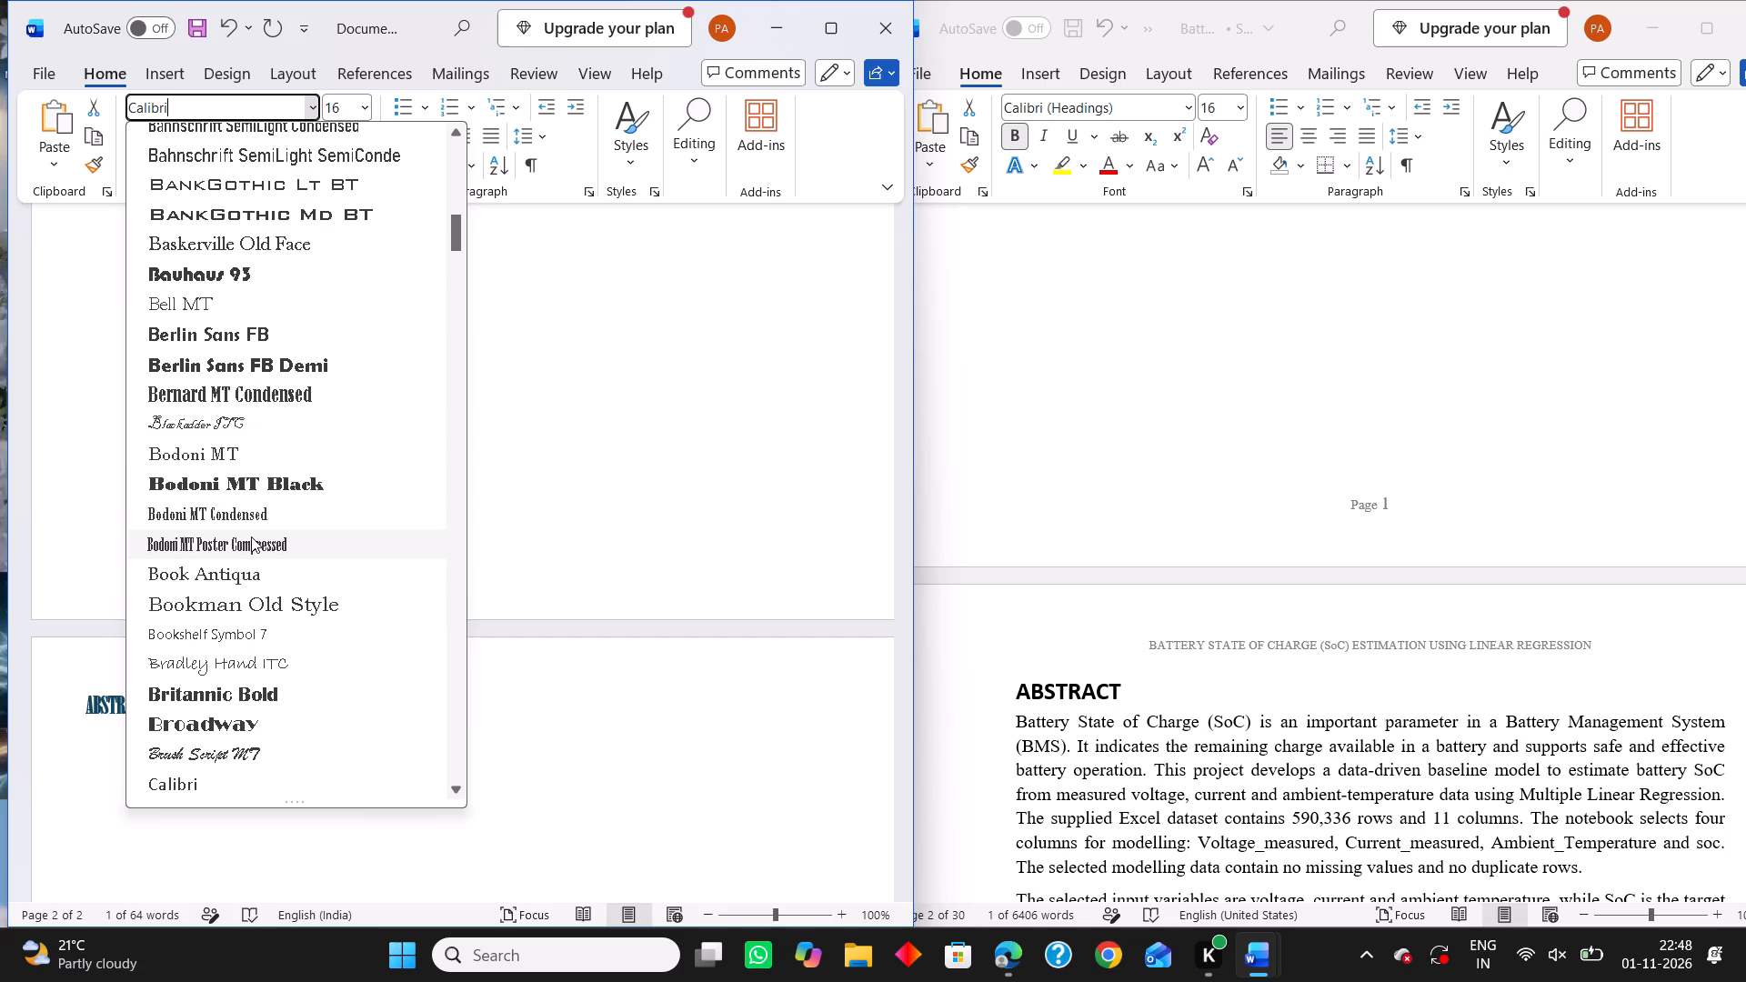
key("Return")
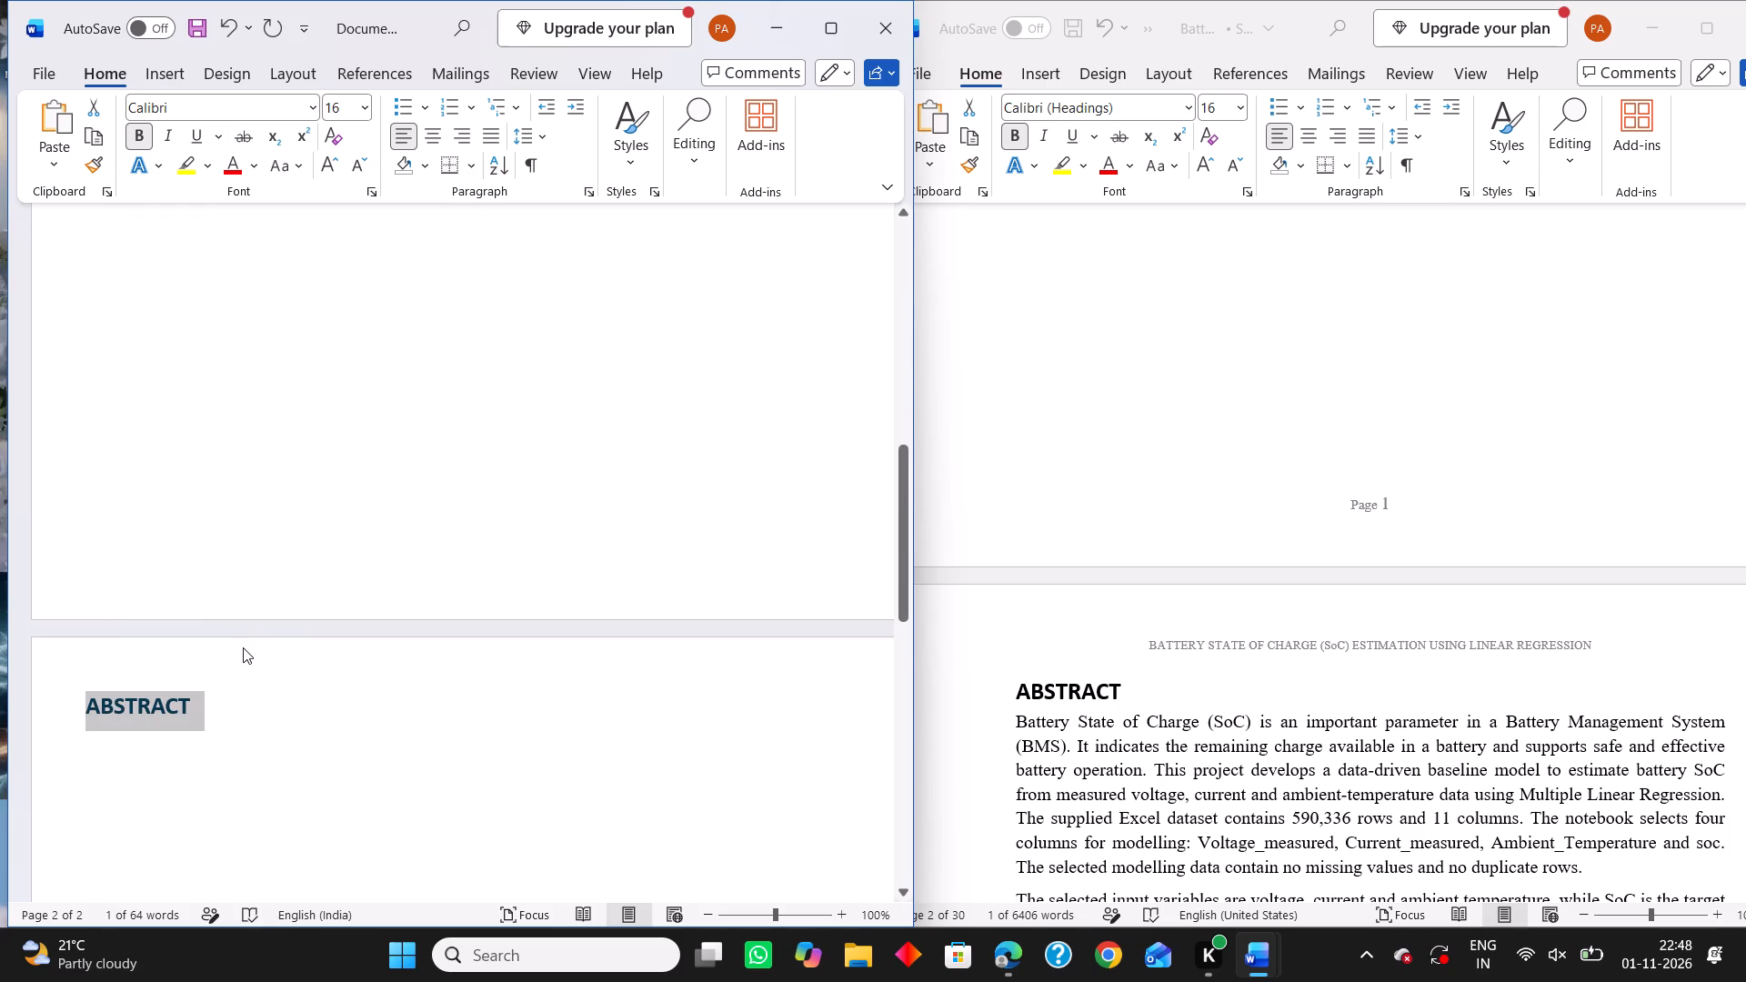
Recolour the ABSTRACT heading's text to the theme colour black and deselect it.
scroll(248, 639, "down", 7)
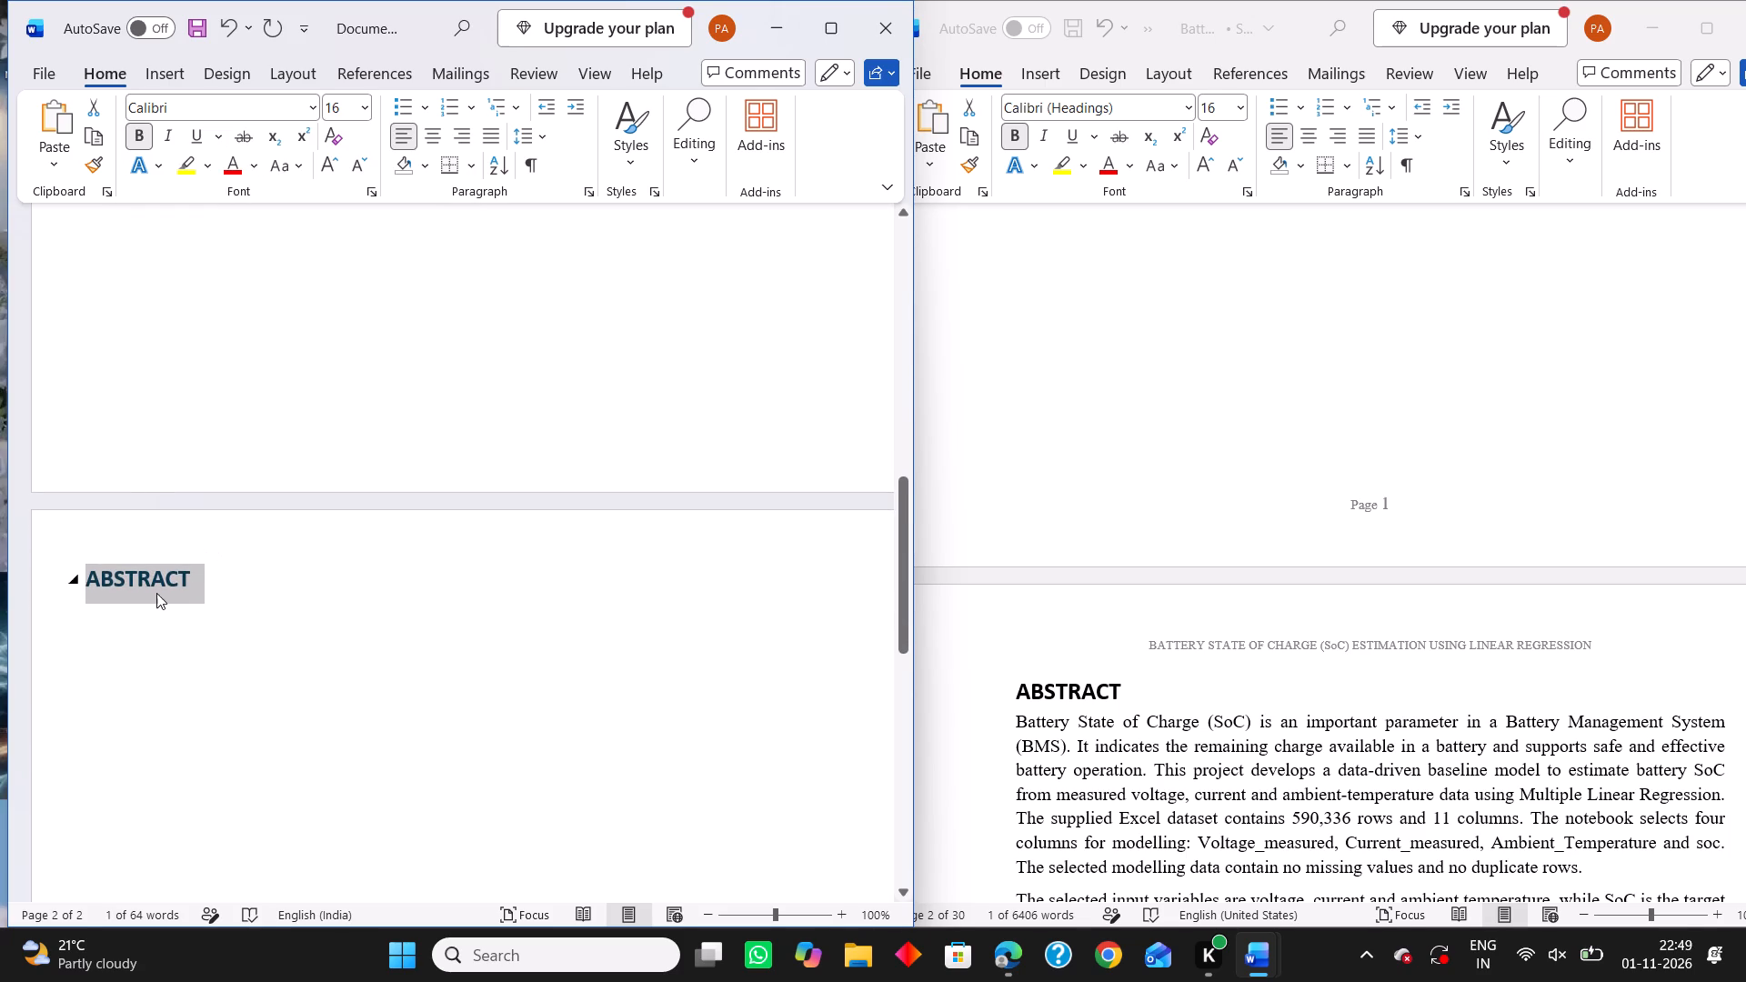
right_click(155, 594)
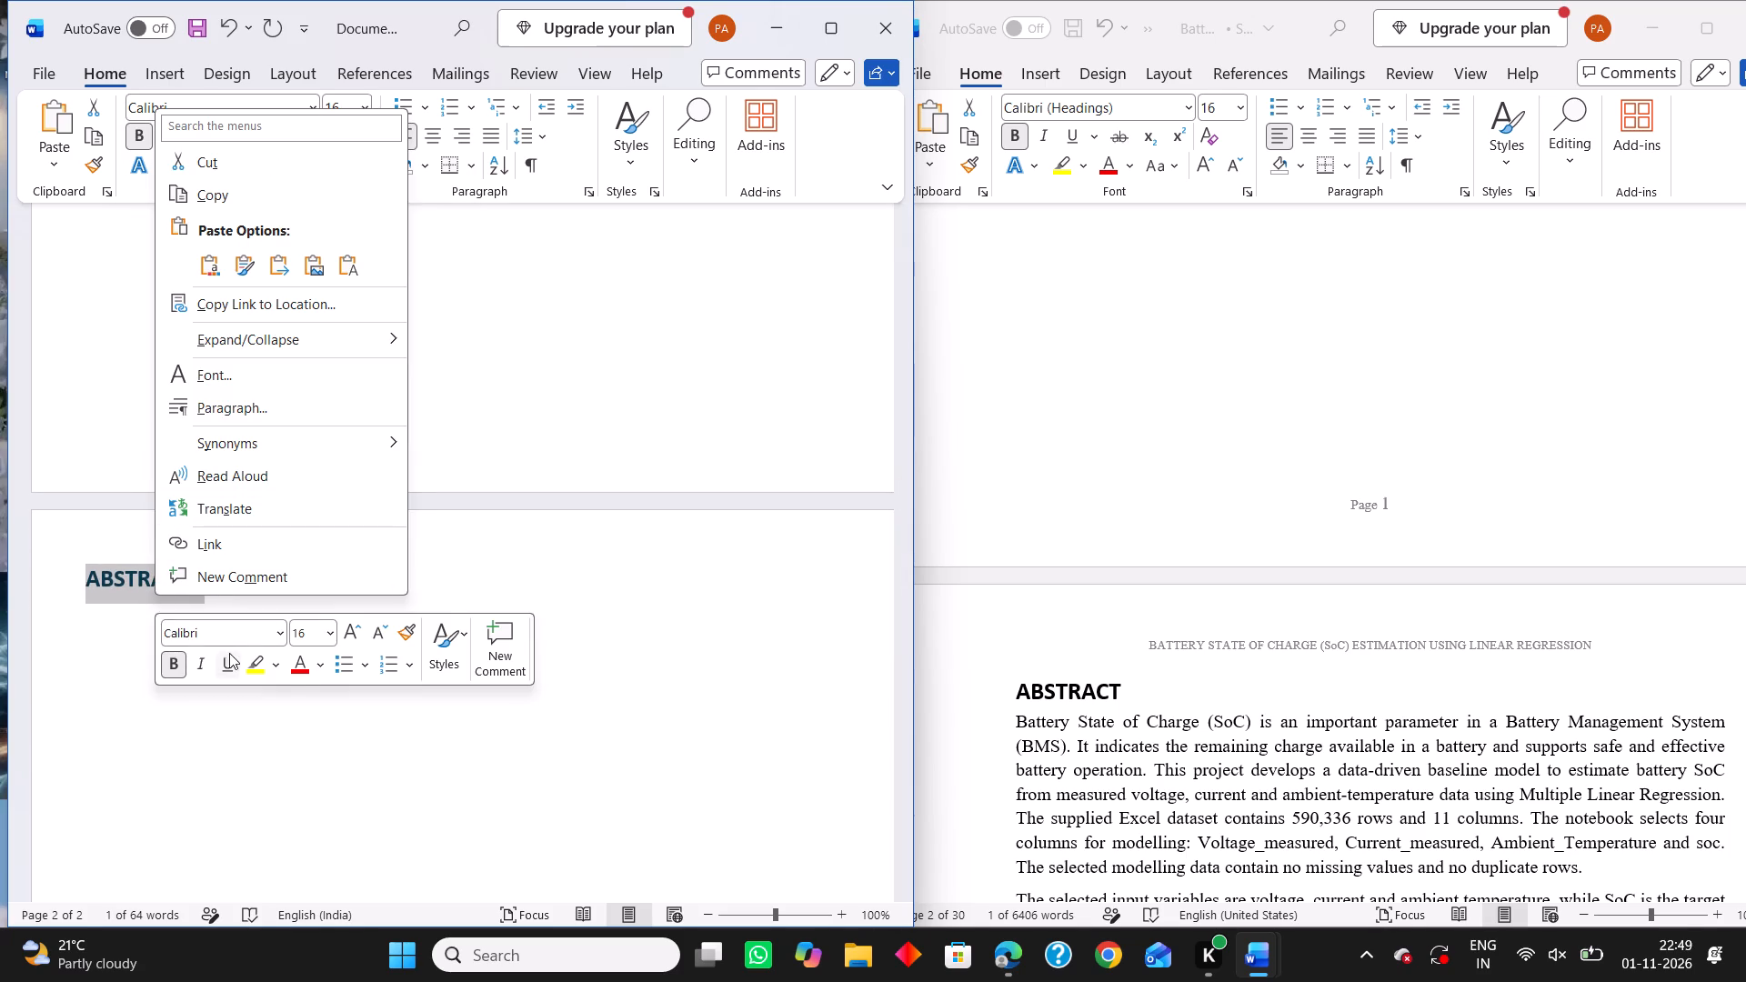
left_click(315, 661)
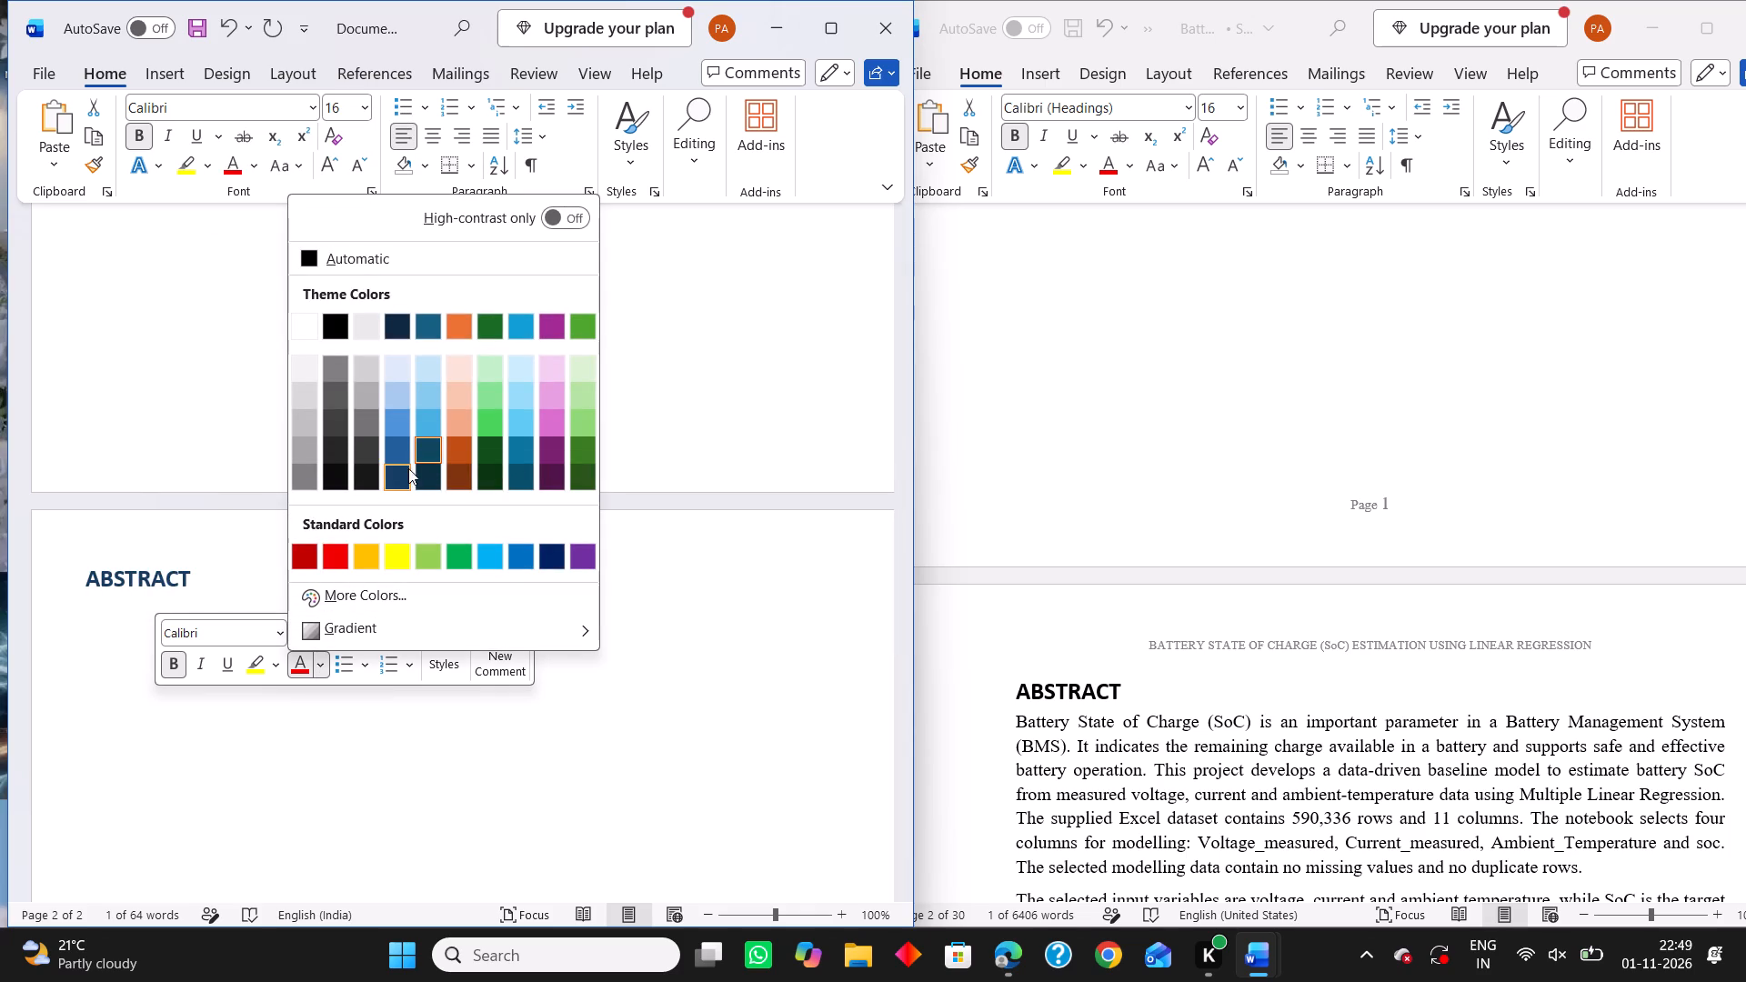
left_click(332, 327)
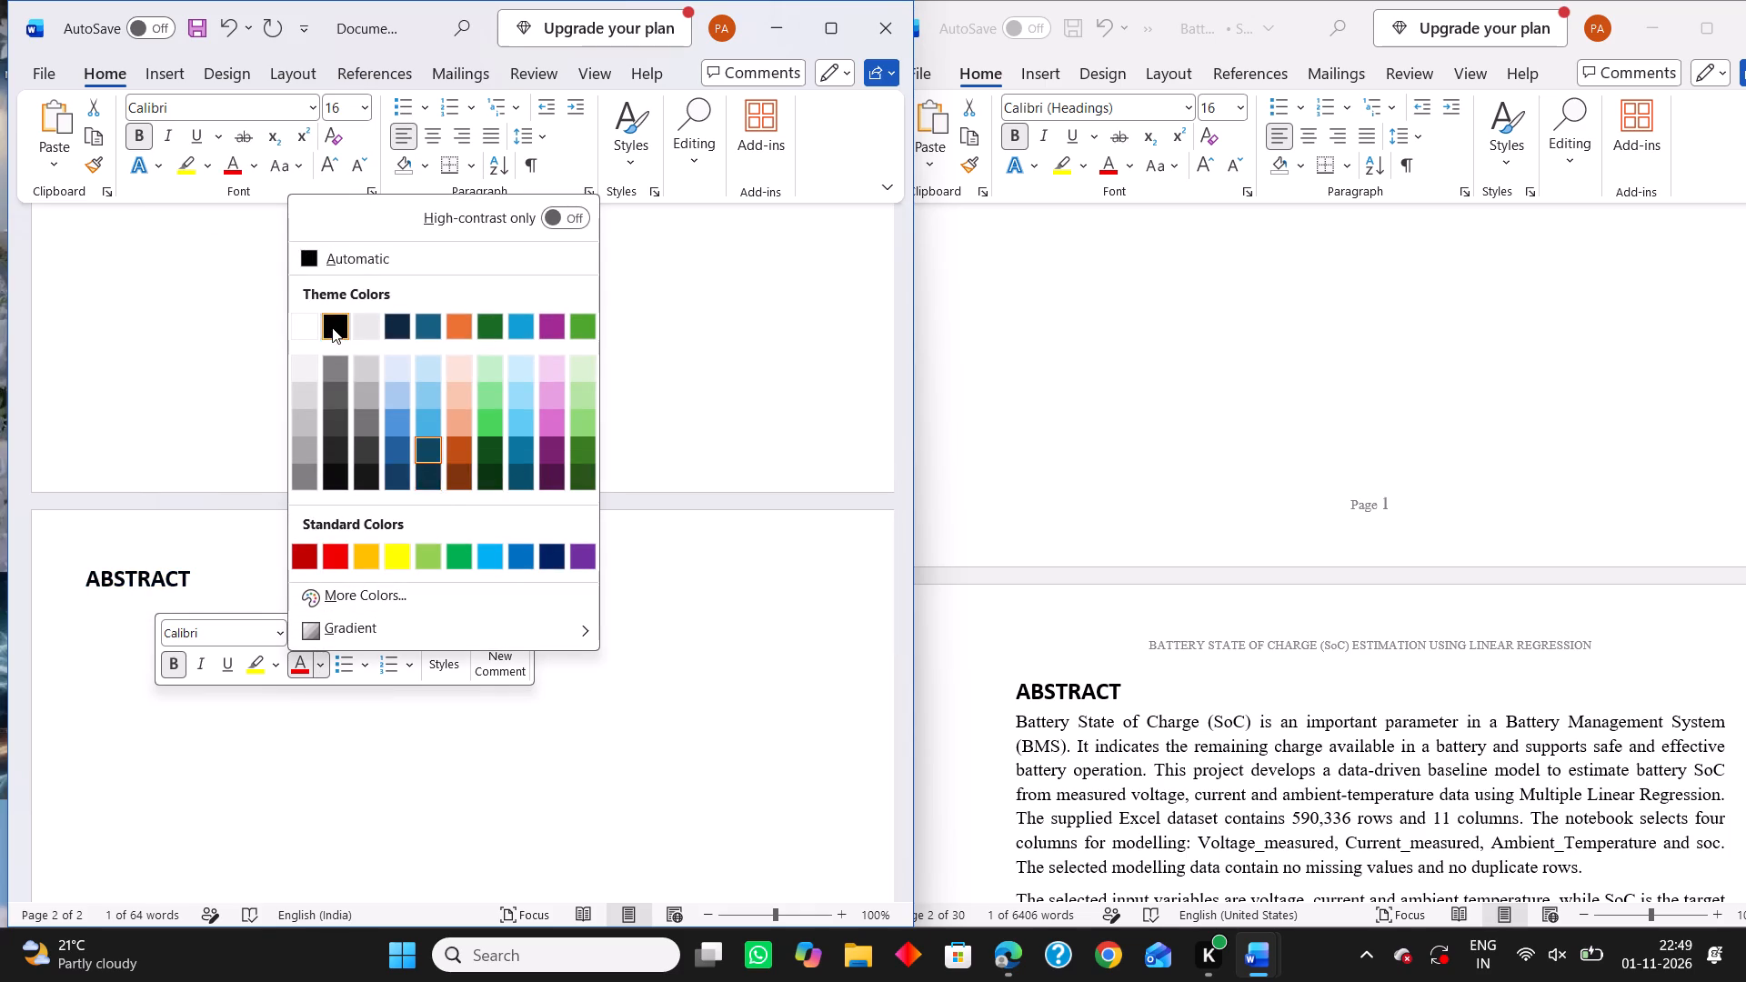
left_click(322, 576)
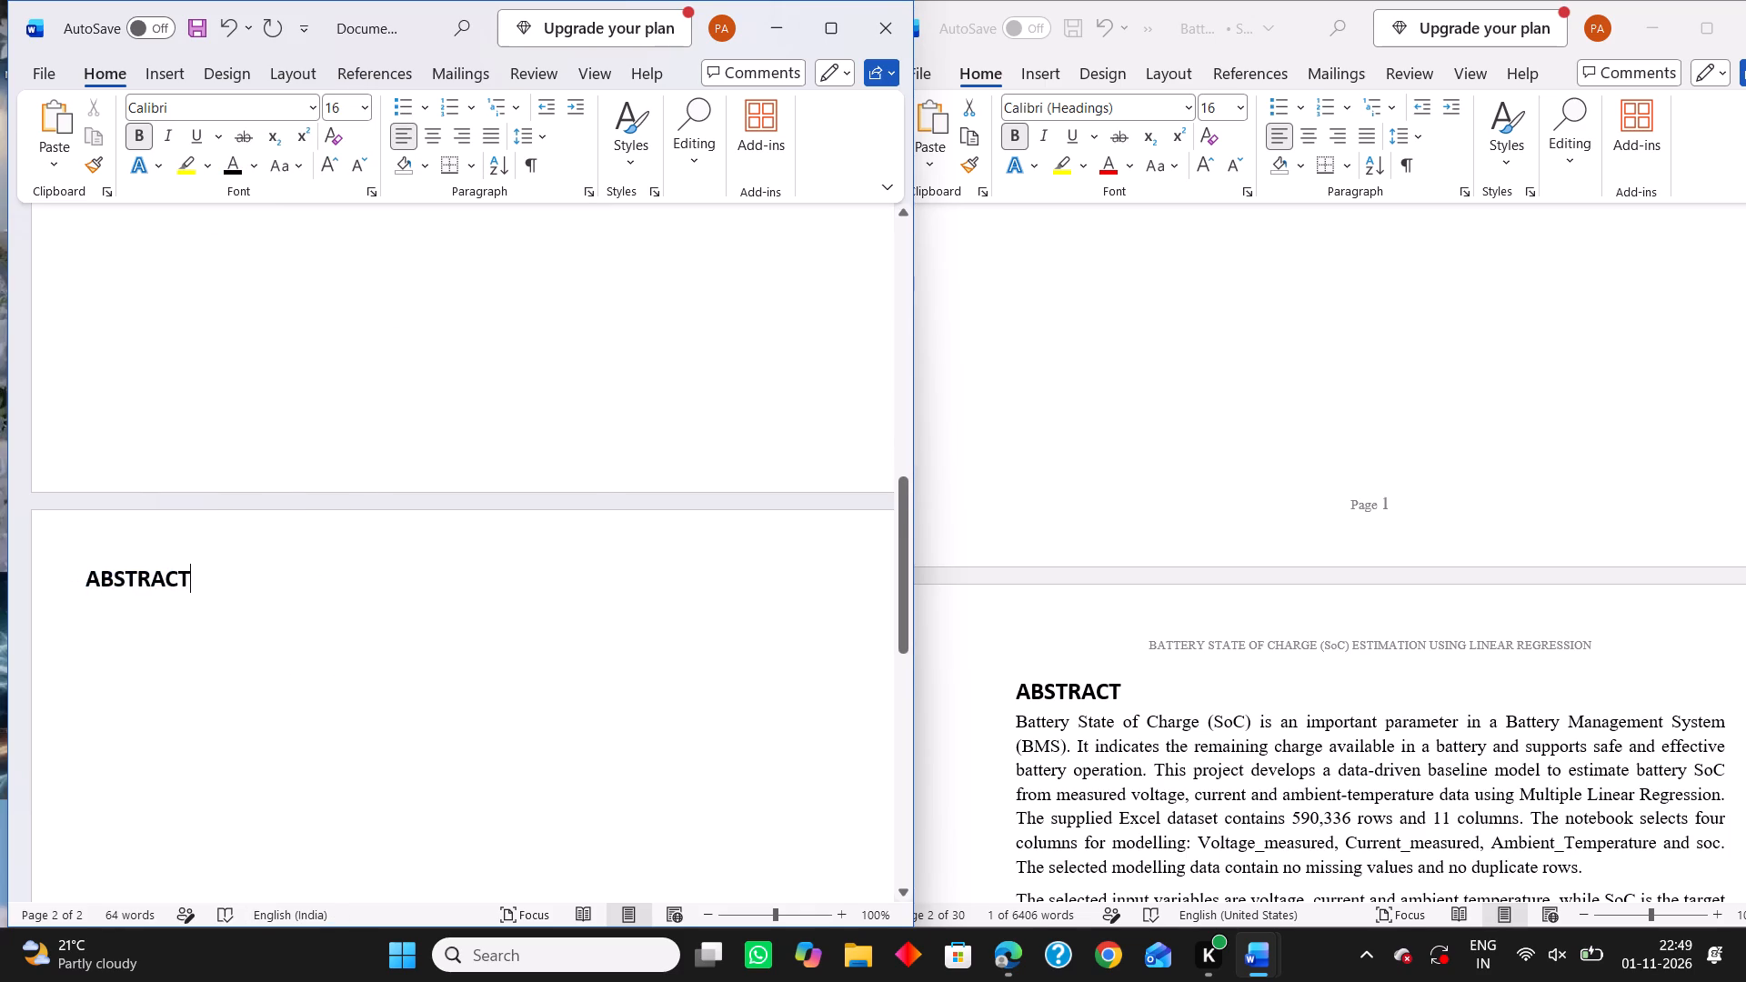
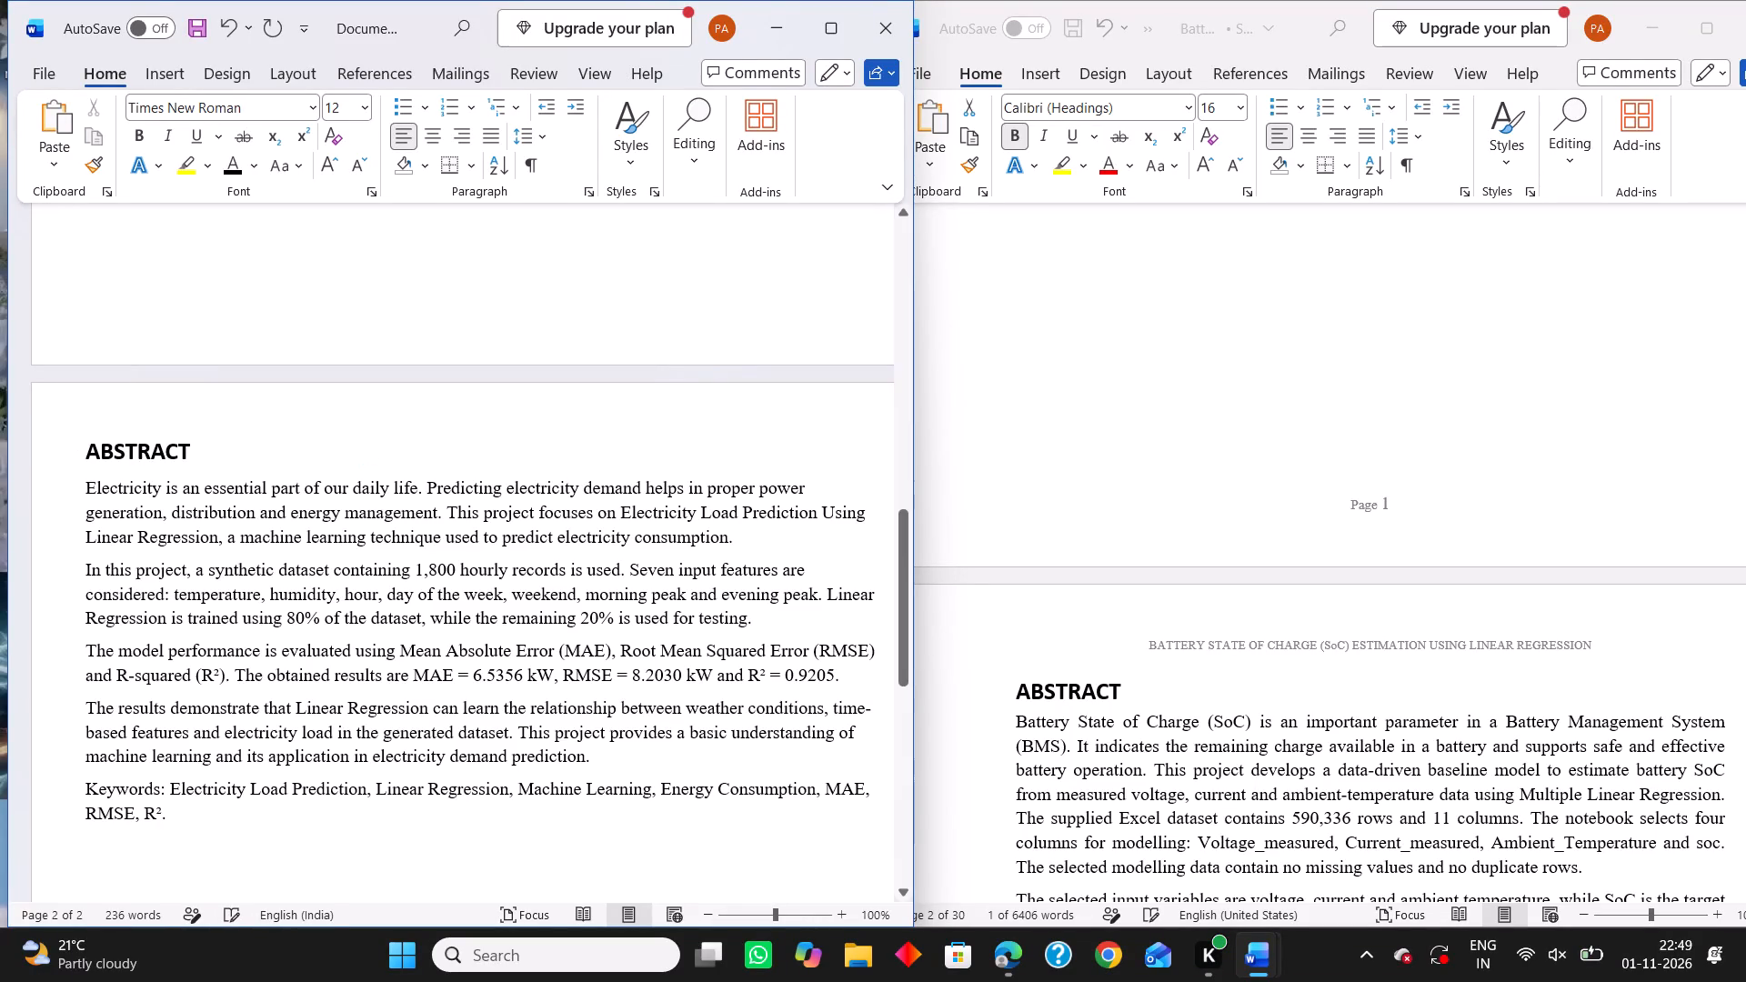
Compare the abstract text and keywords in the new document with the battery report's abstract.
left_click(1163, 838)
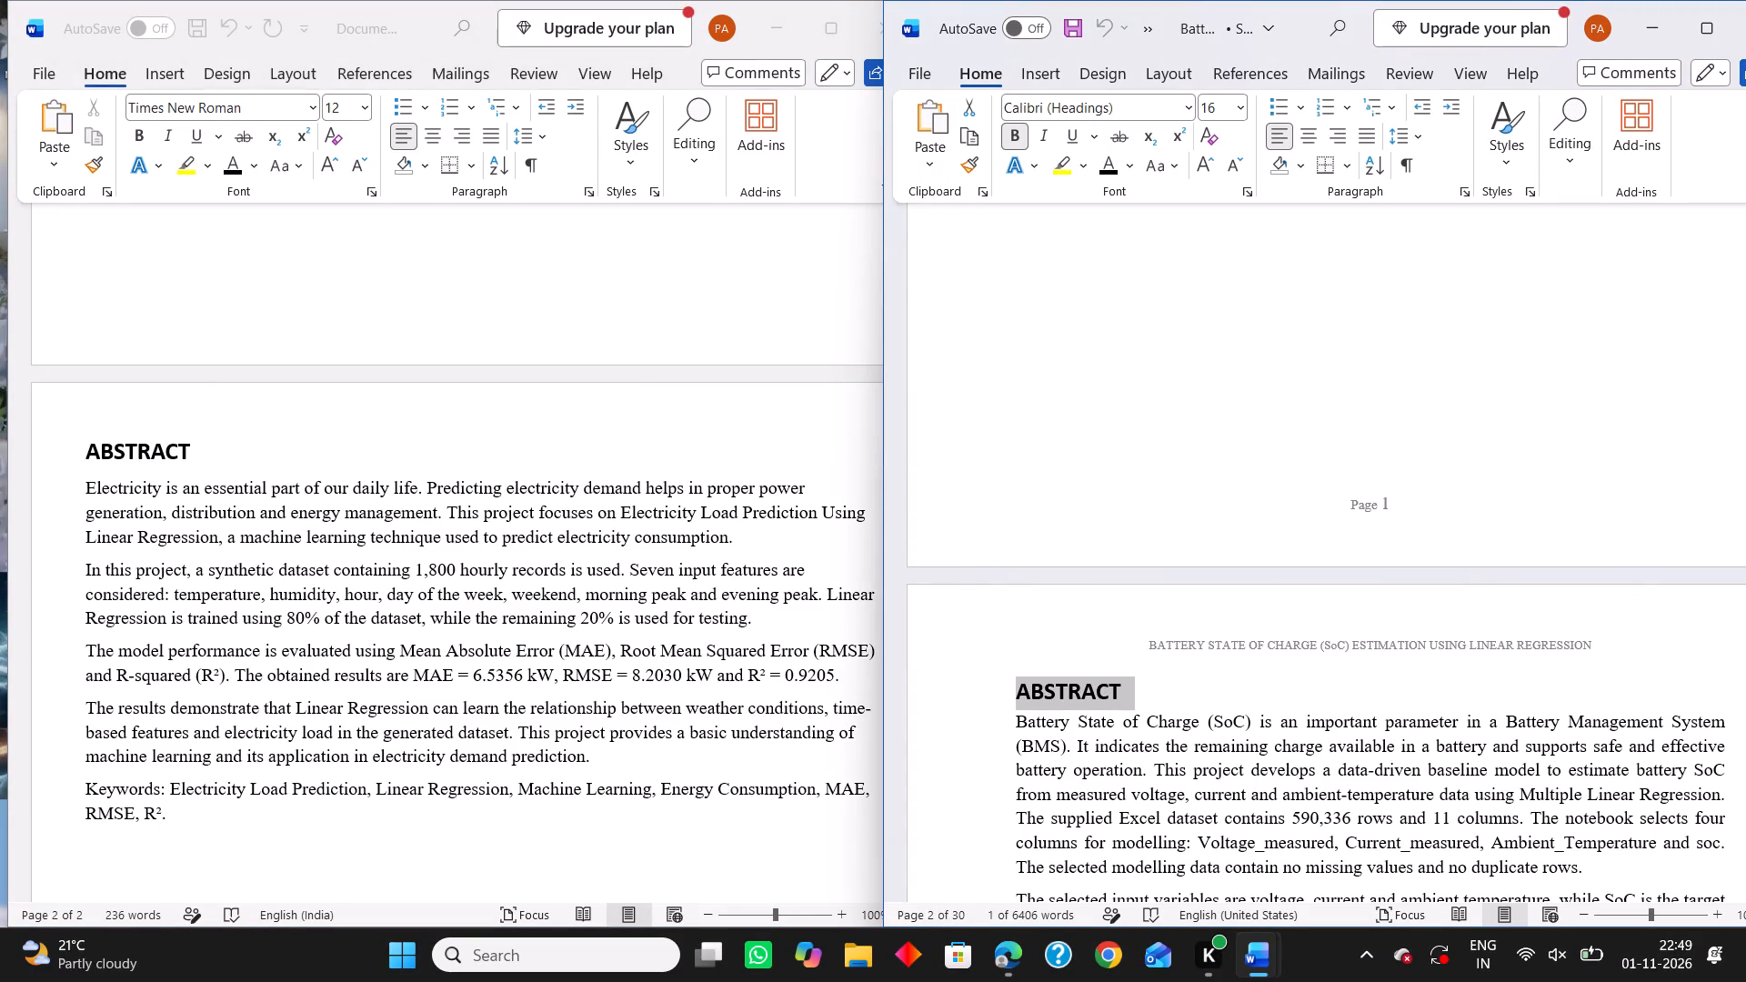
left_click(1115, 824)
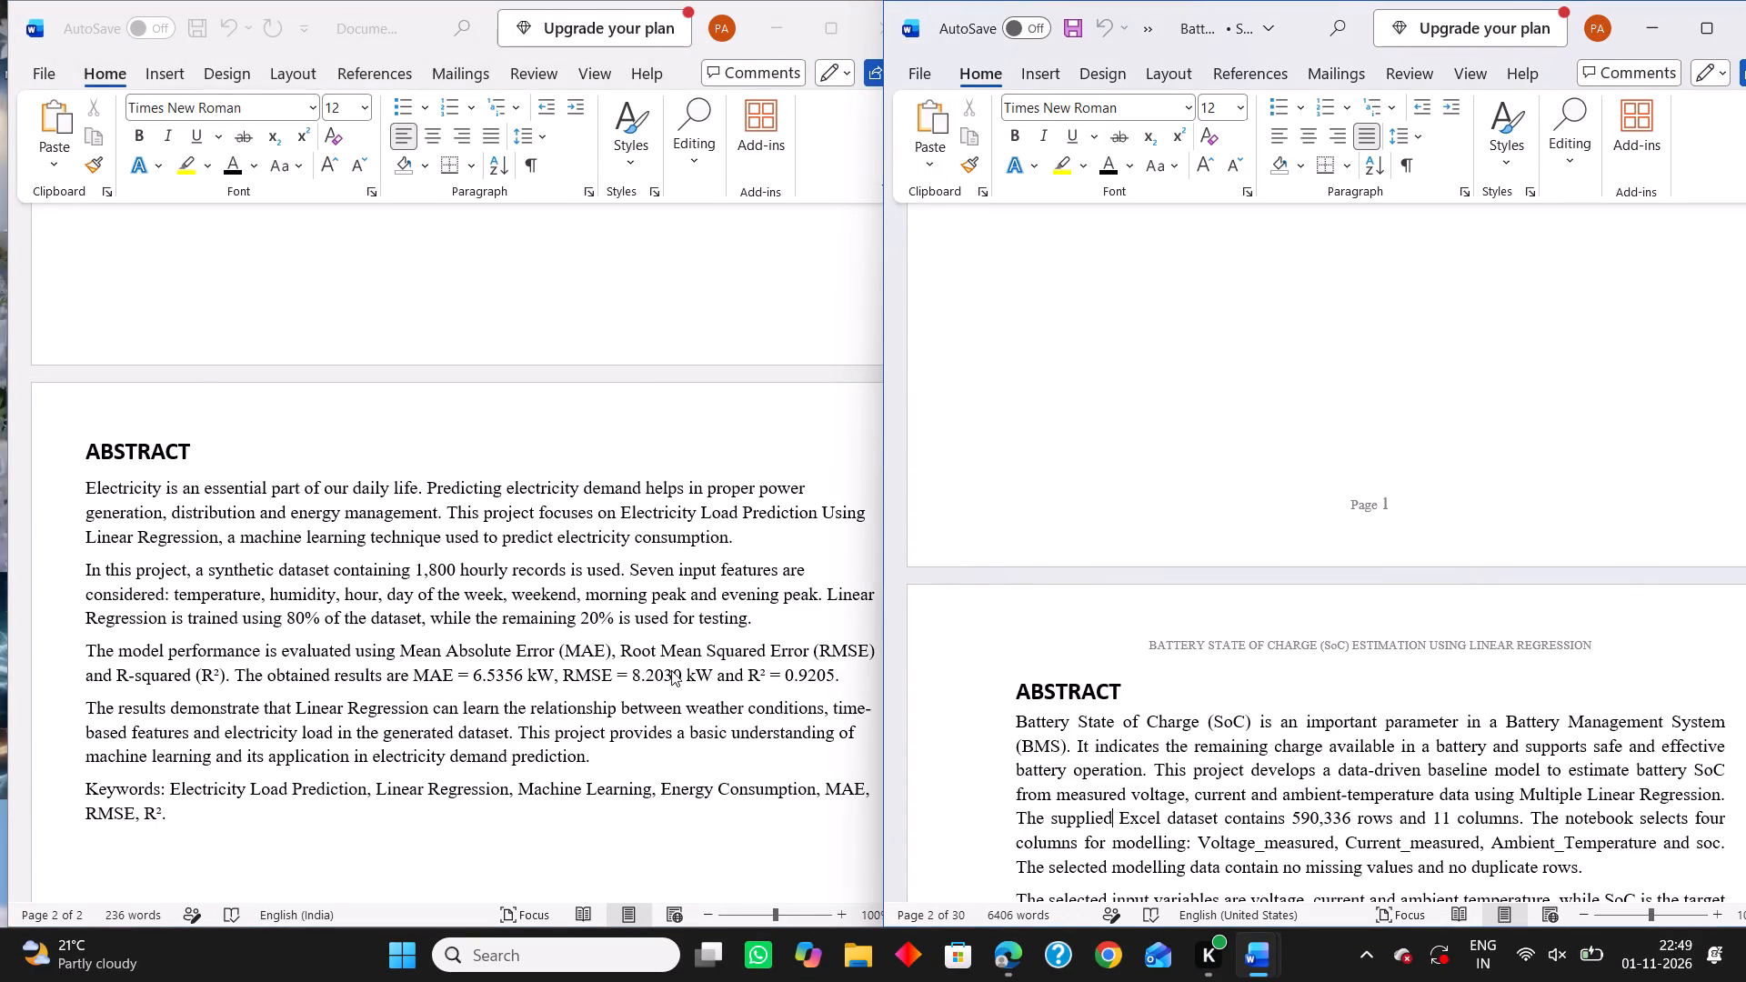
left_click(671, 670)
scroll(551, 621, "down", 3)
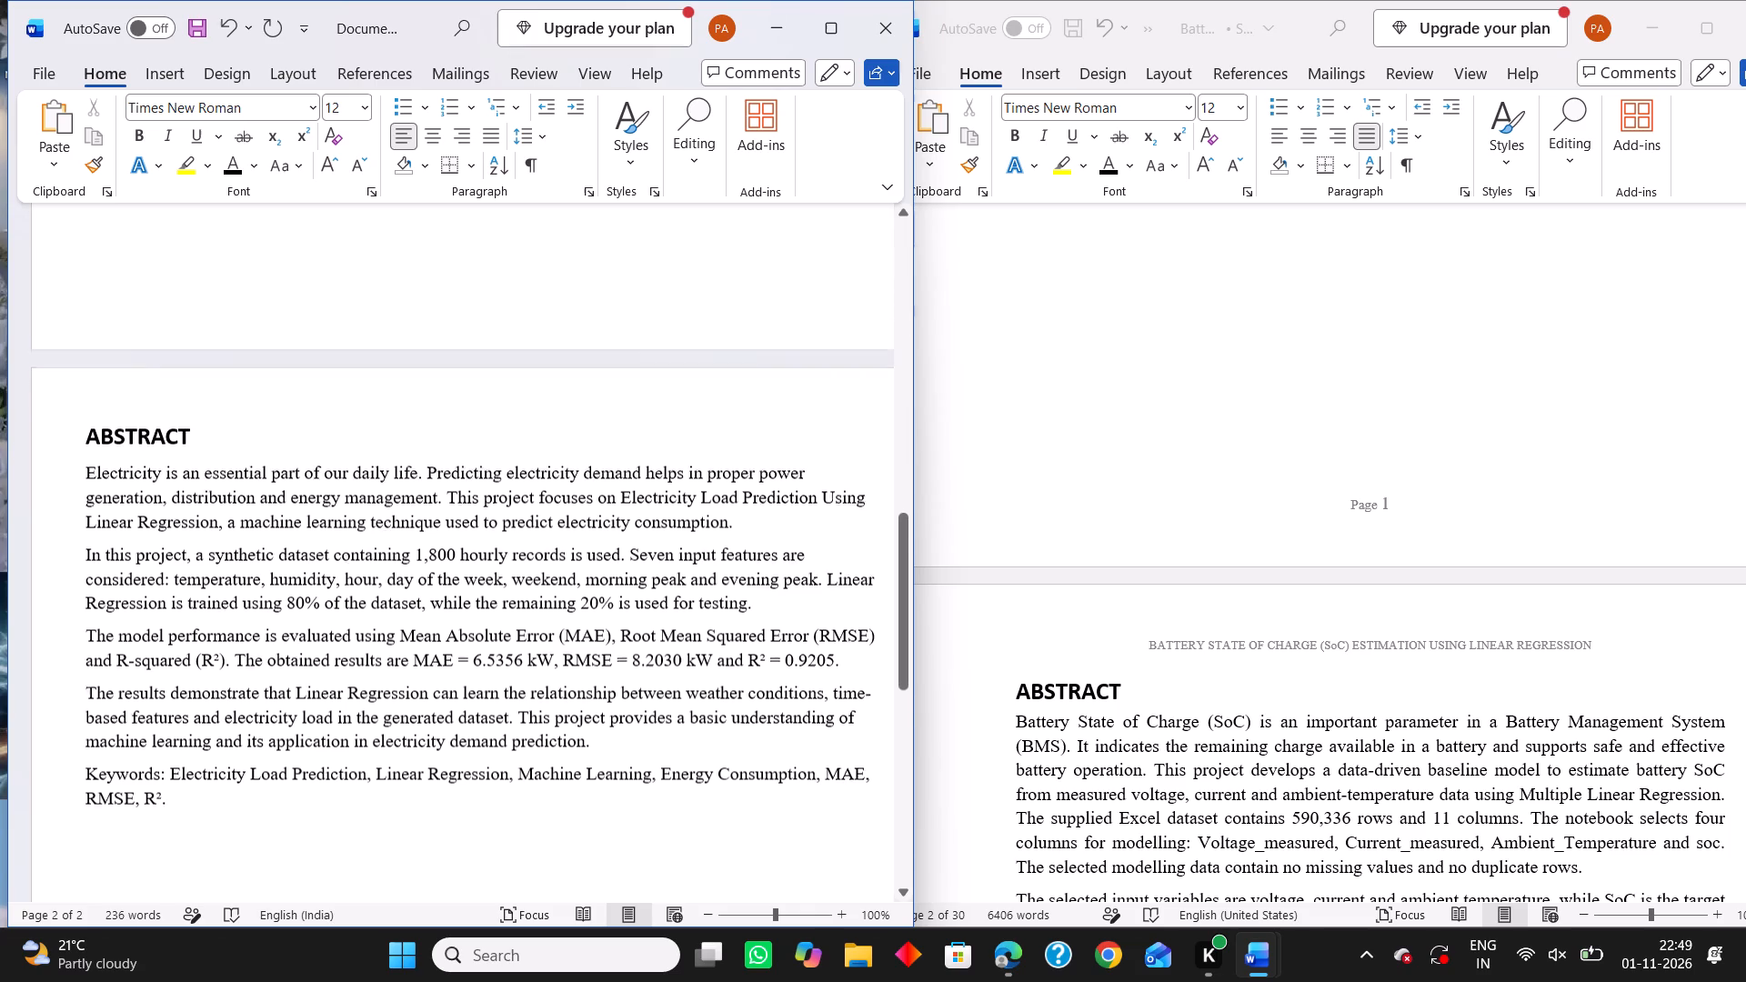
scroll(551, 620, "down", 11)
scroll(1187, 707, "down", 14)
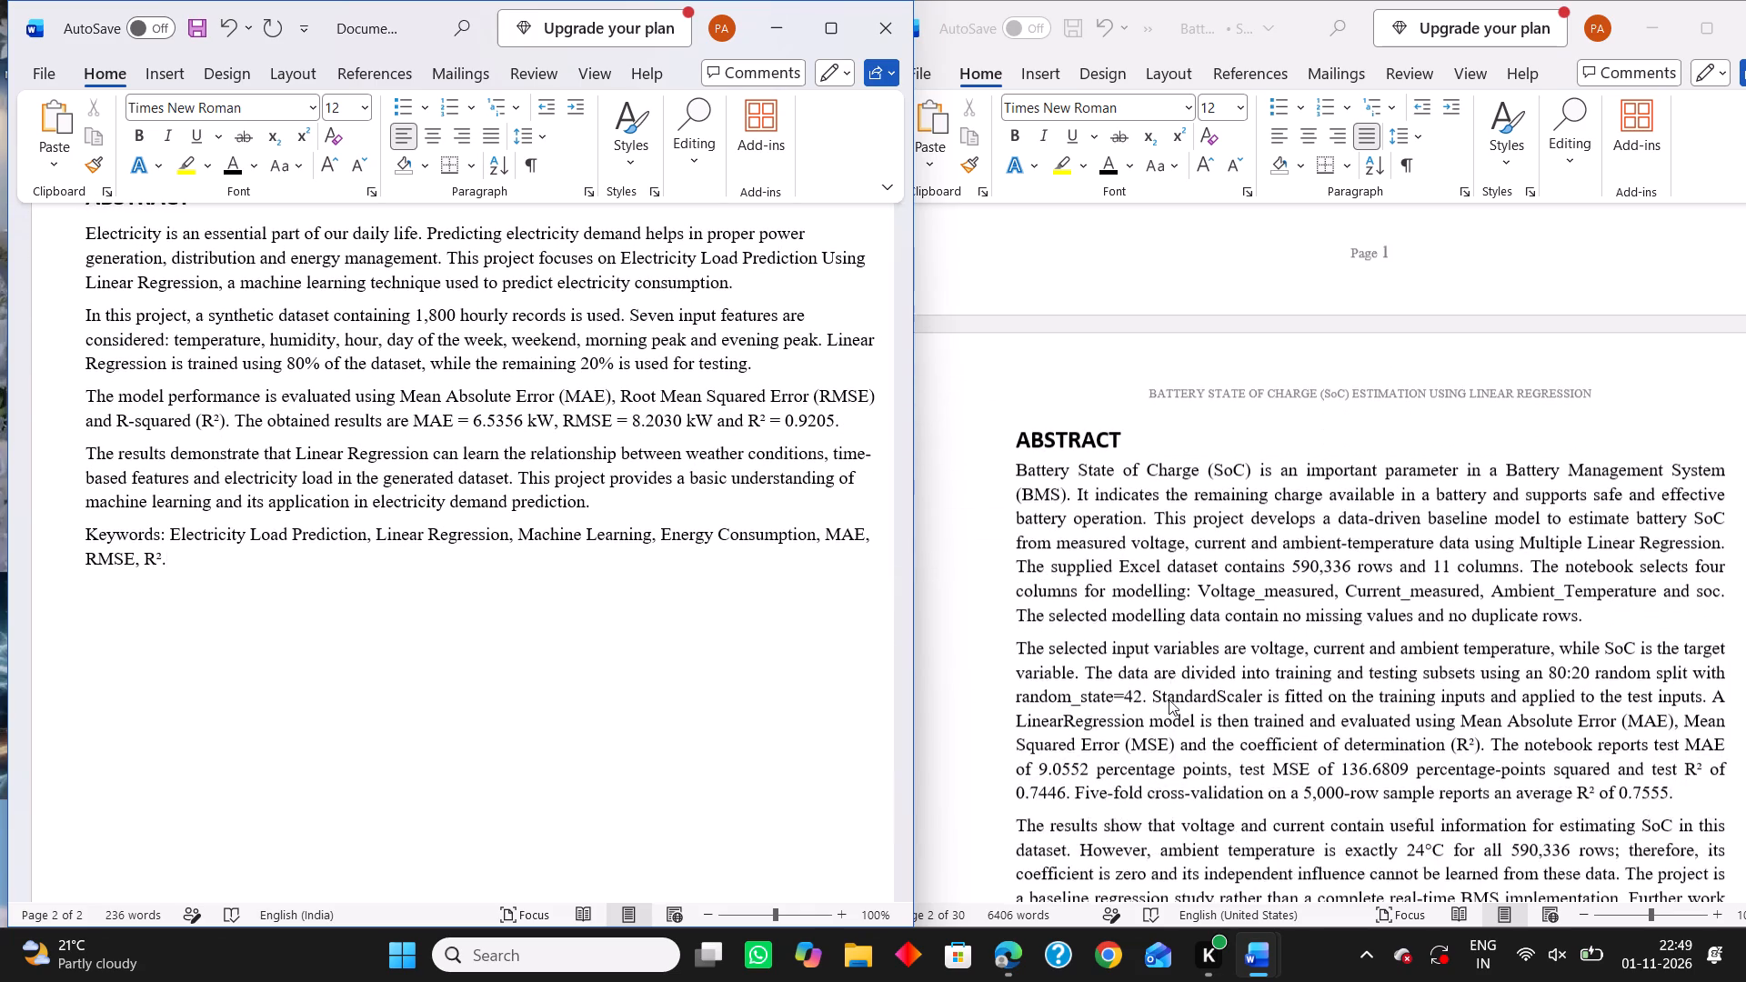
scroll(1163, 699, "down", 16)
scroll(1125, 685, "down", 5)
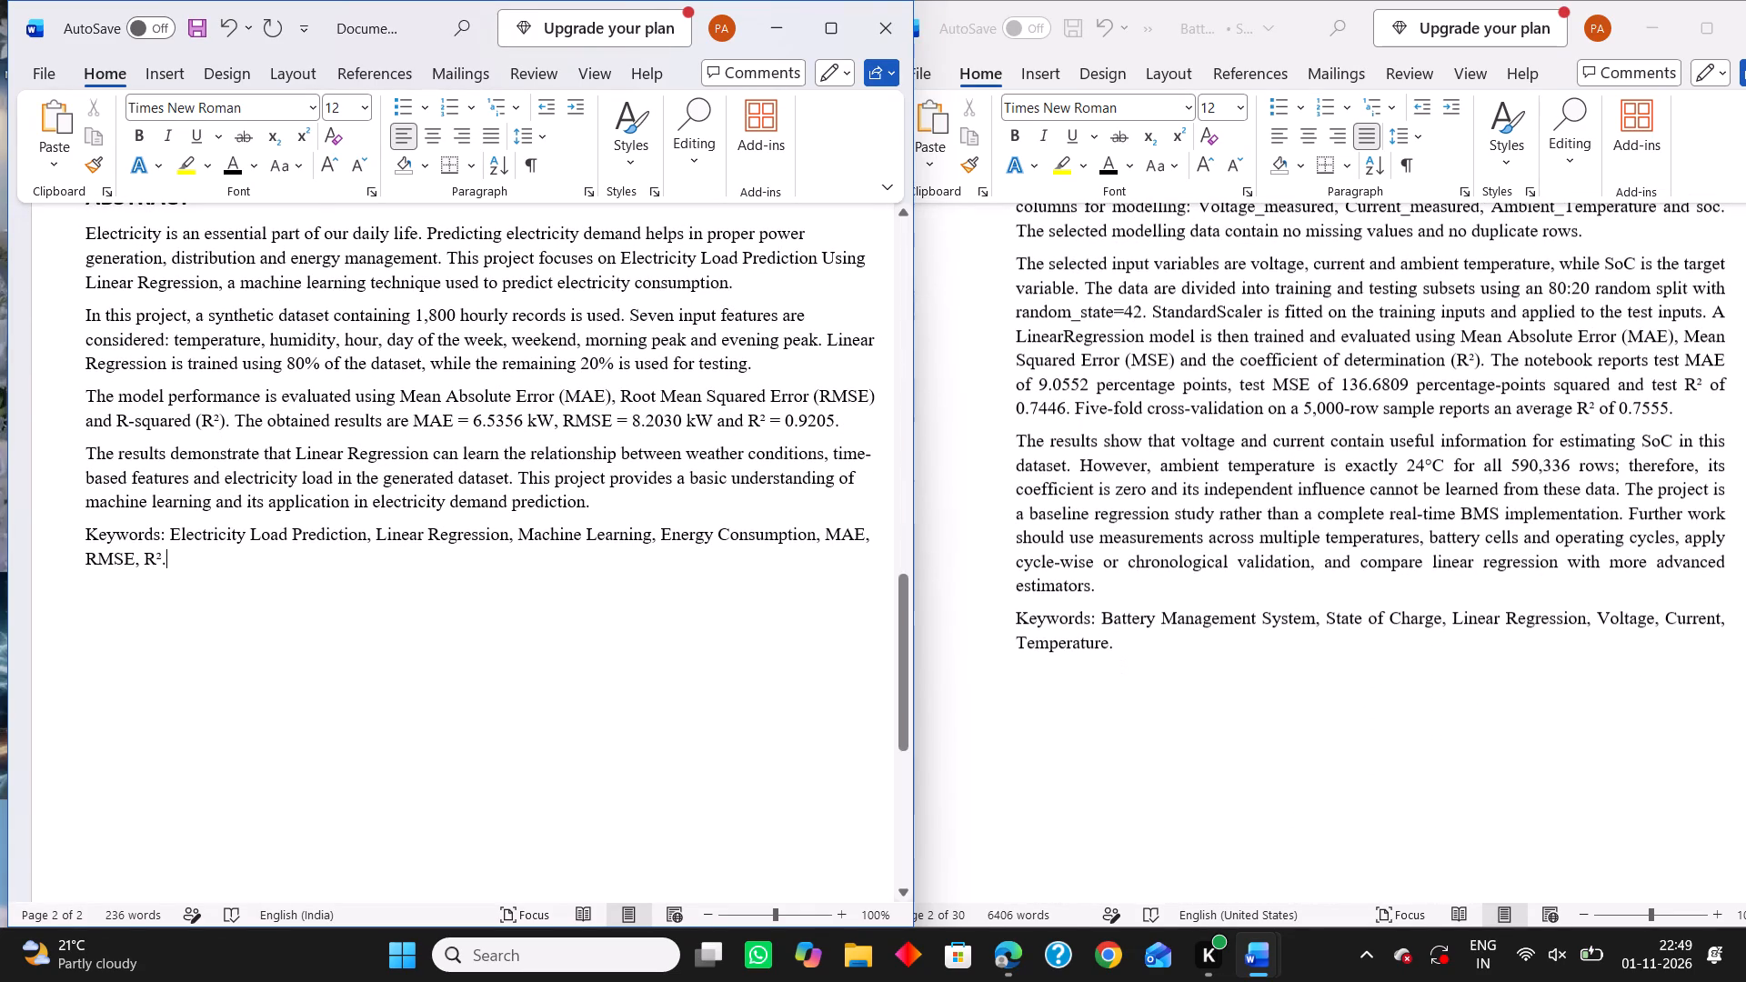
Add blank lines below the abstract's Keywords paragraph in the new document until a third page begins.
scroll(496, 666, "down", 14)
scroll(491, 664, "down", 17)
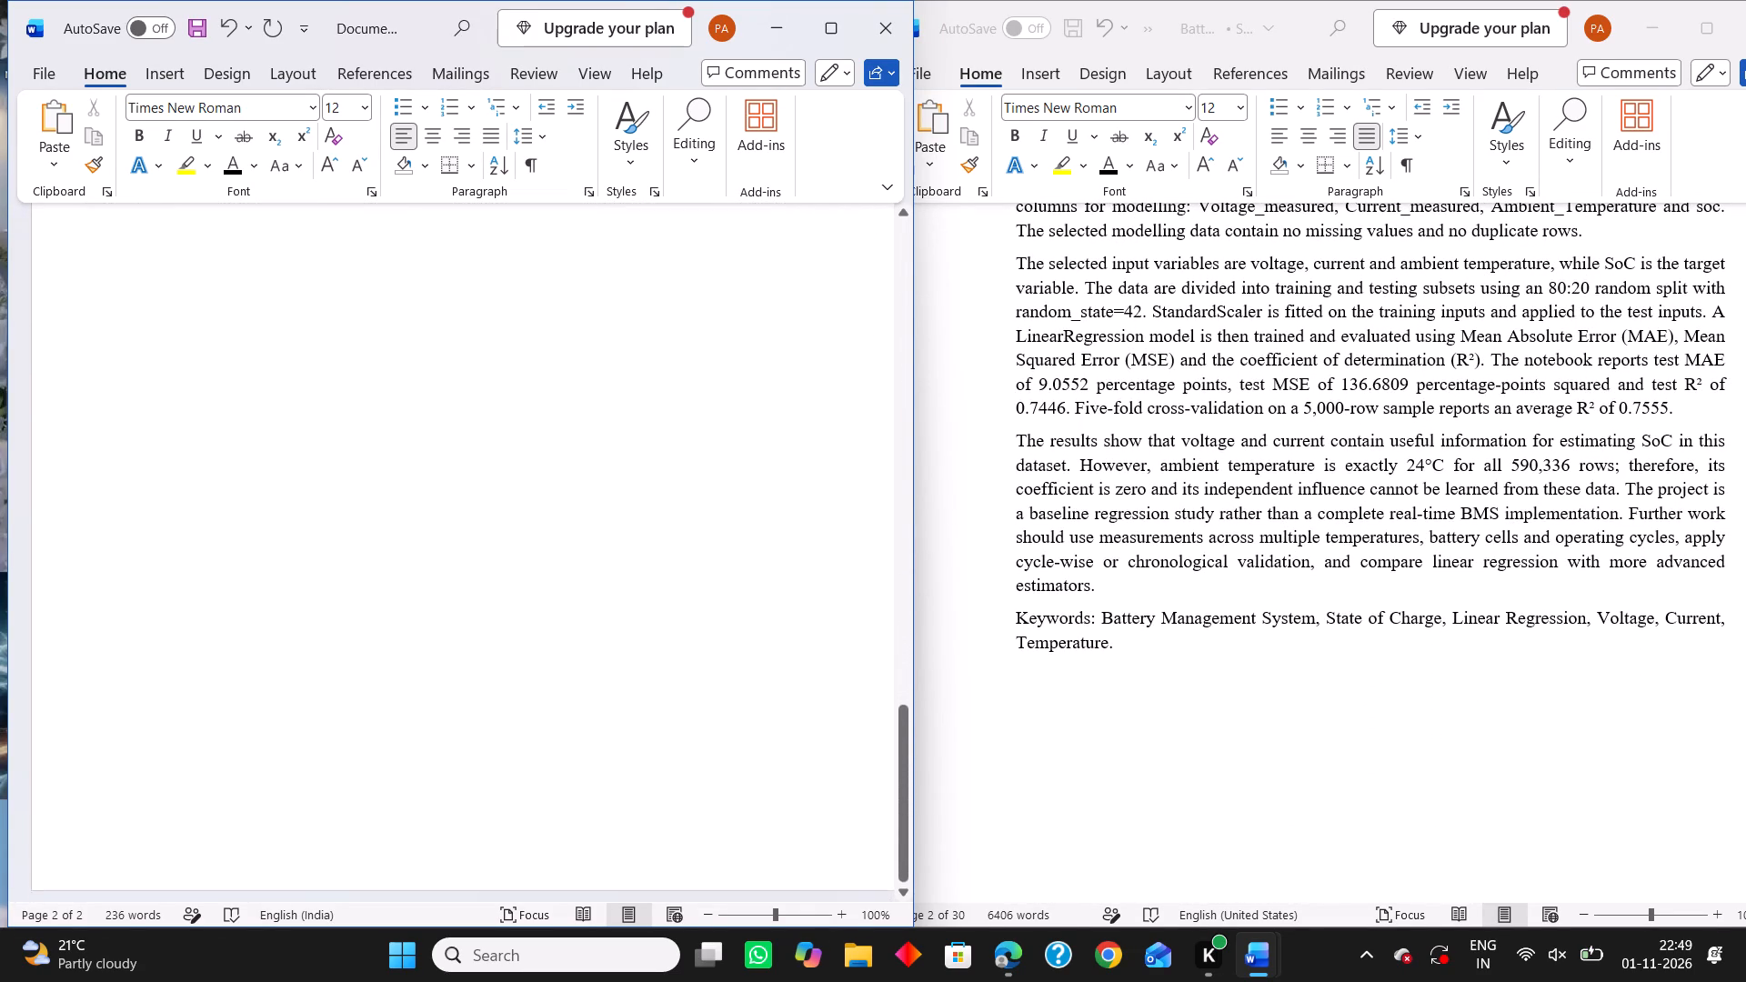
scroll(482, 669, "down", 9)
left_click(505, 700)
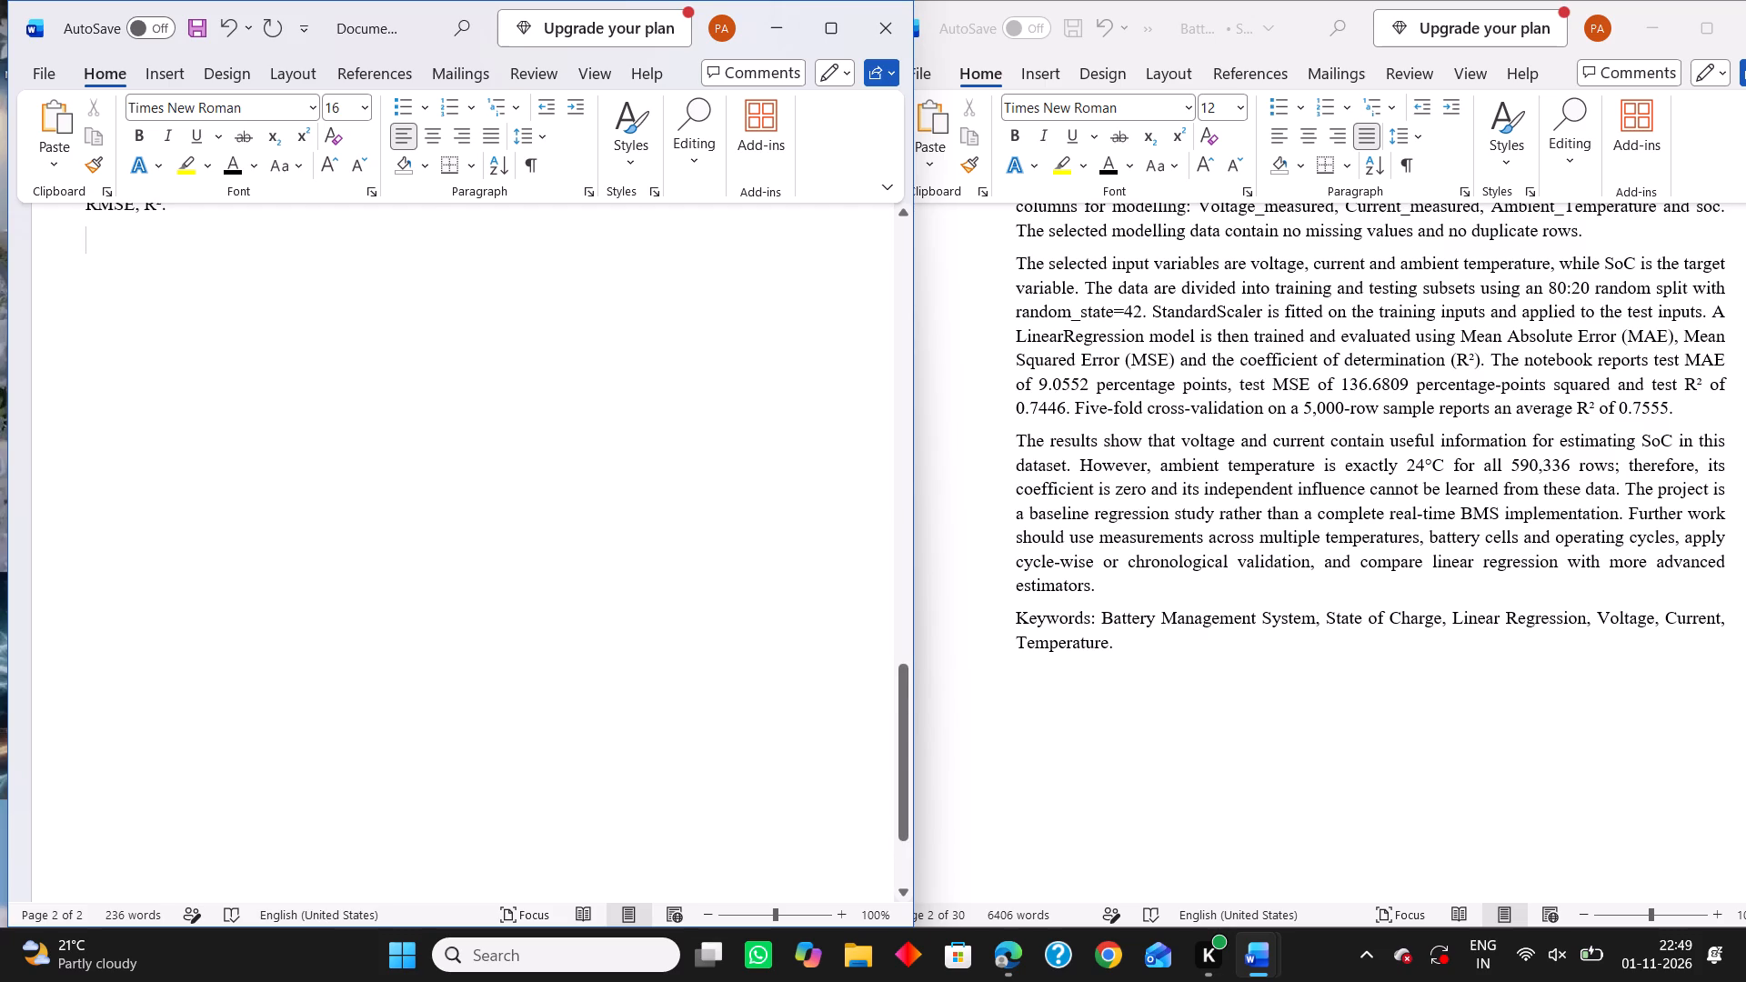
scroll(549, 679, "up", 10)
scroll(533, 668, "down", 6)
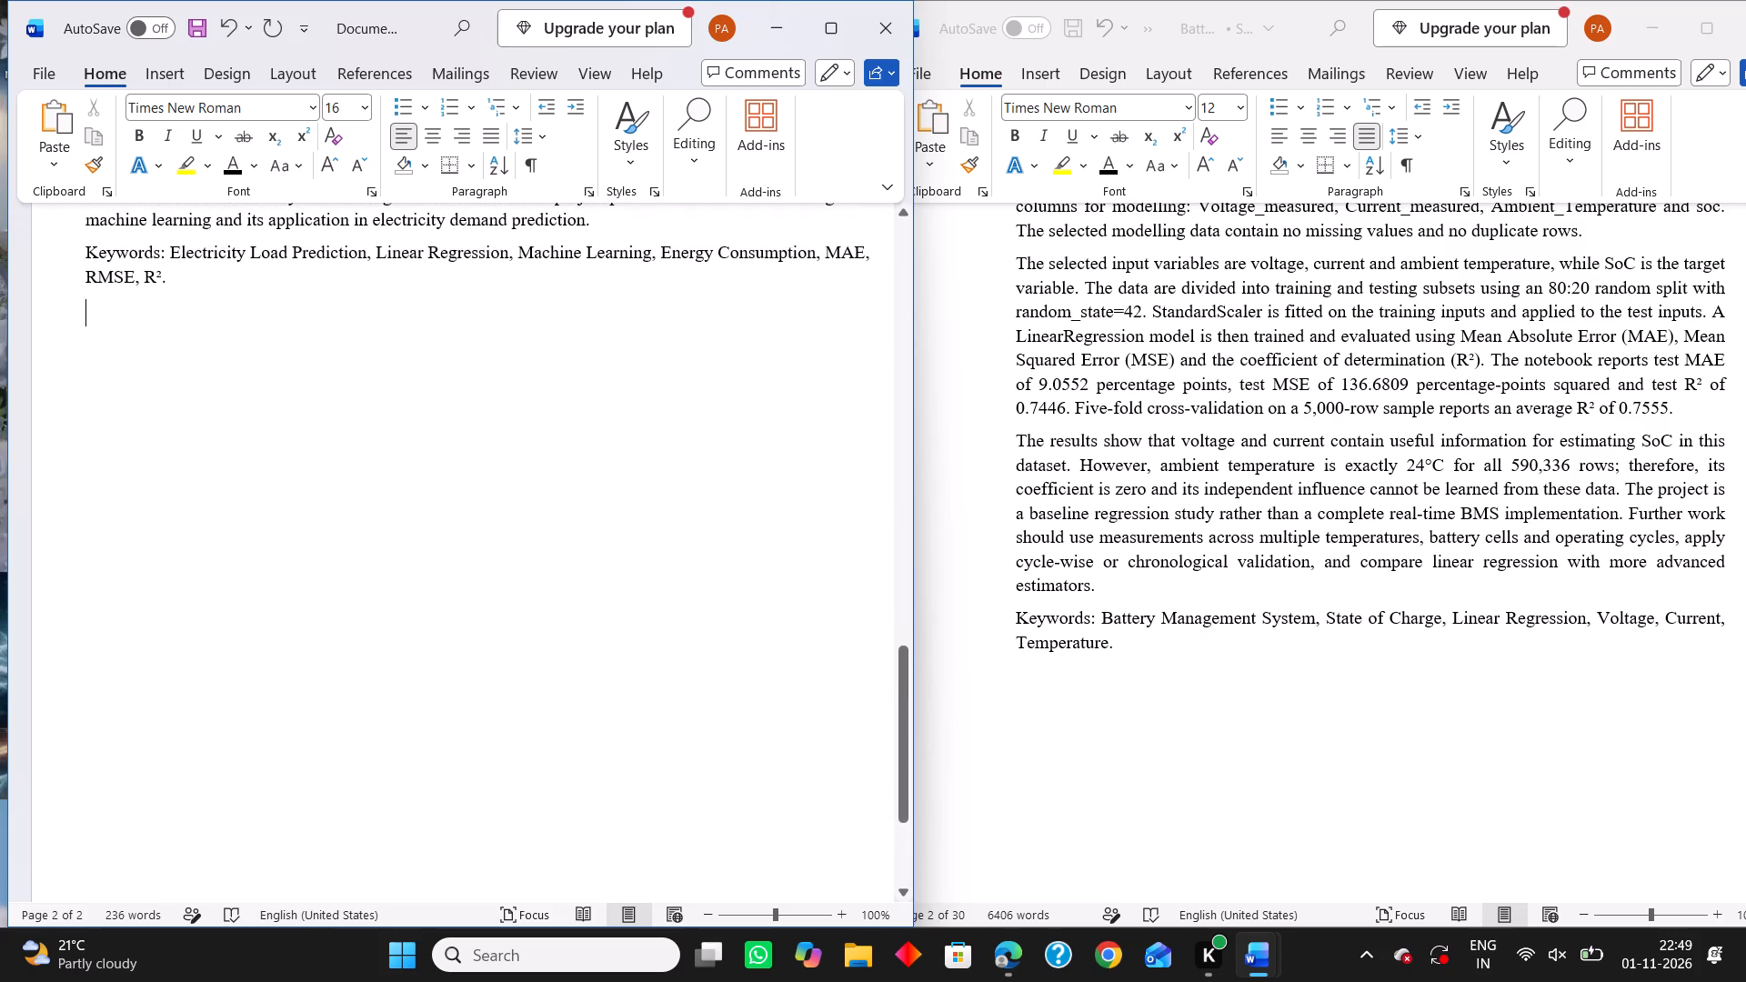
key("Return")
key("Return")
key("Return")
key("Return")
key("Return")
key("Return")
key("Return")
key("Return")
key("Return")
key("Return")
key("Return")
key("Return")
key("Return")
key("Return")
key("Return")
key("Return")
key("Return")
key("Return")
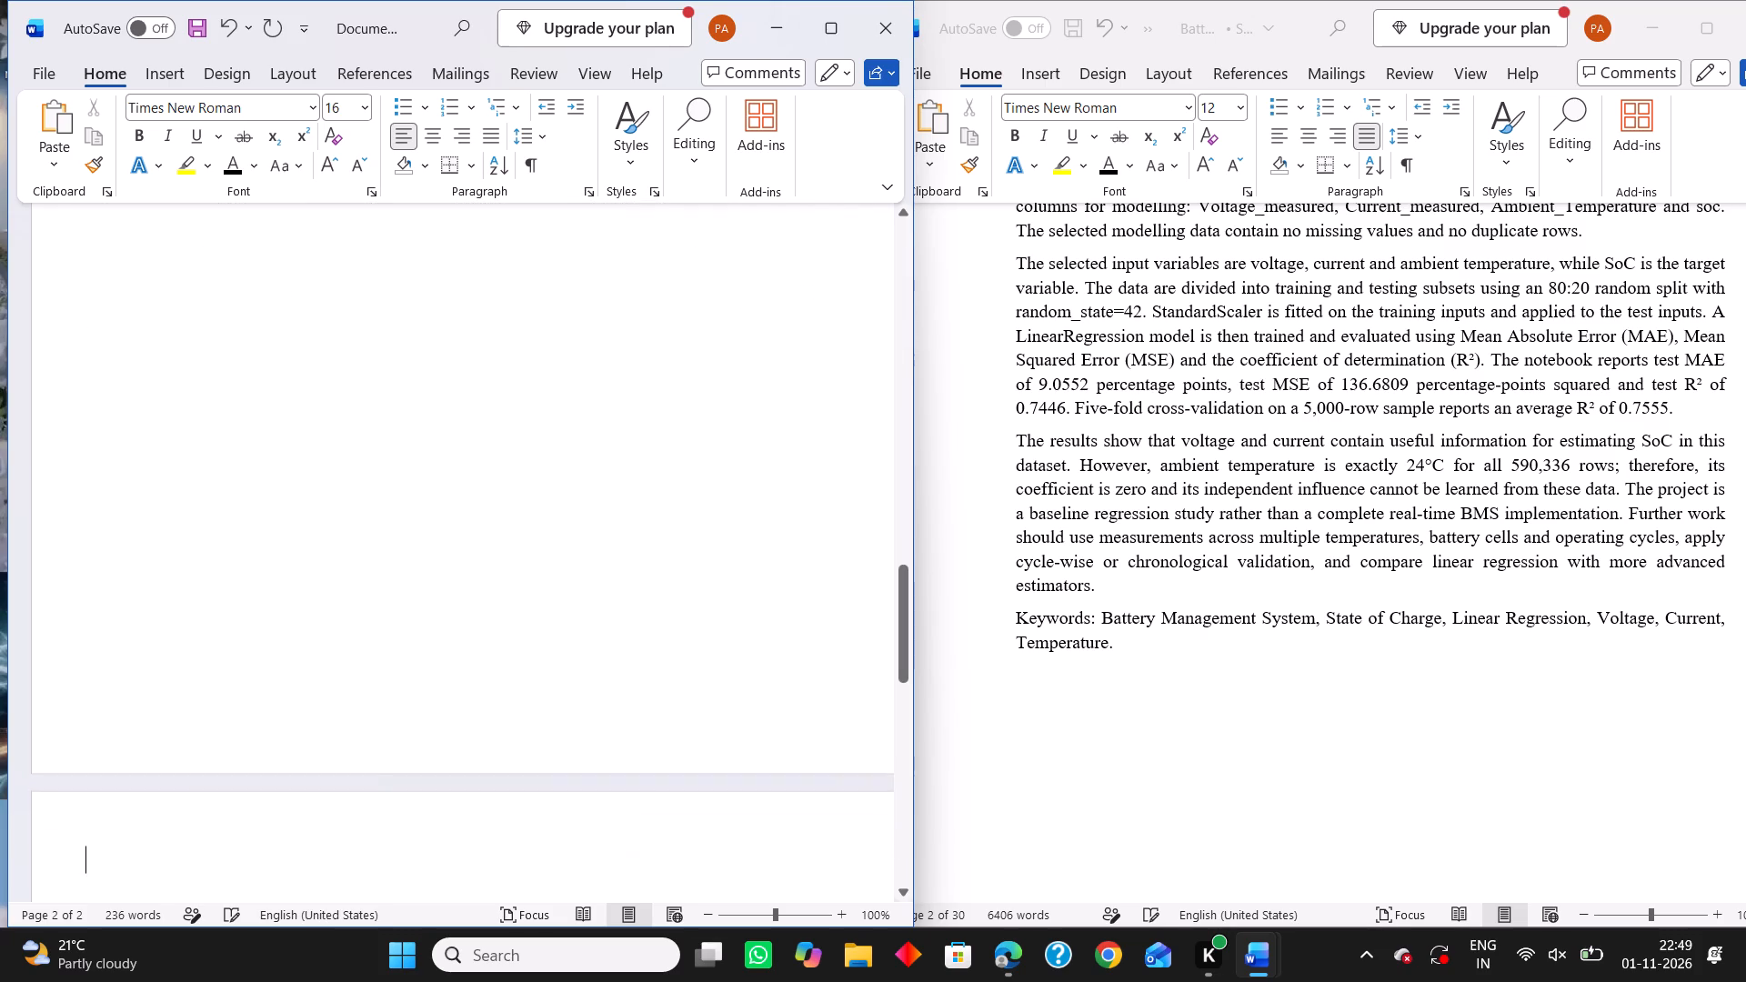
Copy the "1. INTRODUCTION" heading from the battery report and paste it at the top of the new document's third page.
scroll(937, 544, "down", 17)
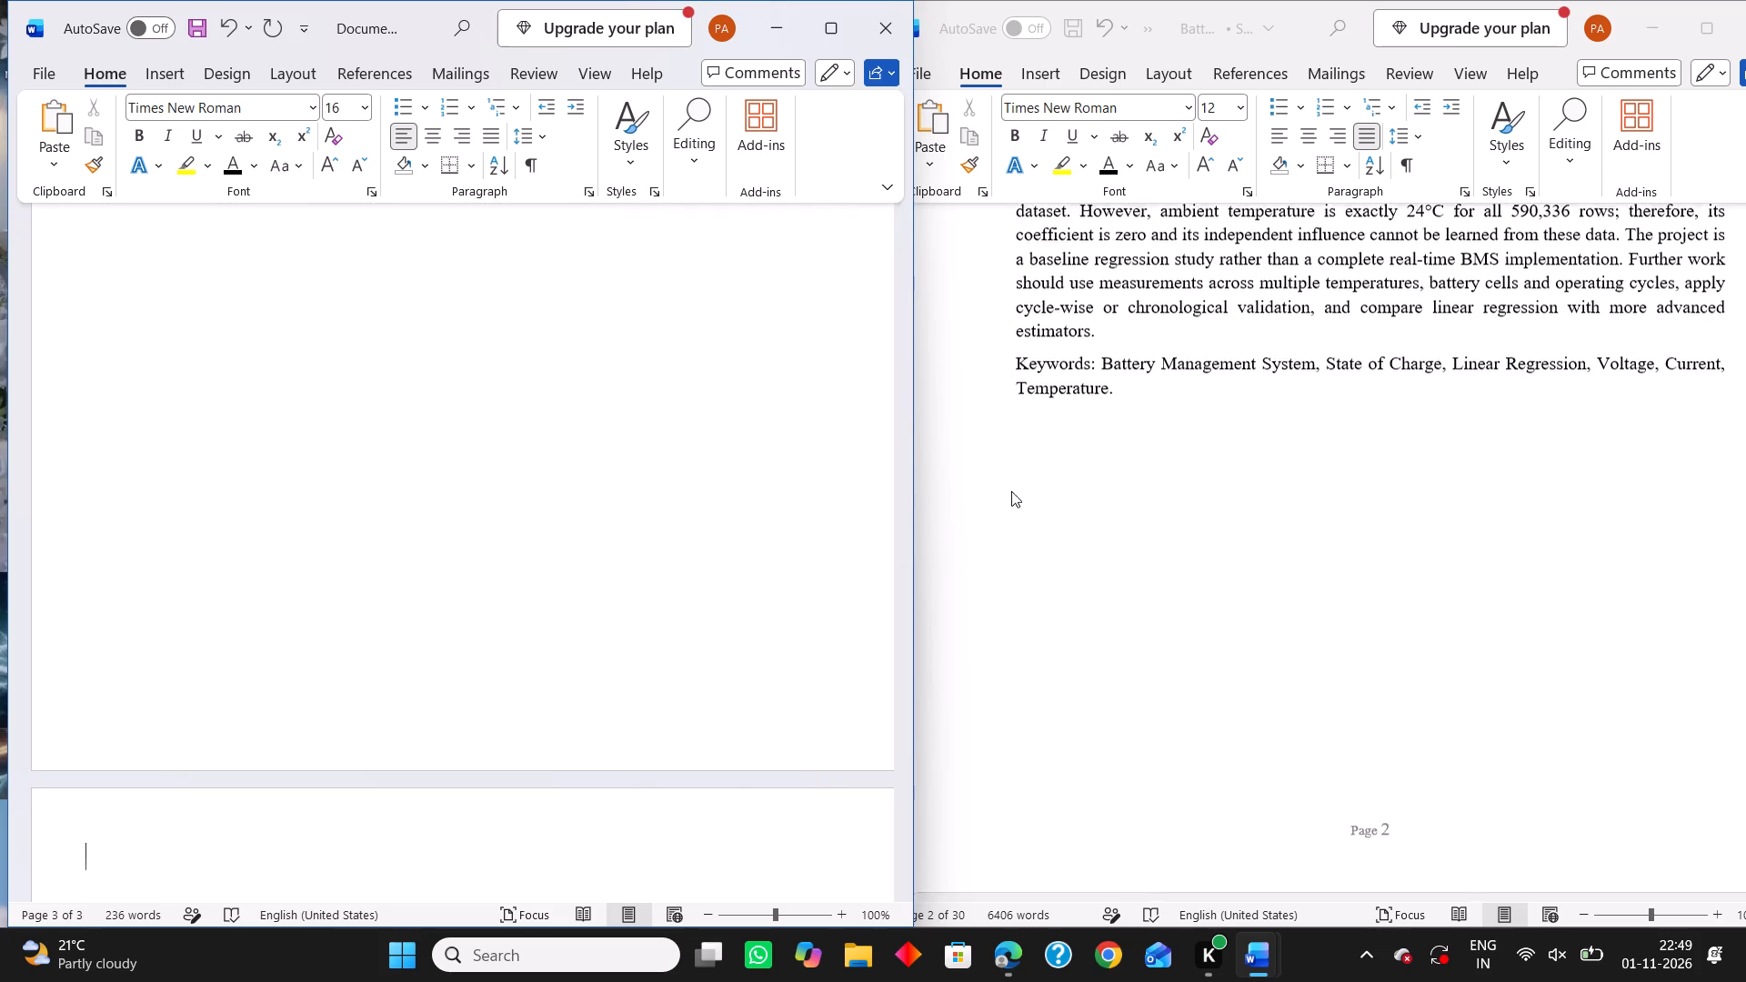
scroll(1011, 491, "down", 3)
right_click_drag(970, 509, 962, 509)
scroll(959, 513, "down", 13)
scroll(1079, 587, "up", 1)
scroll(1079, 587, "down", 1)
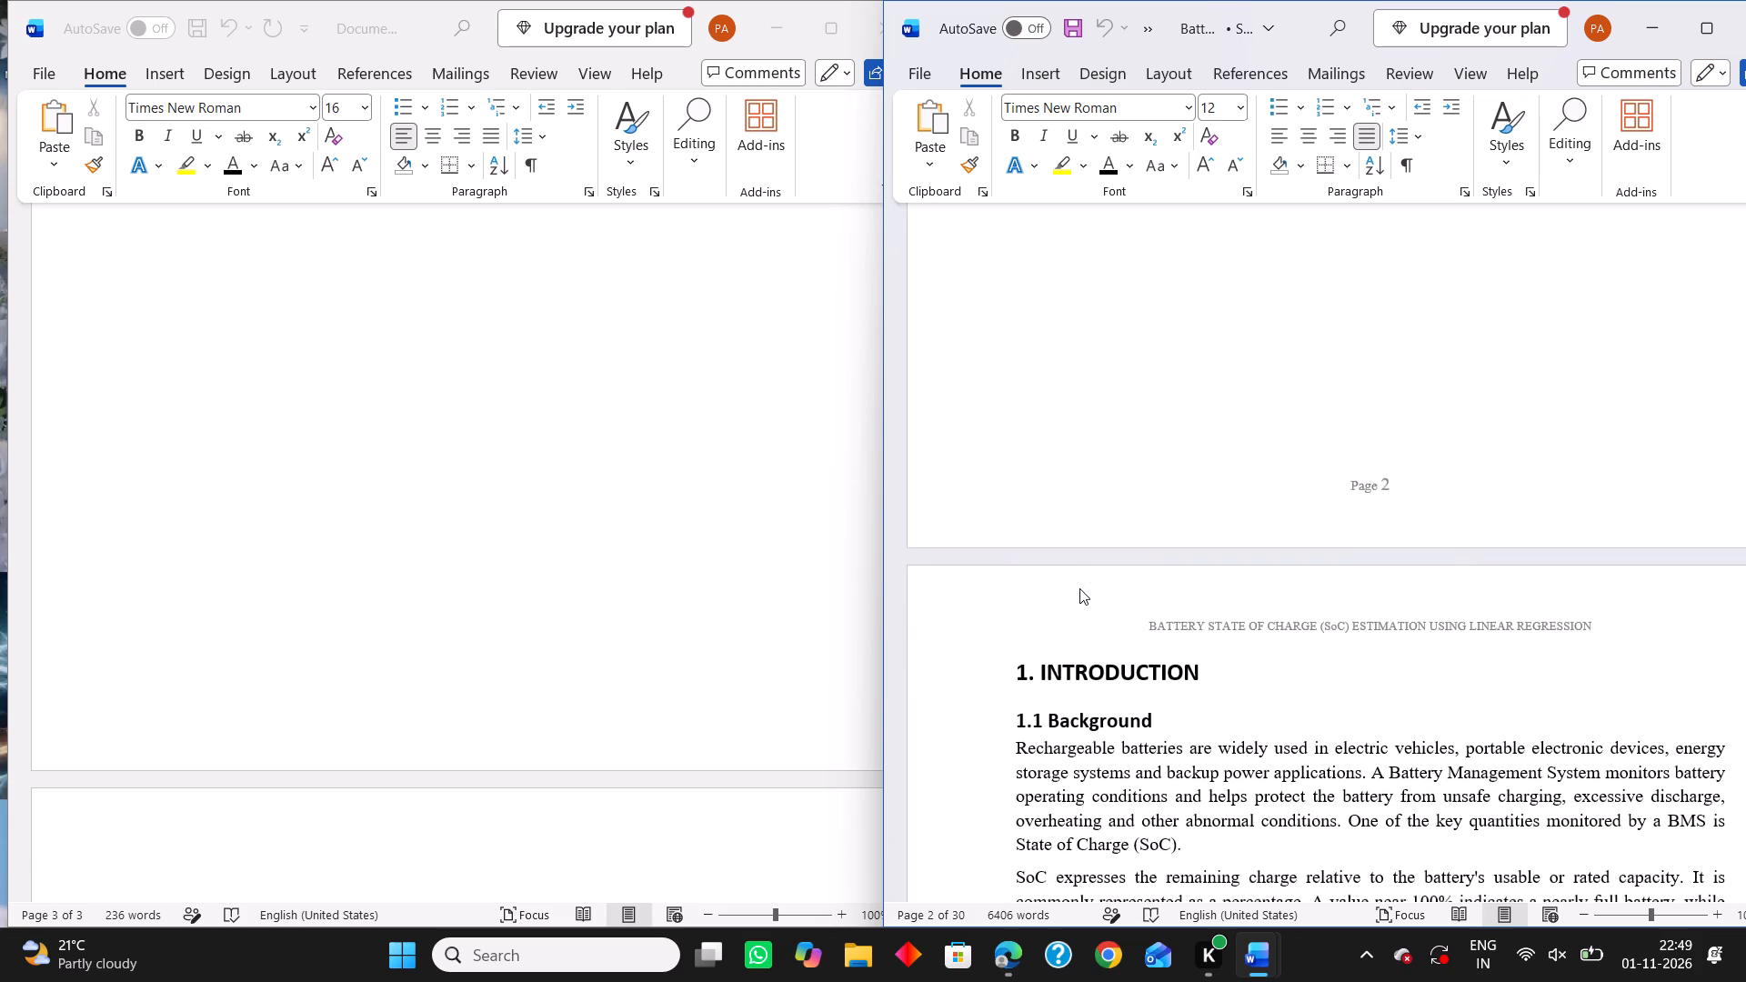
scroll(1074, 591, "down", 5)
left_click_drag(1029, 585, 1173, 593)
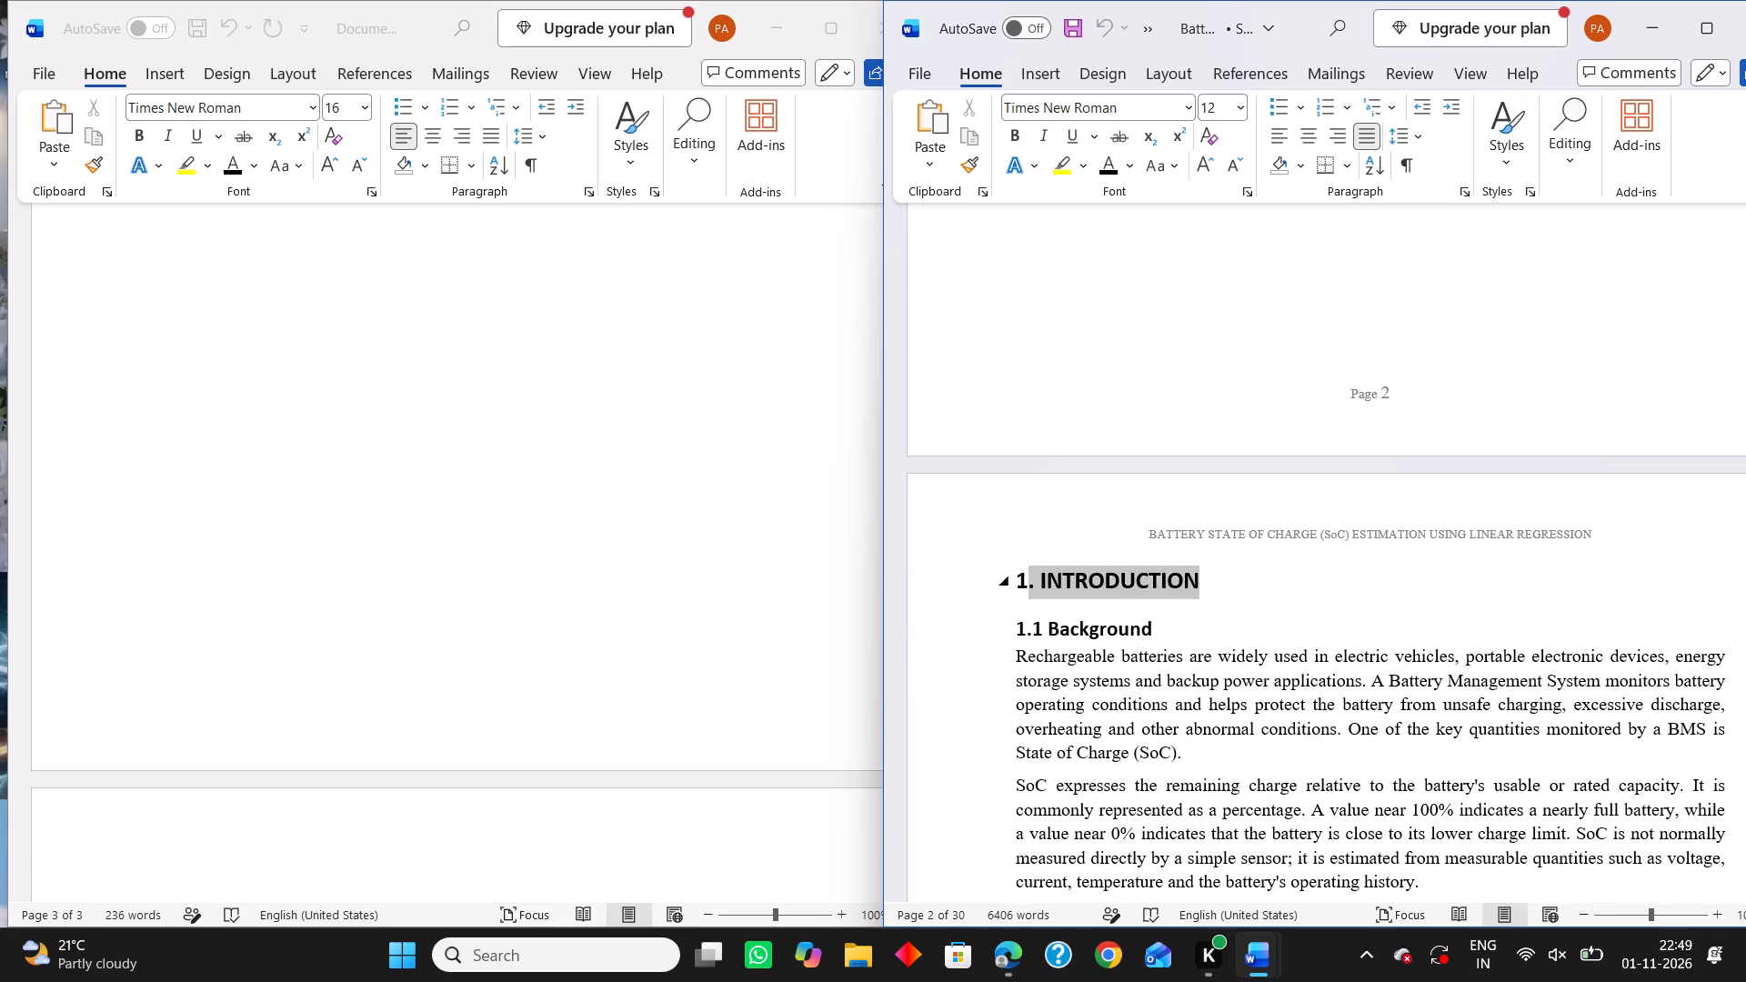
left_click_drag(1173, 593, 1177, 593)
left_click(1175, 593)
left_click_drag(1197, 578, 1109, 597)
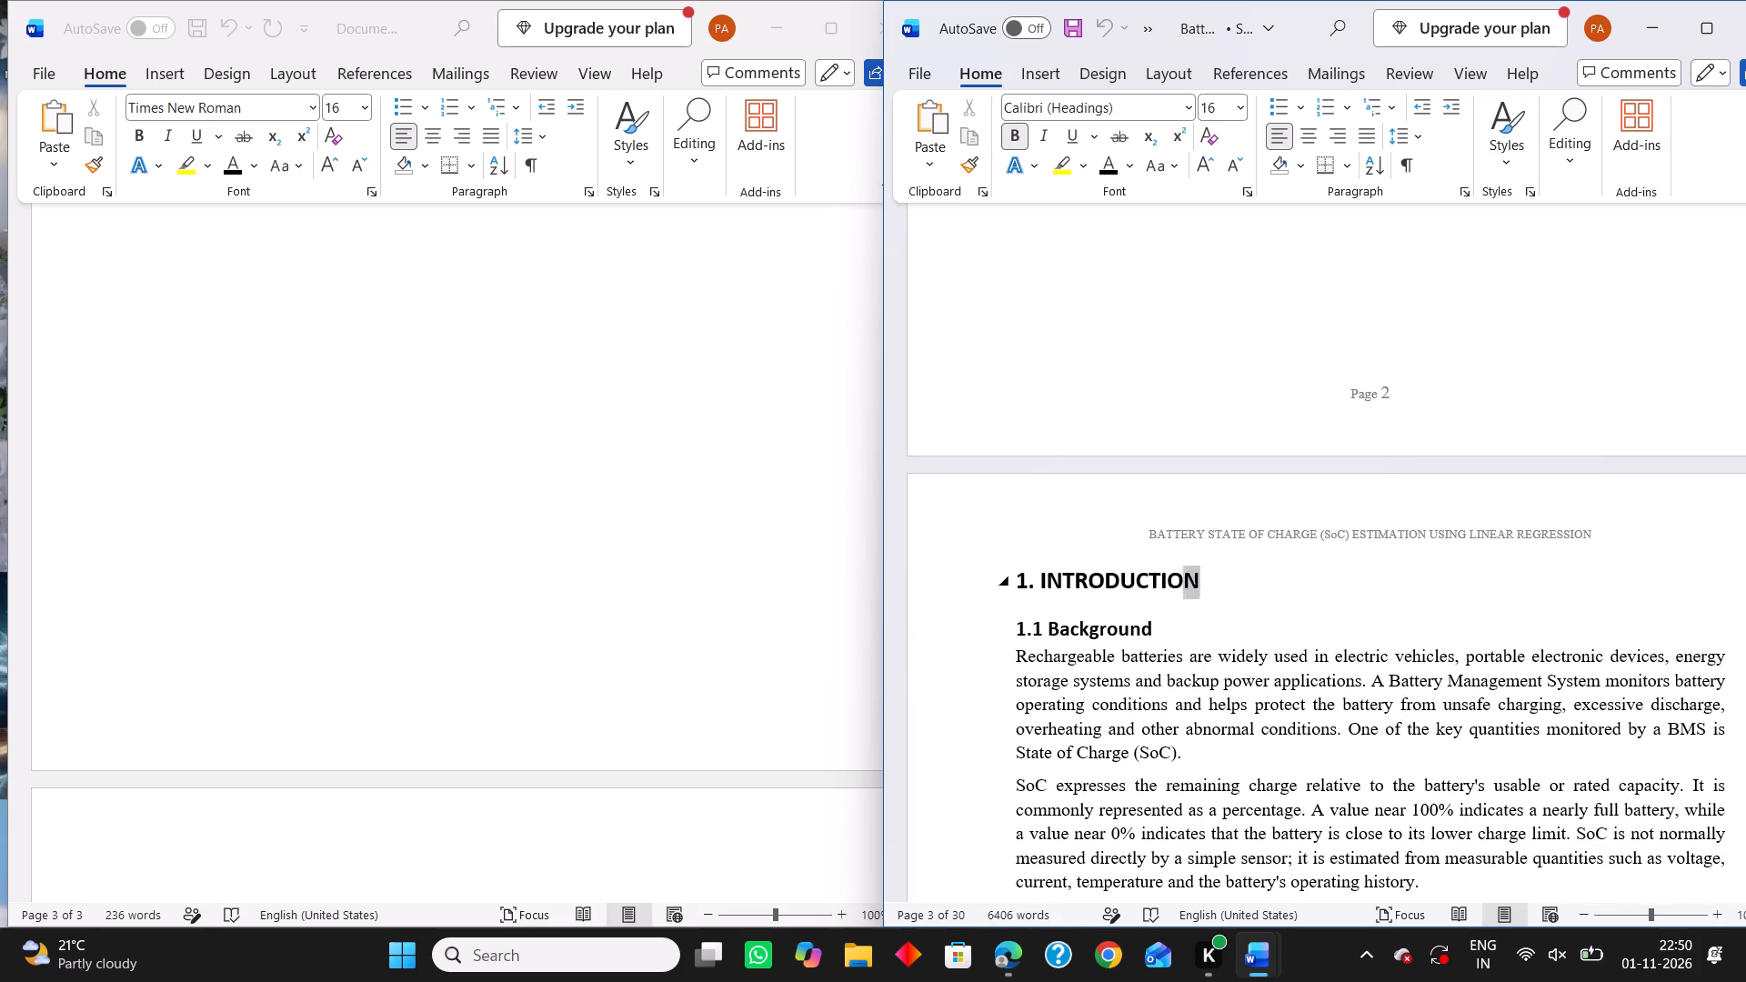
left_click_drag(1109, 597, 1018, 589)
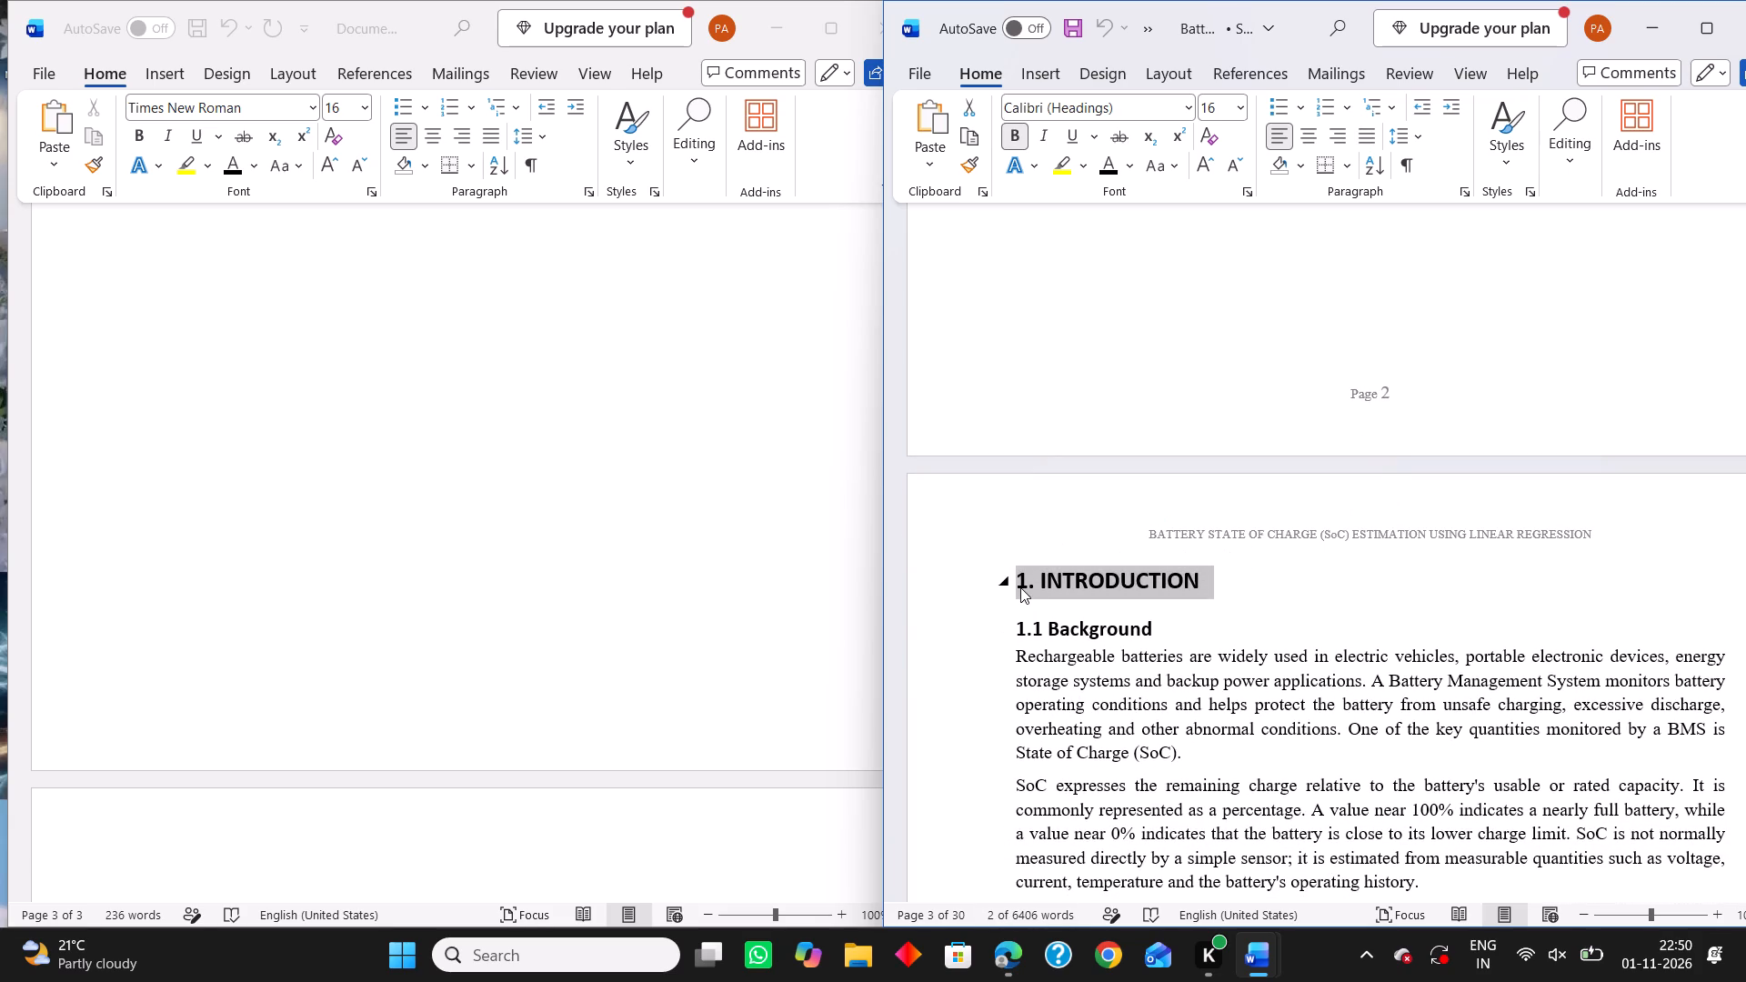
key("ctrl+c")
left_click(243, 825)
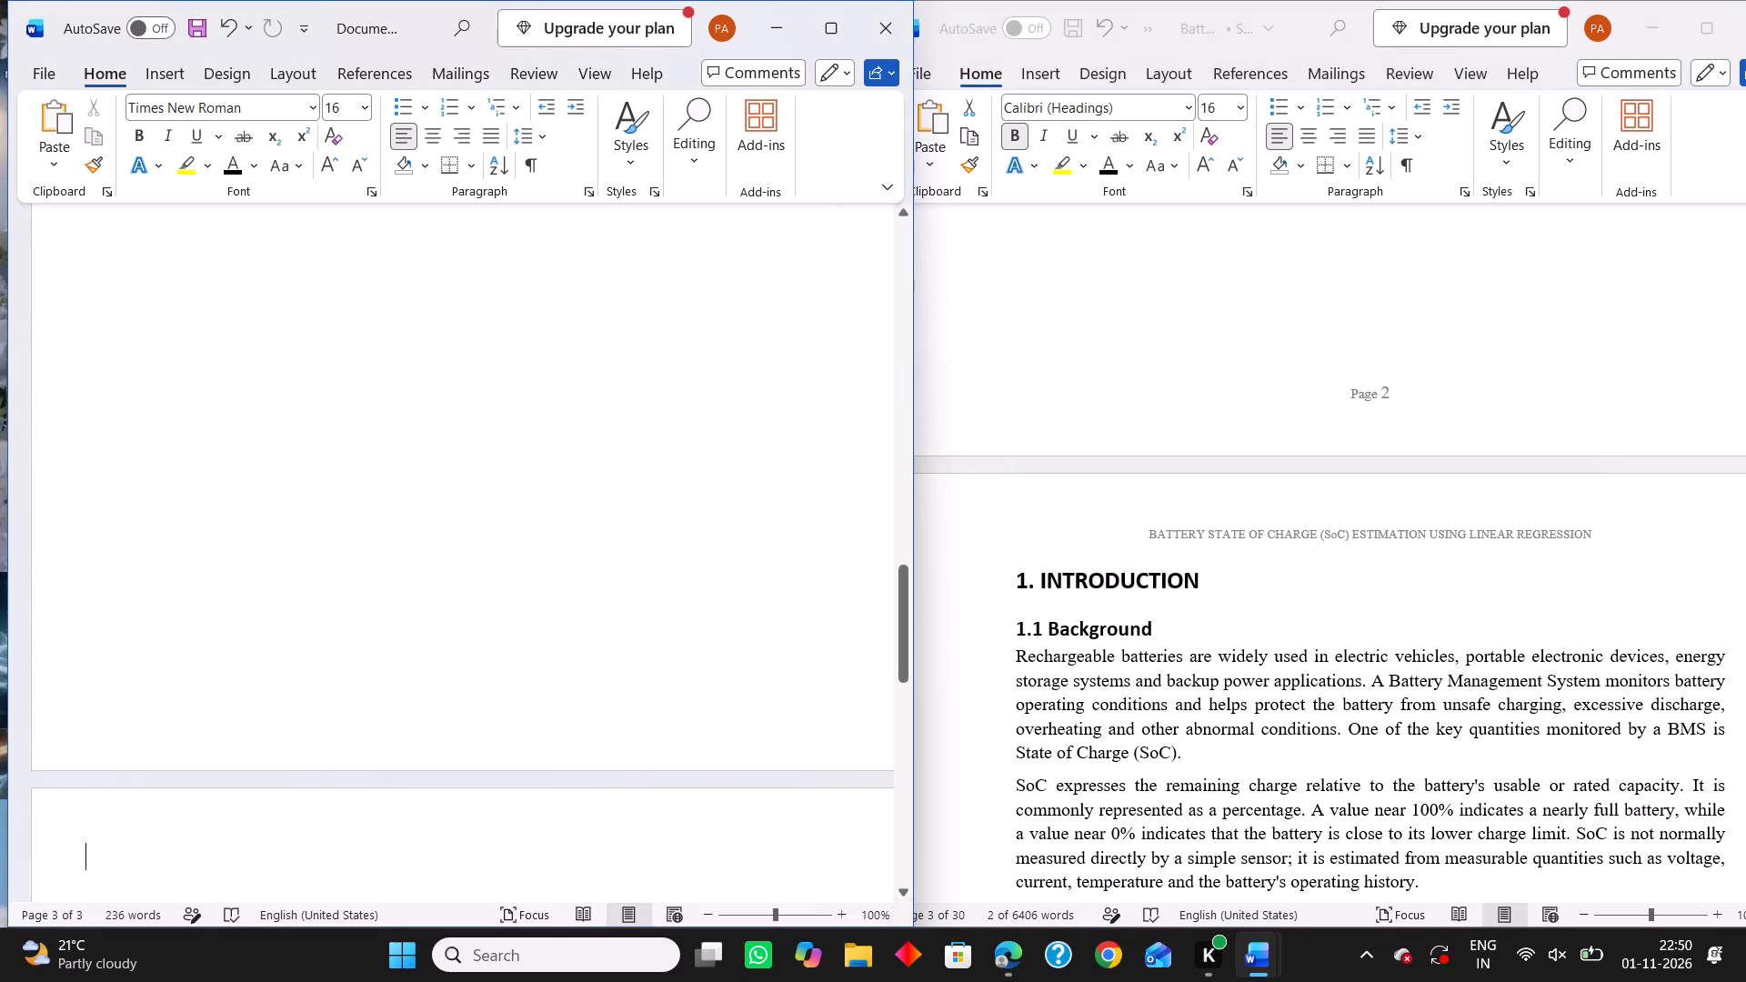
key("ctrl+v")
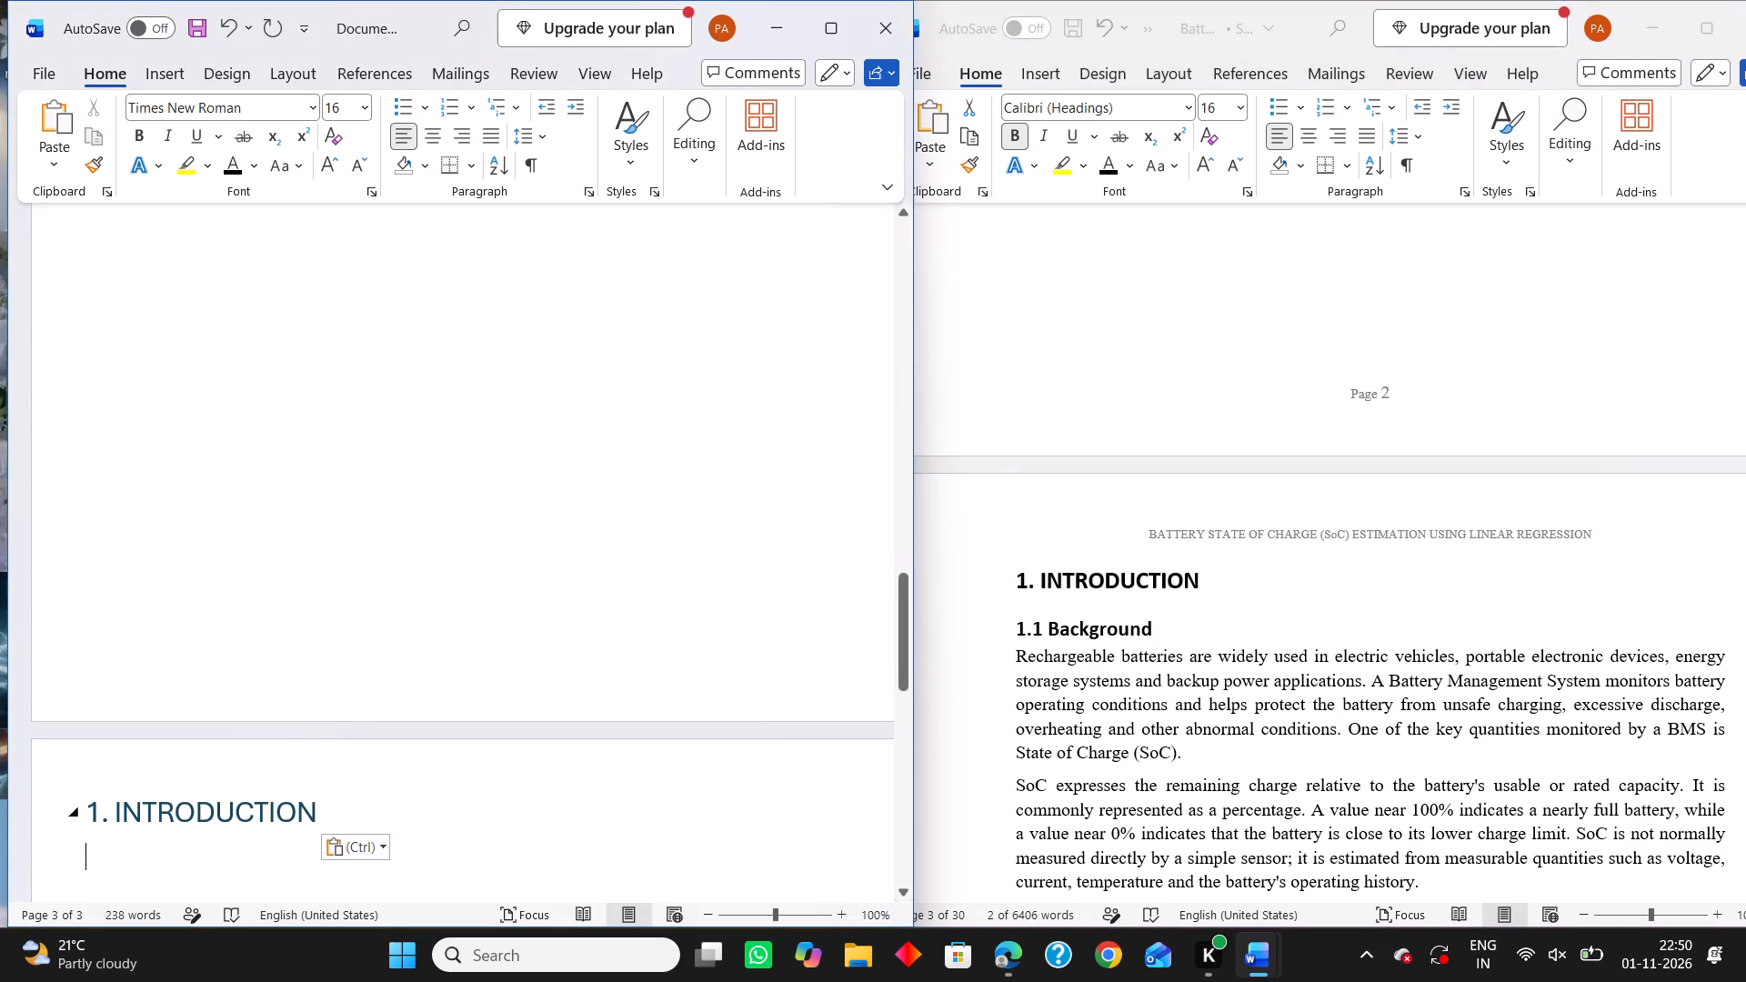
Format the pasted "1. INTRODUCTION" heading in the new document as 16 pt bold Calibri.
left_click_drag(88, 818, 351, 871)
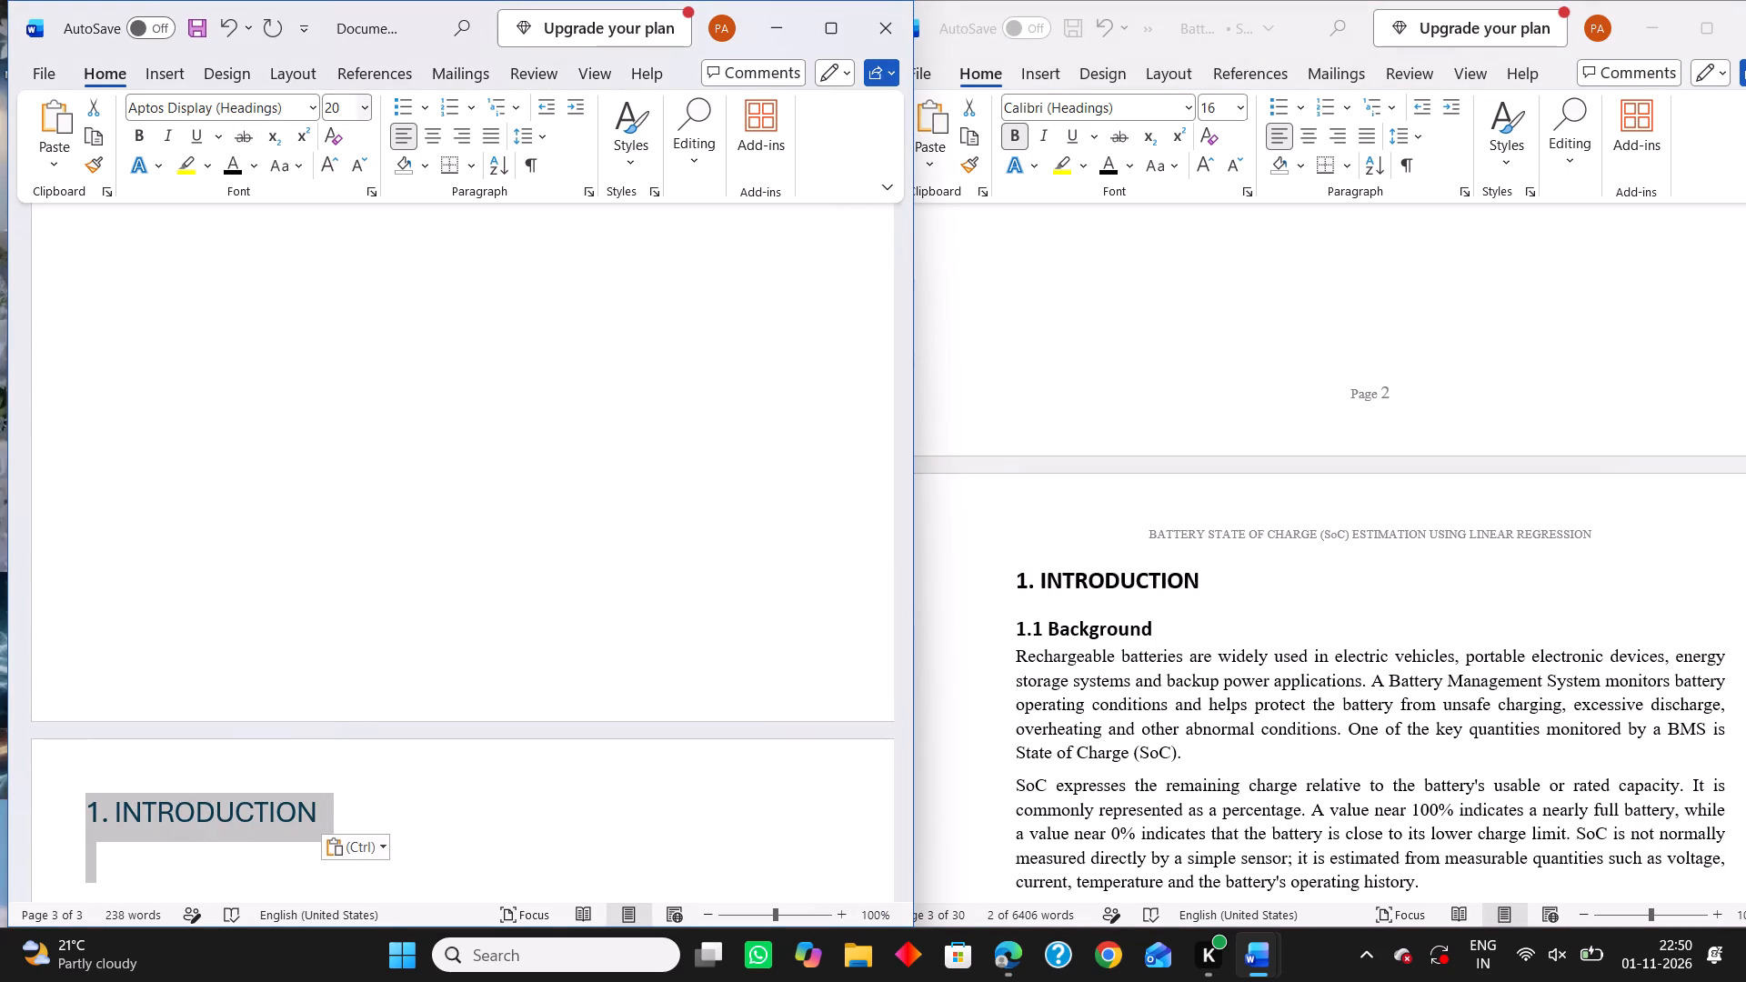
left_click(360, 109)
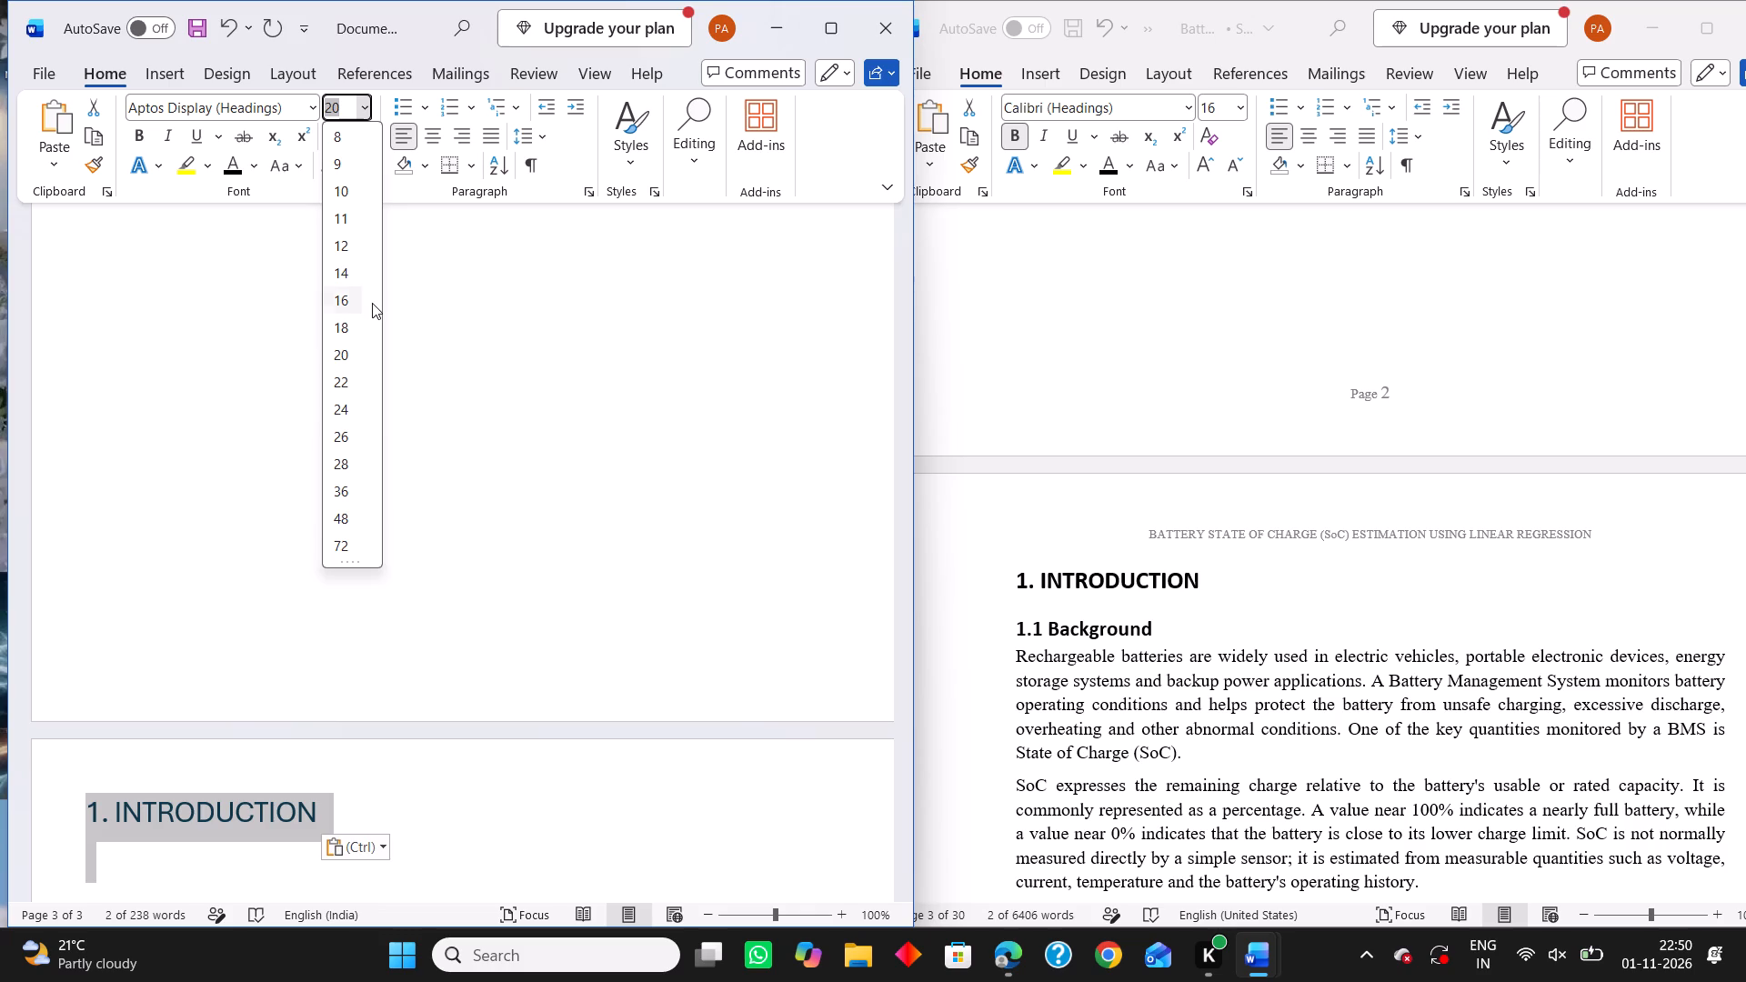
left_click(360, 303)
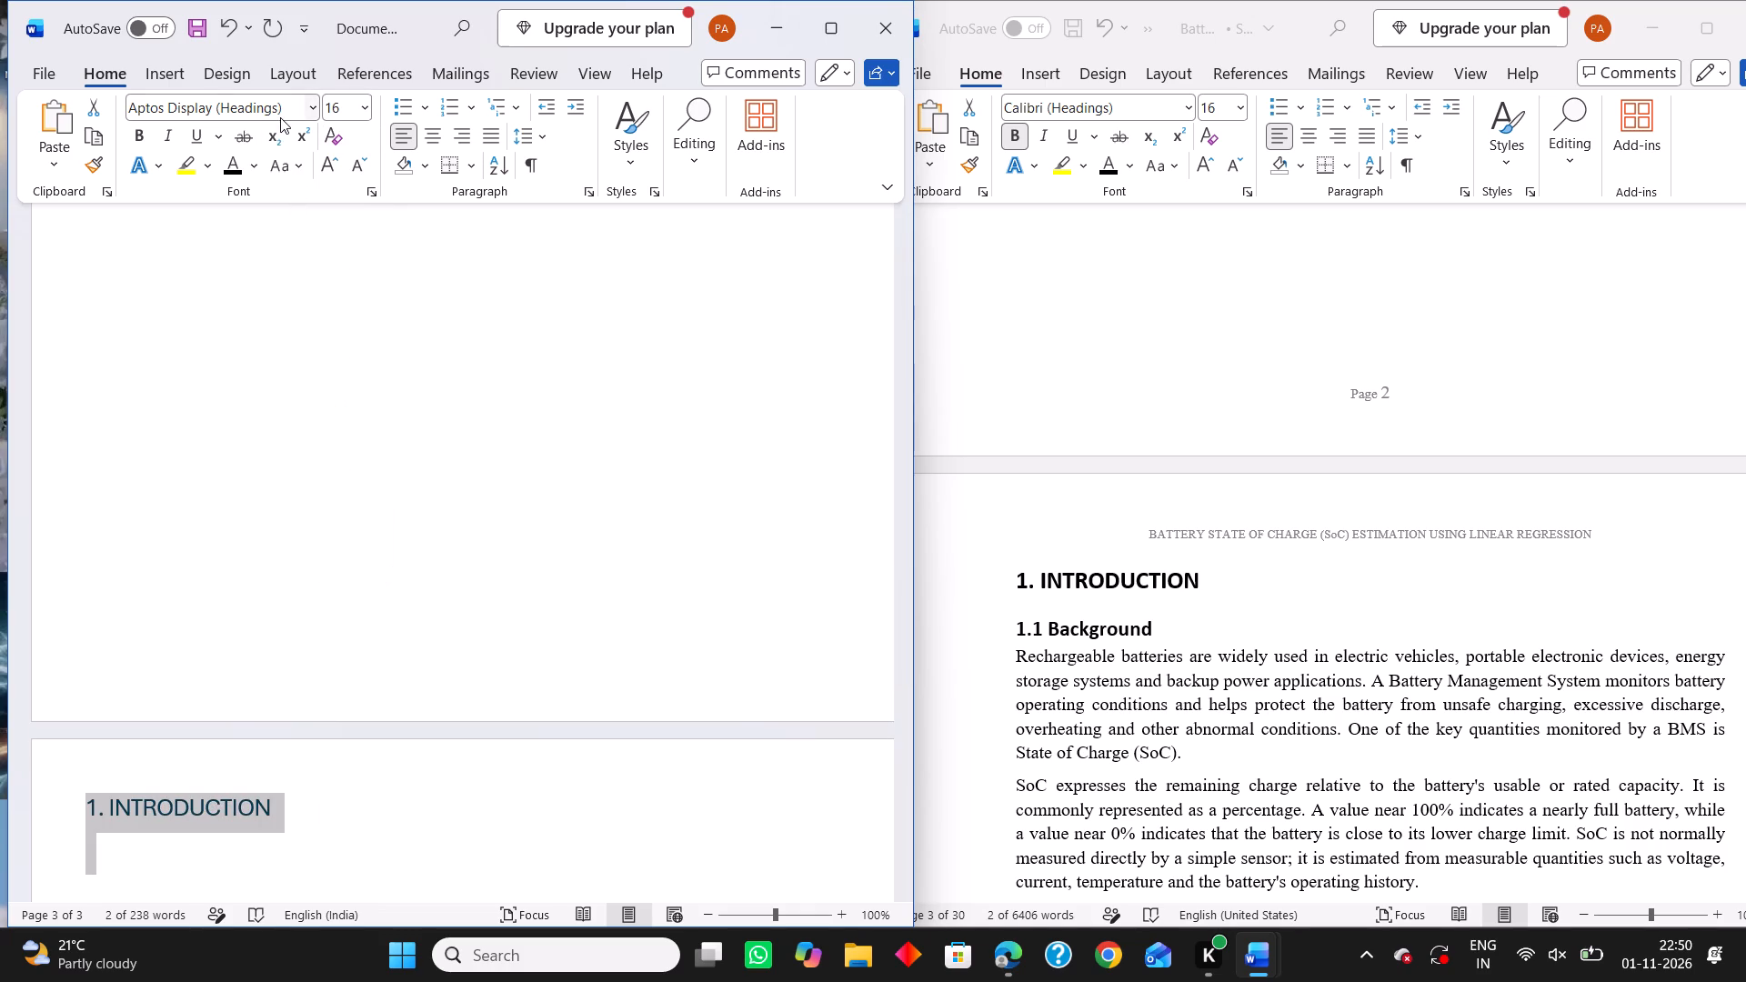
left_click(280, 113)
key("BackSpace")
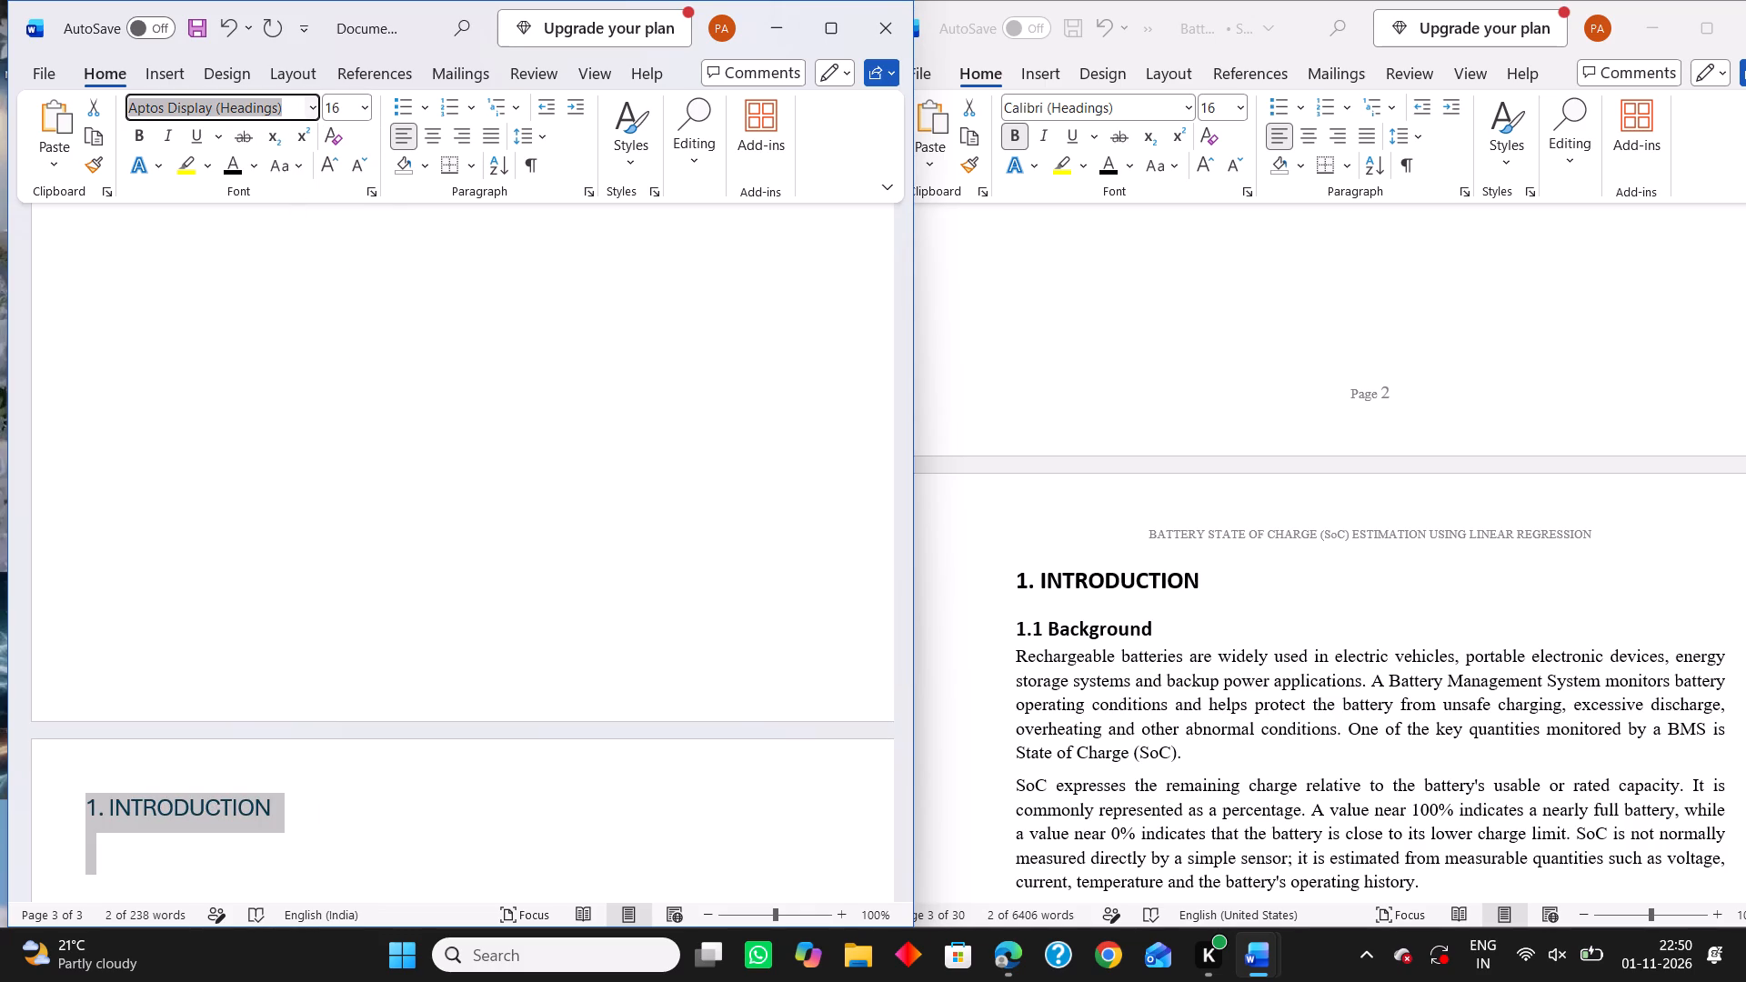
type("ca")
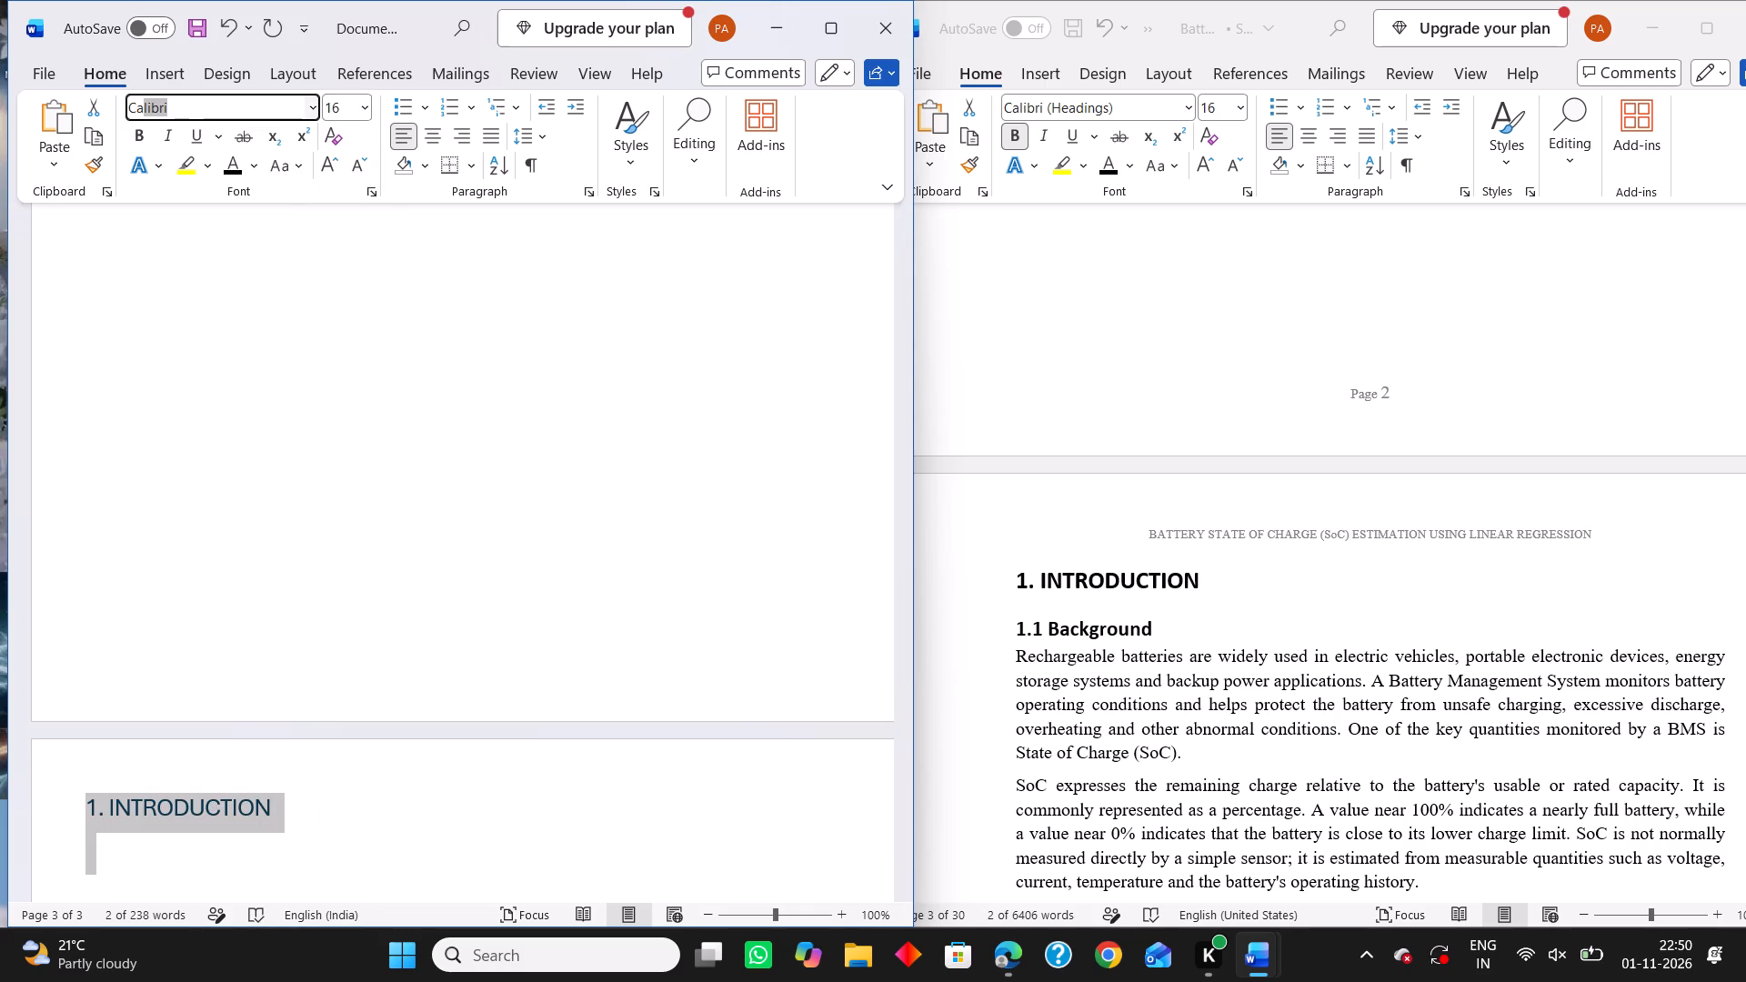
key("Return")
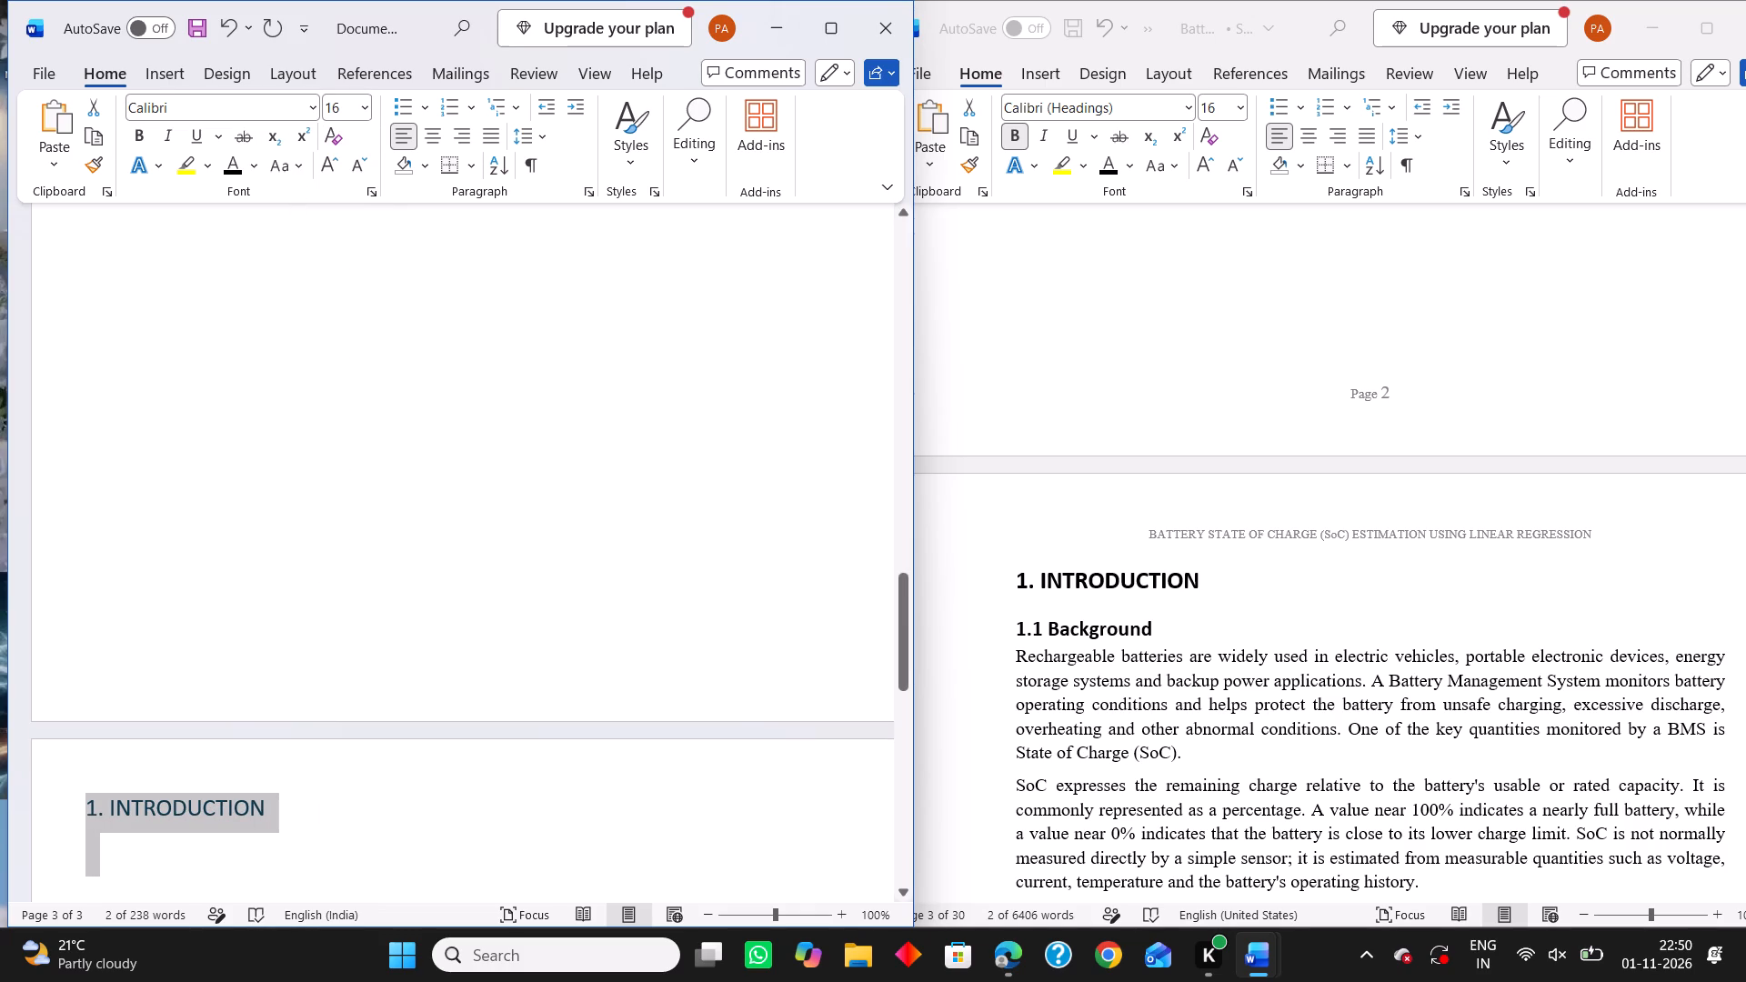
left_click(141, 133)
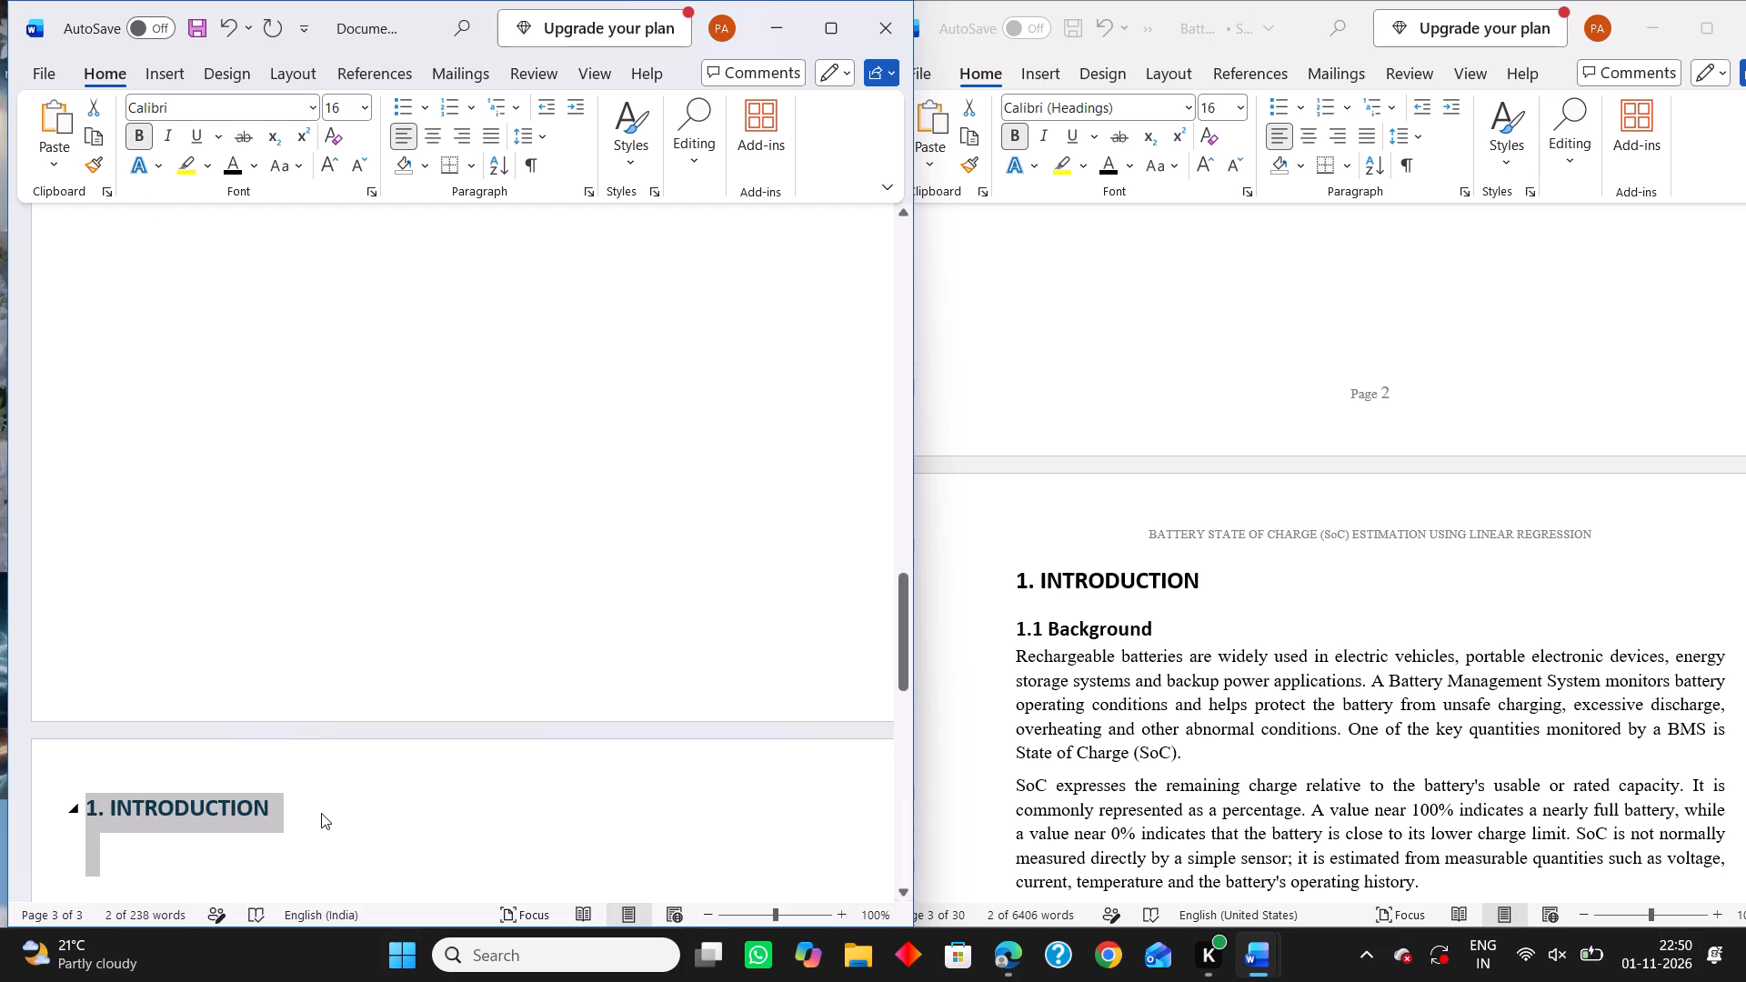
left_click(321, 813)
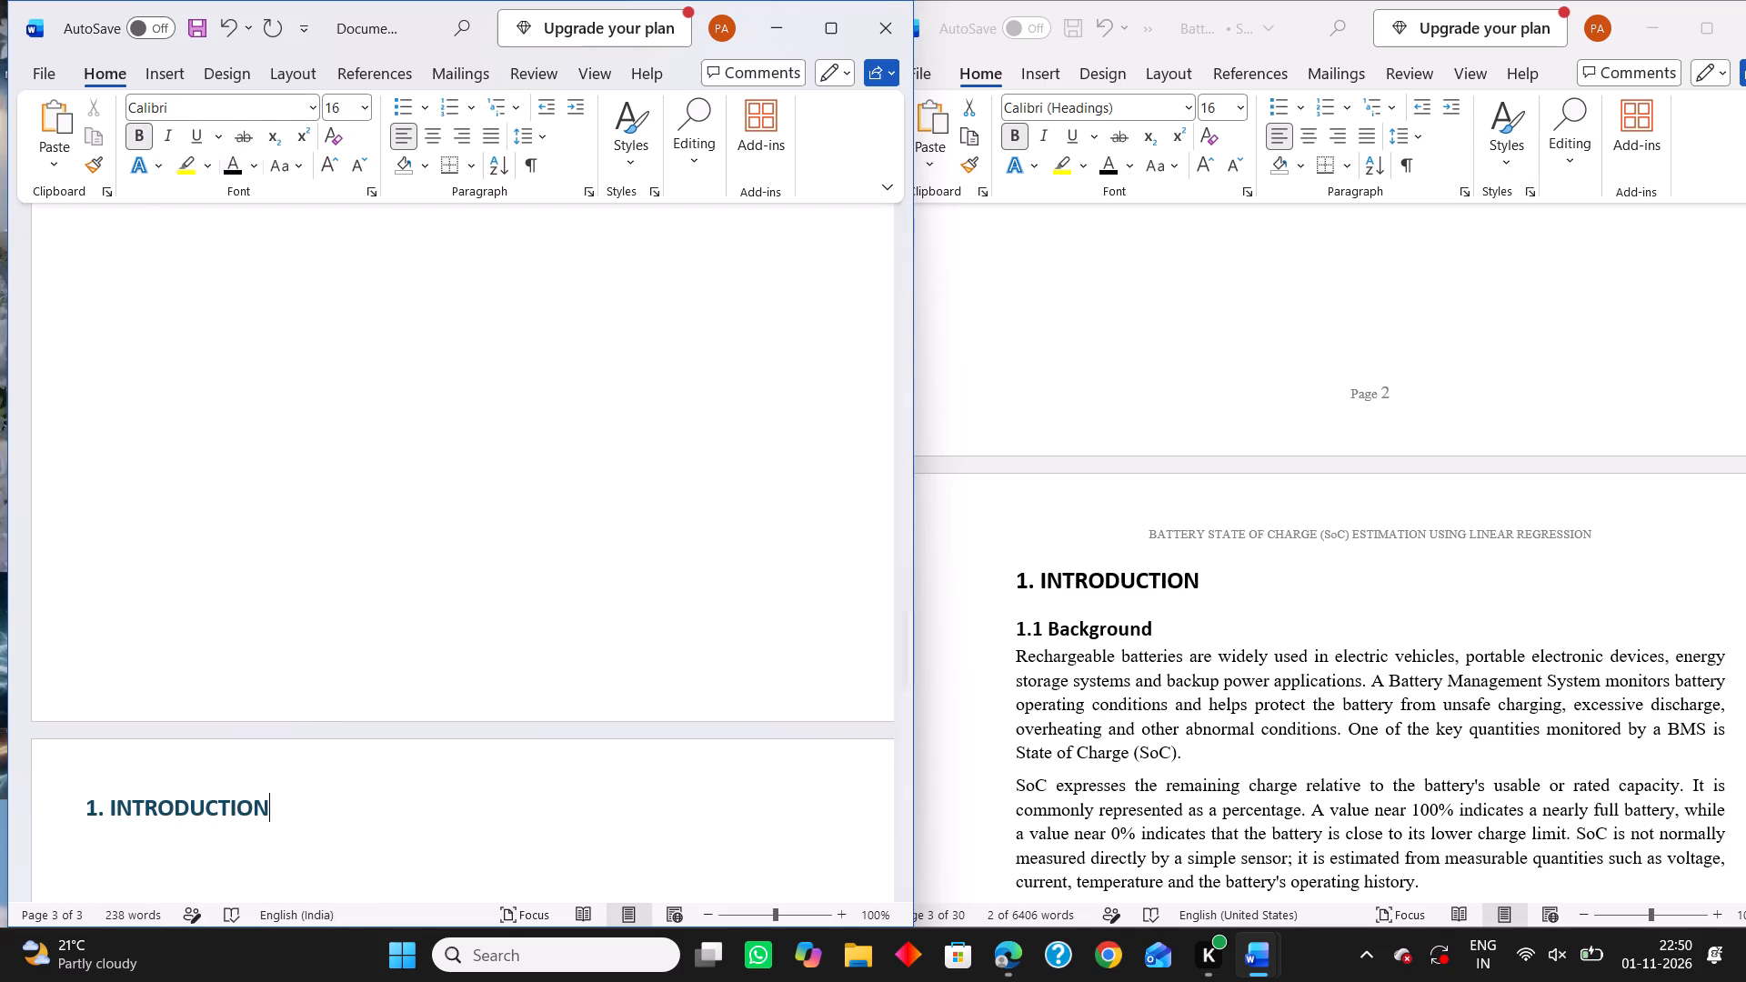
Recolour the new document's "1. INTRODUCTION" heading text black and deselect it.
left_click_drag(292, 823, 95, 823)
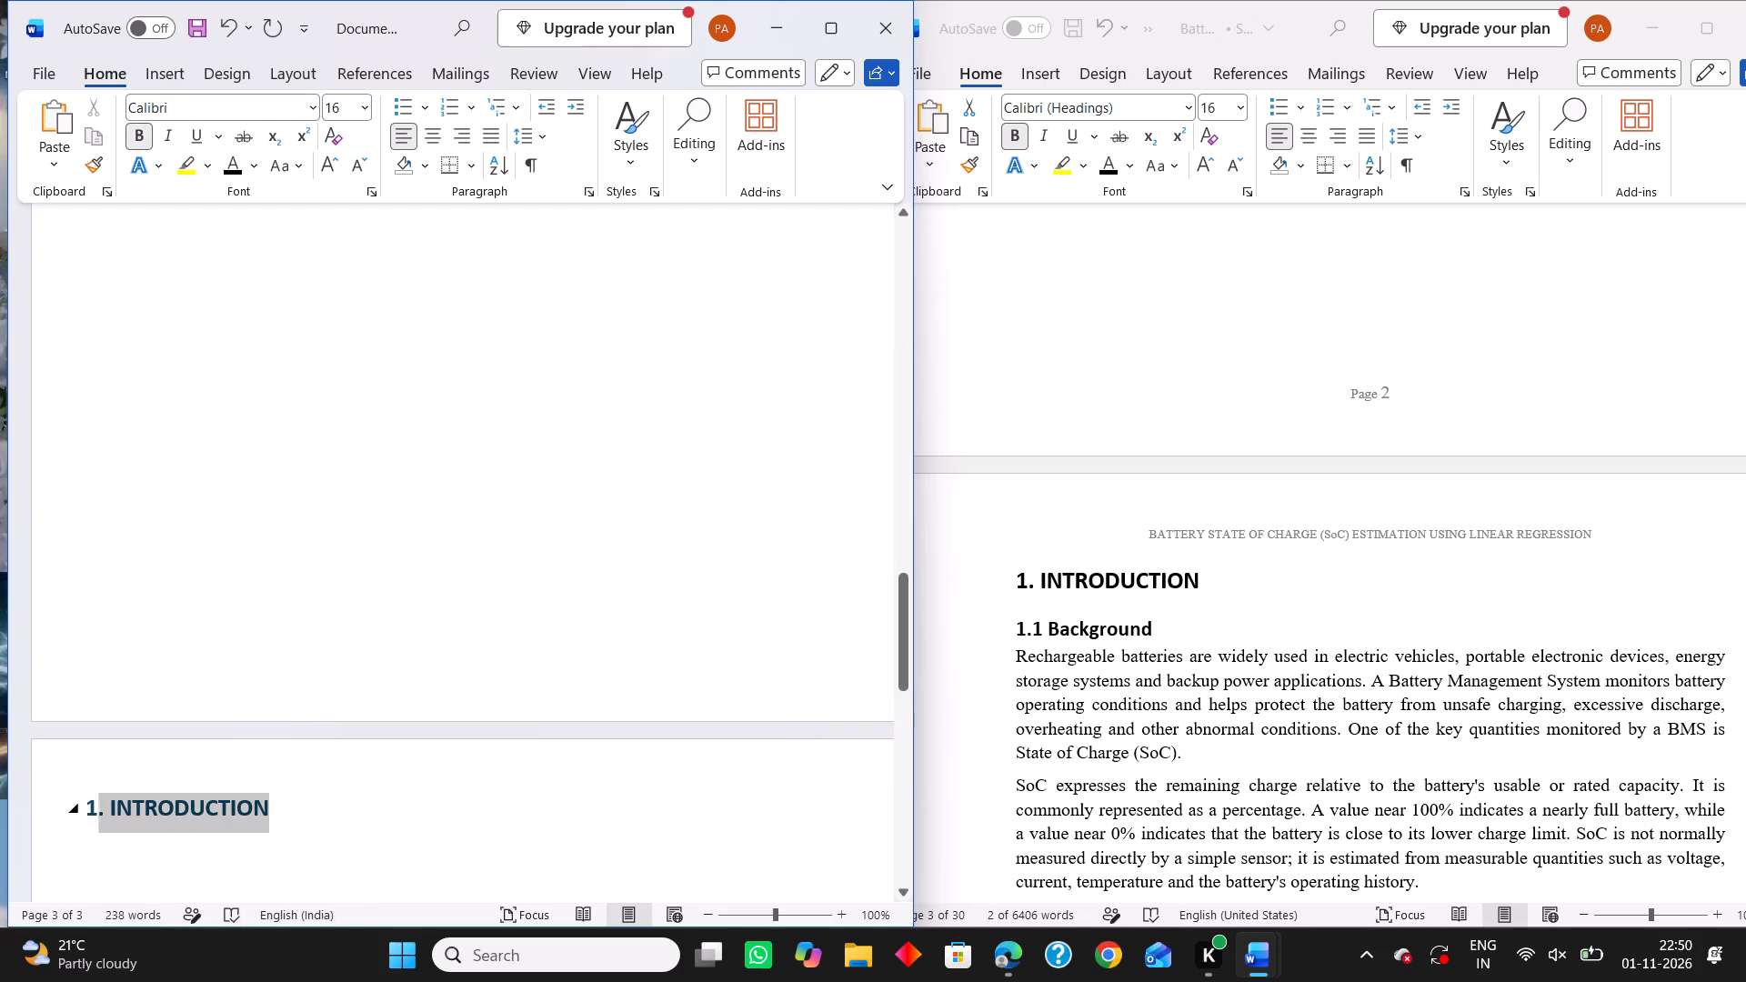
left_click_drag(95, 823, 85, 823)
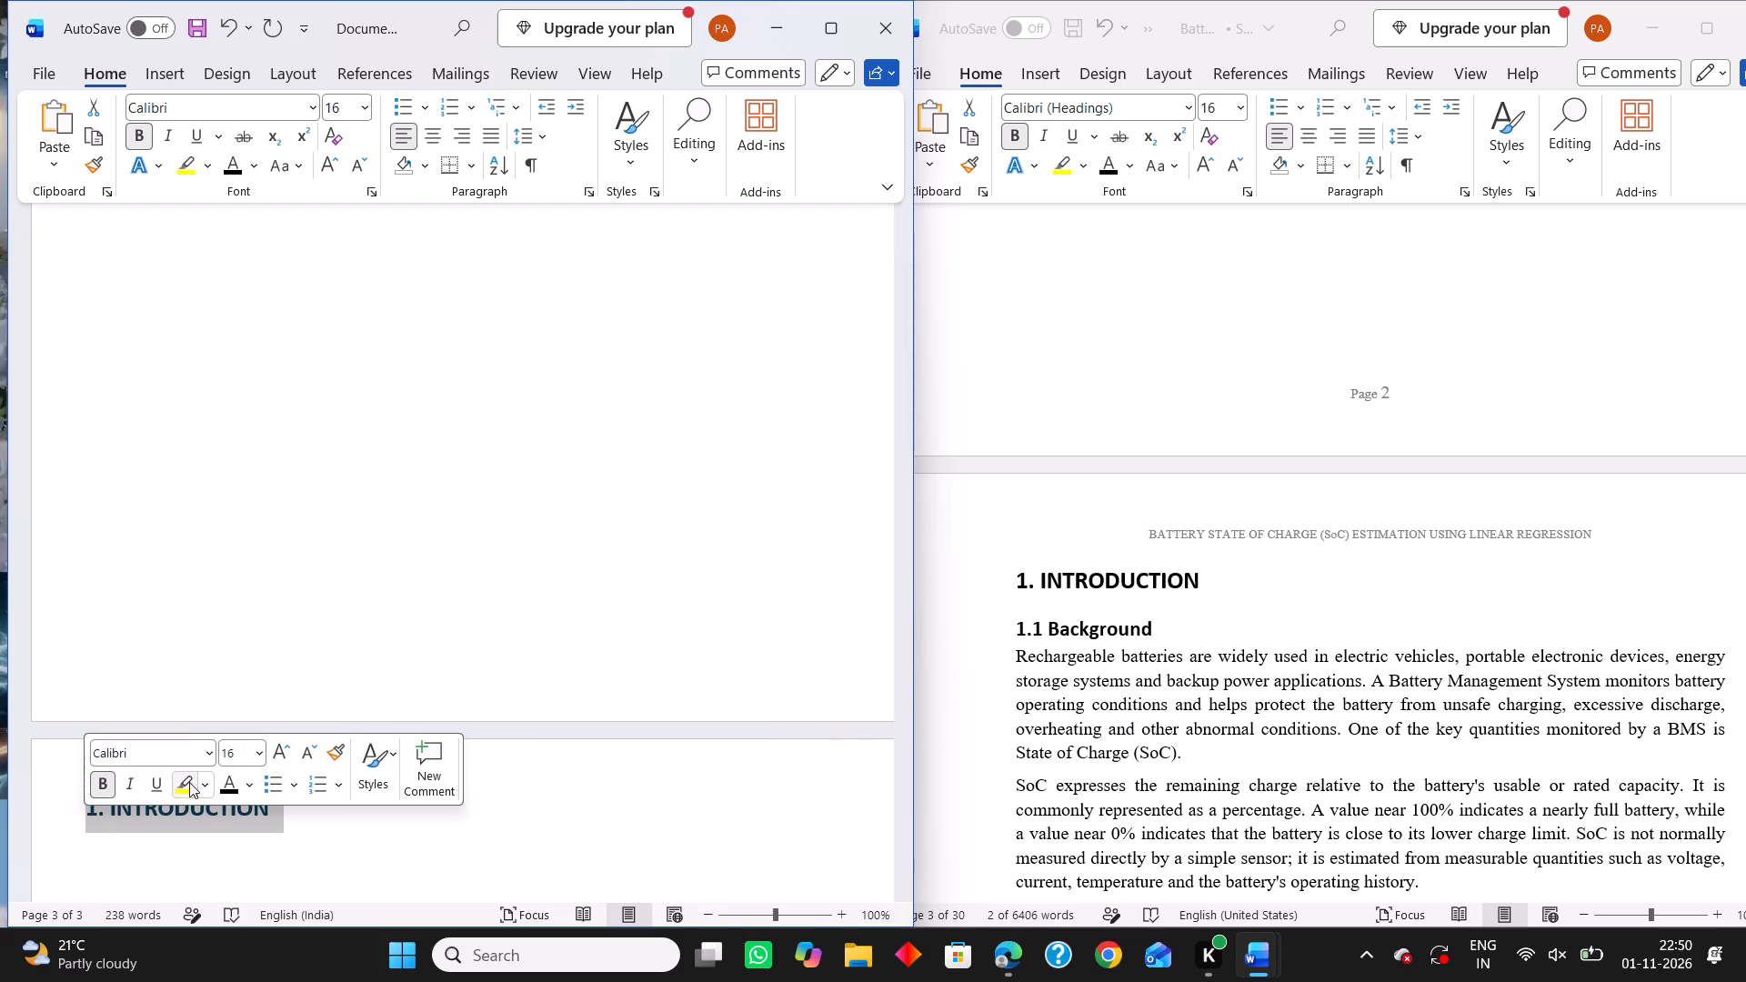
left_click(221, 794)
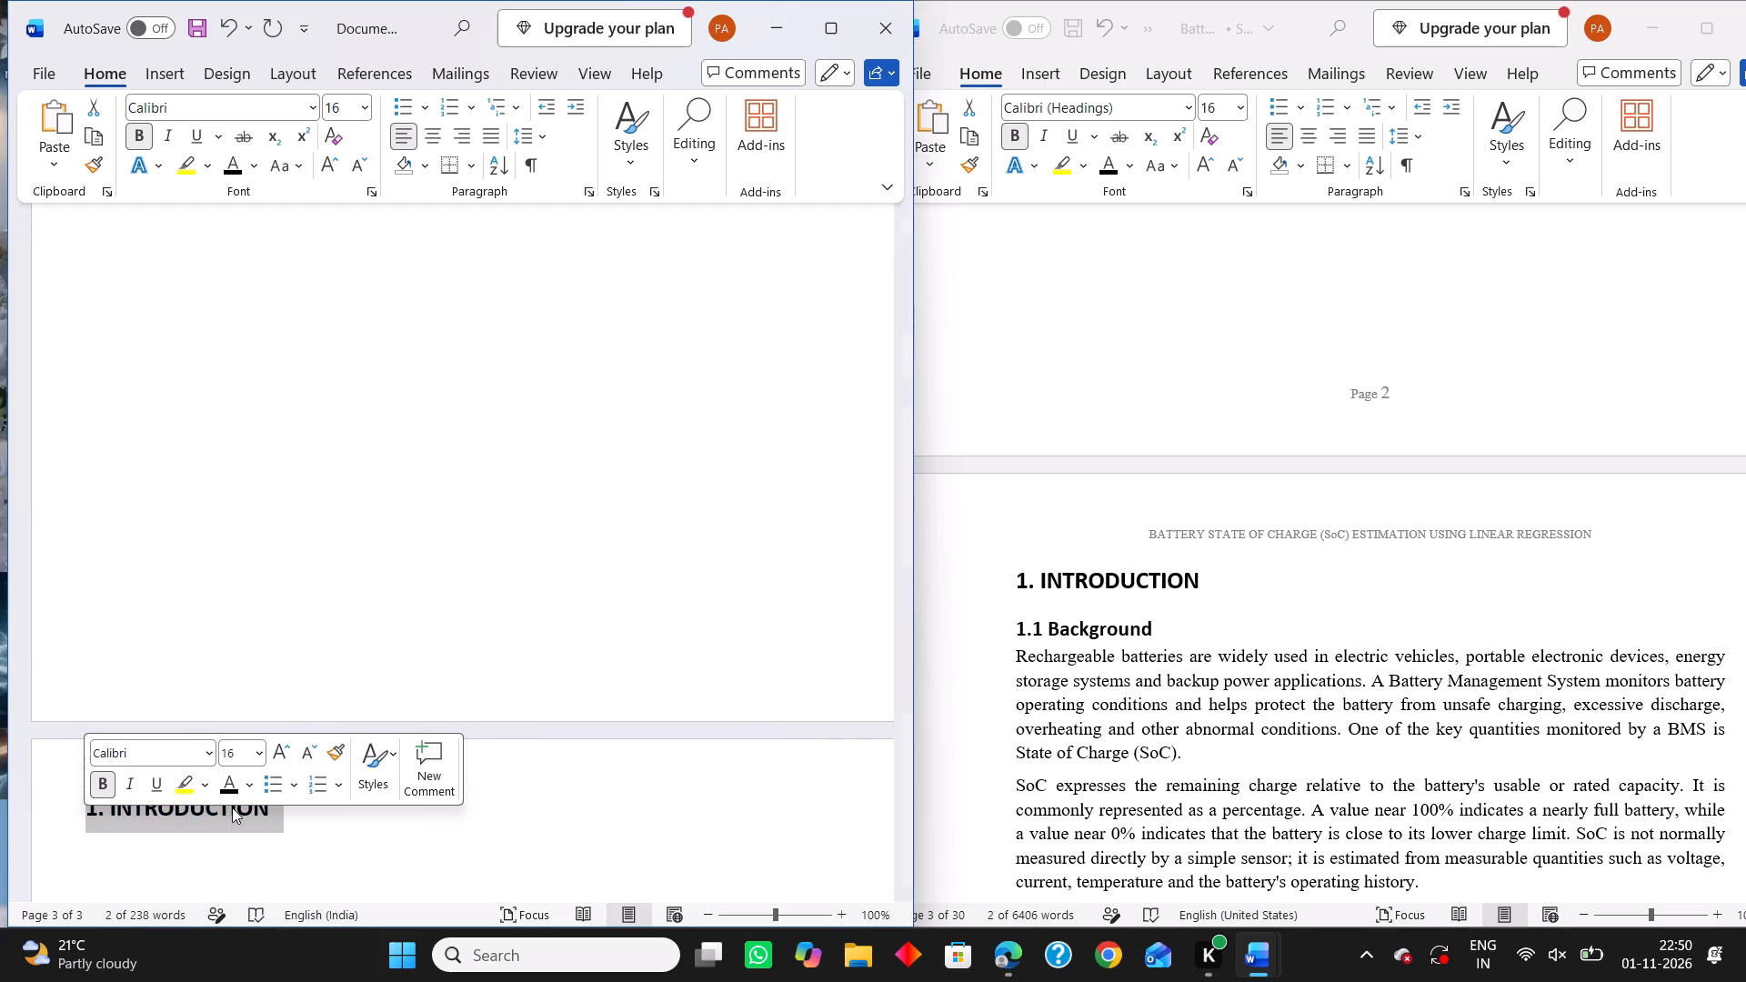
left_click(293, 858)
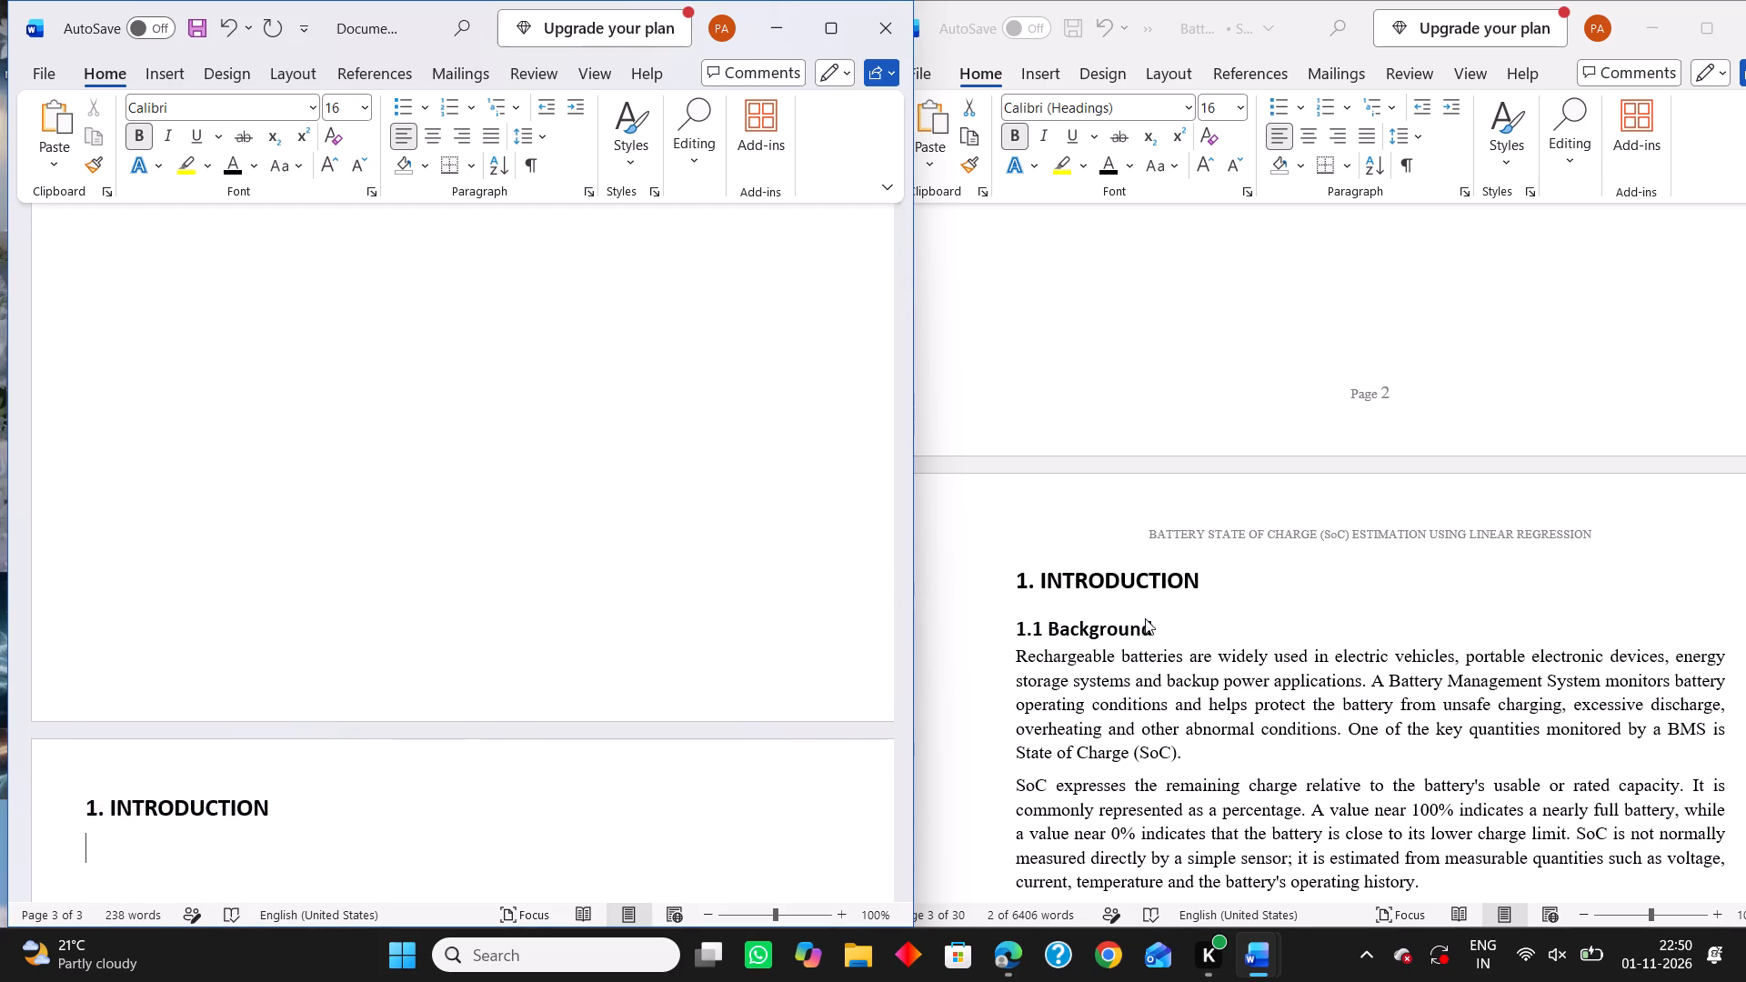
Copy the "1.1 Background" subheading from the battery report and paste it below "1. INTRODUCTION" in the new document.
left_click_drag(1168, 625, 1007, 632)
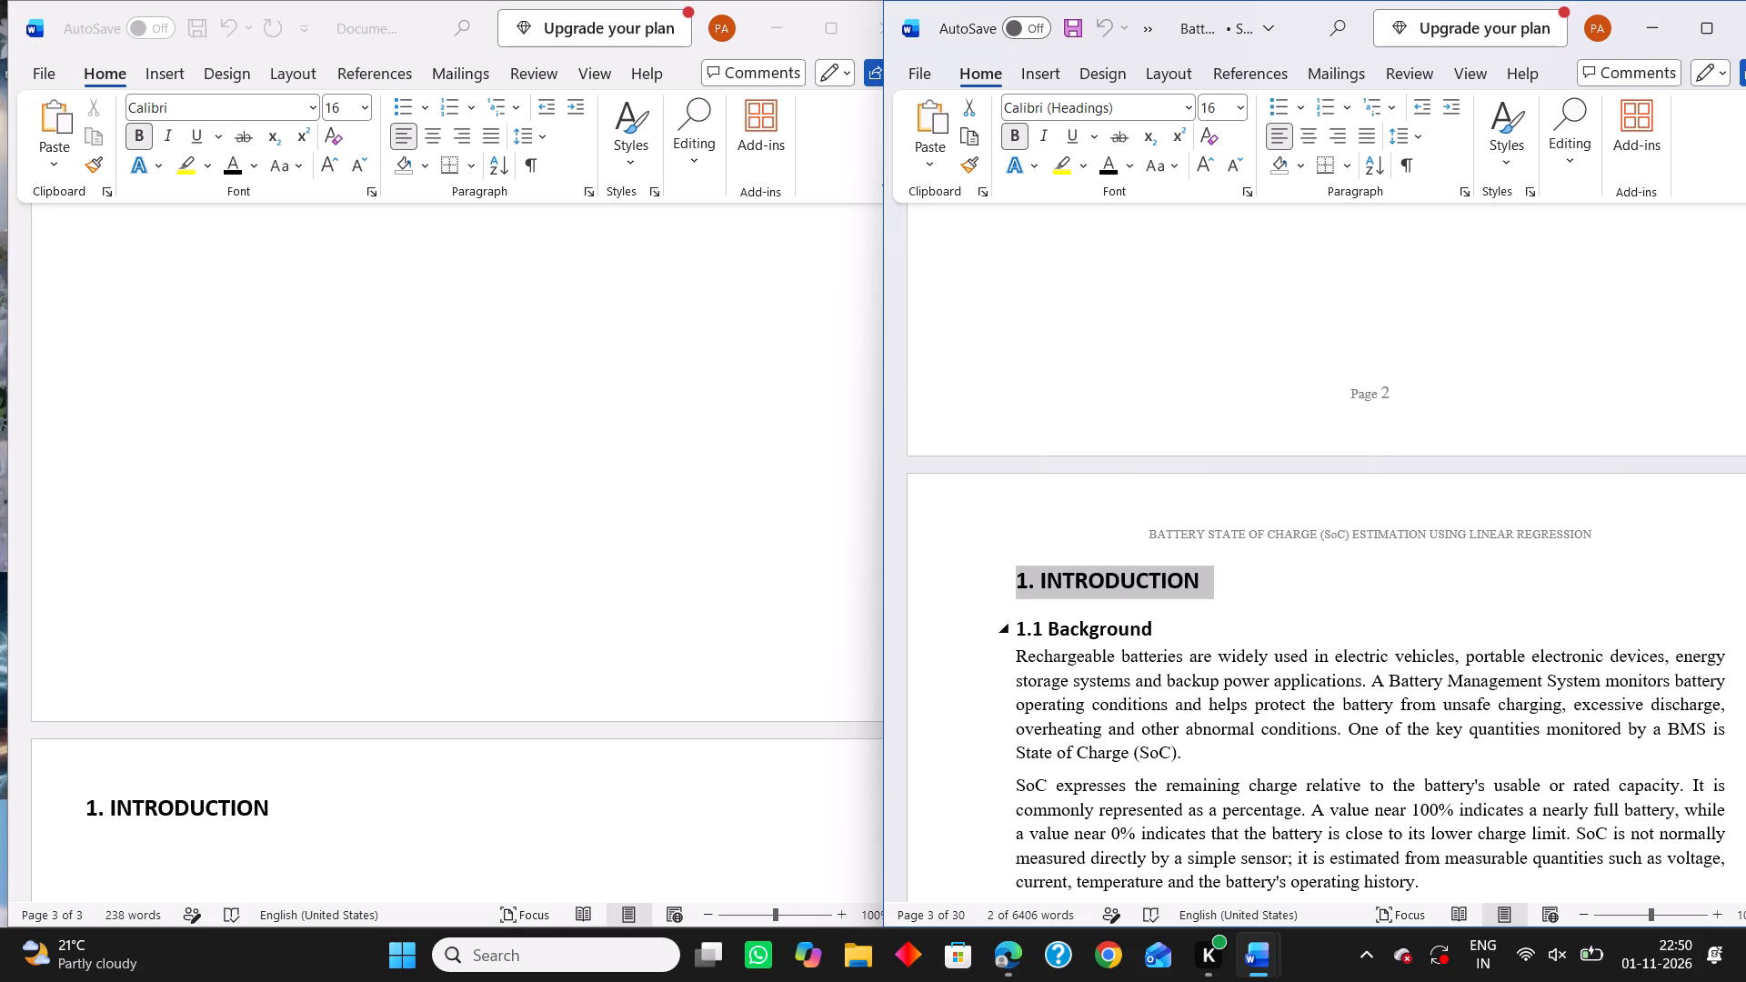
left_click_drag(1148, 623, 999, 631)
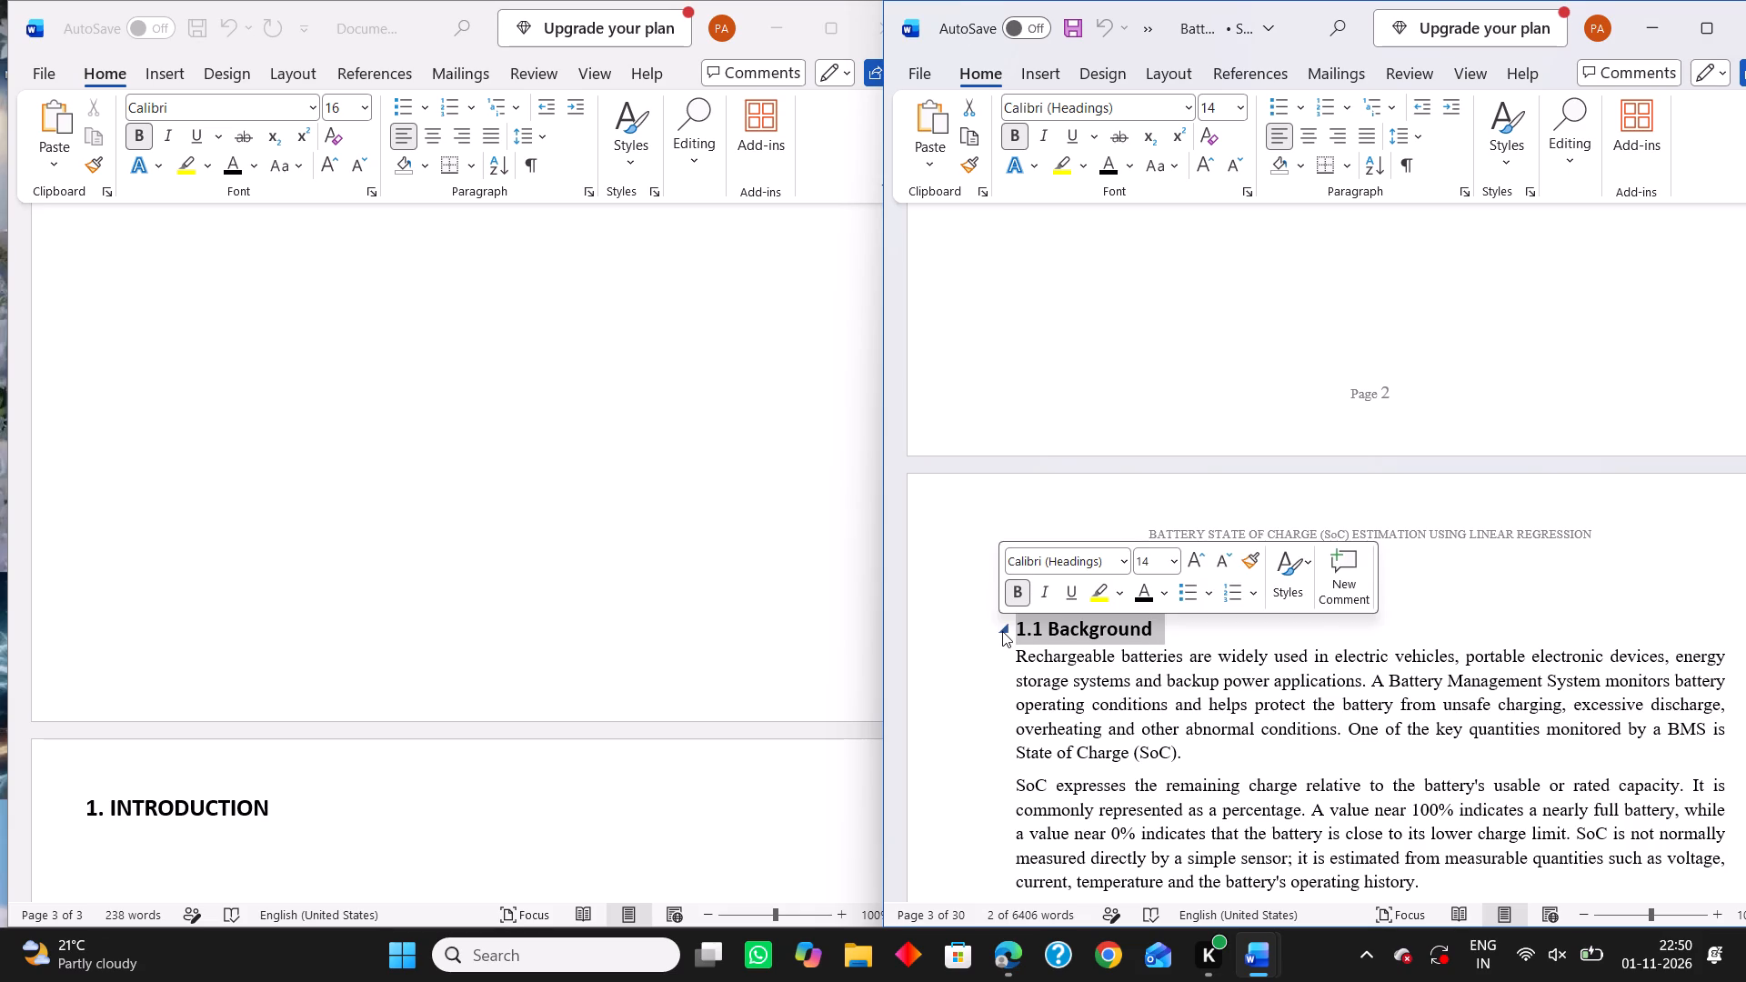
key("ctrl+c")
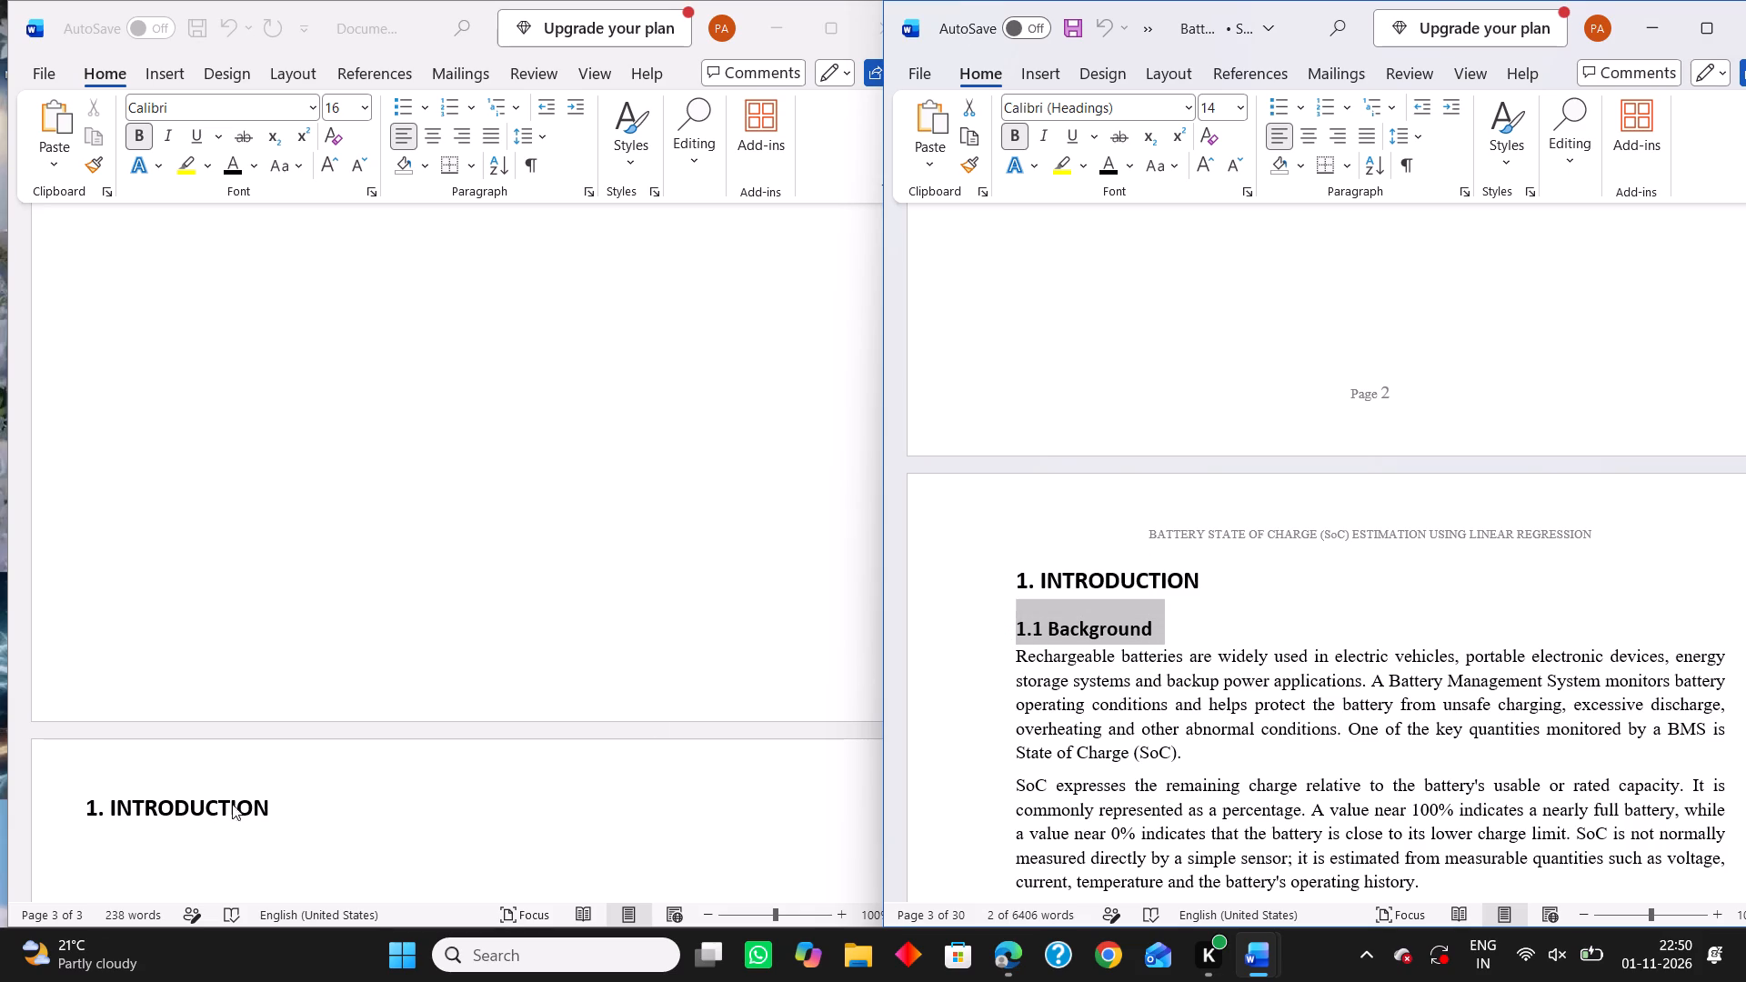
left_click(296, 802)
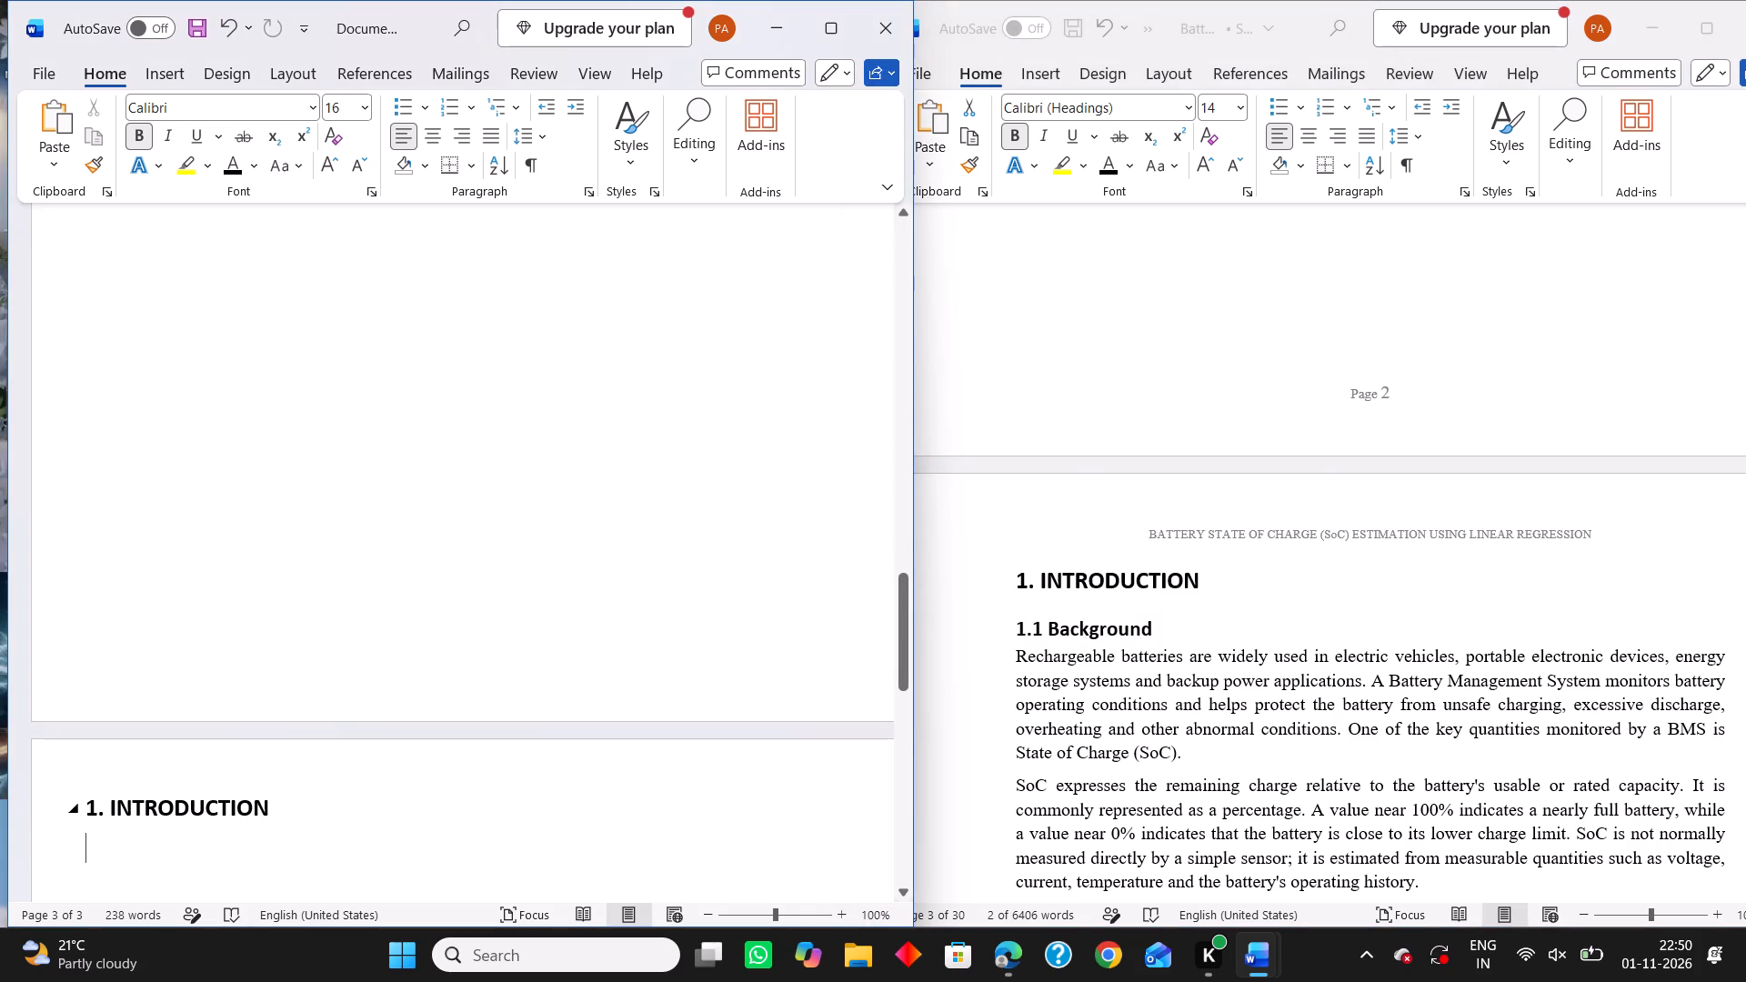
key("ctrl+v")
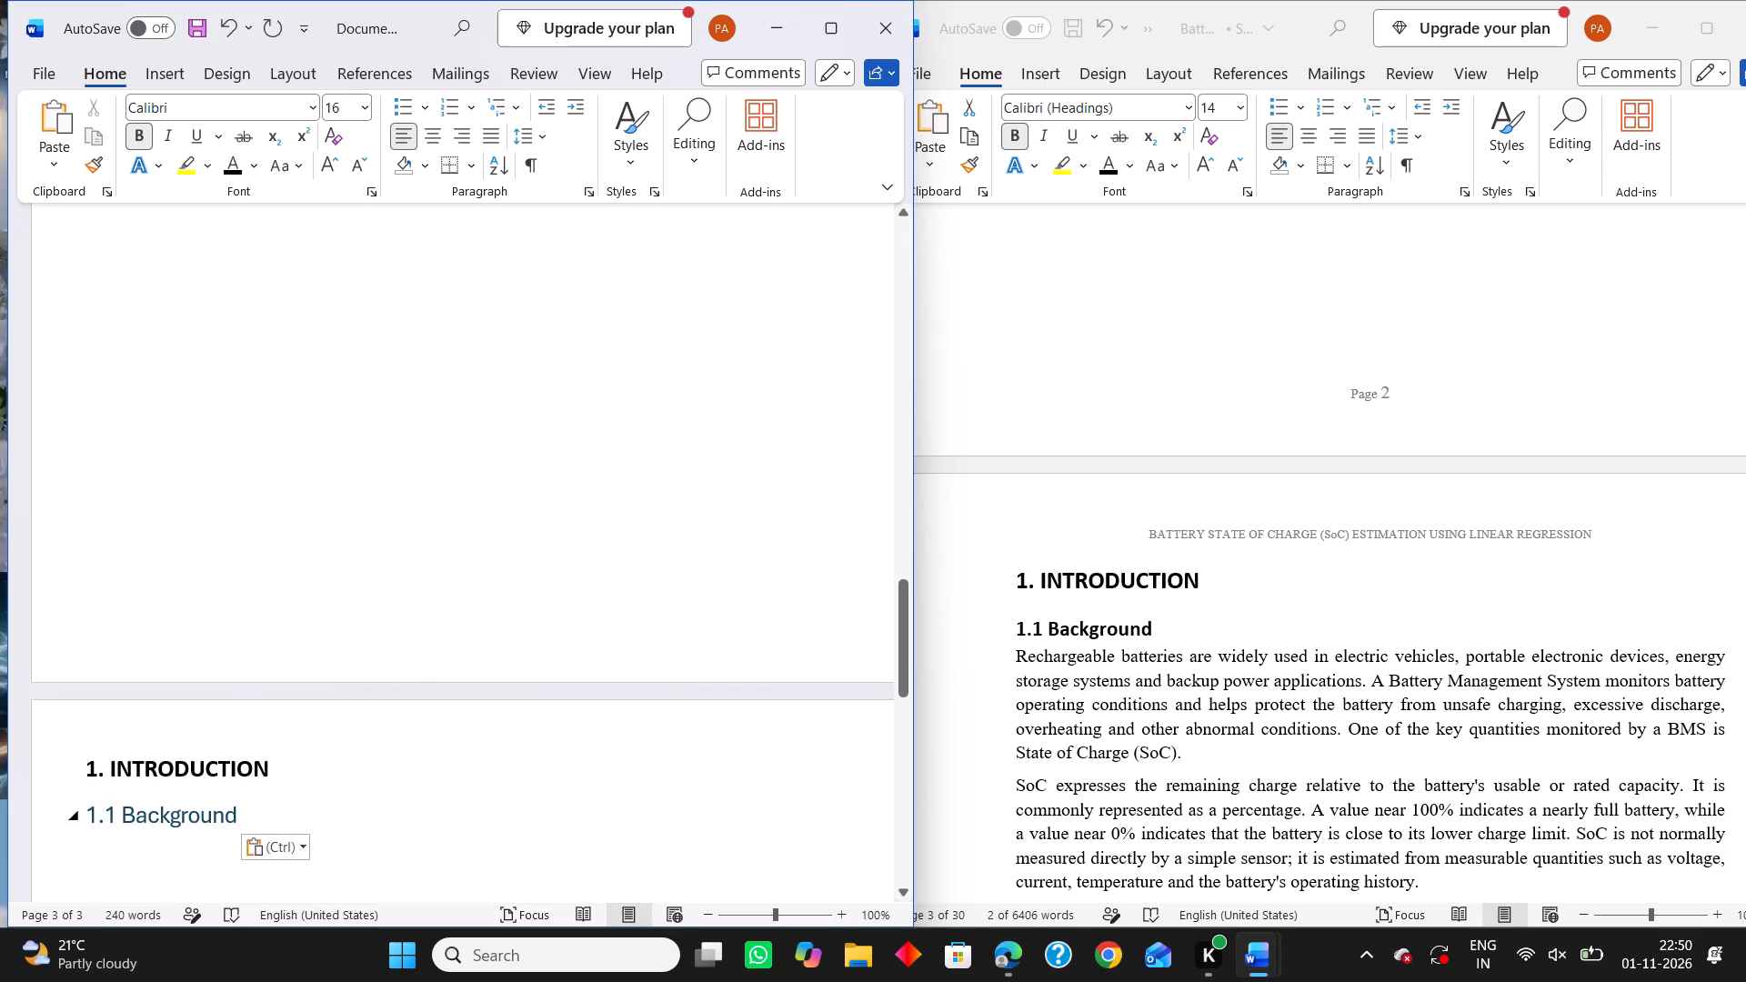
Set the font of the pasted "1.1 Background" subheading in the new document to "calibri(Headings)", accepting that font name.
left_click_drag(240, 813, 86, 815)
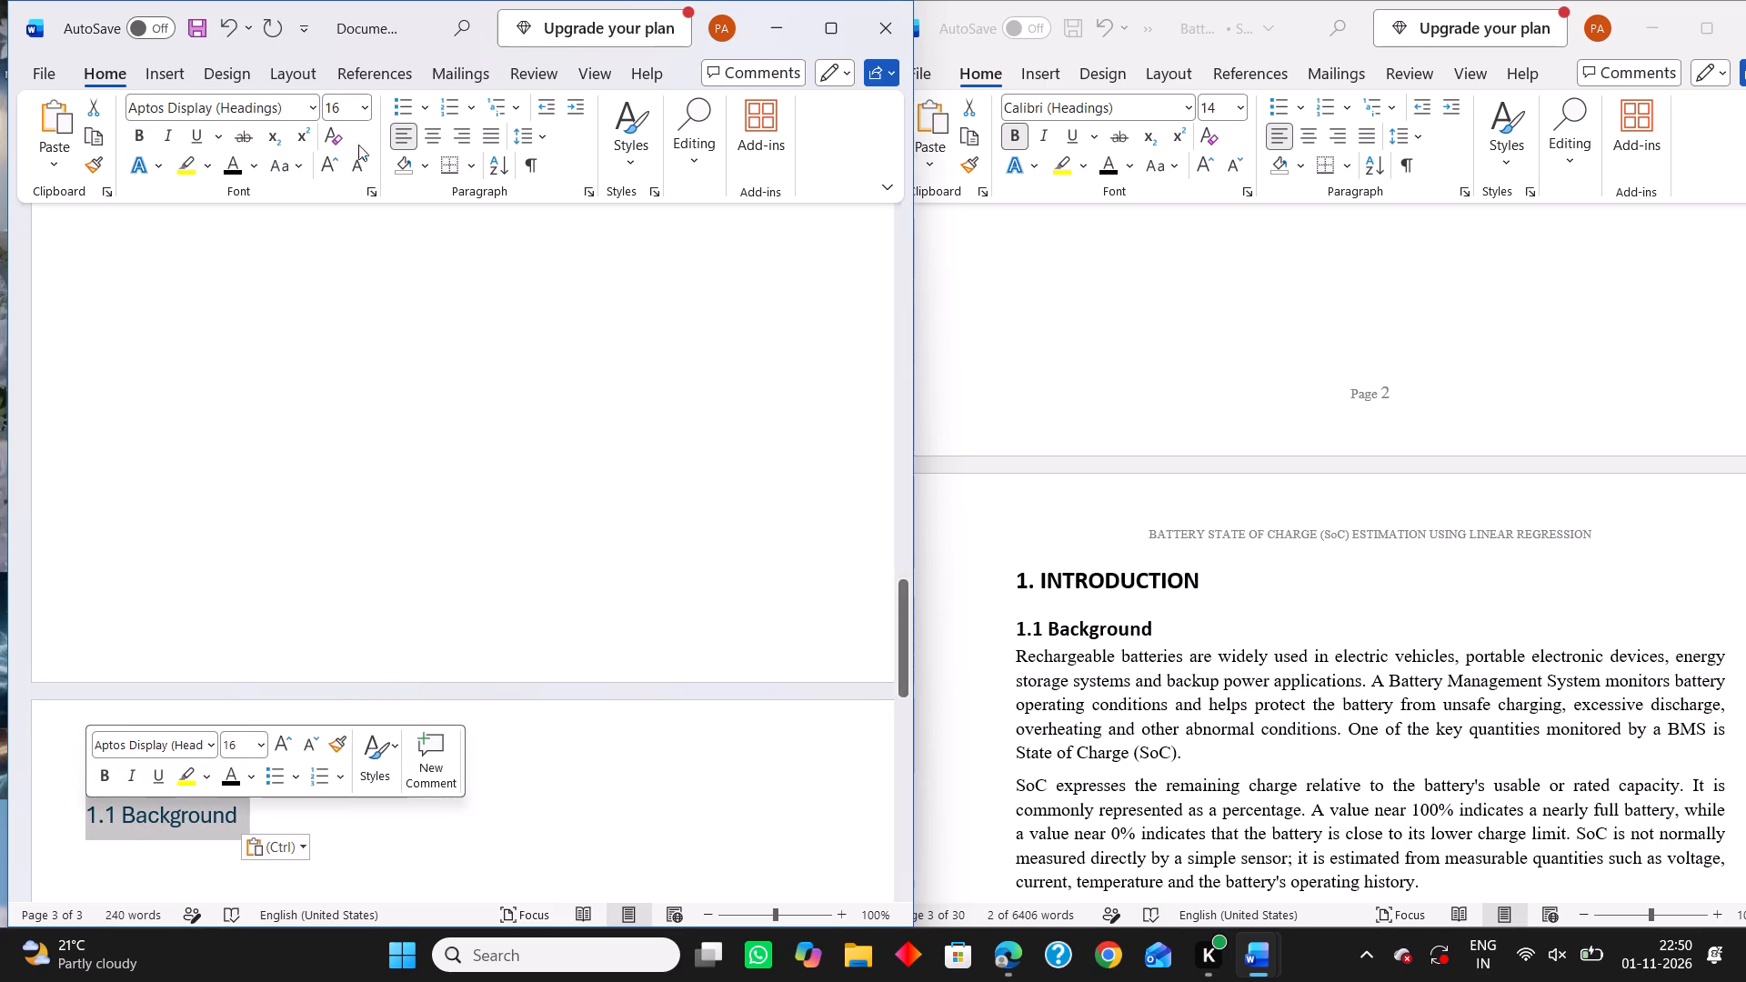
left_click(265, 103)
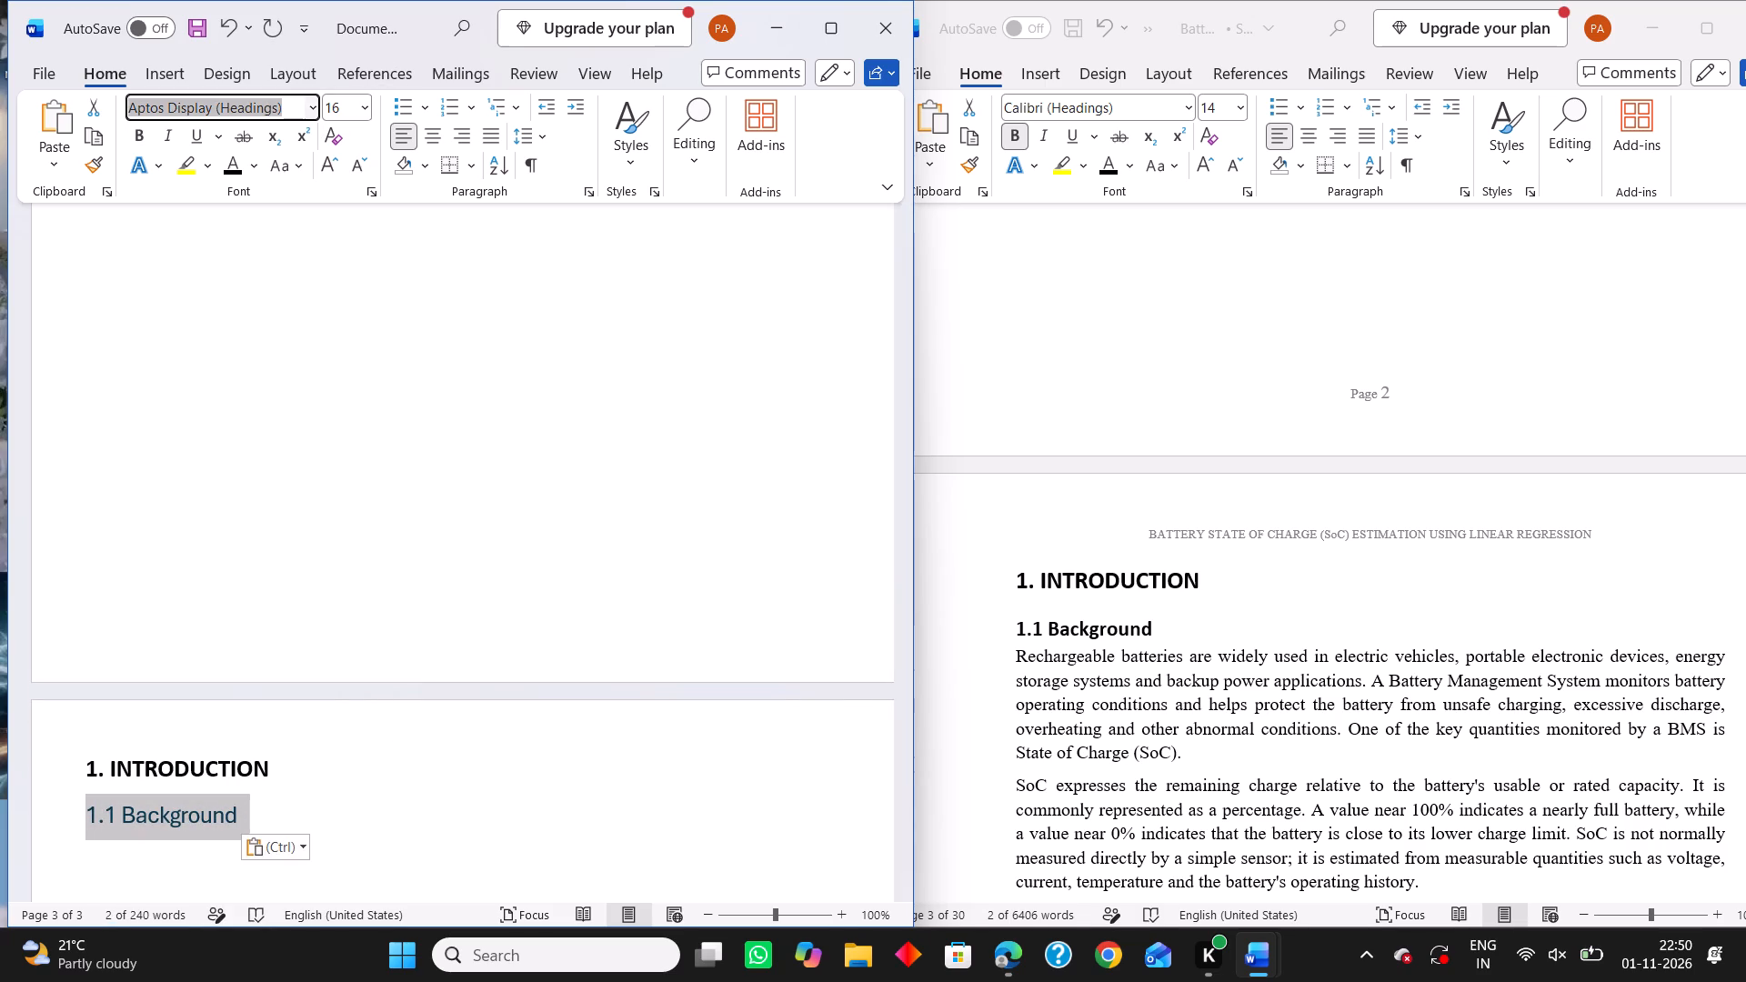
left_click(216, 105)
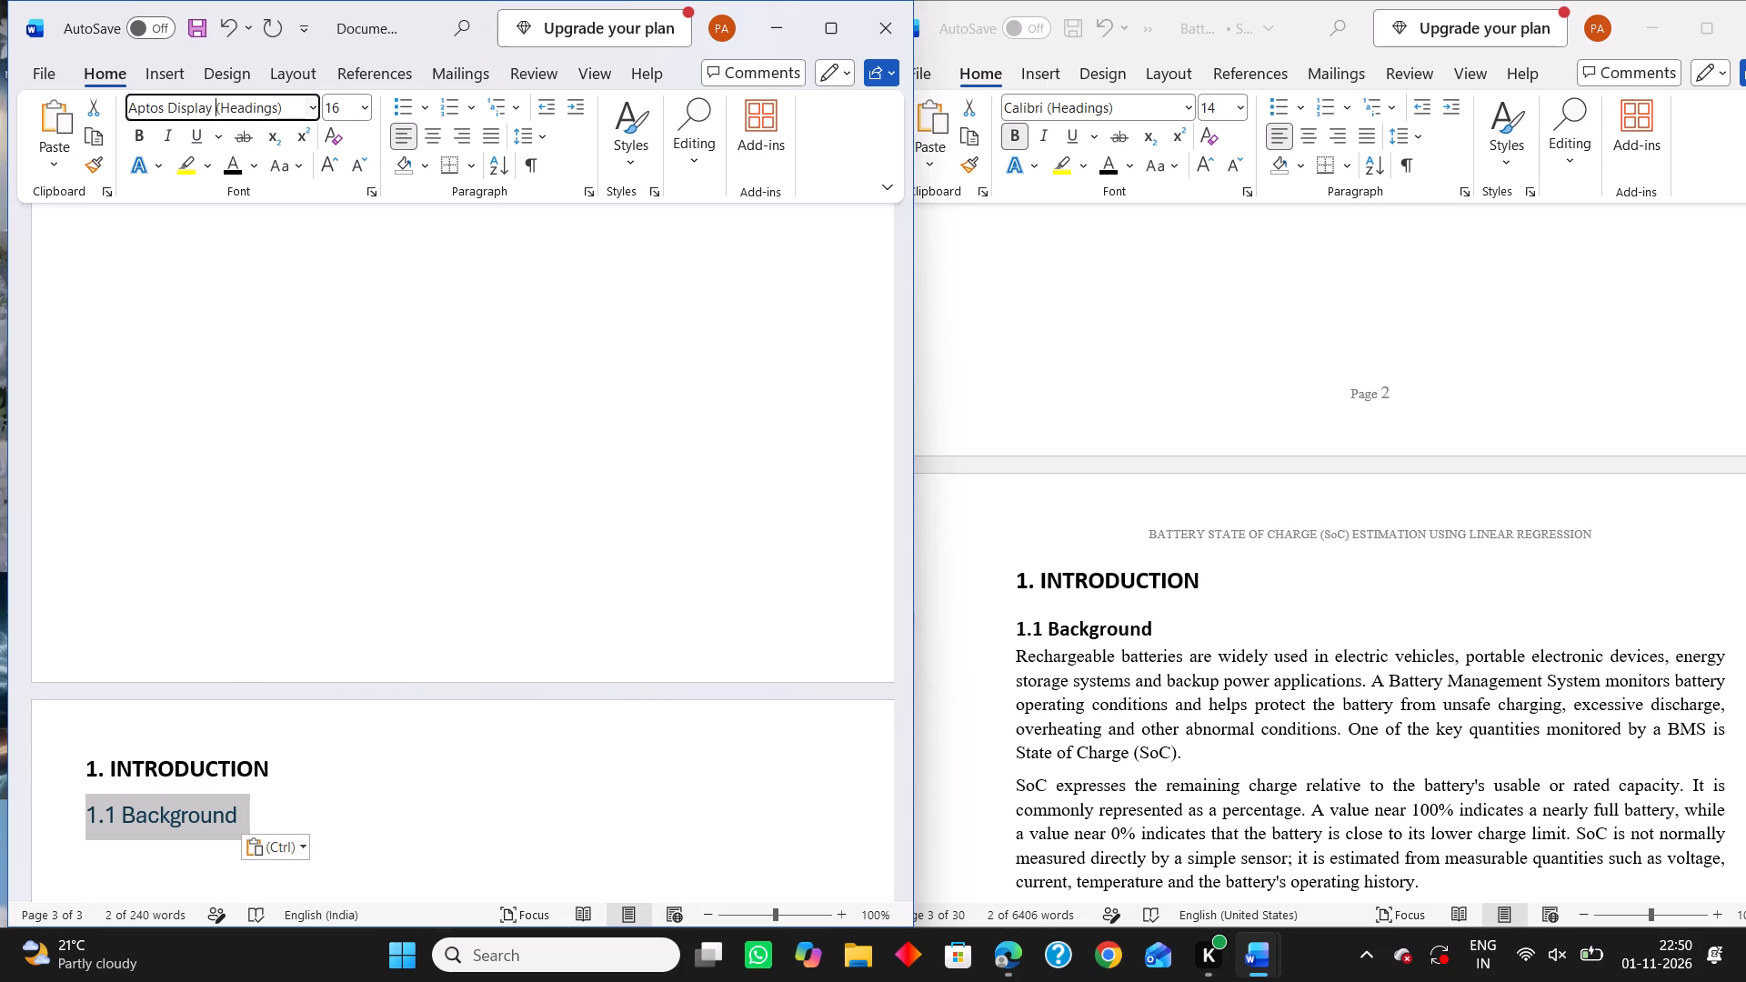
key("BackSpace")
key("BackSpace")
key("BackSpace")
key("BackSpace")
key("BackSpace")
key("BackSpace")
key("BackSpace")
key("BackSpace")
key("BackSpace")
key("BackSpace")
key("BackSpace")
key("BackSpace")
key("BackSpace")
key("BackSpace")
key("BackSpace")
key("BackSpace")
key("BackSpace")
key("BackSpace")
key("BackSpace")
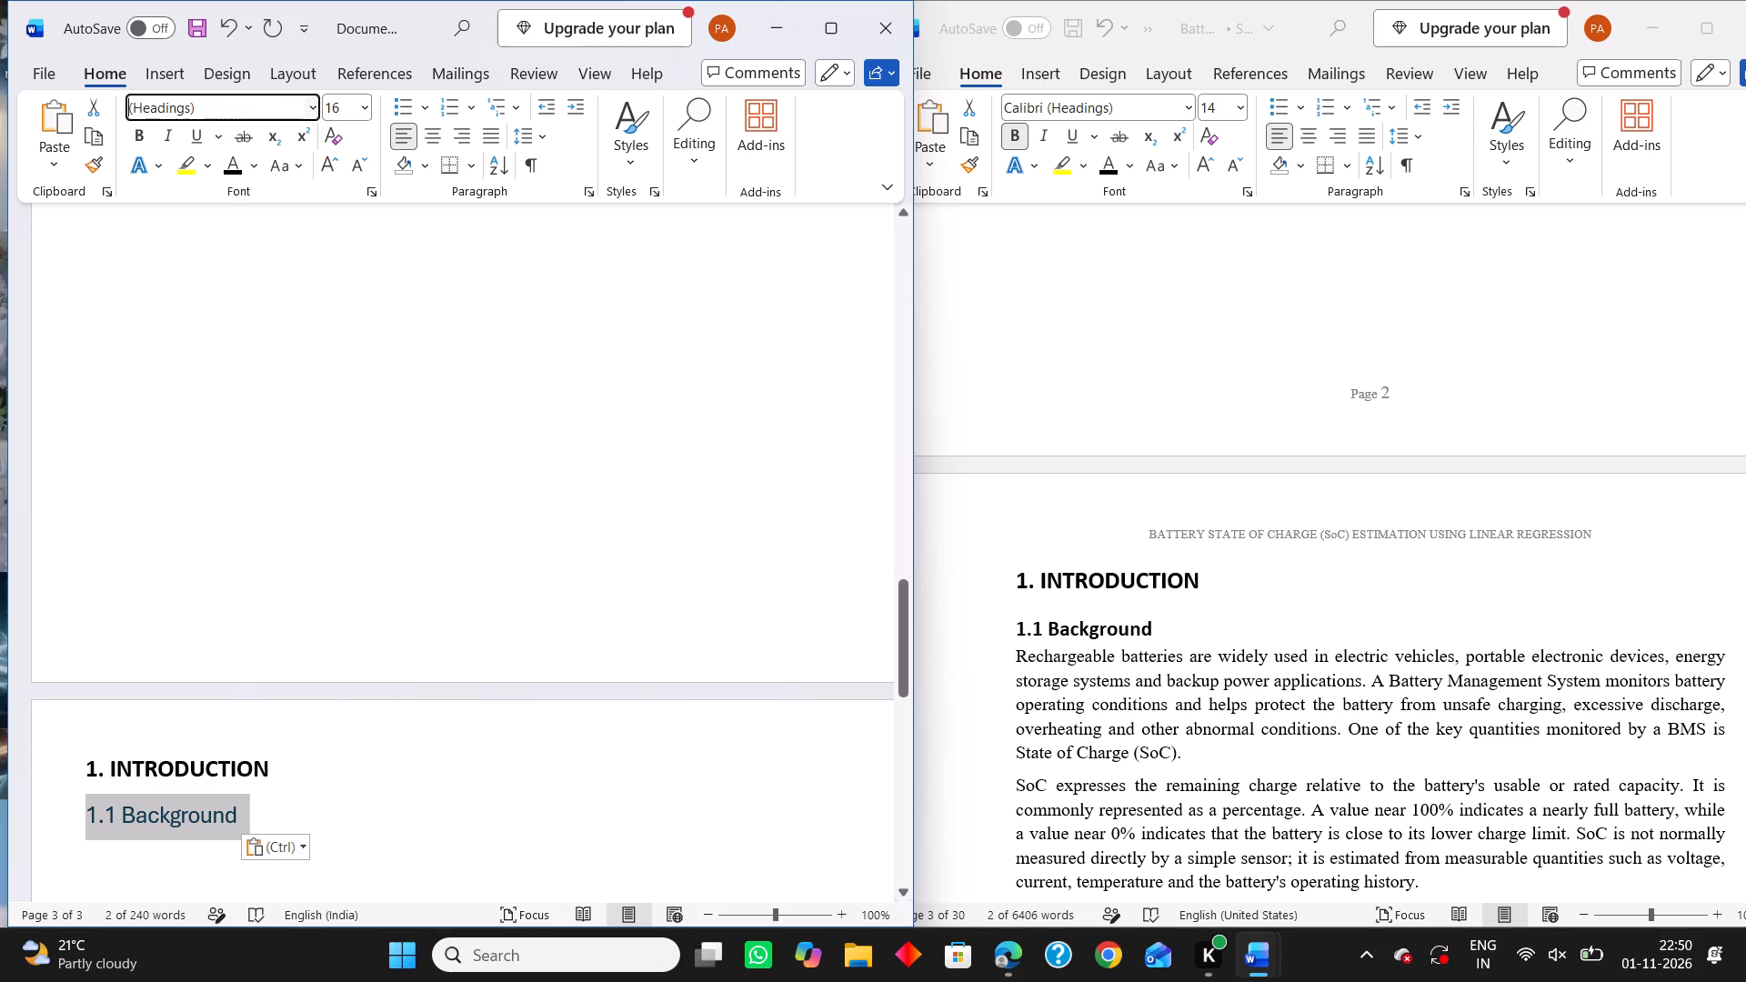
type("ca")
type("lib")
type("ei")
key("BackSpace")
key("BackSpace")
type("ri")
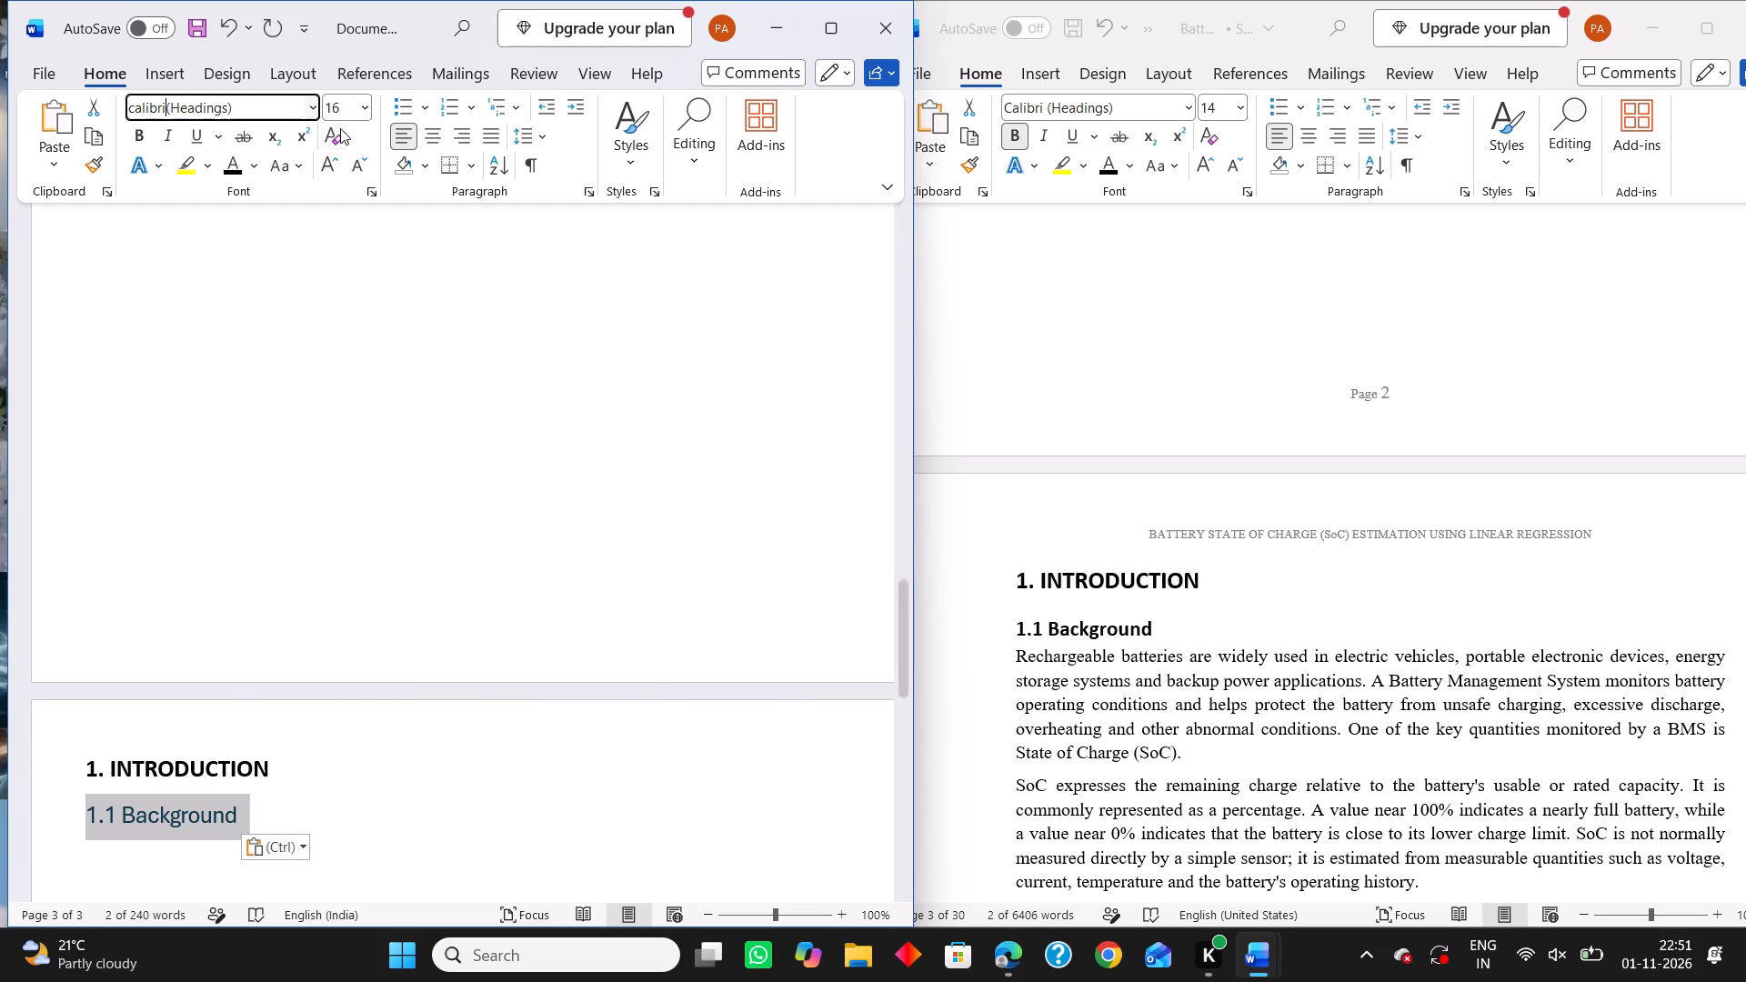
left_click(356, 110)
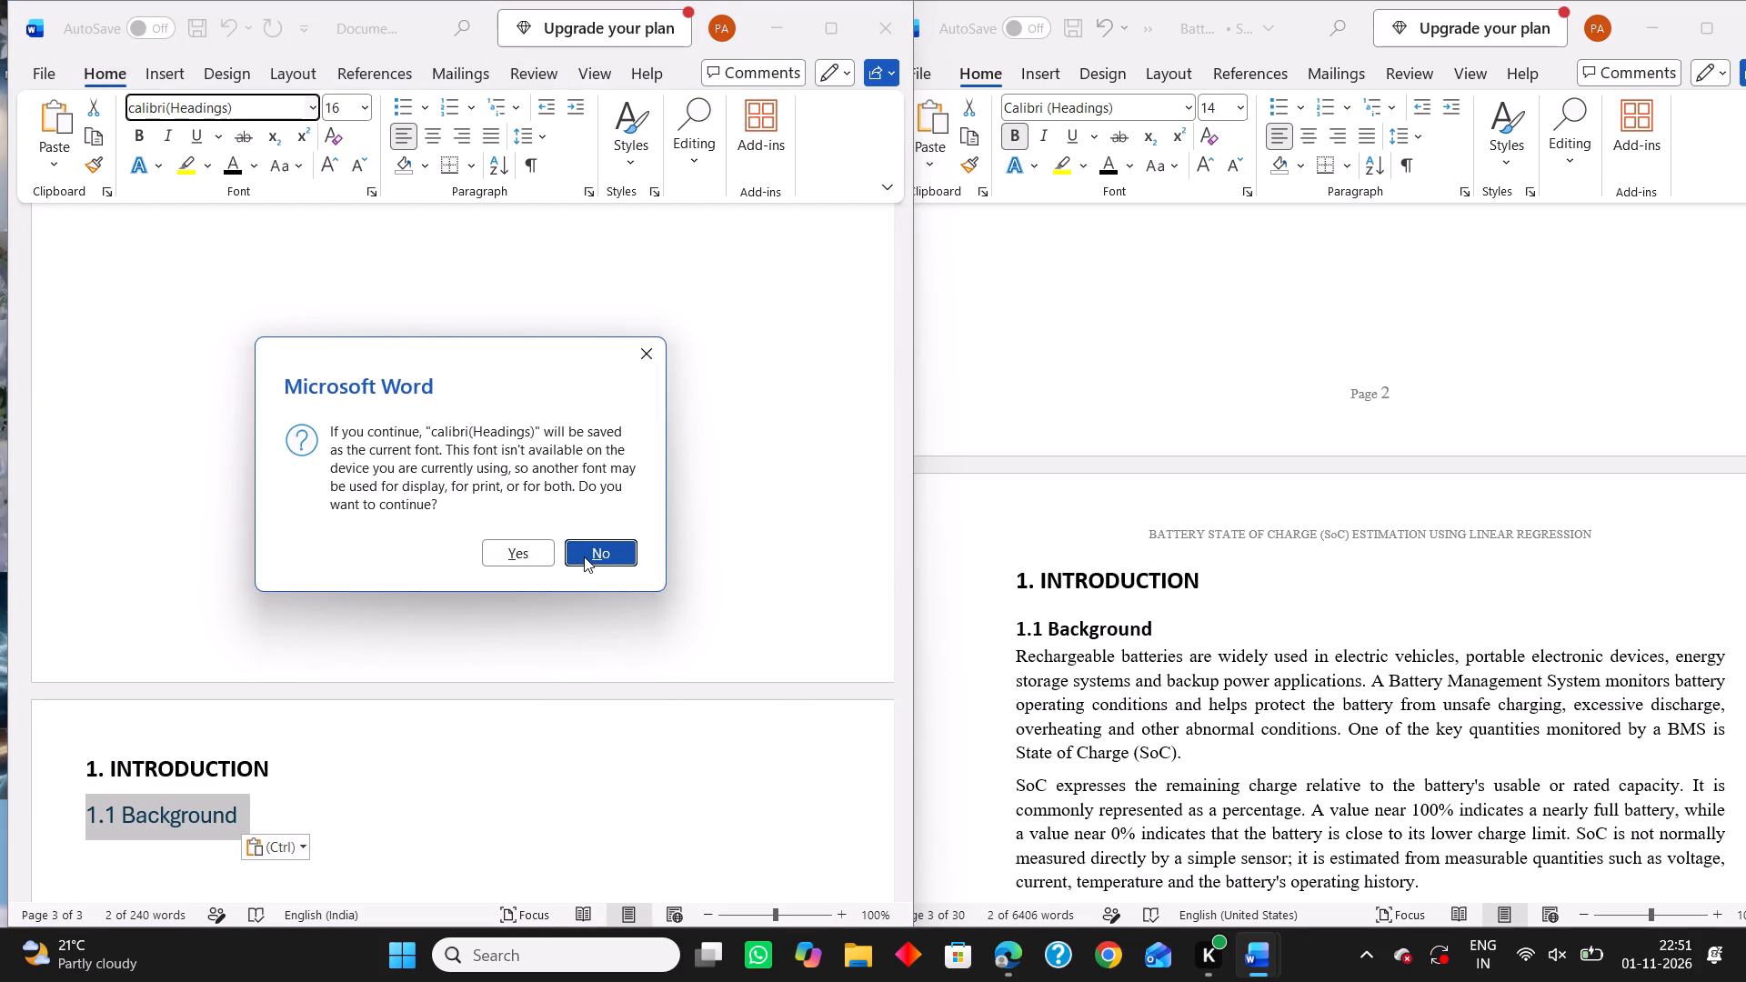
left_click(504, 550)
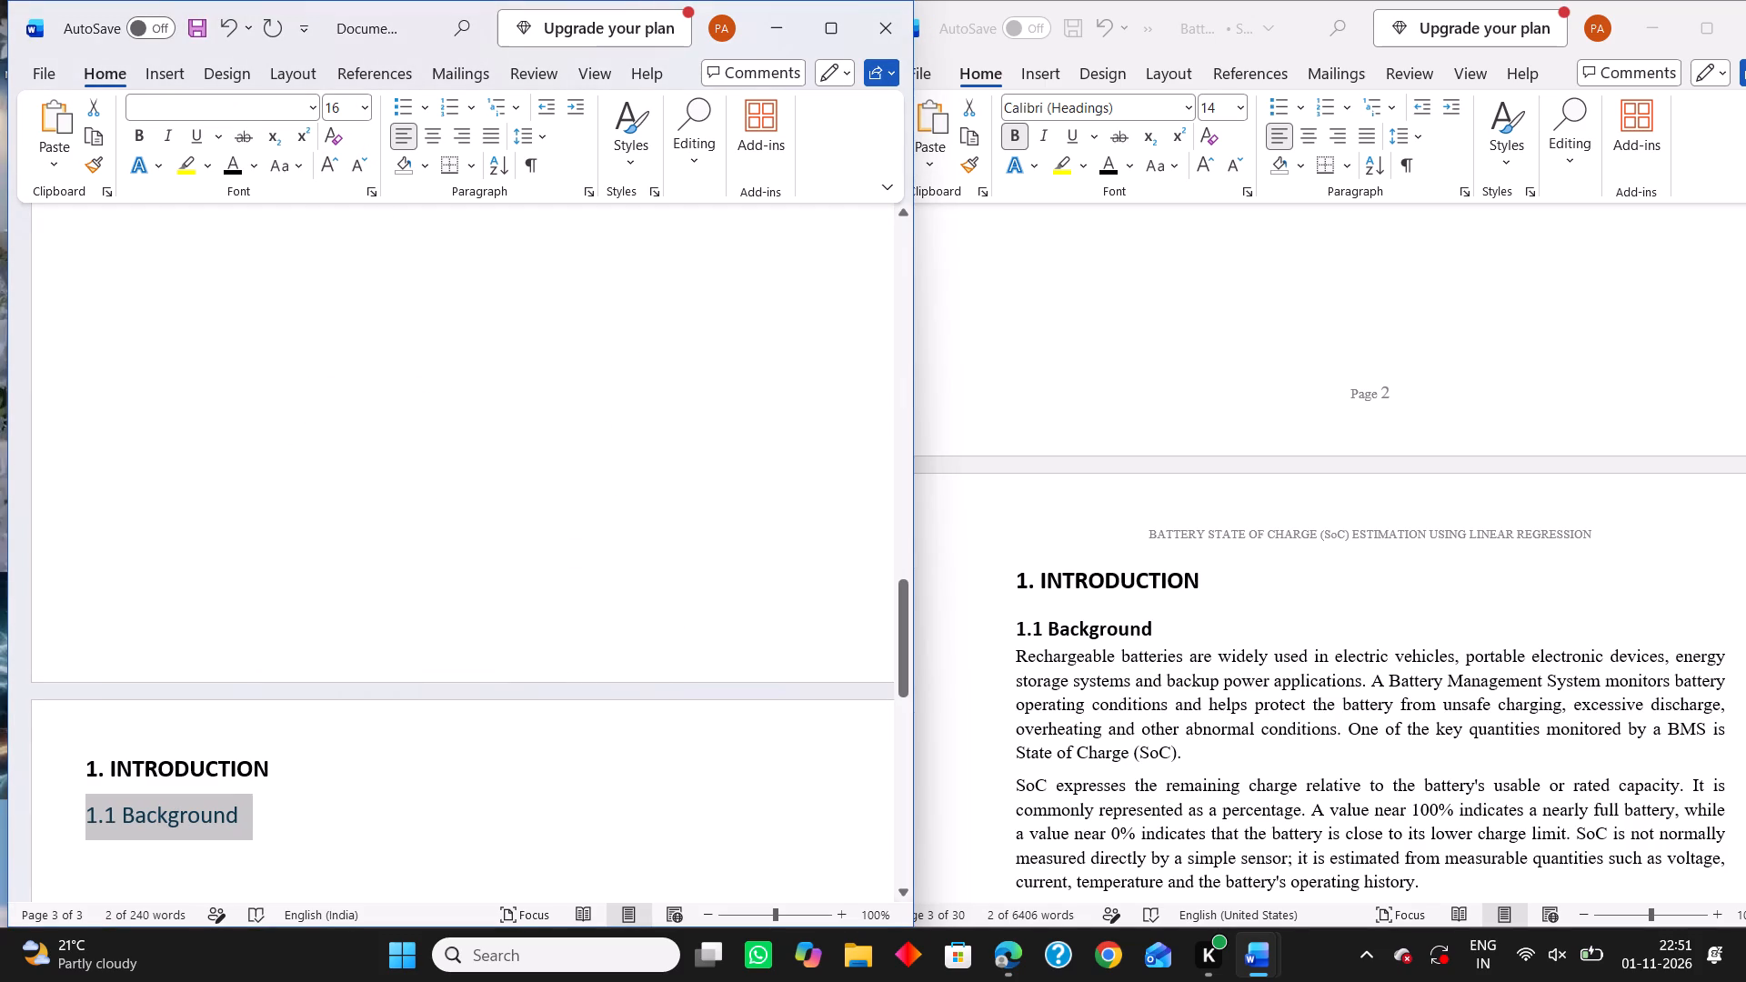
Format the new document's "1.1 Background" subheading as 14 pt bold black text and deselect it.
left_click(360, 112)
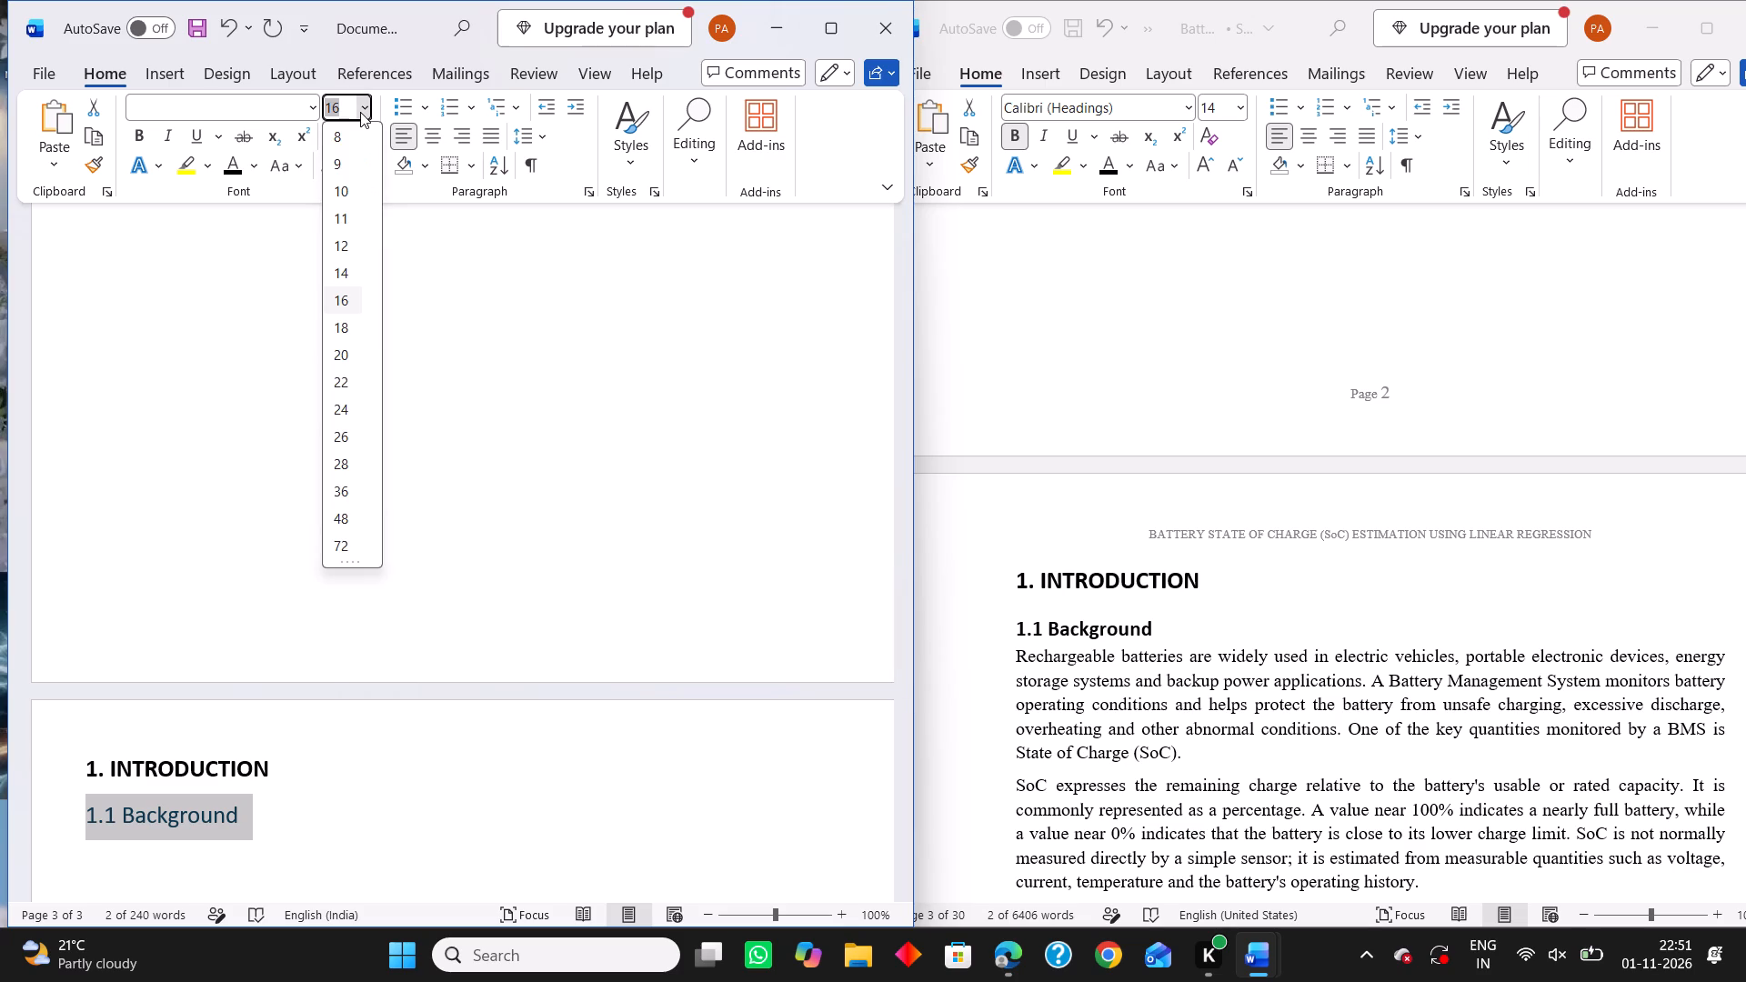
left_click(354, 281)
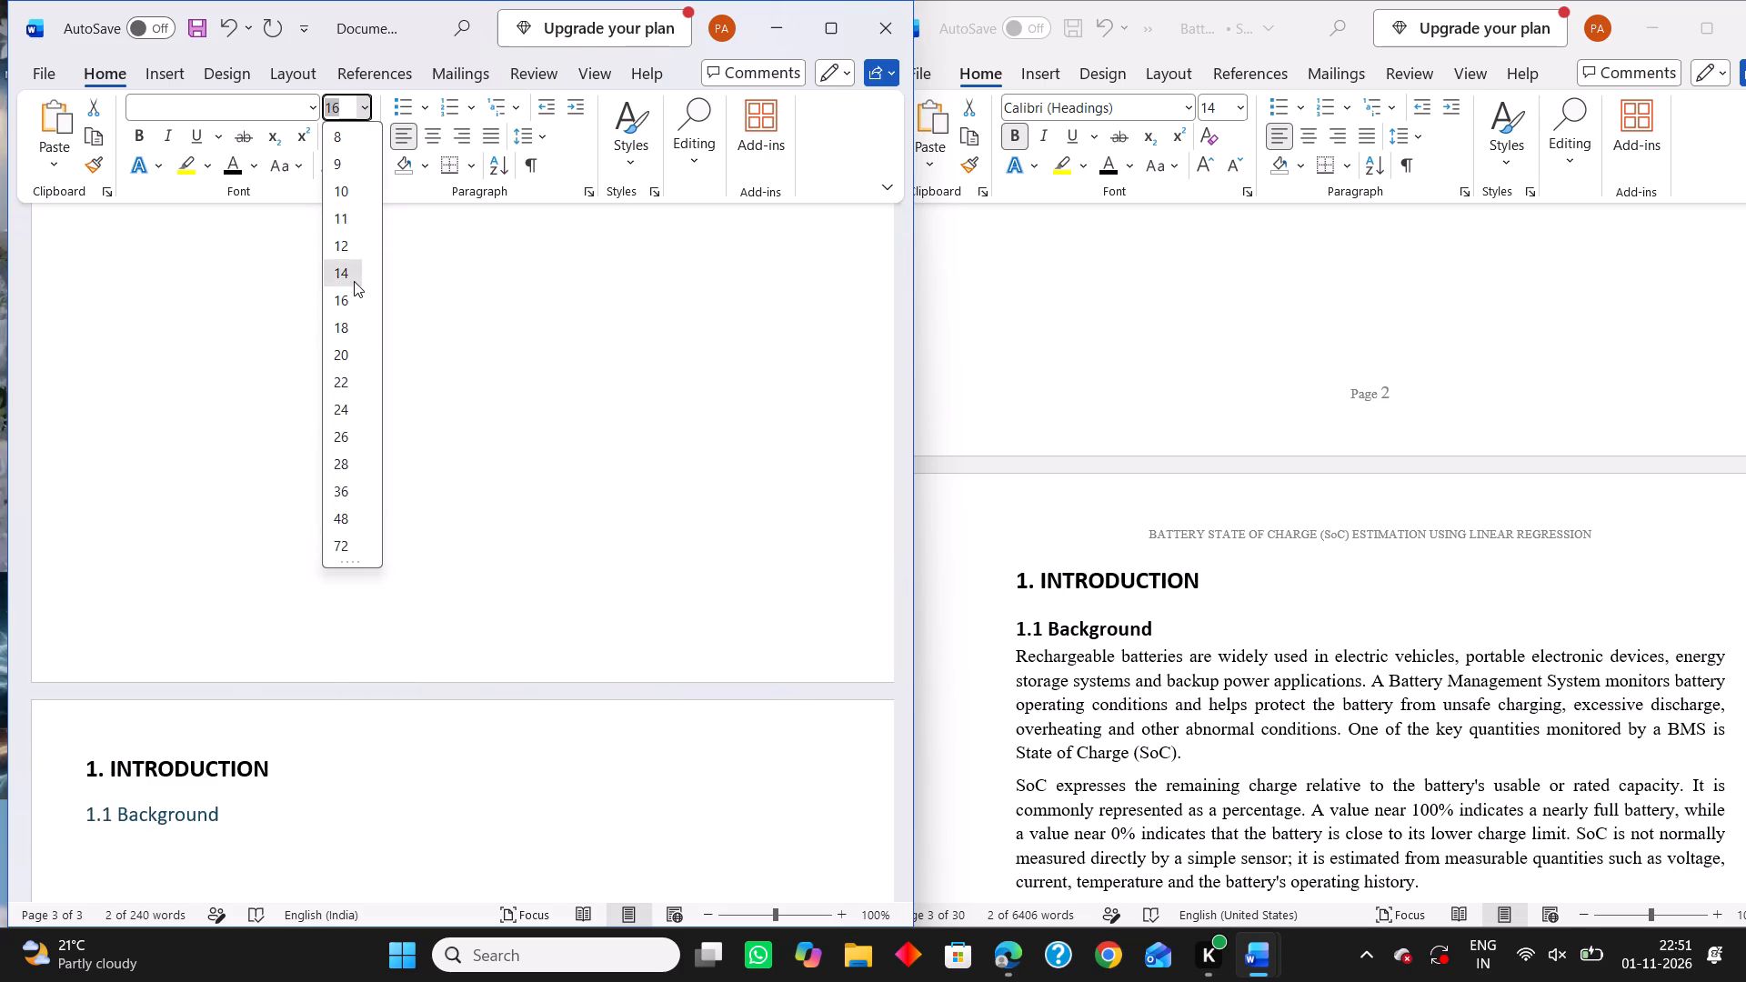
left_click(151, 133)
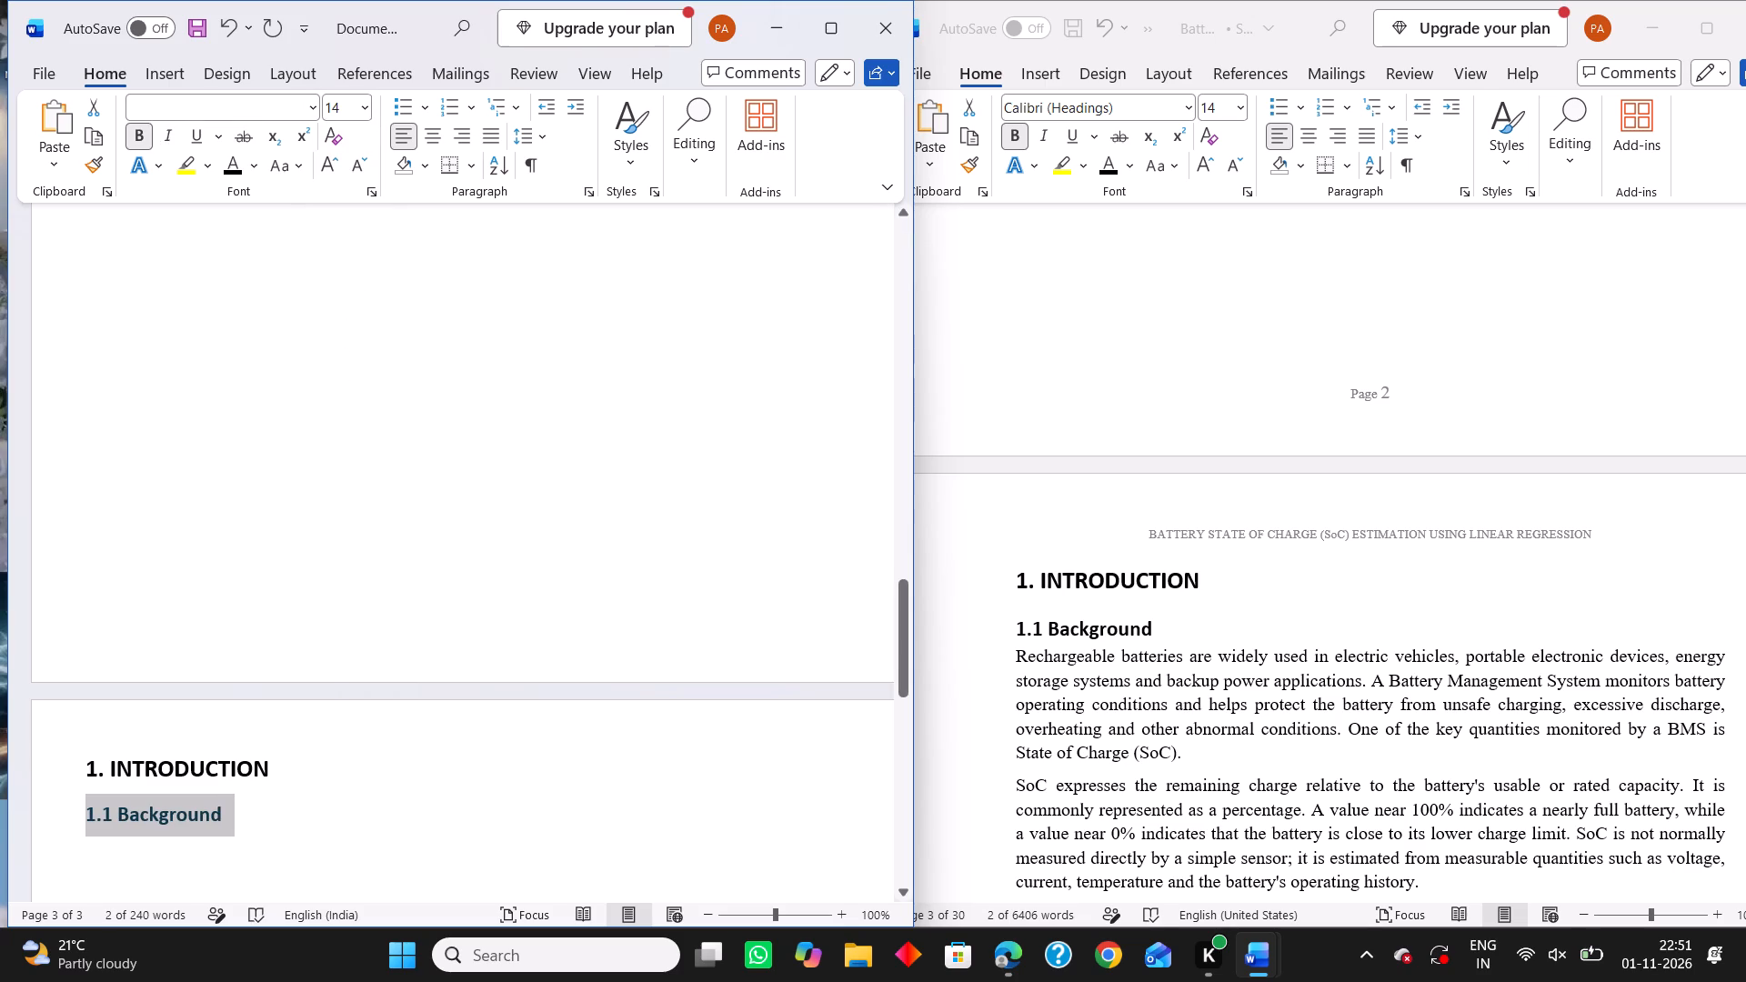
left_click(231, 170)
left_click(294, 807)
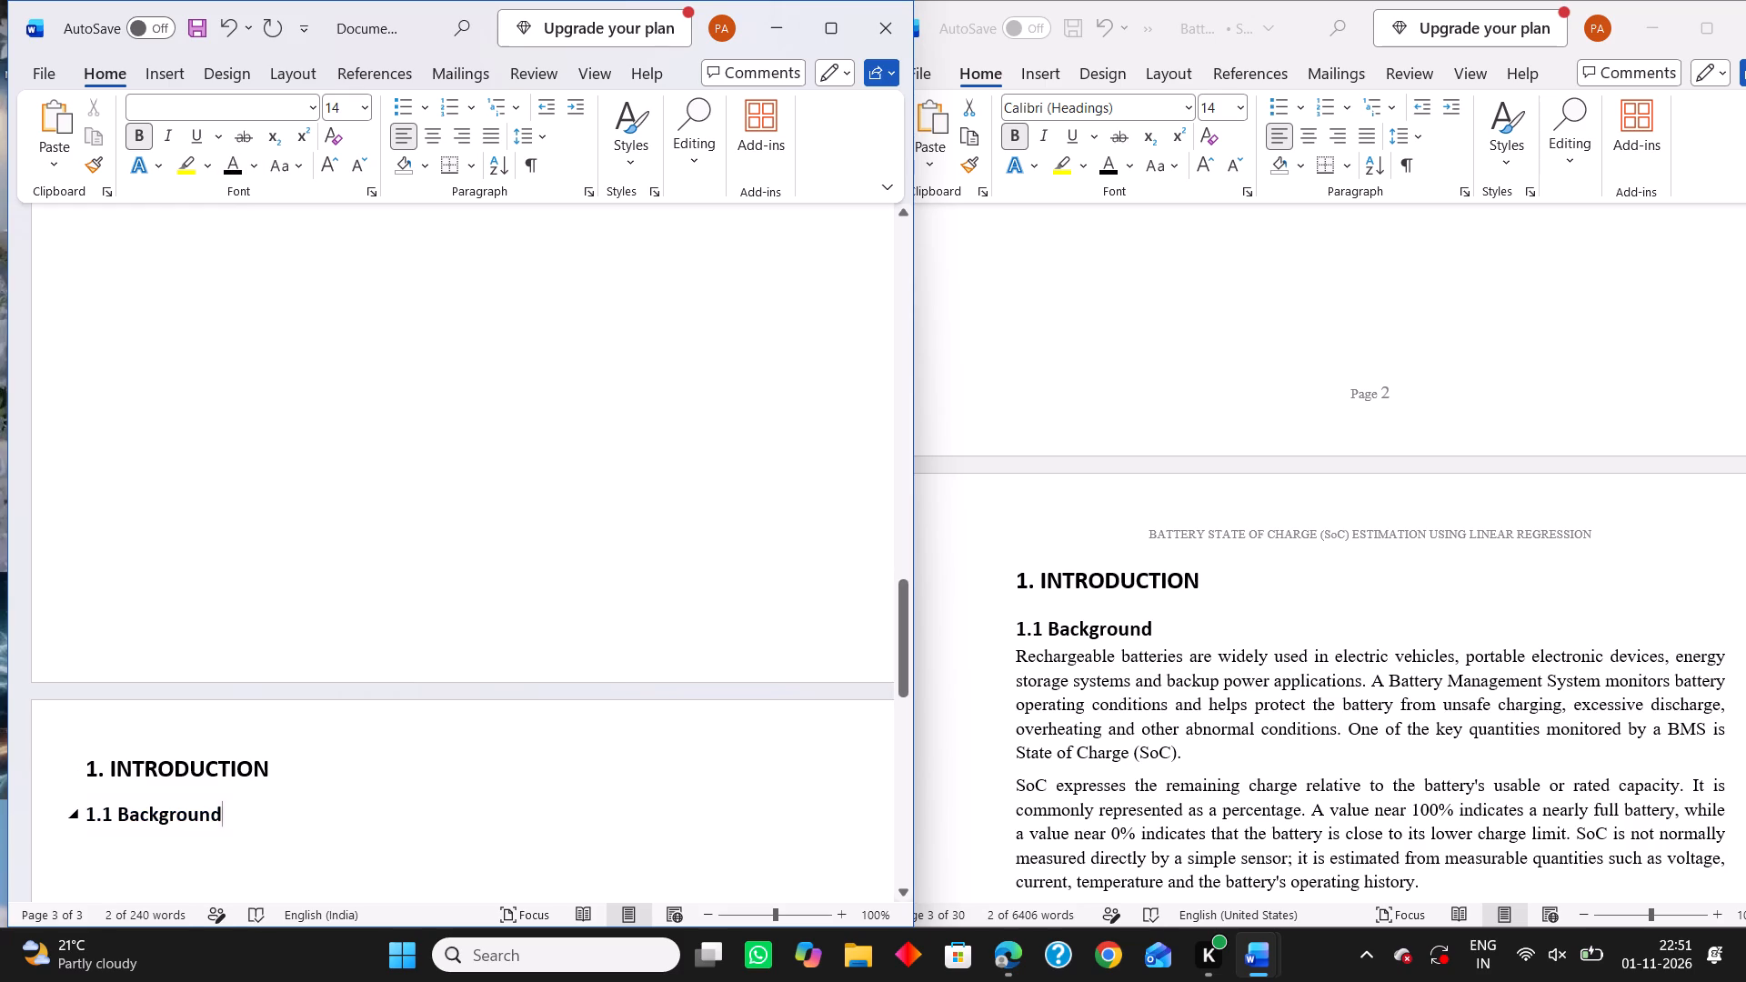
Start a new paragraph below the "1.1 Background" subheading in the new document.
key("Return")
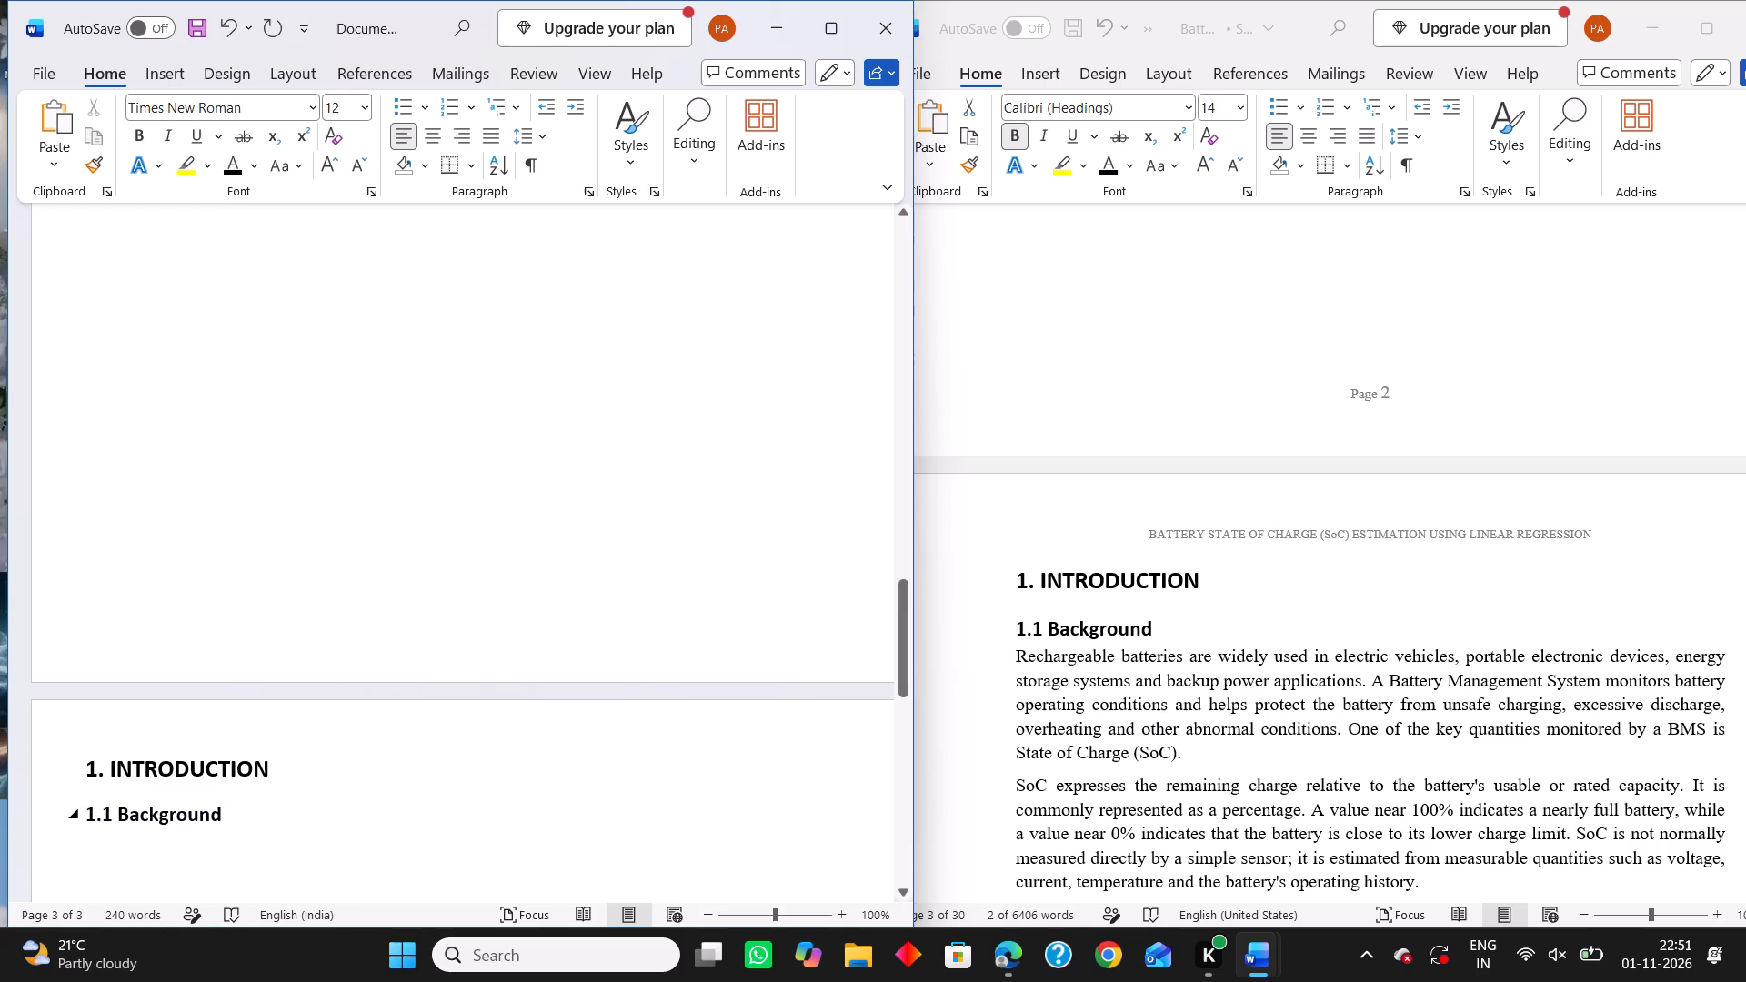
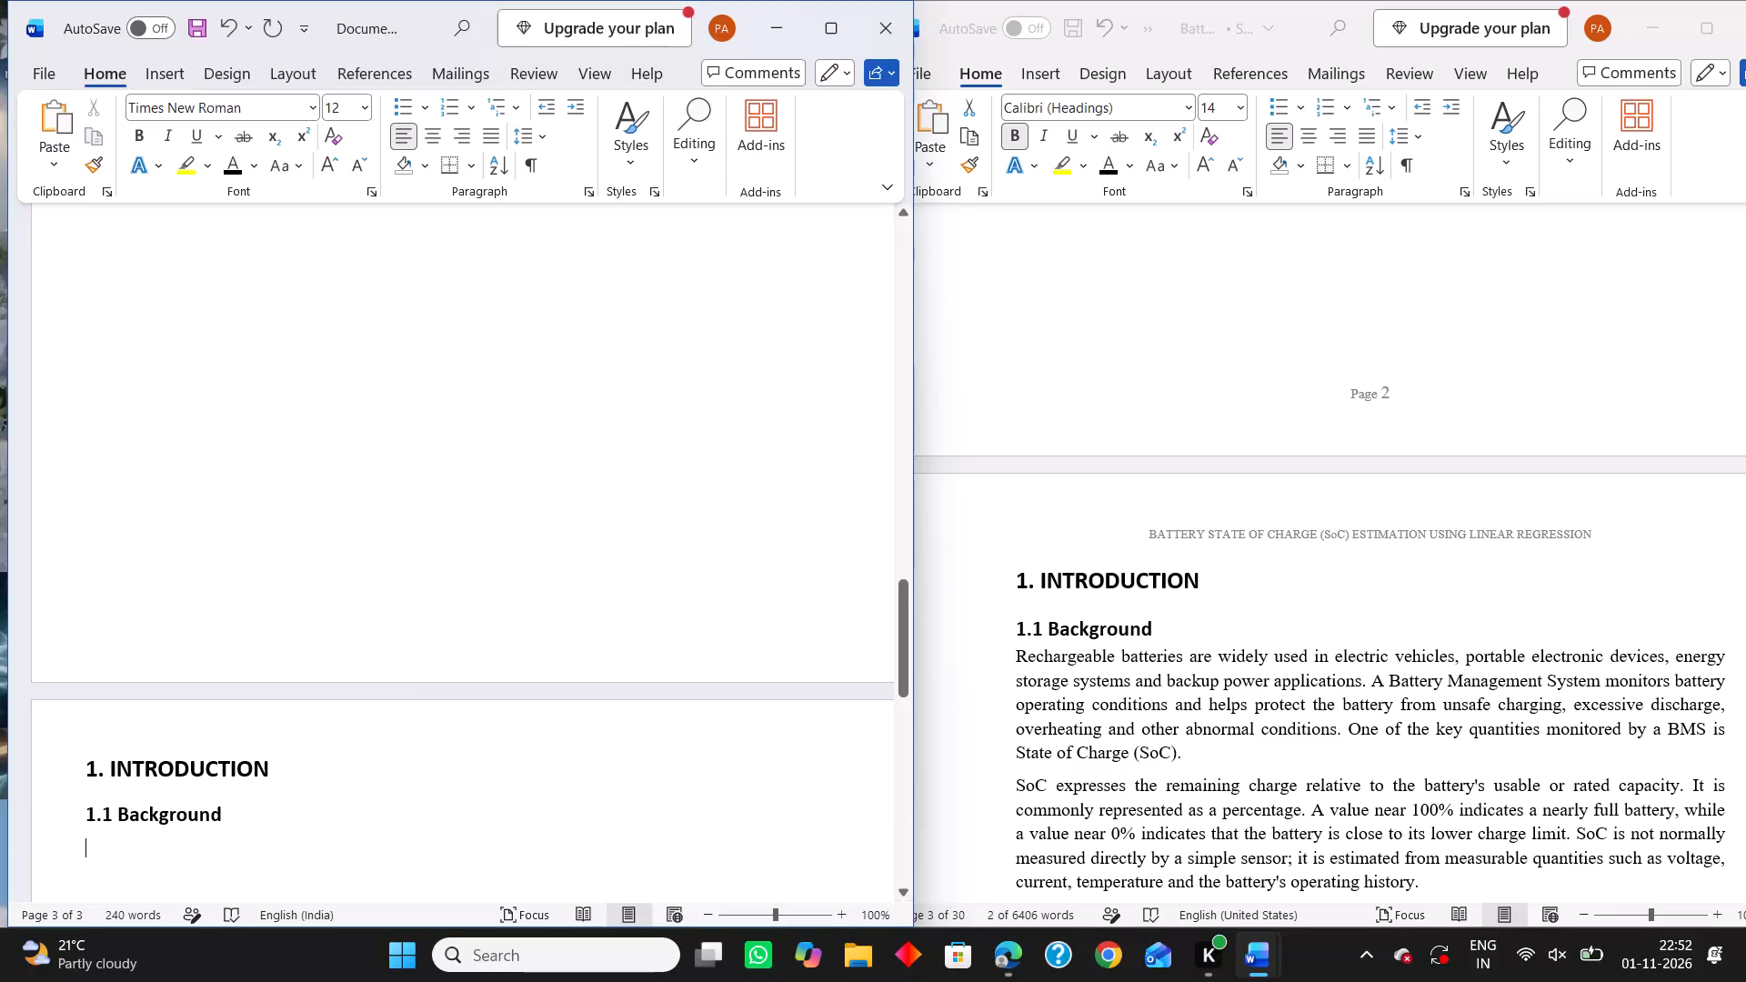
Look through the battery report's introduction past "1.1 Background" to review the subheadings and text of the following subsections.
scroll(505, 846, "down", 6)
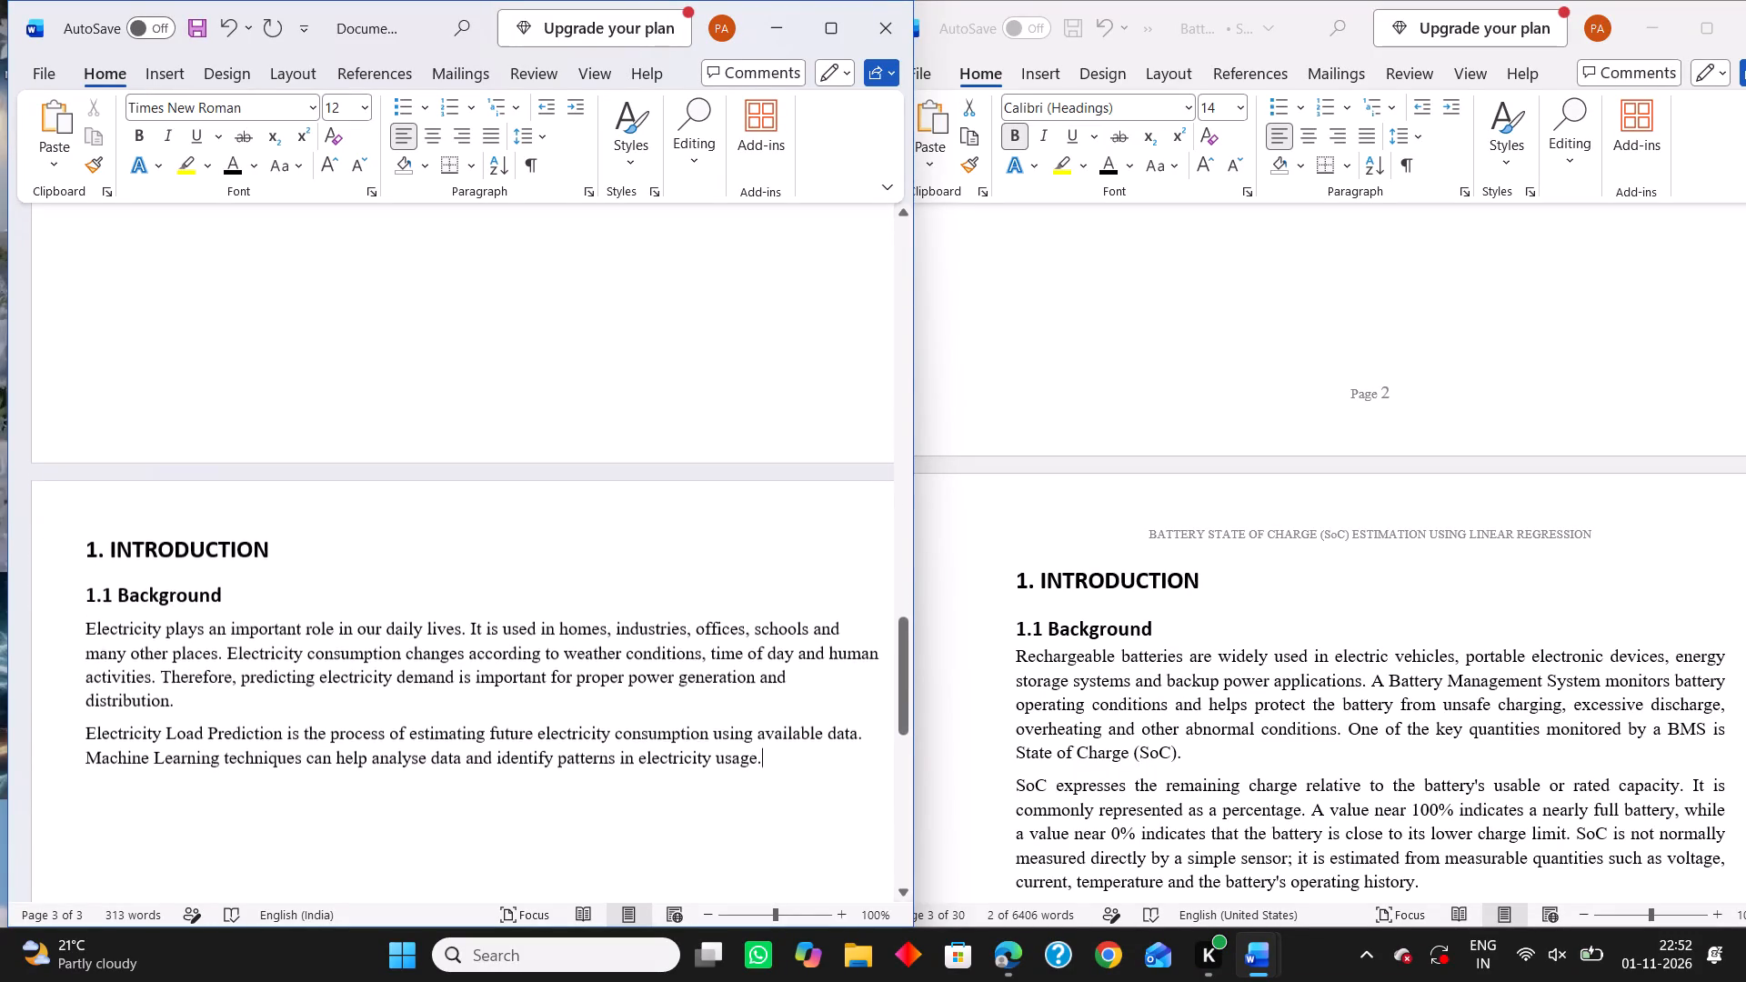
scroll(1208, 769, "down", 14)
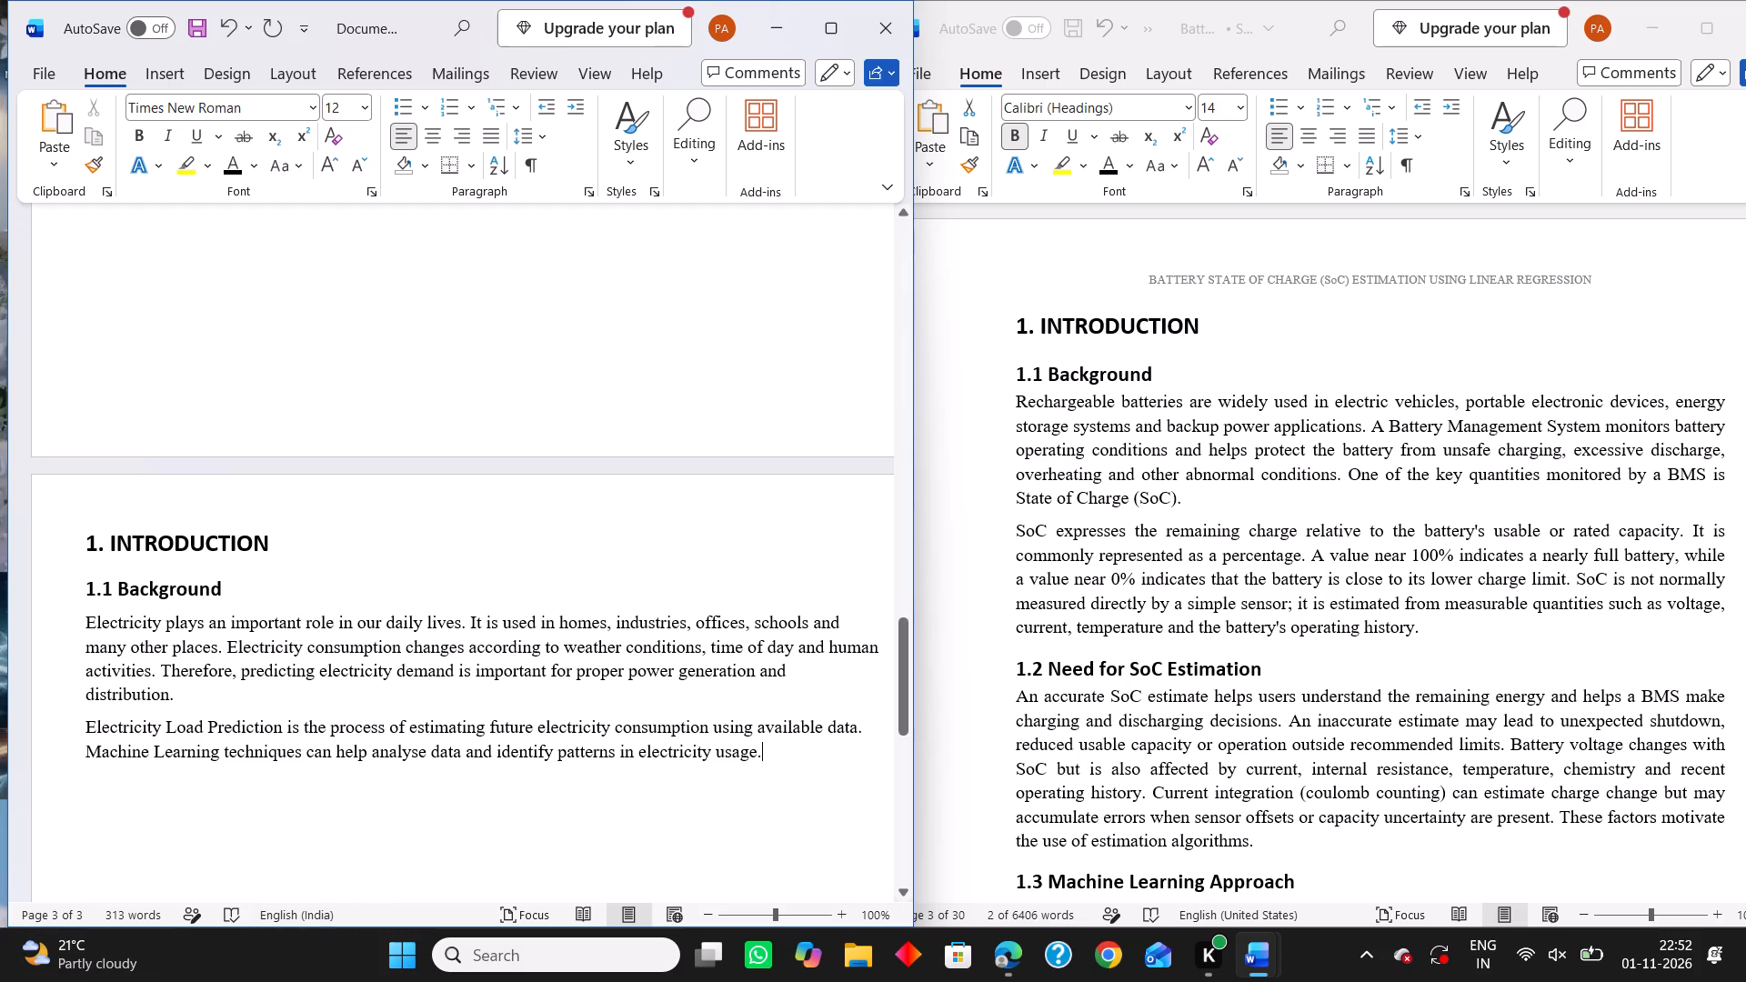
scroll(812, 626, "down", 8)
scroll(1272, 534, "down", 19)
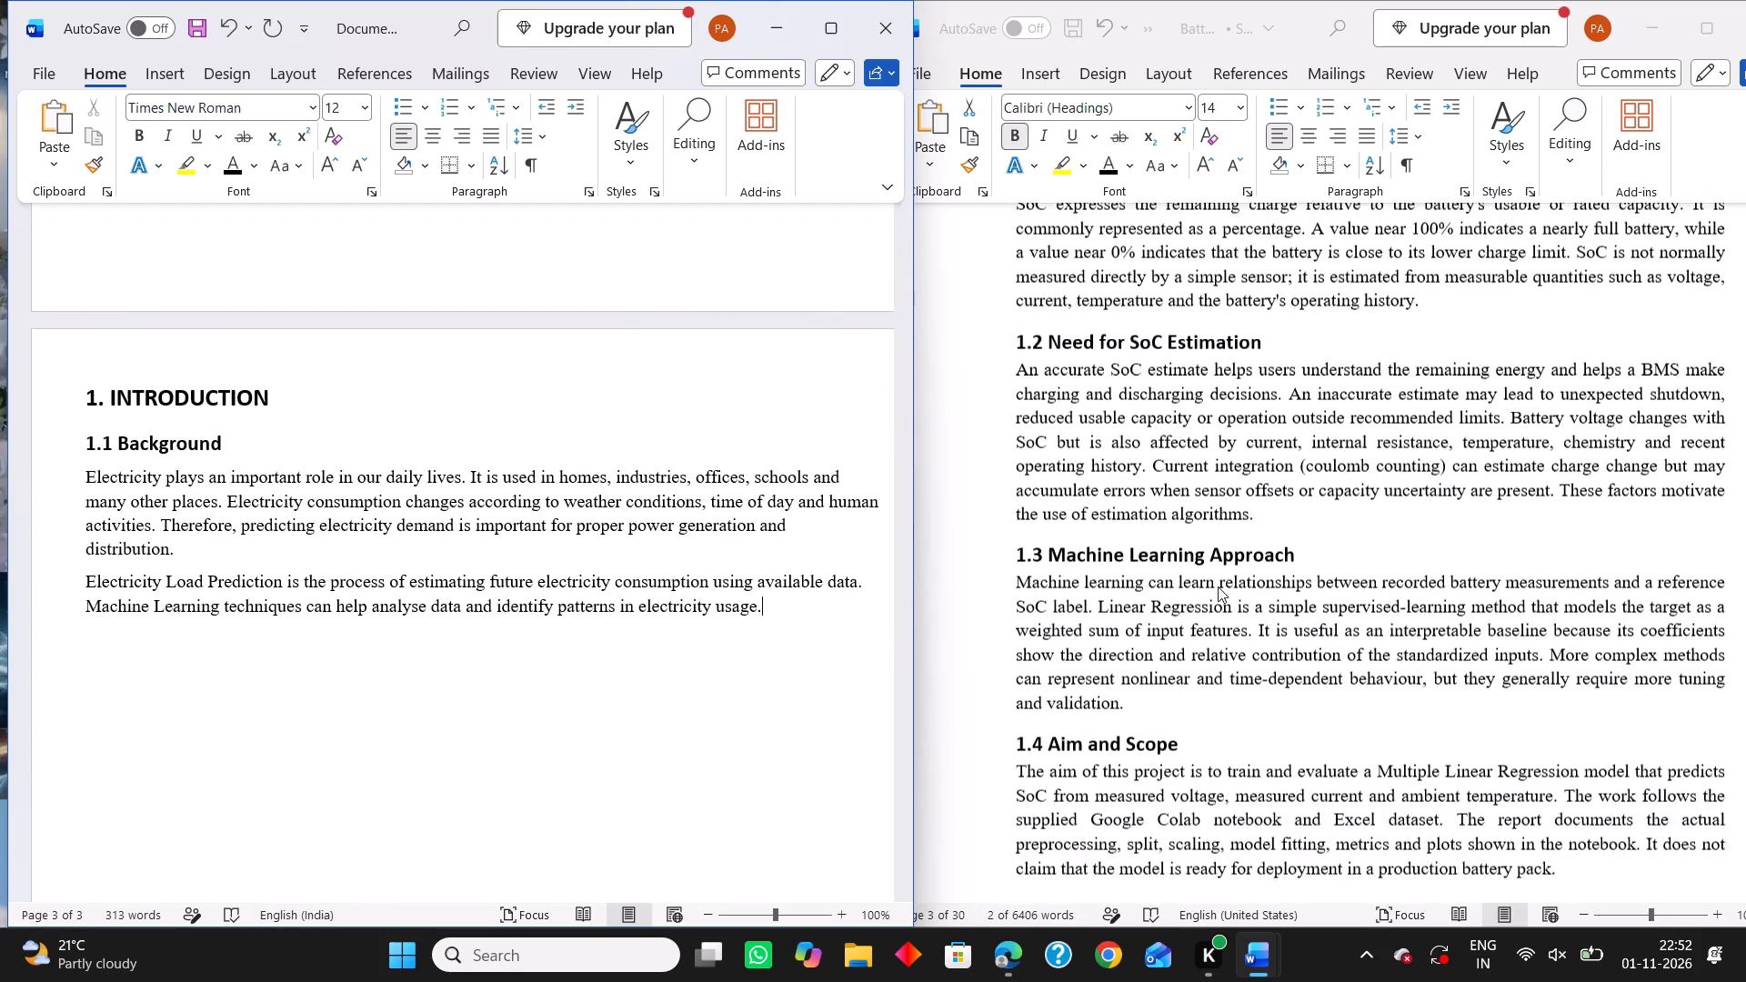
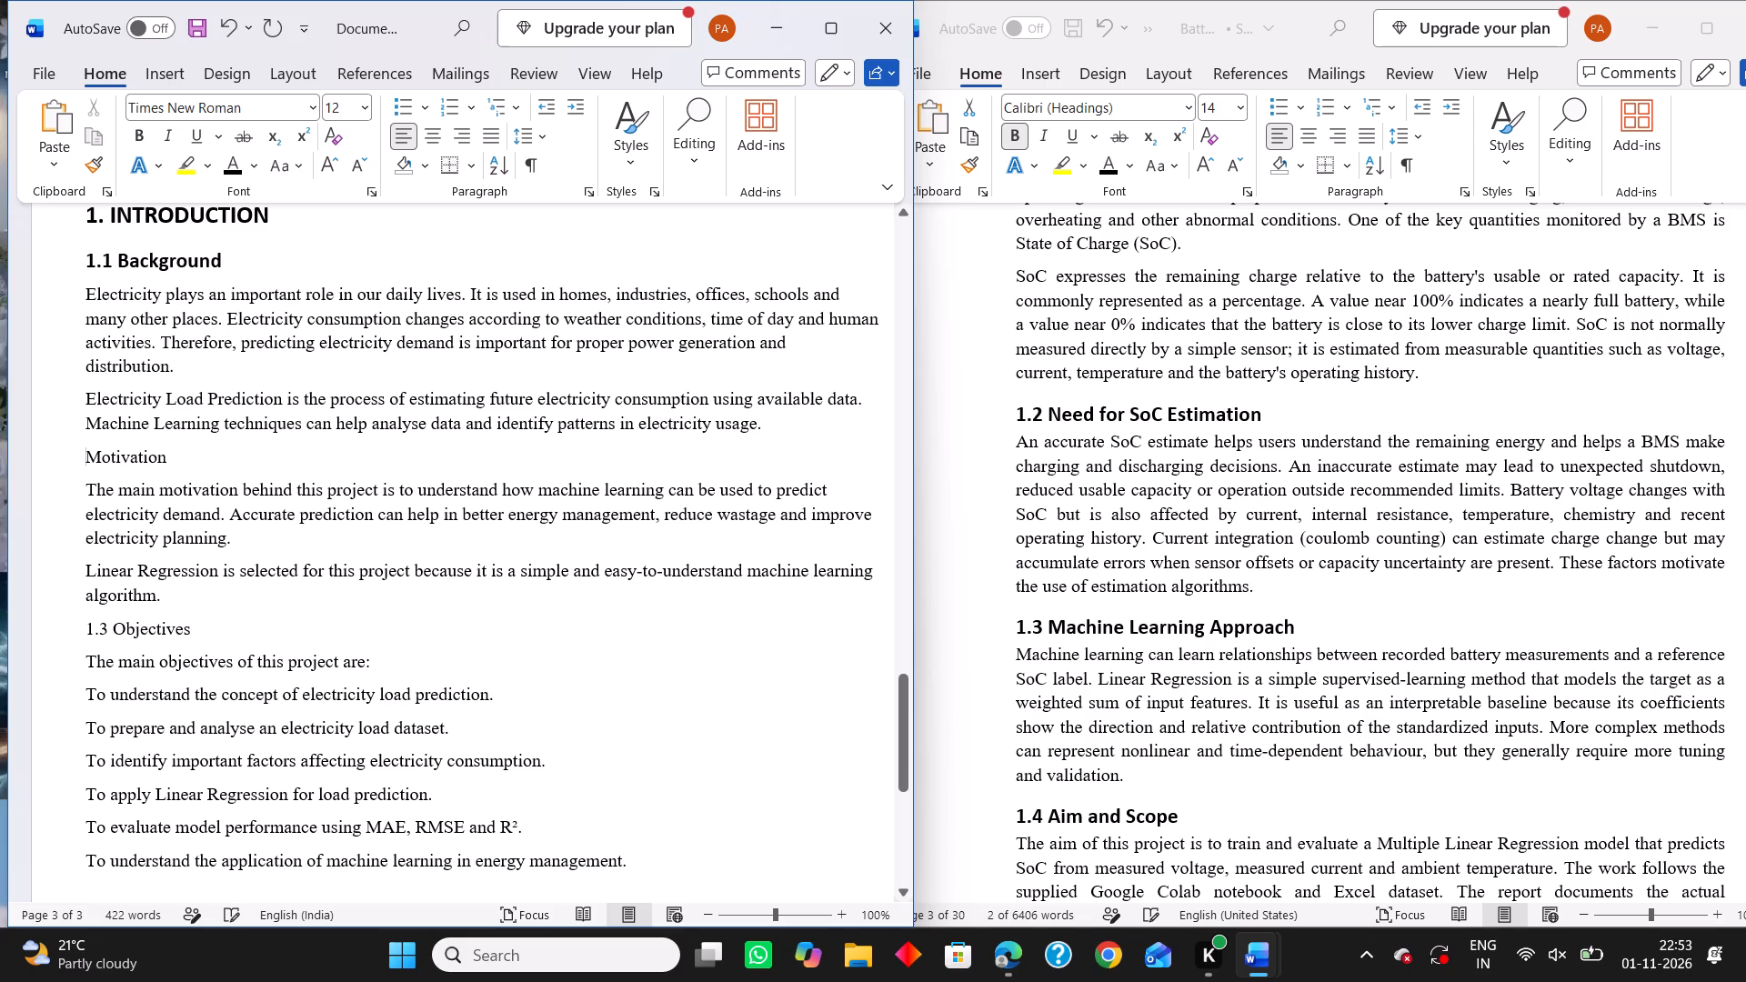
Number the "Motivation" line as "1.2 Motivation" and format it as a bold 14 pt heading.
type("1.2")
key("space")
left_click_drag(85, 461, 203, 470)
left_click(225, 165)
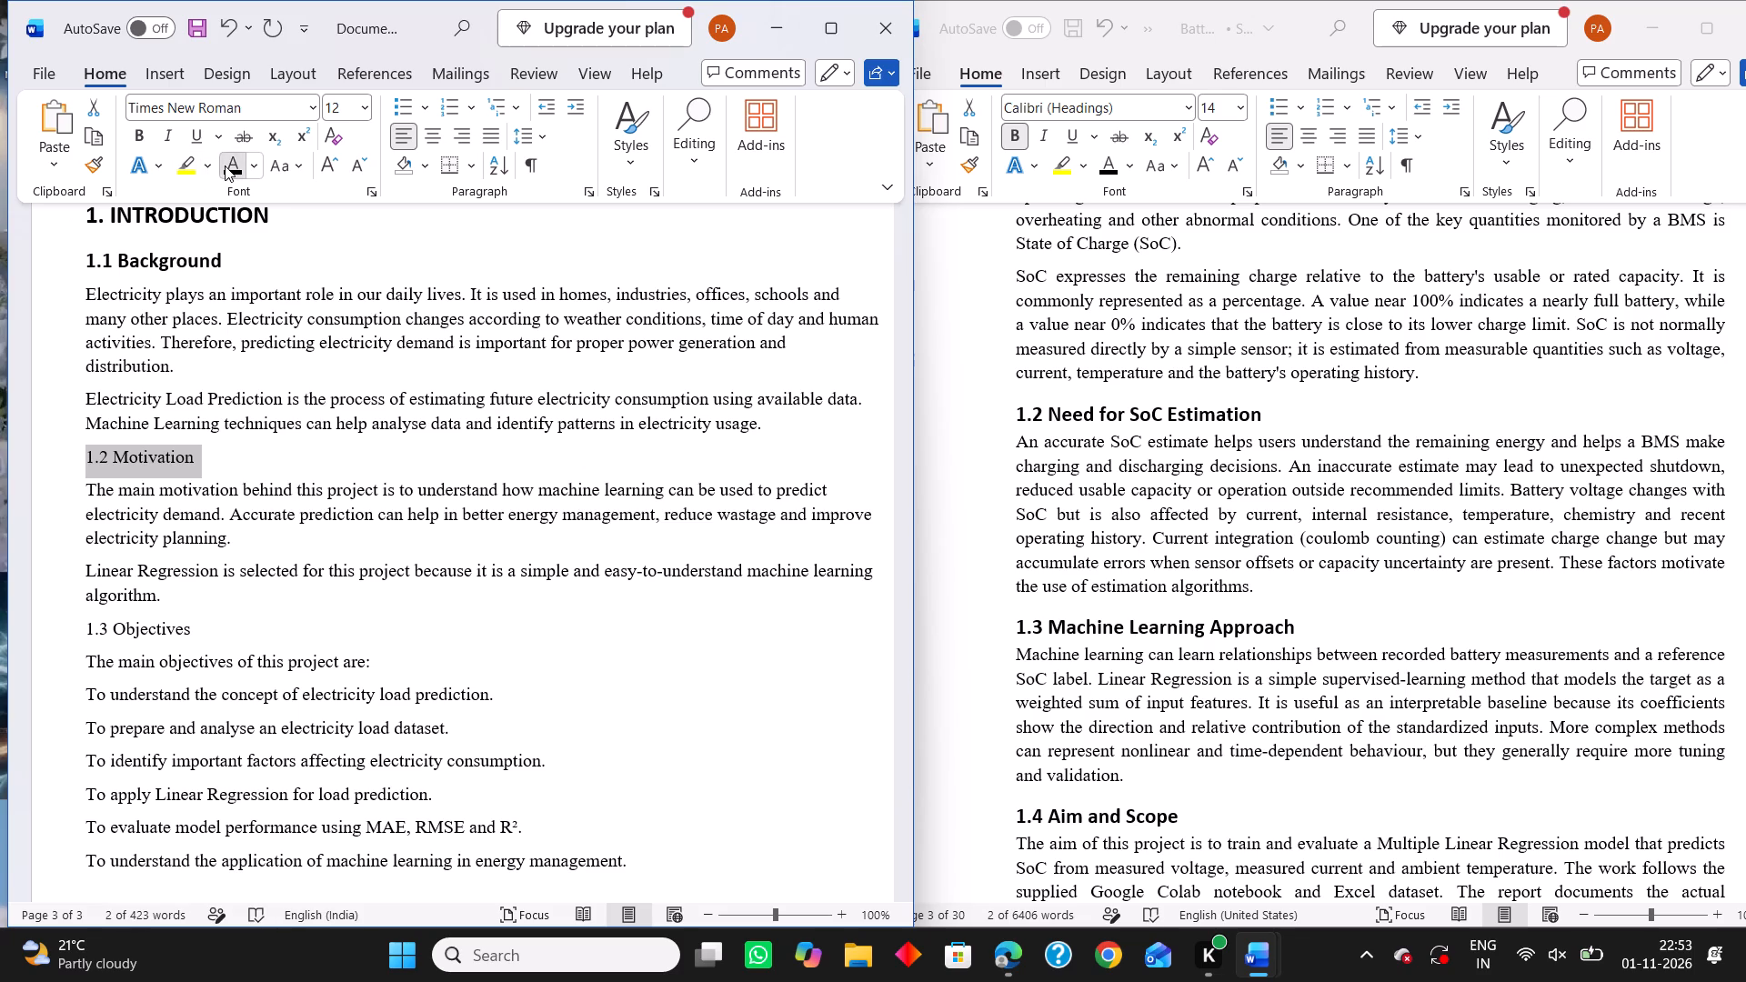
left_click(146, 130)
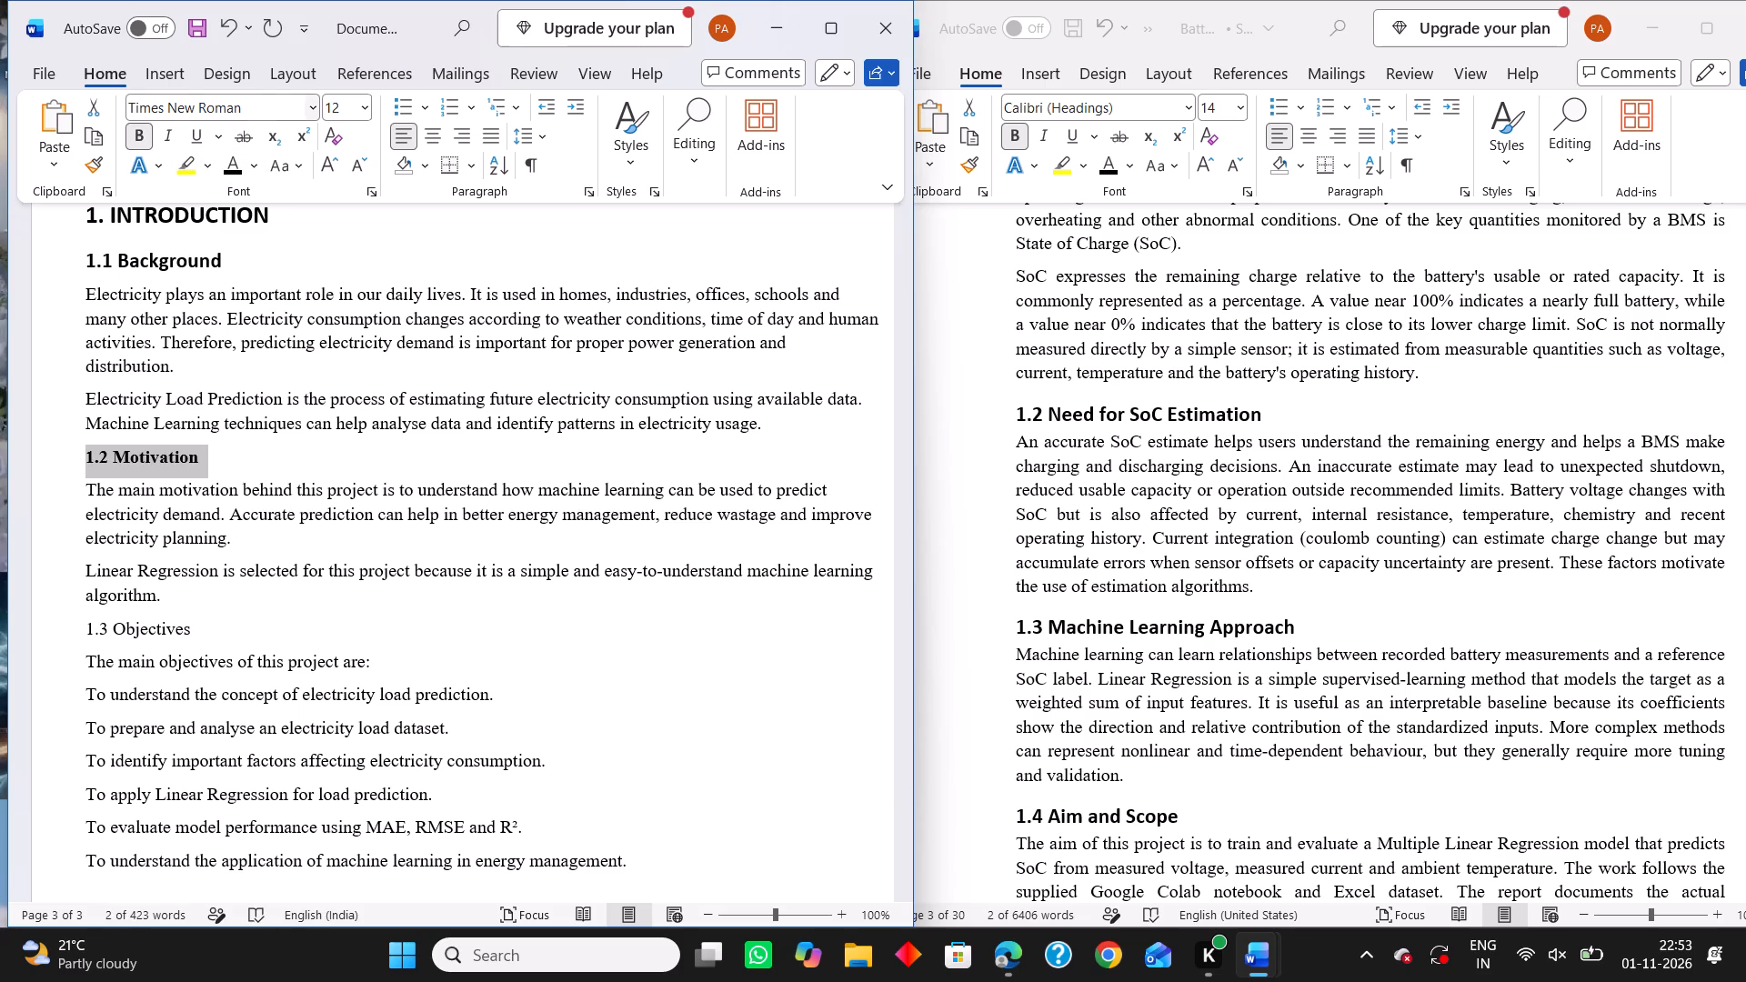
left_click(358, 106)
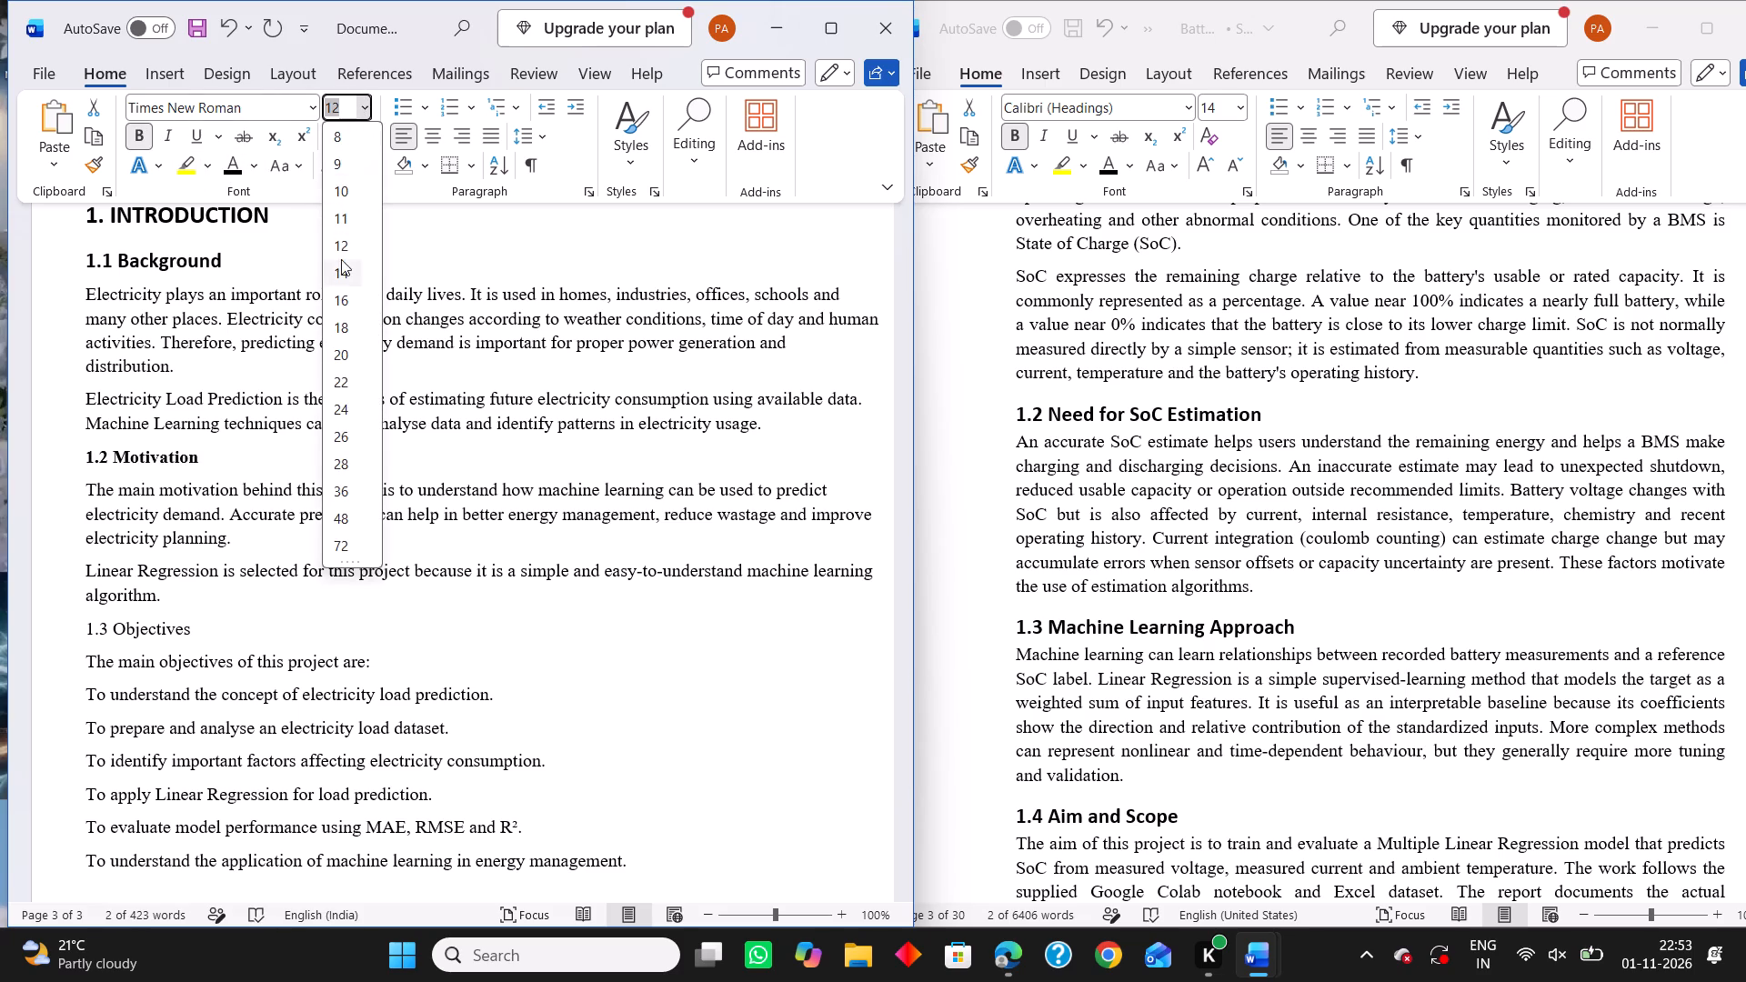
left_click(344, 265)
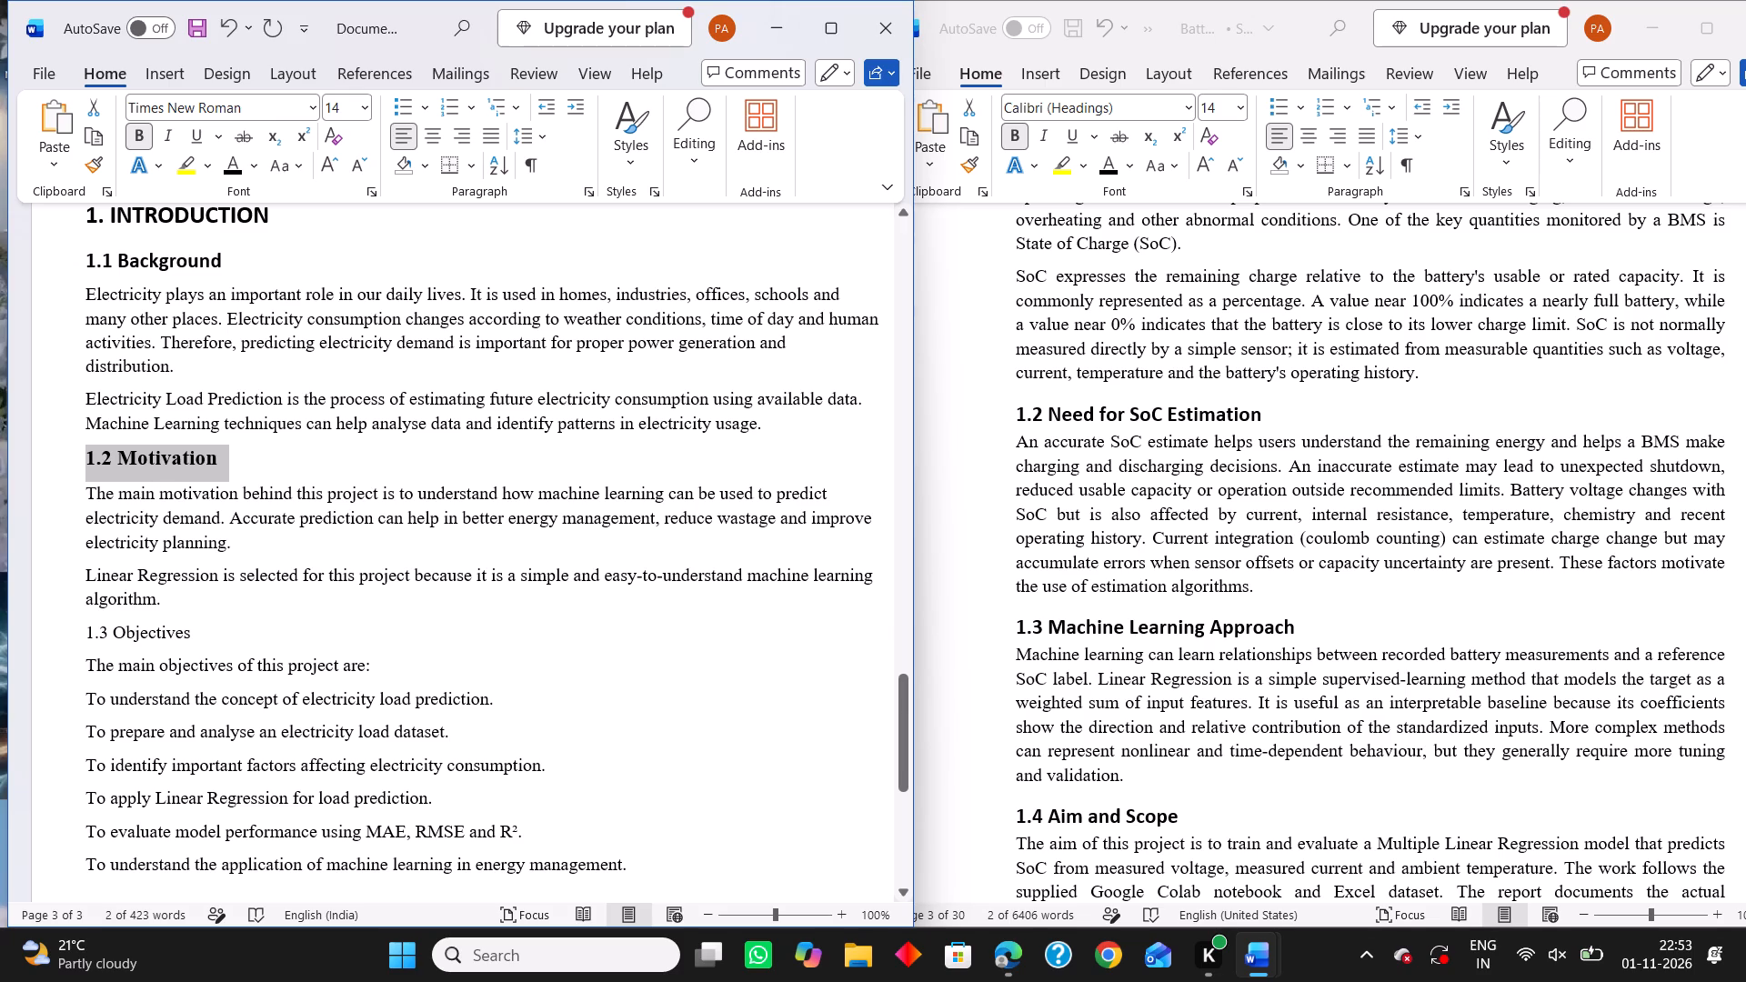
Delete the "1.2 Motivation" heading line above the motivation paragraph.
left_click(97, 472)
left_click(87, 456)
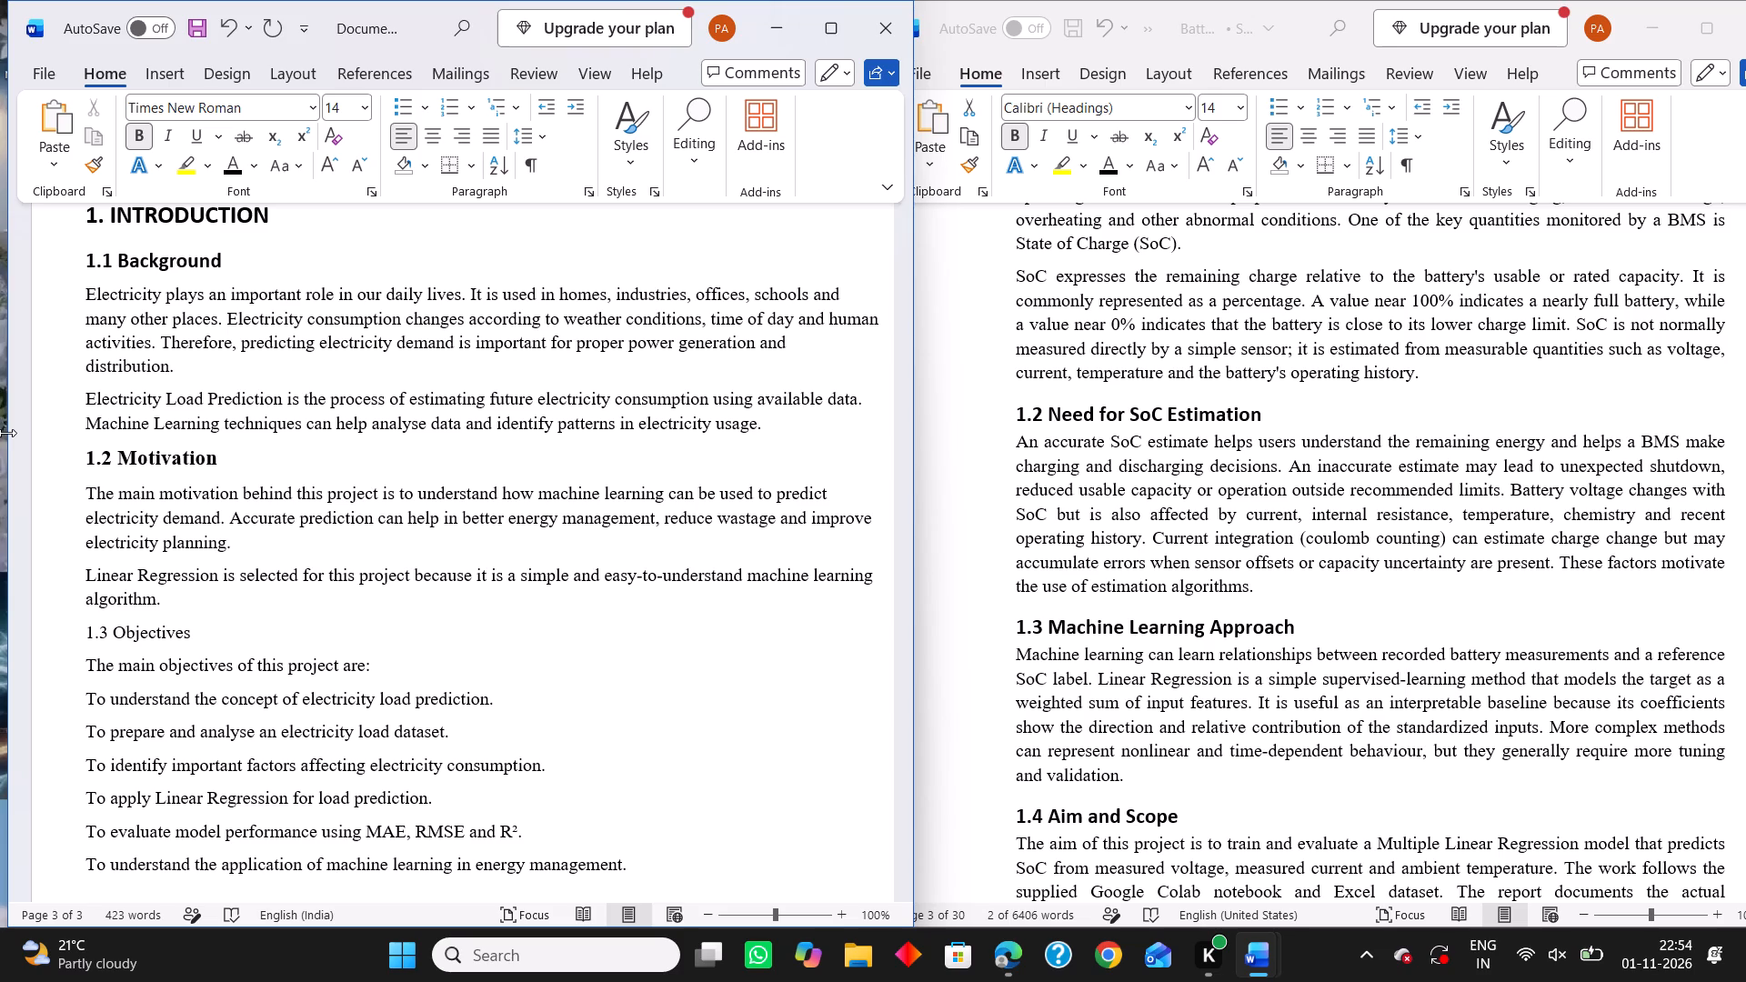
left_click_drag(249, 459, 75, 432)
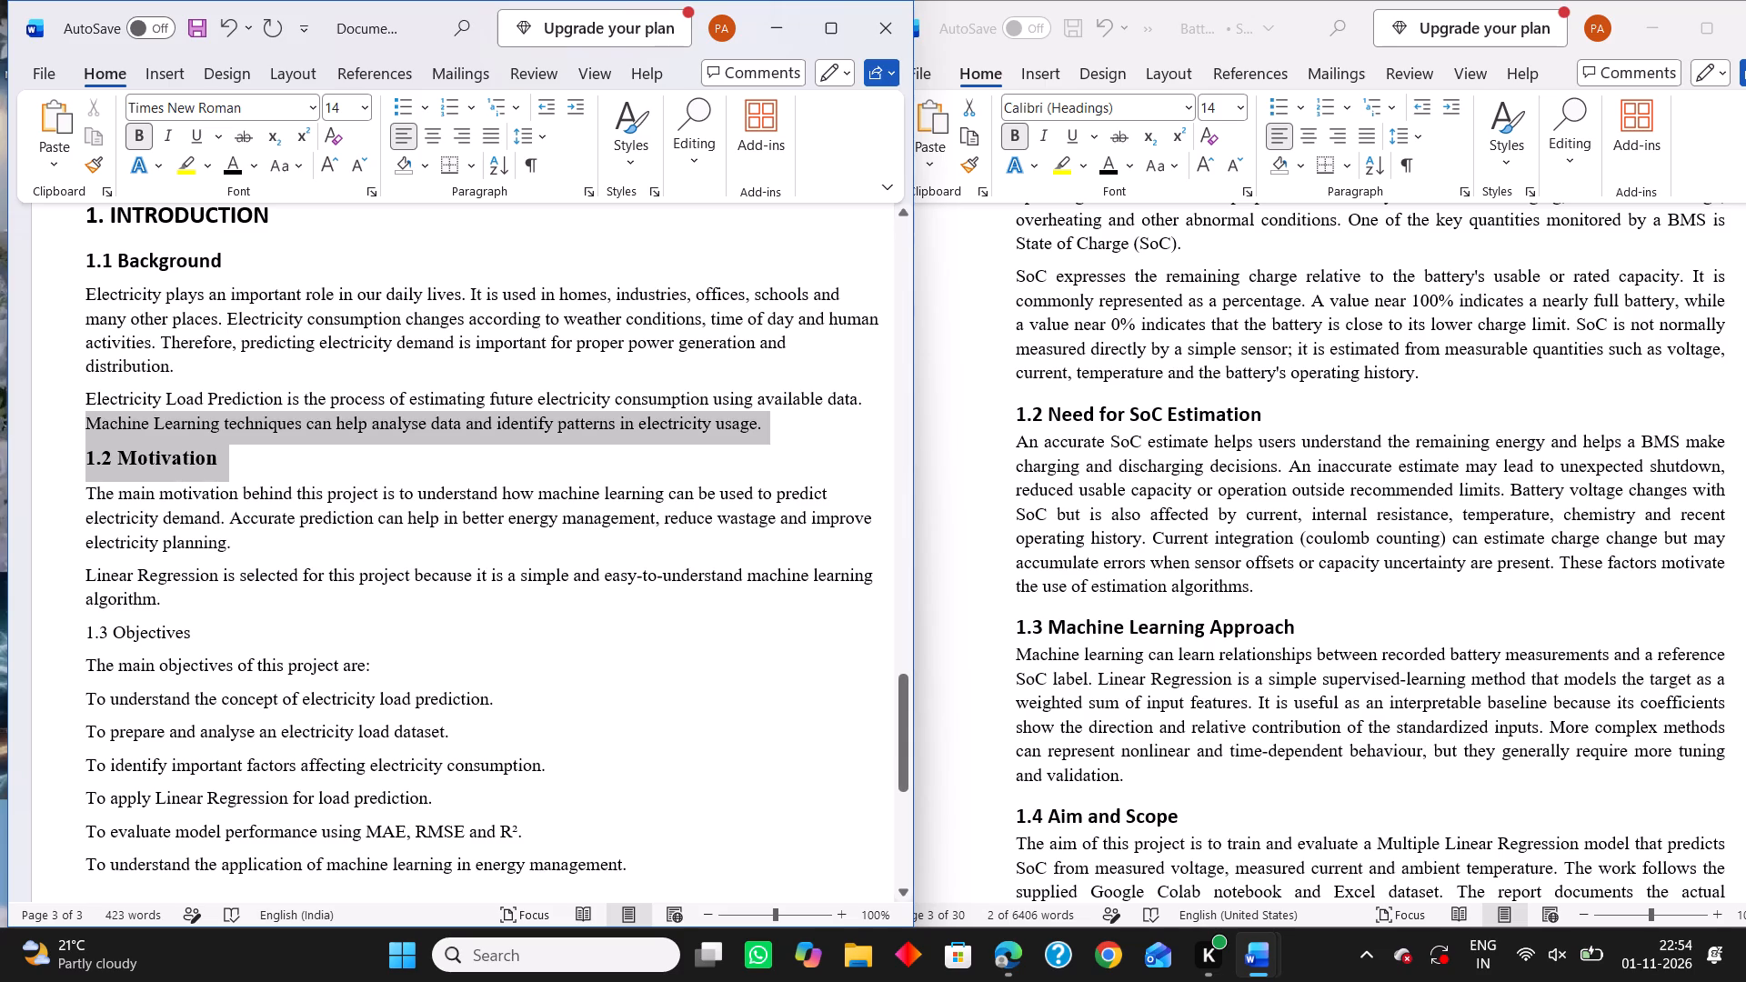
left_click_drag(75, 432, 71, 450)
key("BackSpace")
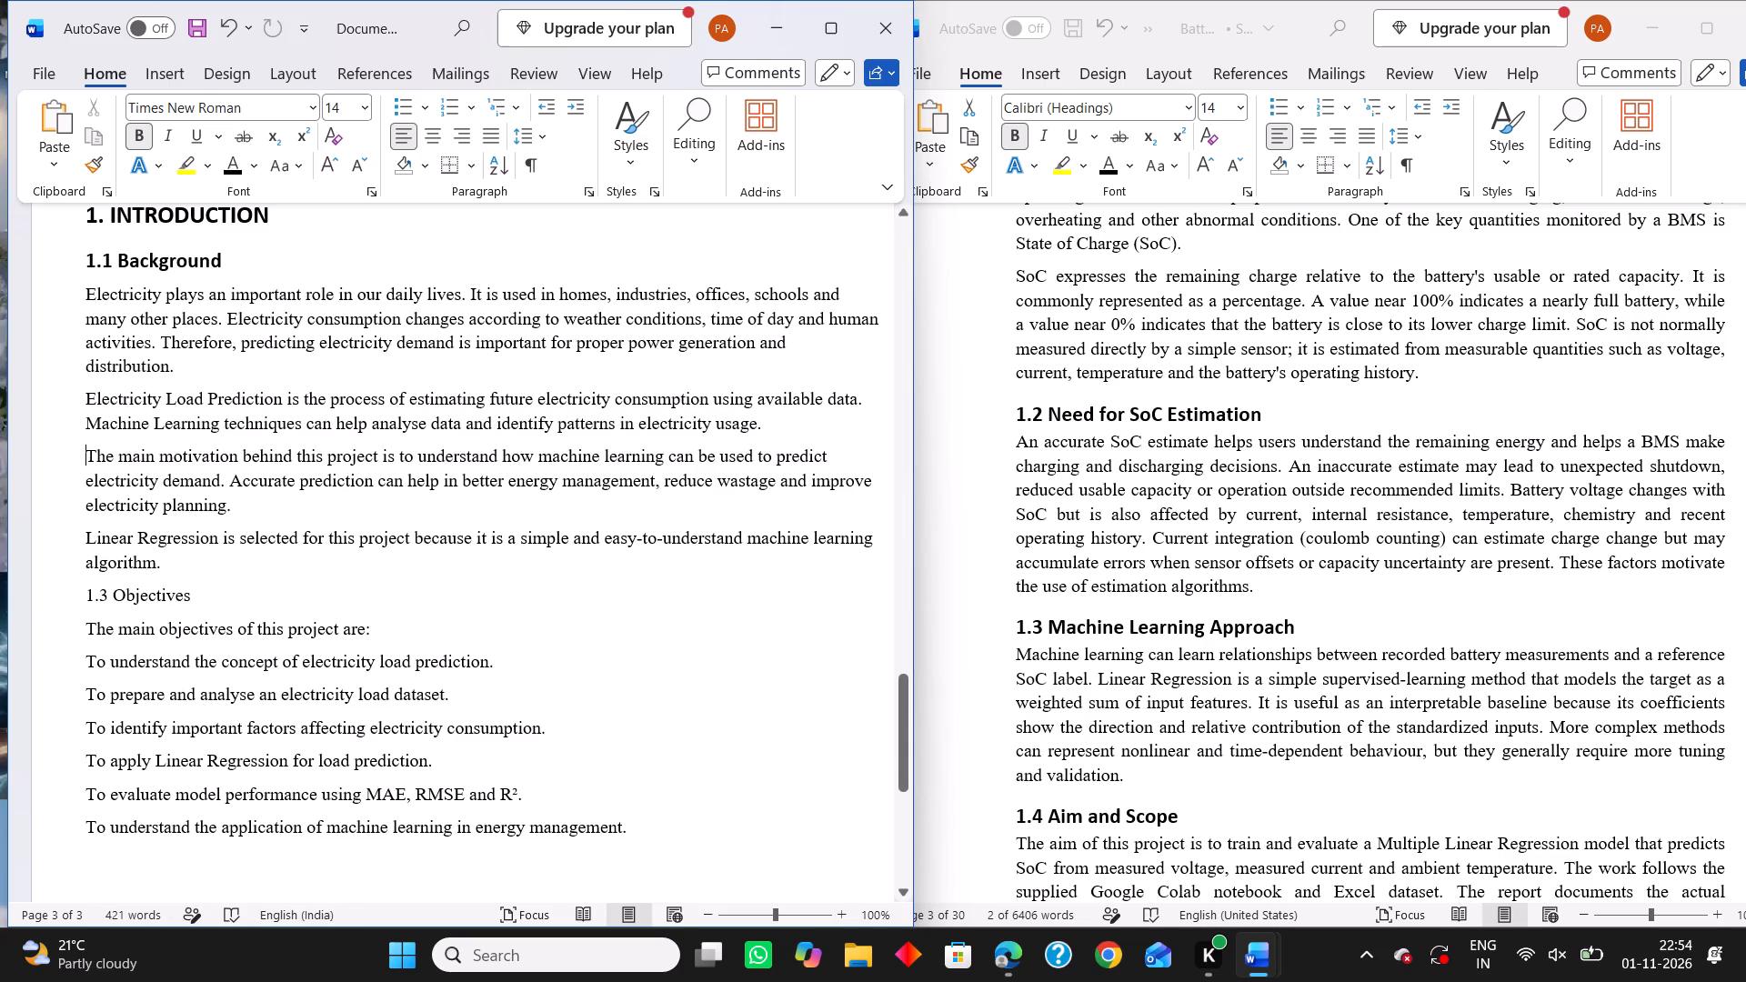
Copy the battery report's "1.2 Need for SoC Estimation" heading onto a new line above the motivation paragraph in the new report.
scroll(1046, 323, "down", 4)
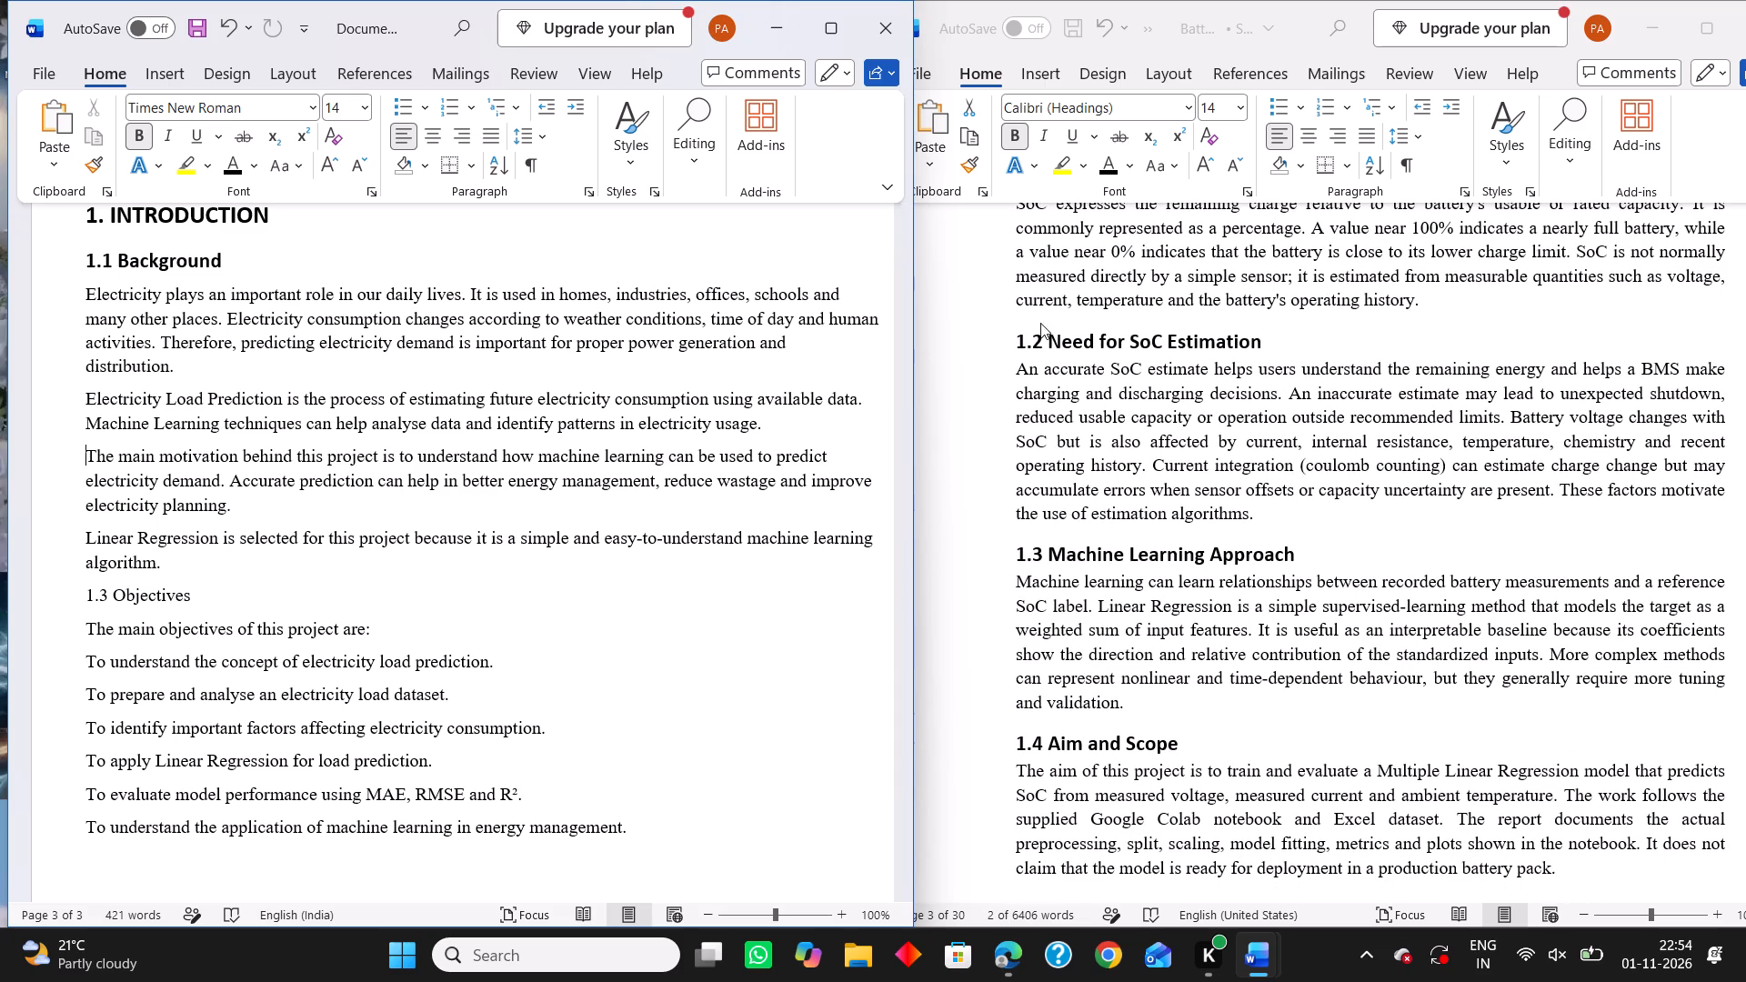
left_click_drag(1017, 337, 1259, 347)
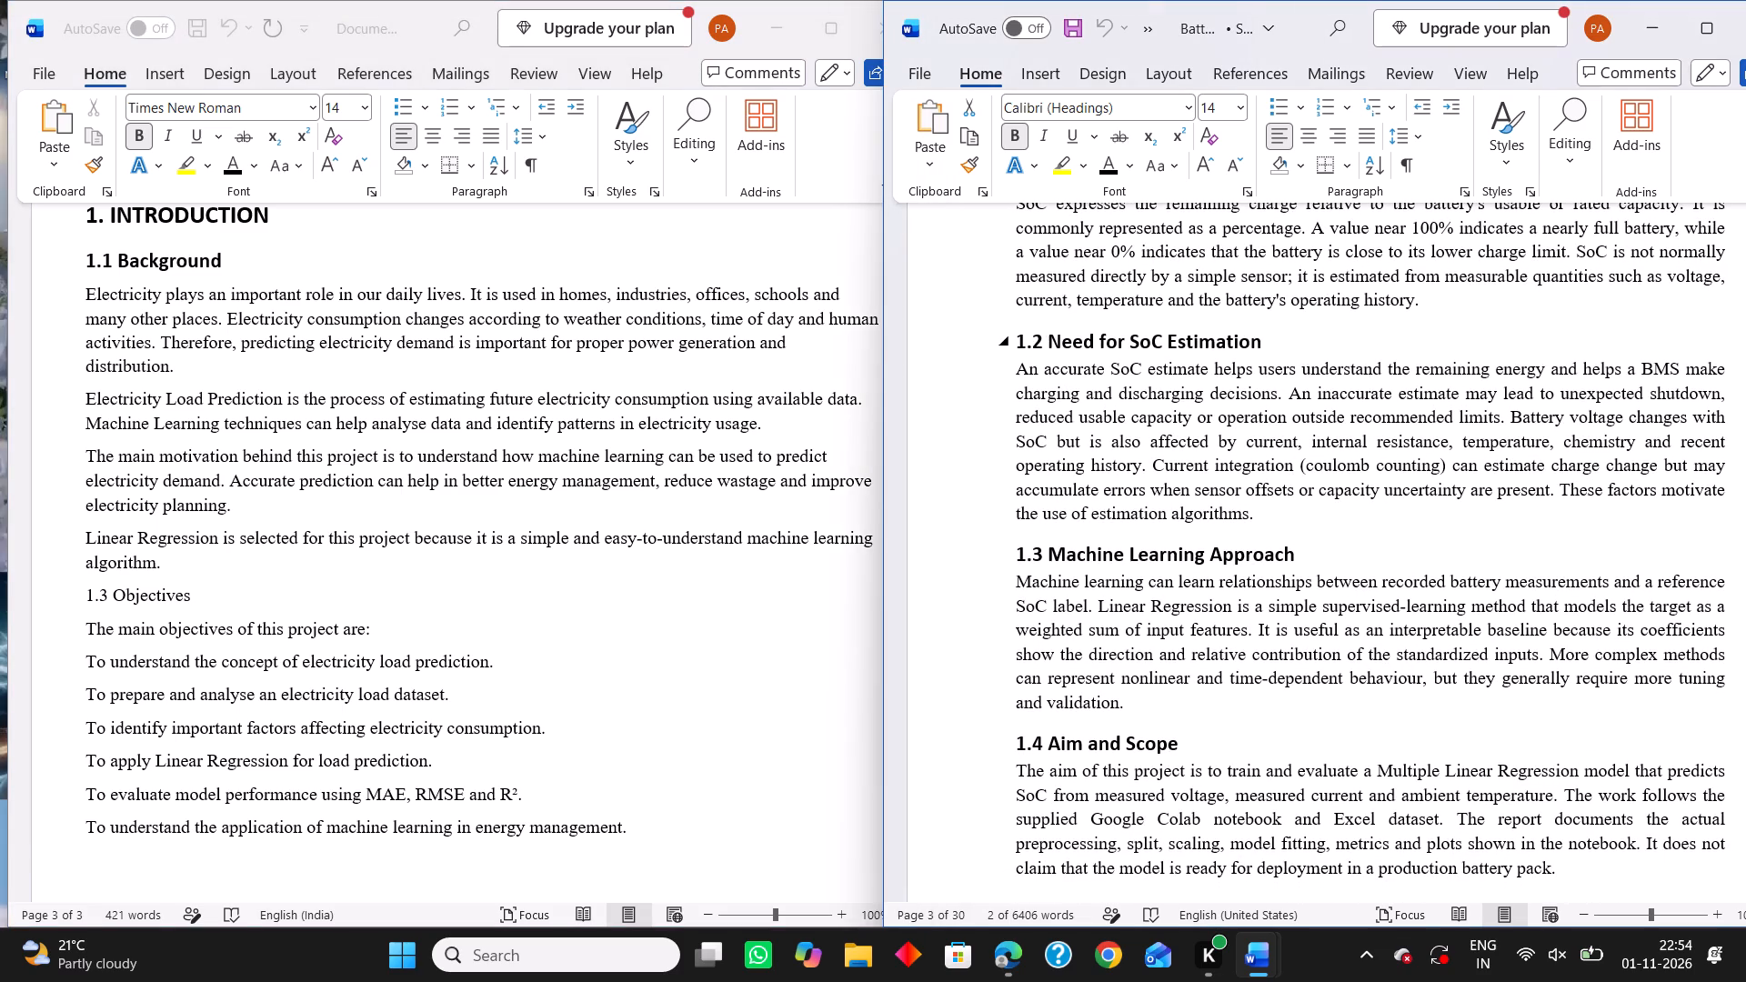
left_click_drag(1262, 345, 1013, 345)
key("ctrl+c")
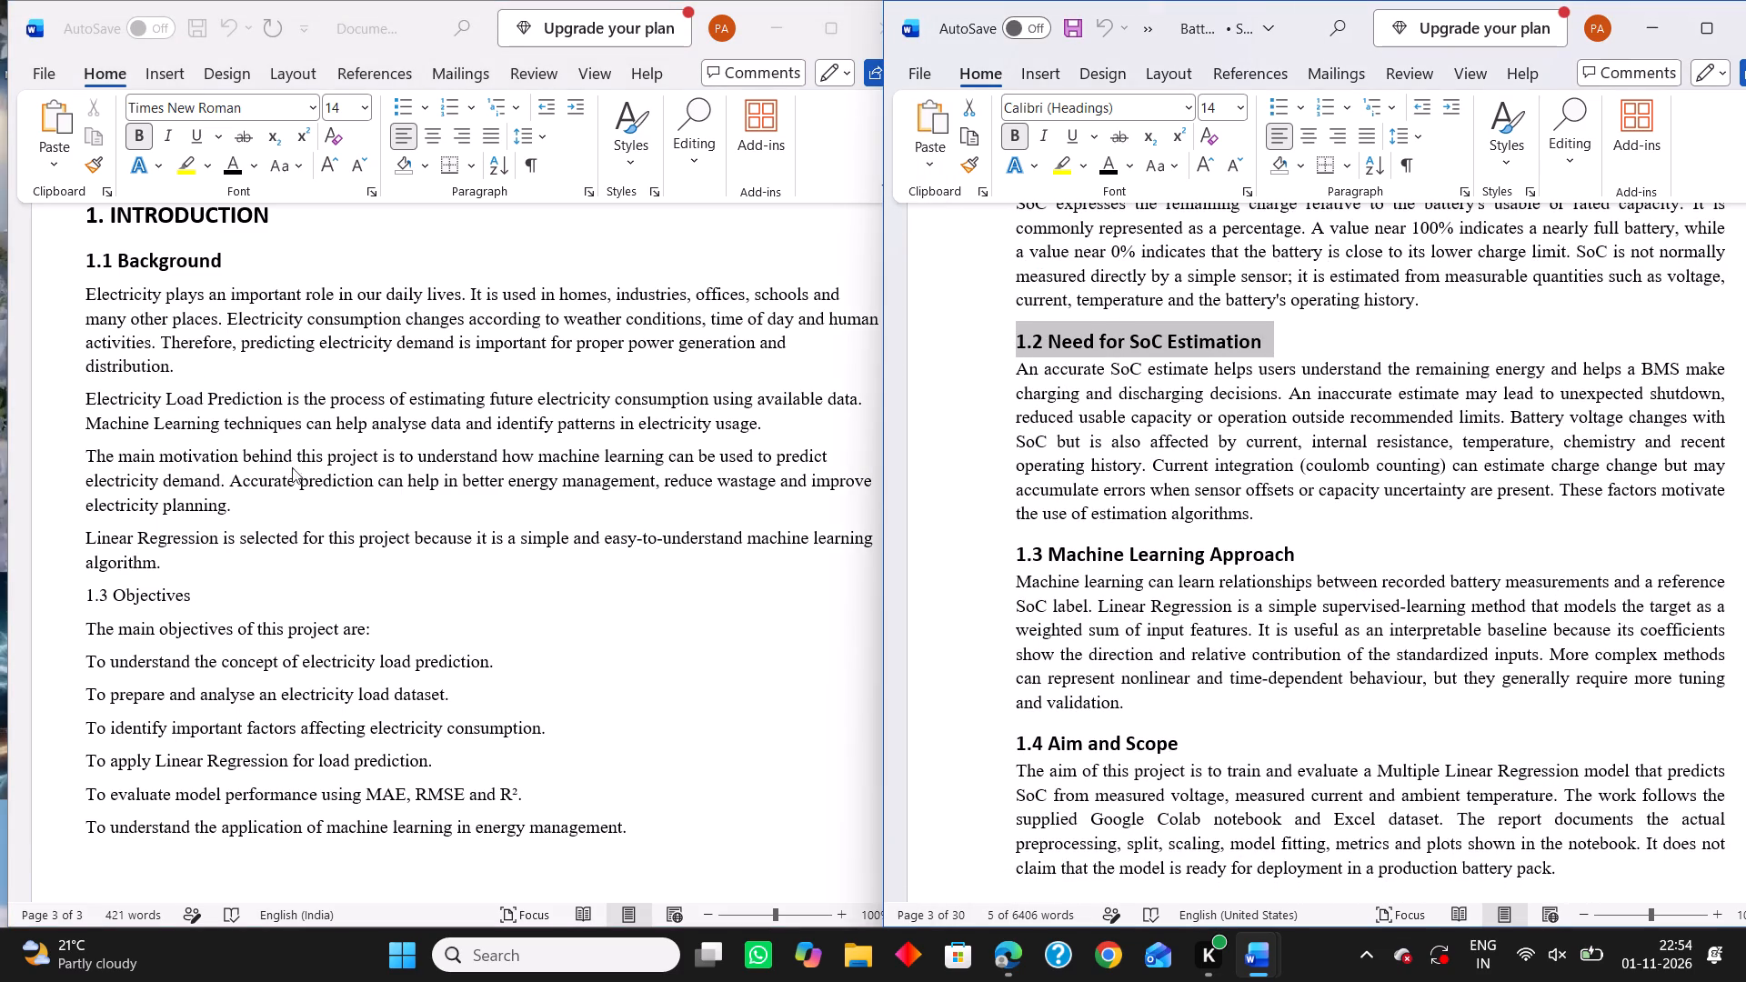
left_click(760, 423)
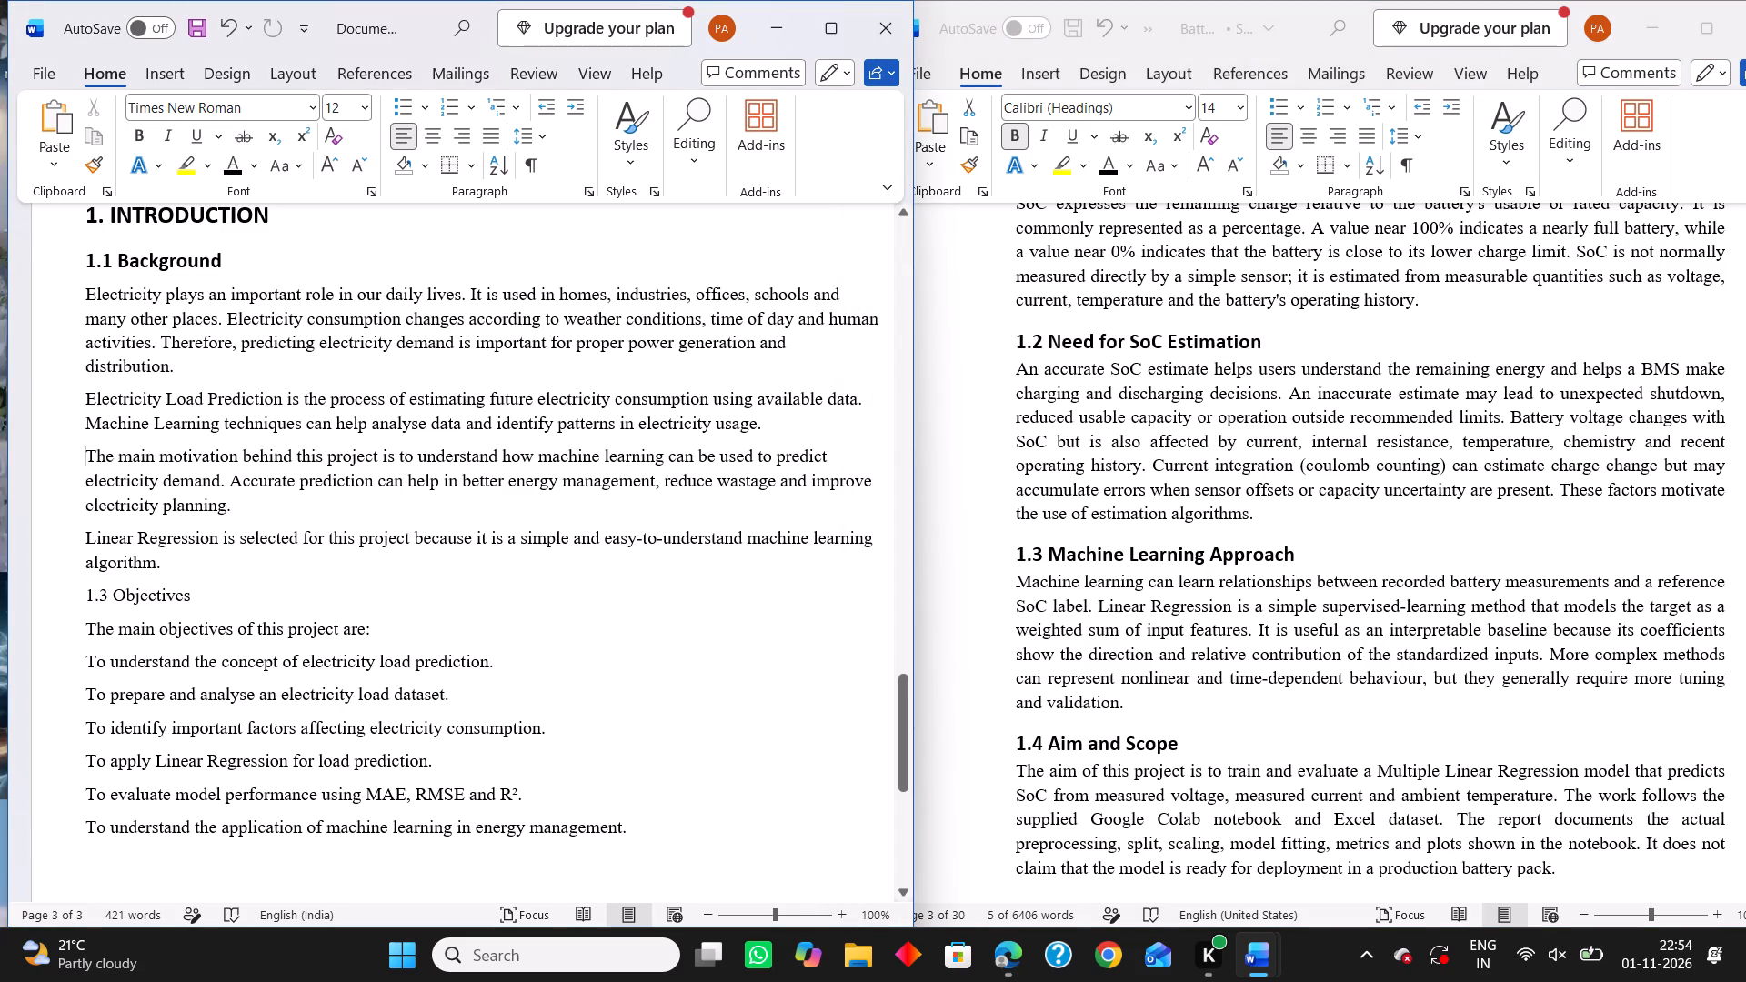
left_click(780, 419)
key("Return")
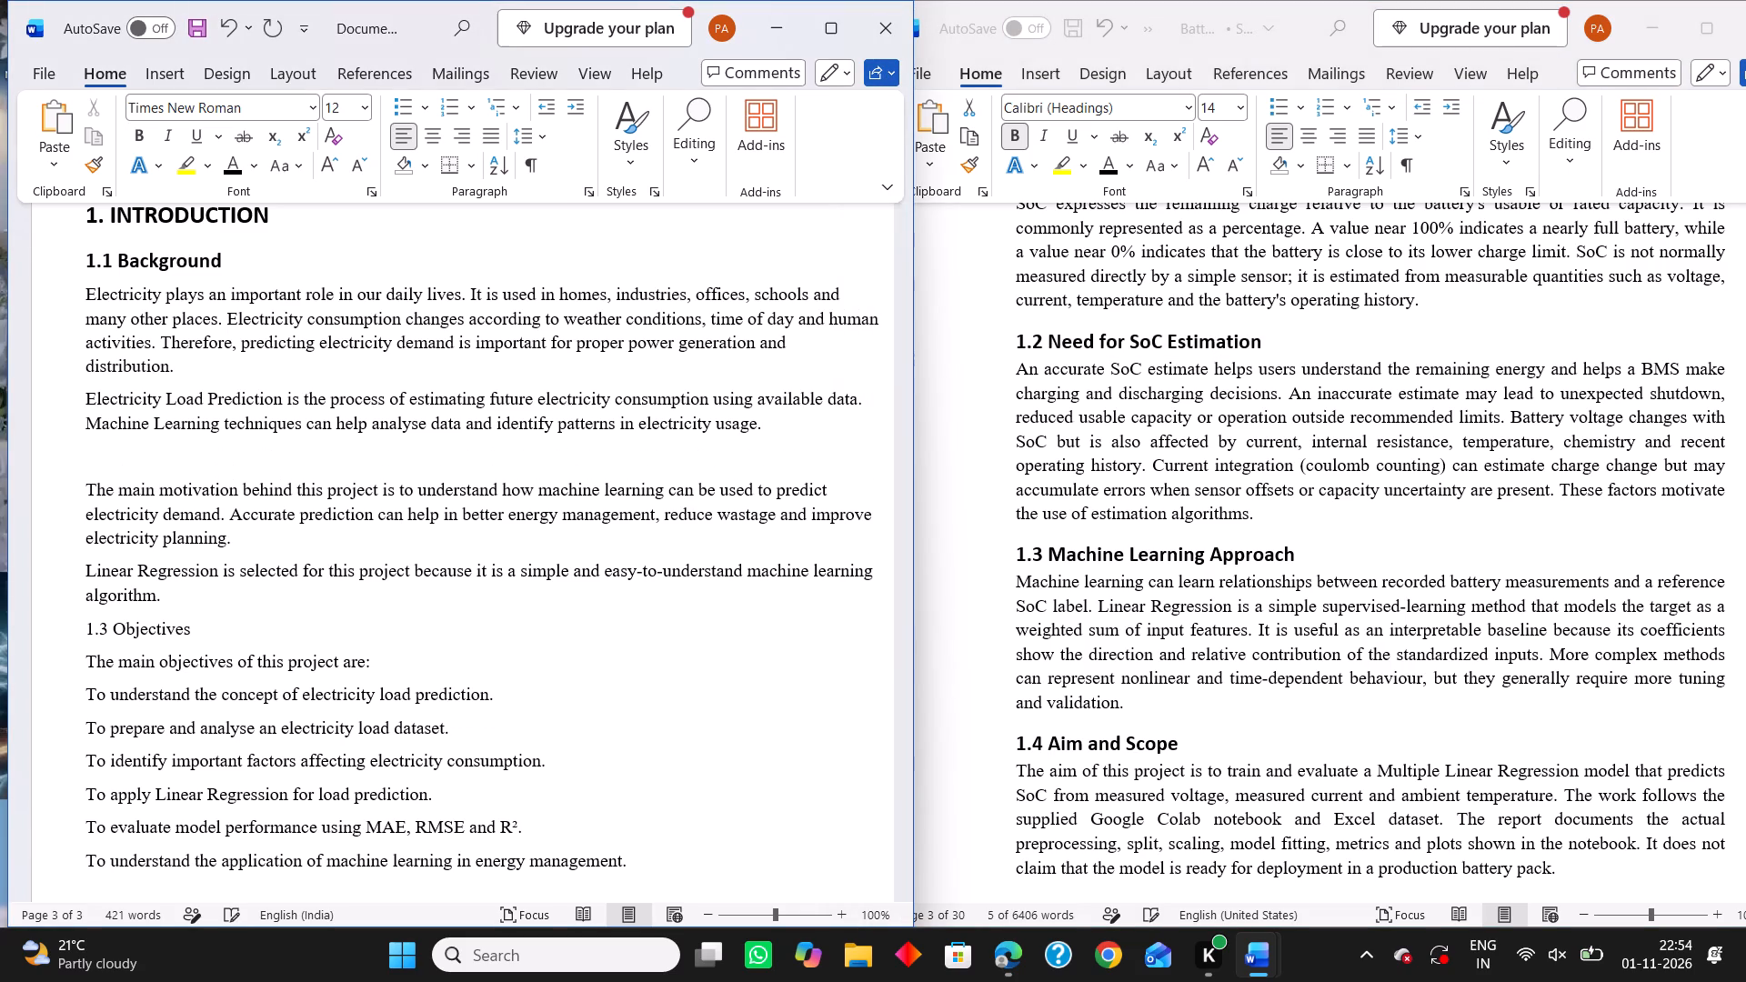
key("ctrl+v")
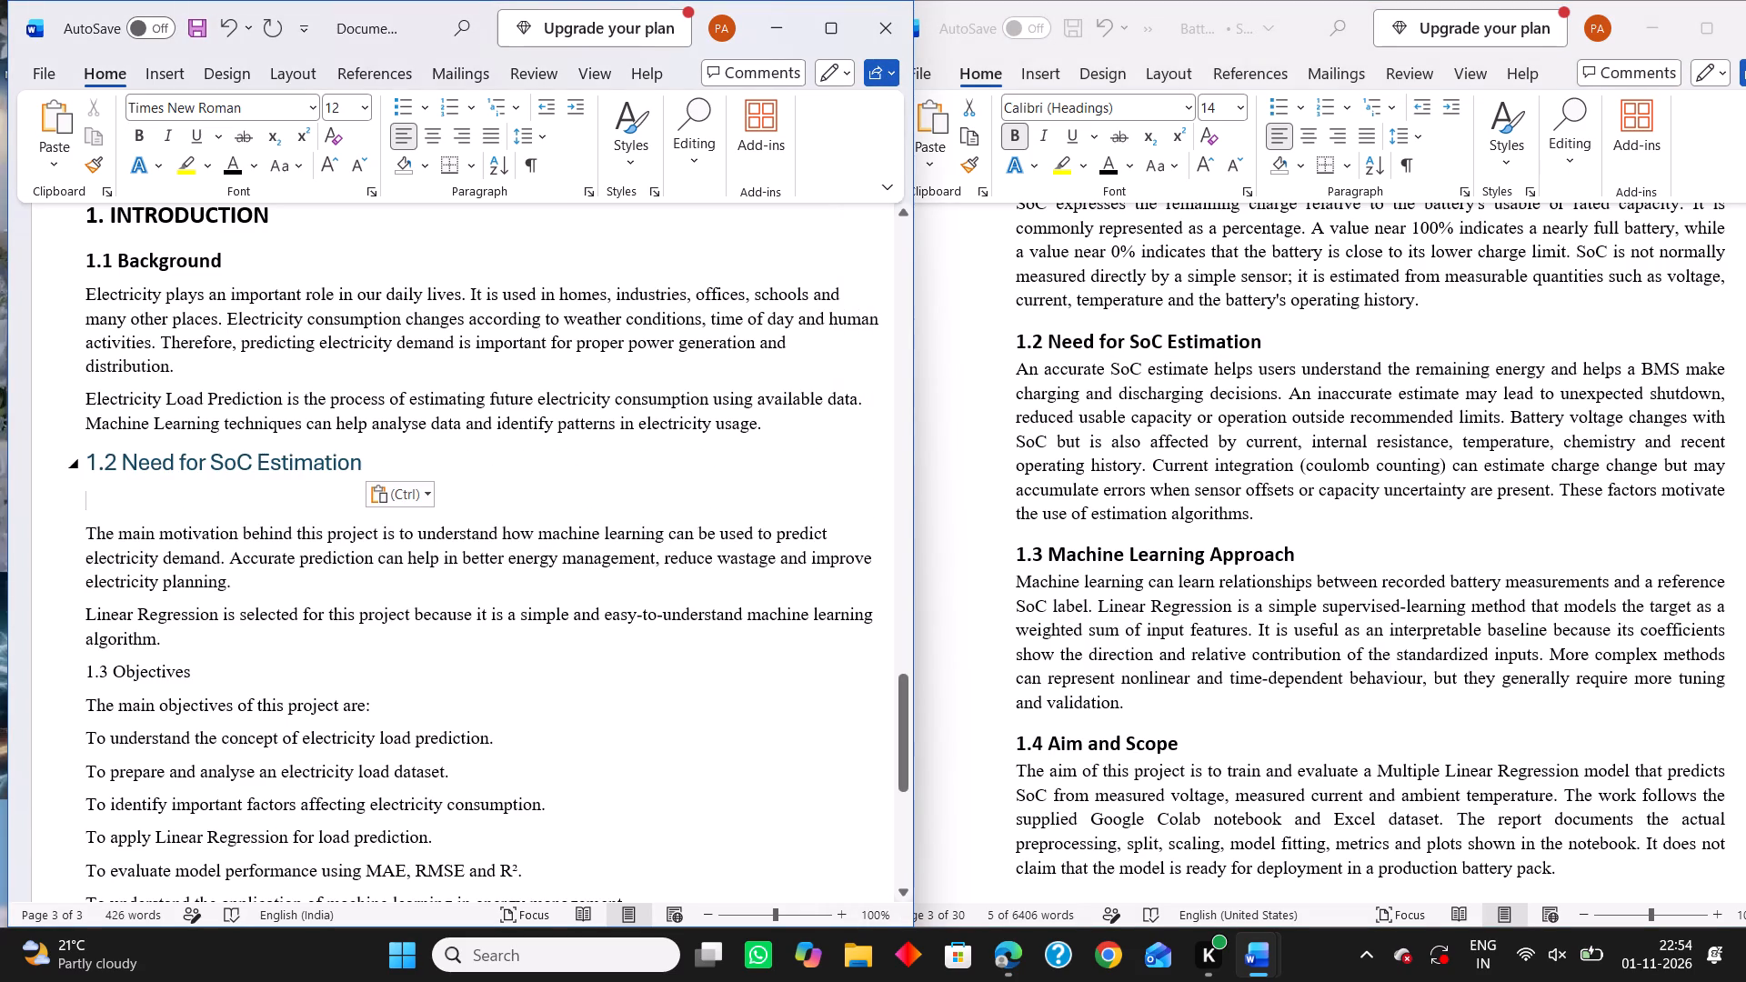
Change the pasted heading's text to "1.2 Motivation".
left_click(362, 462)
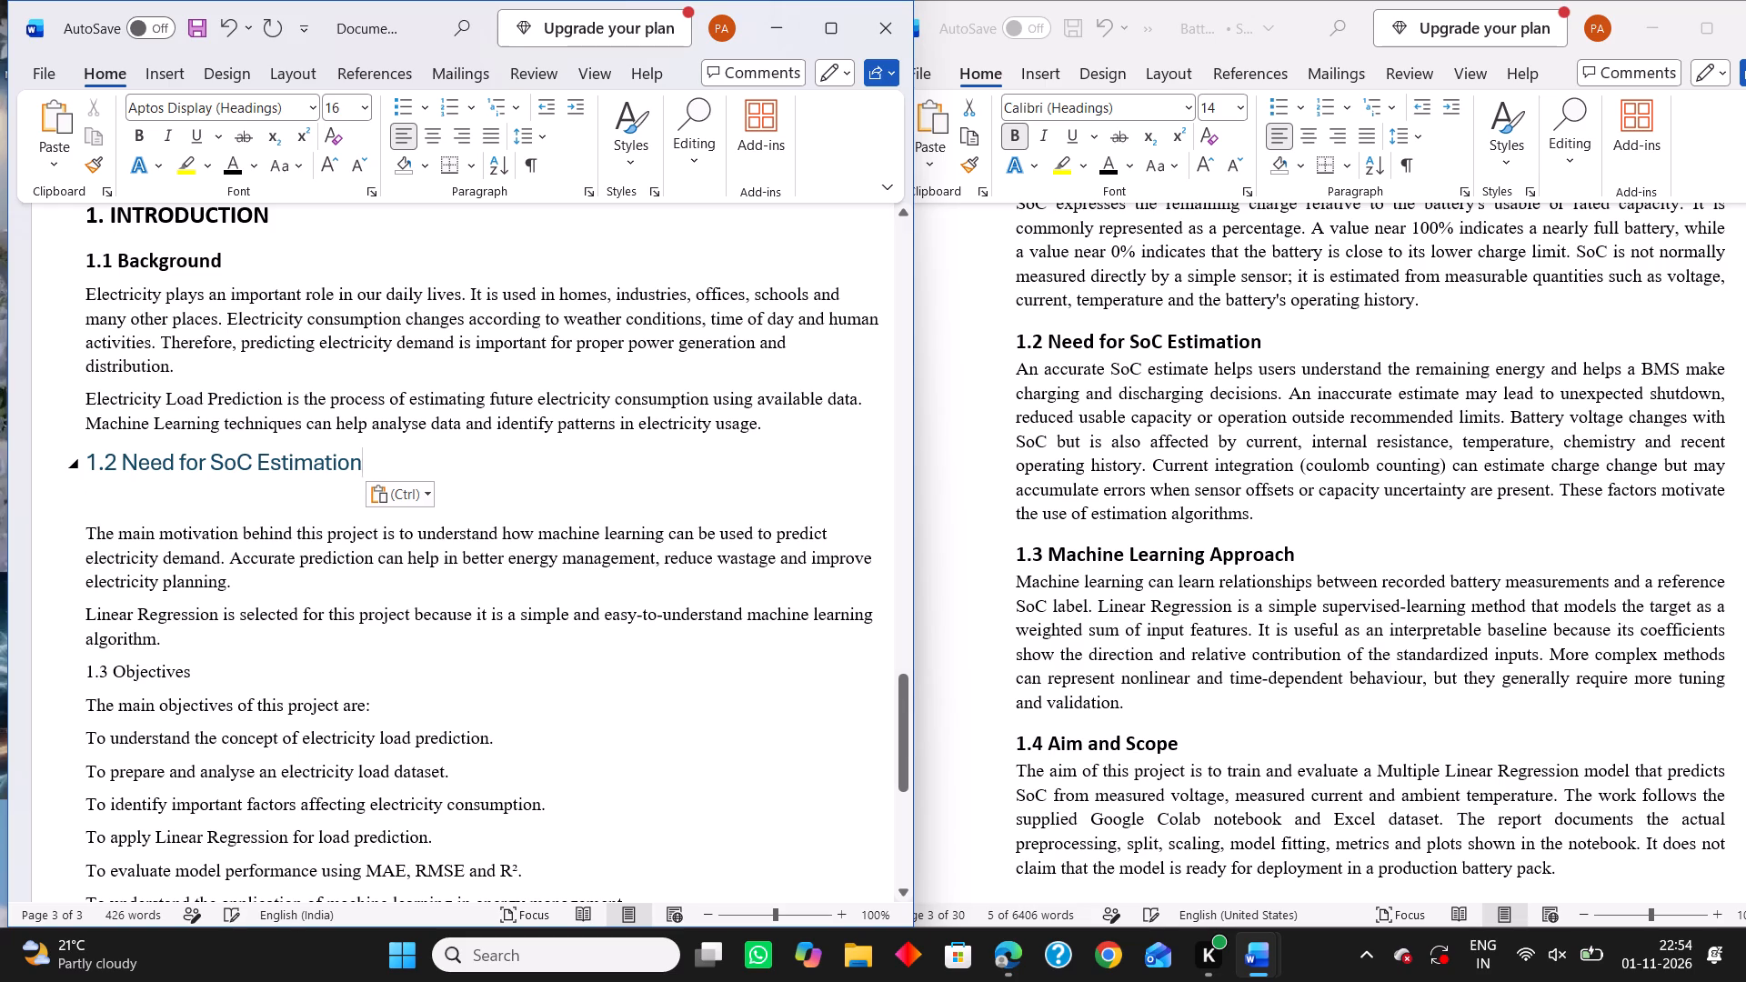
key("BackSpace")
key("BackSpace")
key("BackSpace")
key("BackSpace")
key("BackSpace")
key("BackSpace")
key("BackSpace")
key("BackSpace")
key("BackSpace")
key("BackSpace")
key("BackSpace")
key("BackSpace")
key("BackSpace")
key("BackSpace")
key("BackSpace")
key("BackSpace")
key("BackSpace")
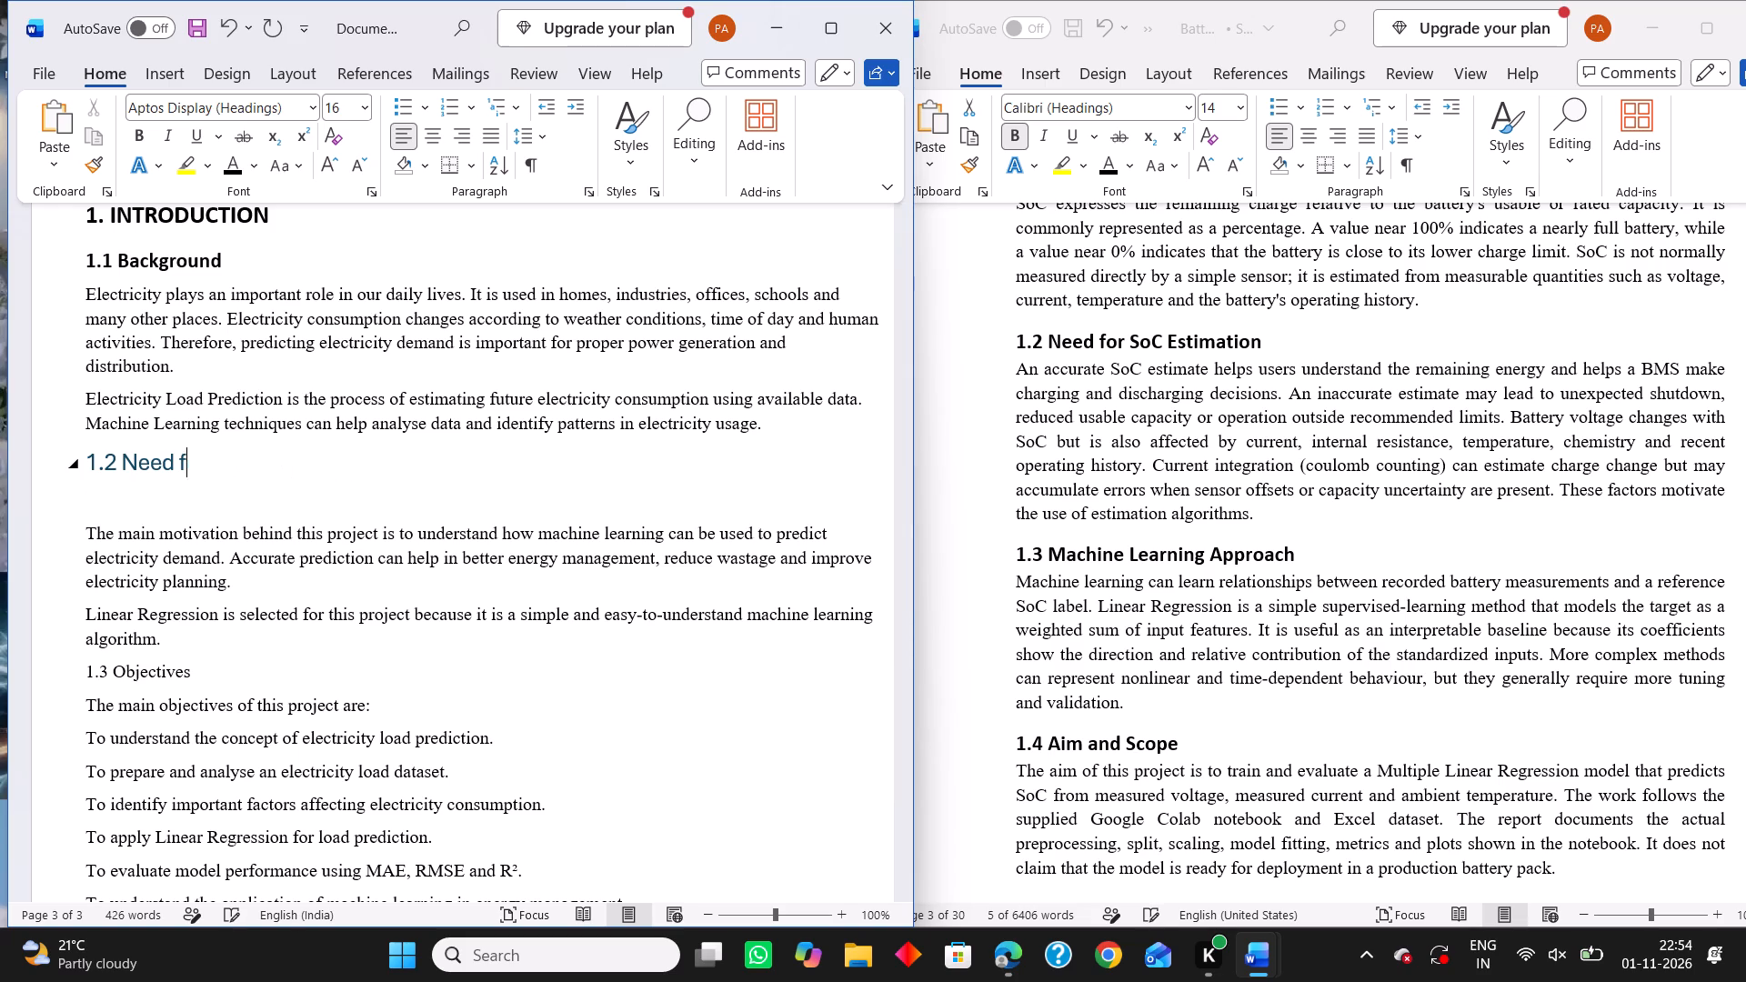
key("BackSpace")
key("BackSpace")
key("BackSpace")
key("BackSpace")
key("BackSpace")
key("BackSpace")
type("Motivation")
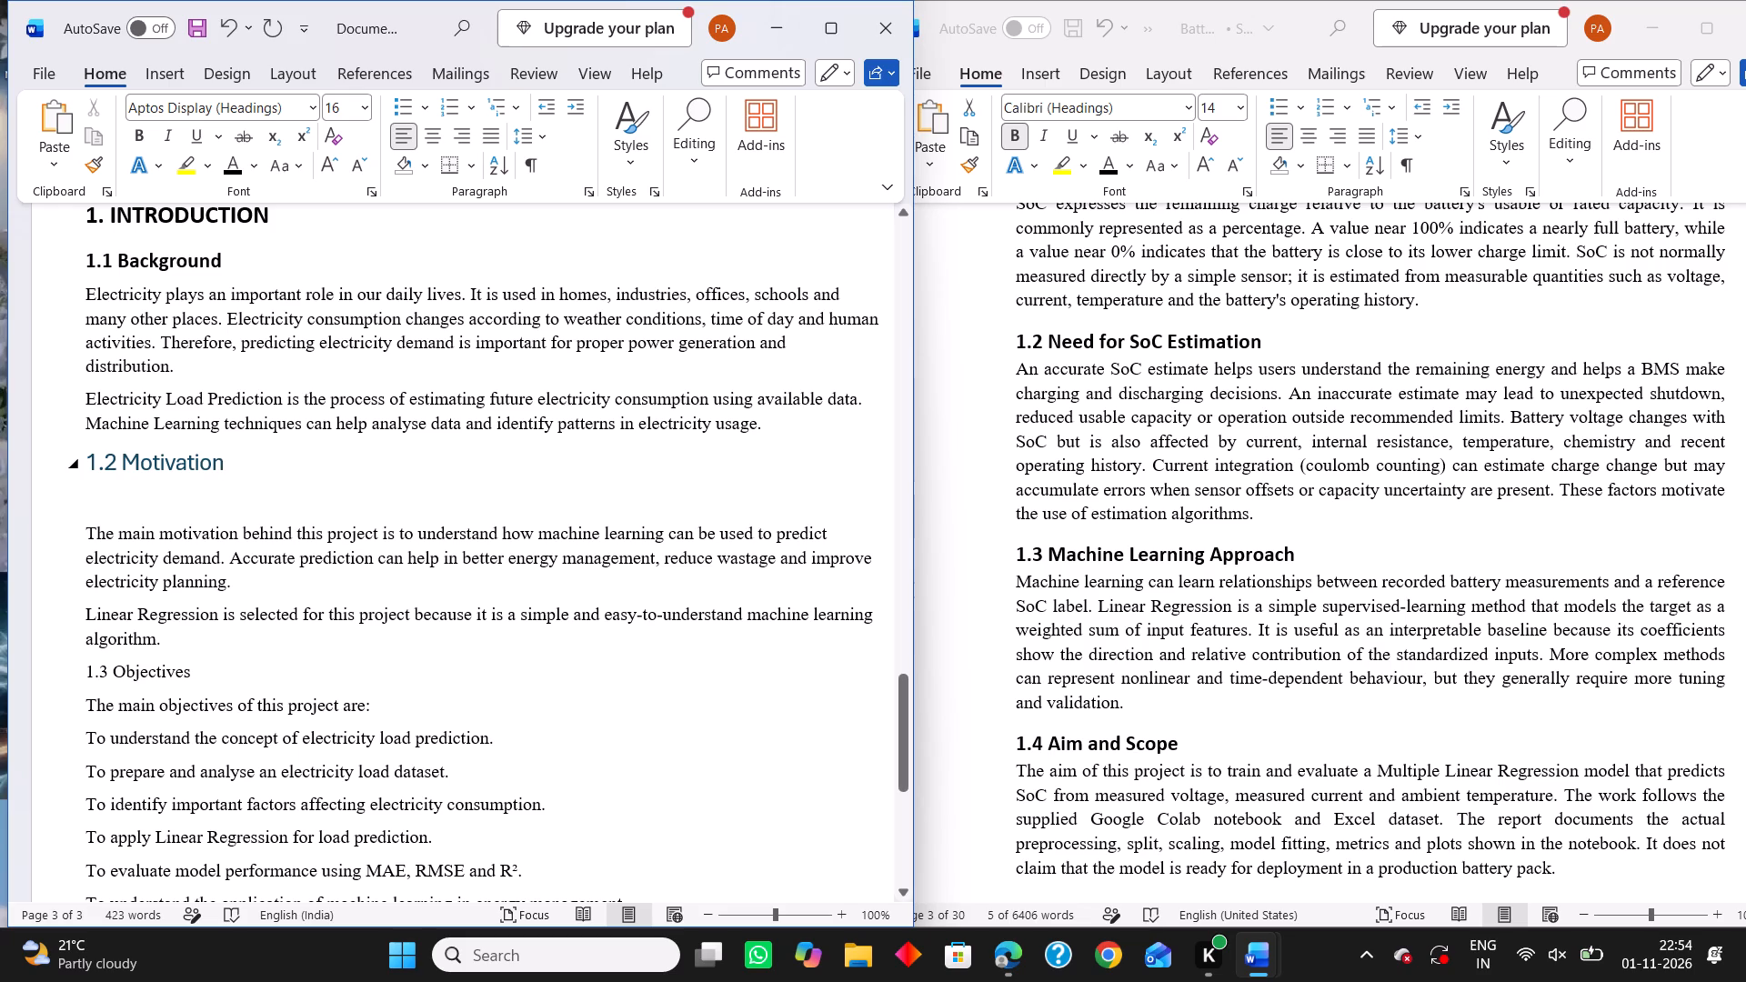
Format the "1.2 Motivation" heading as 14 pt, black and bold.
left_click_drag(237, 468, 68, 476)
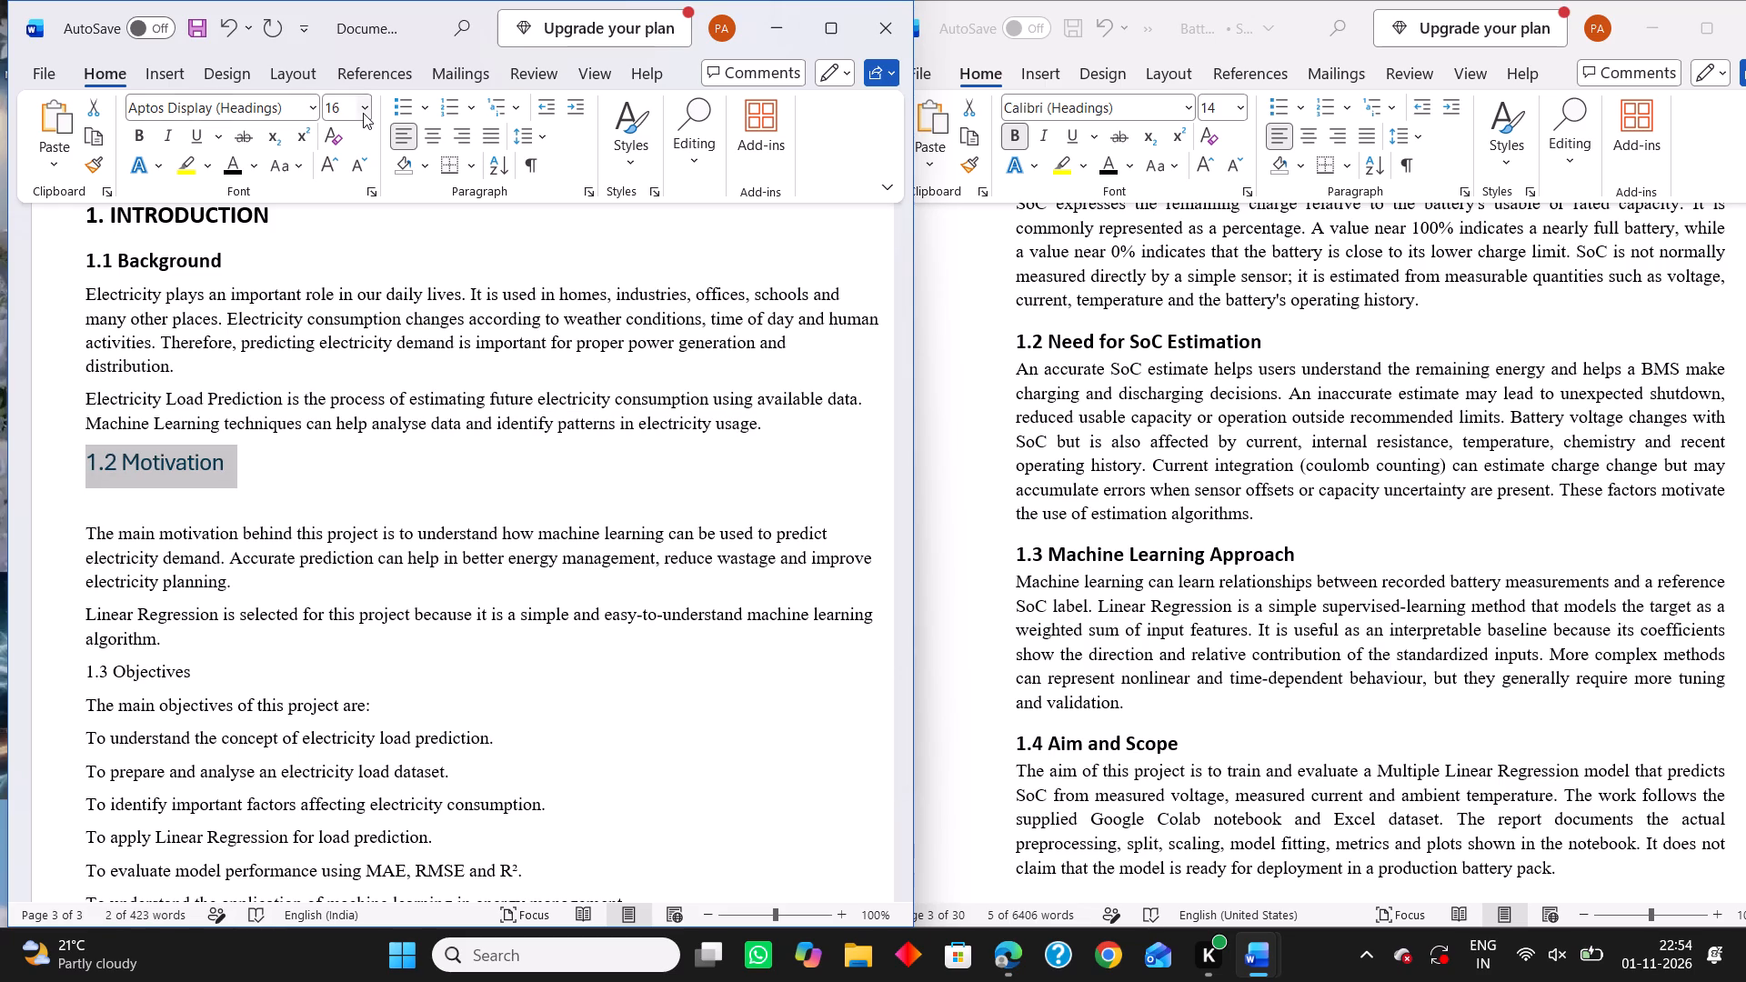
left_click(363, 113)
left_click(362, 272)
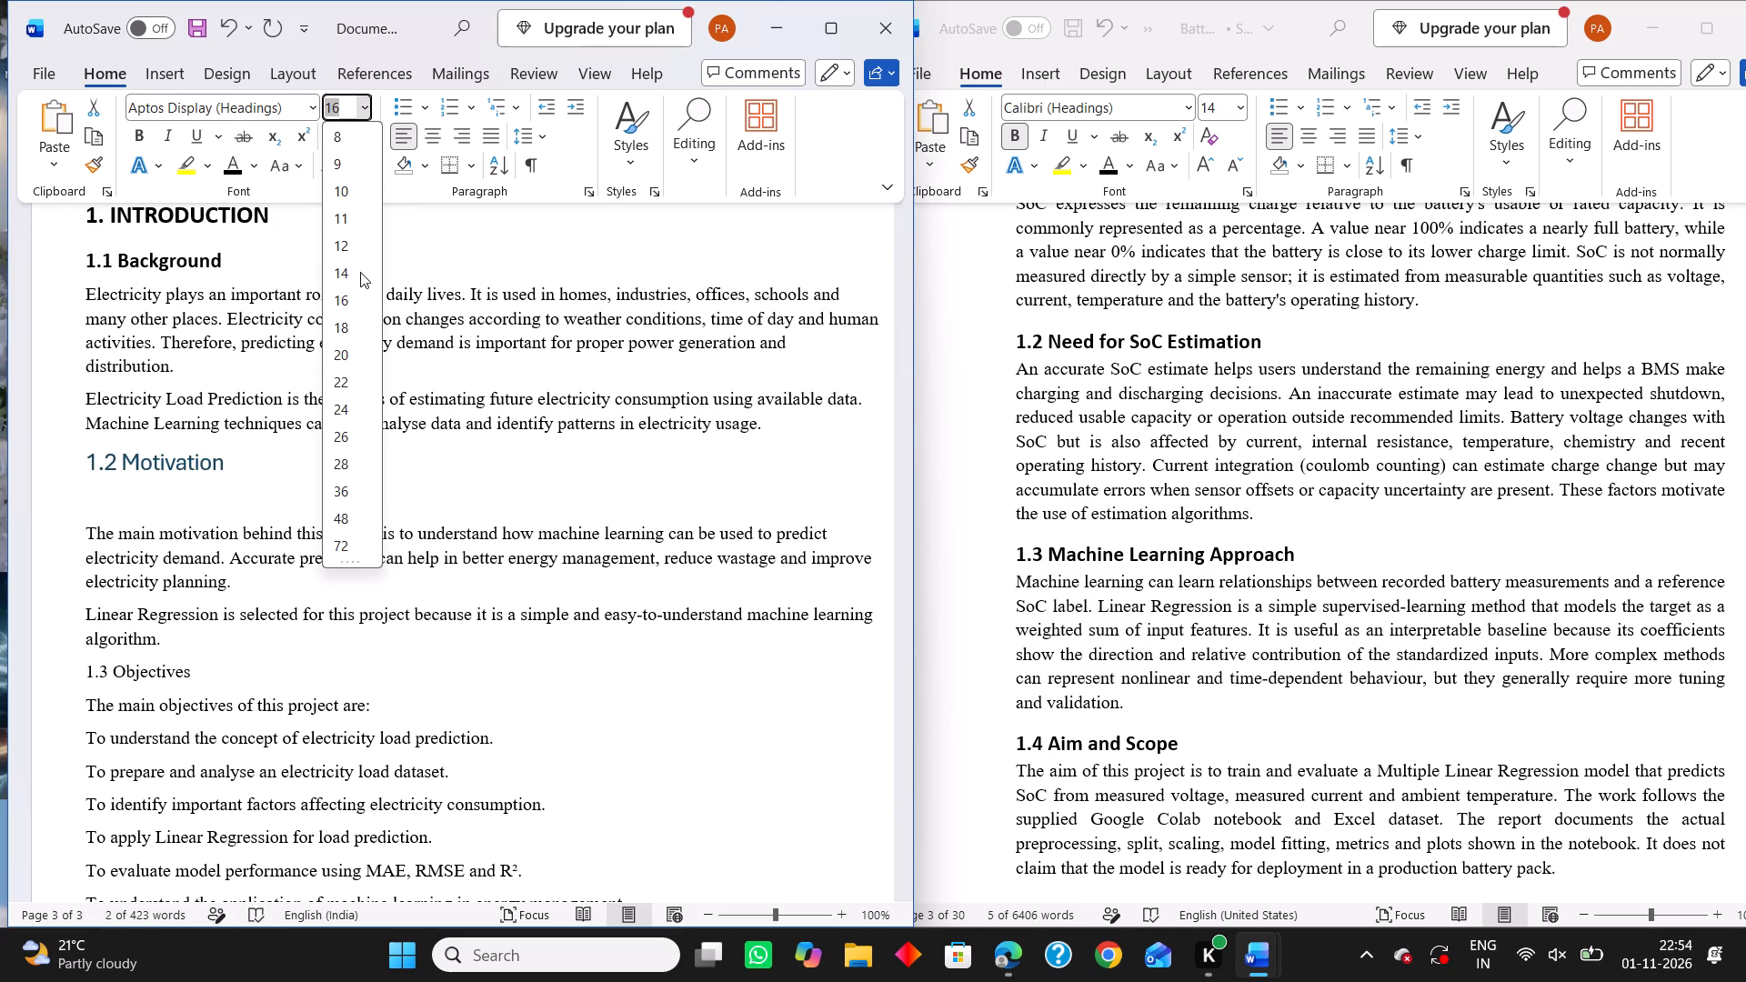
left_click(348, 269)
left_click(234, 172)
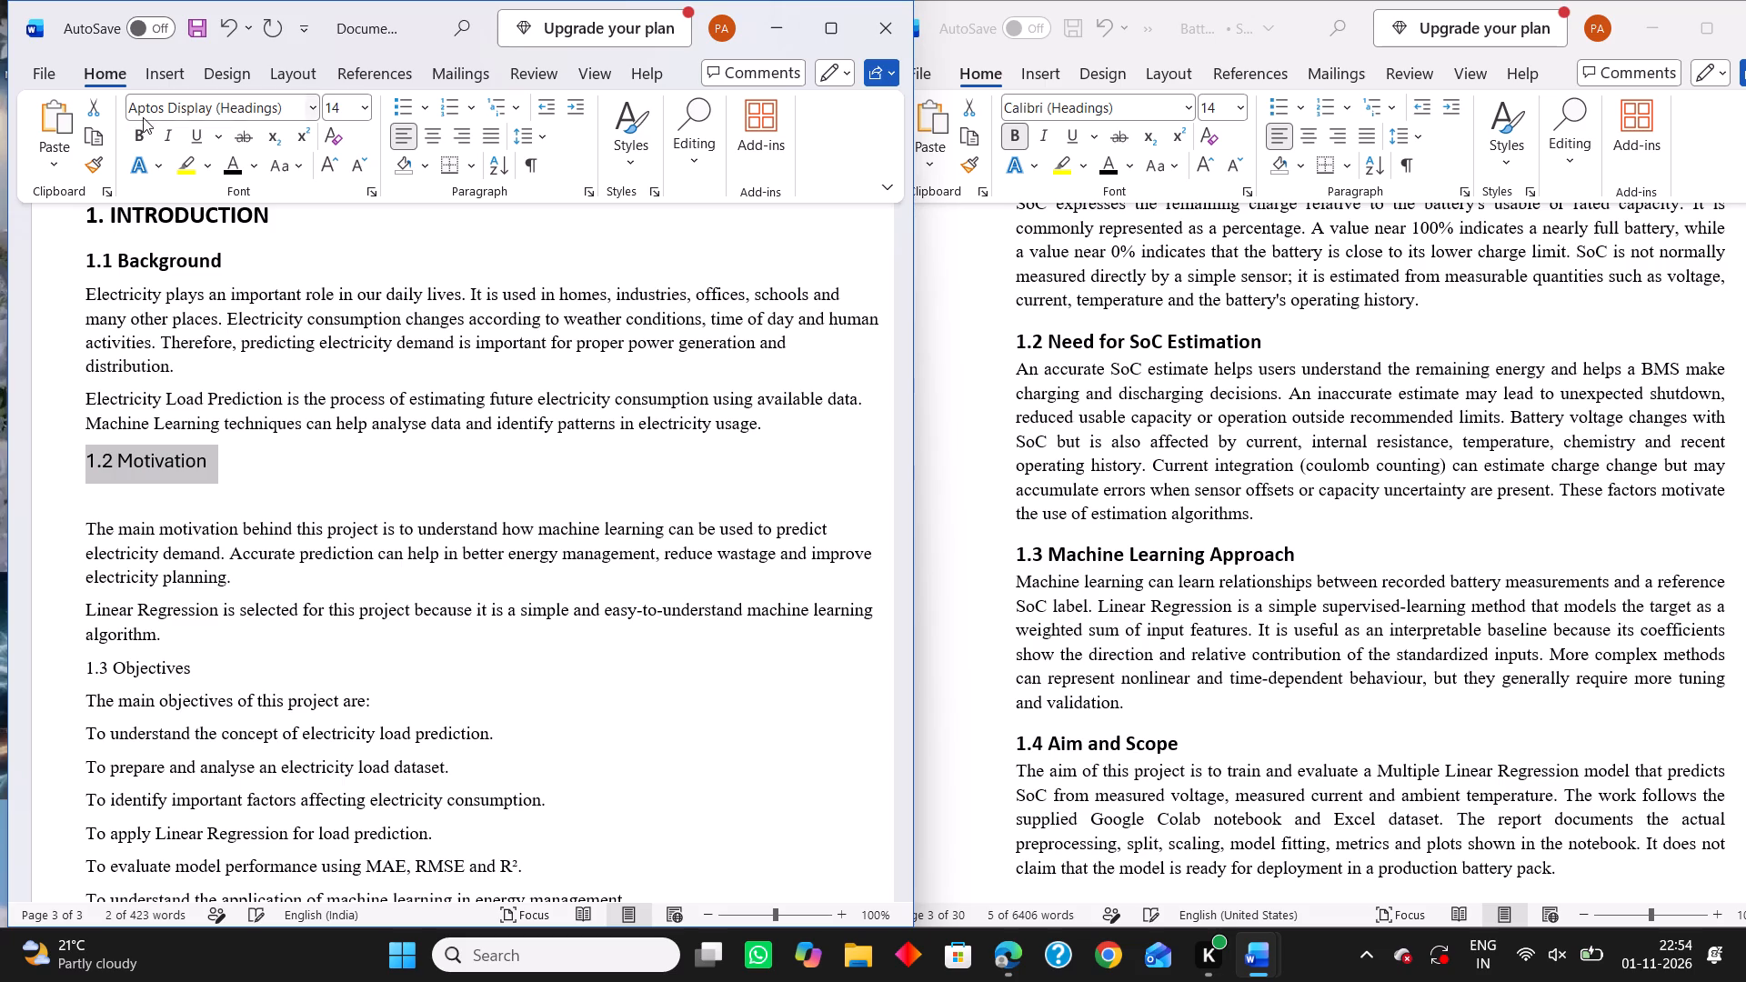
left_click(141, 134)
Set the "1.2 Motivation" heading's font to Calibri.
left_click(210, 108)
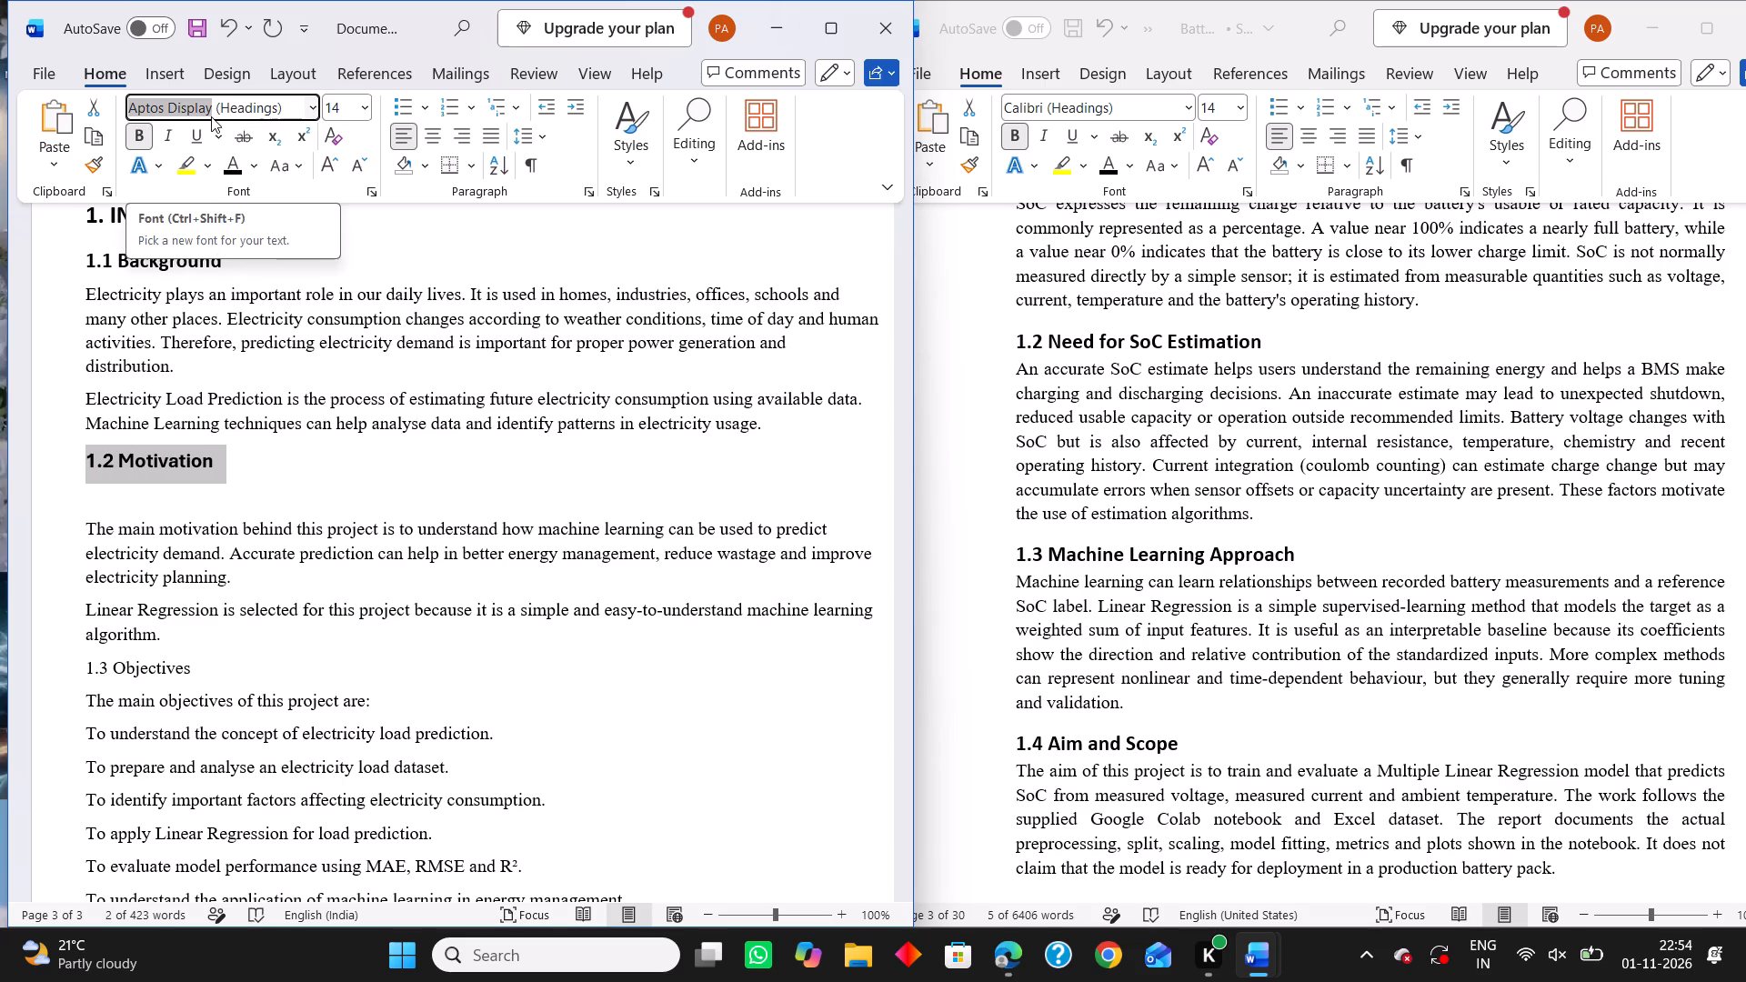
key("BackSpace")
type("calibiri")
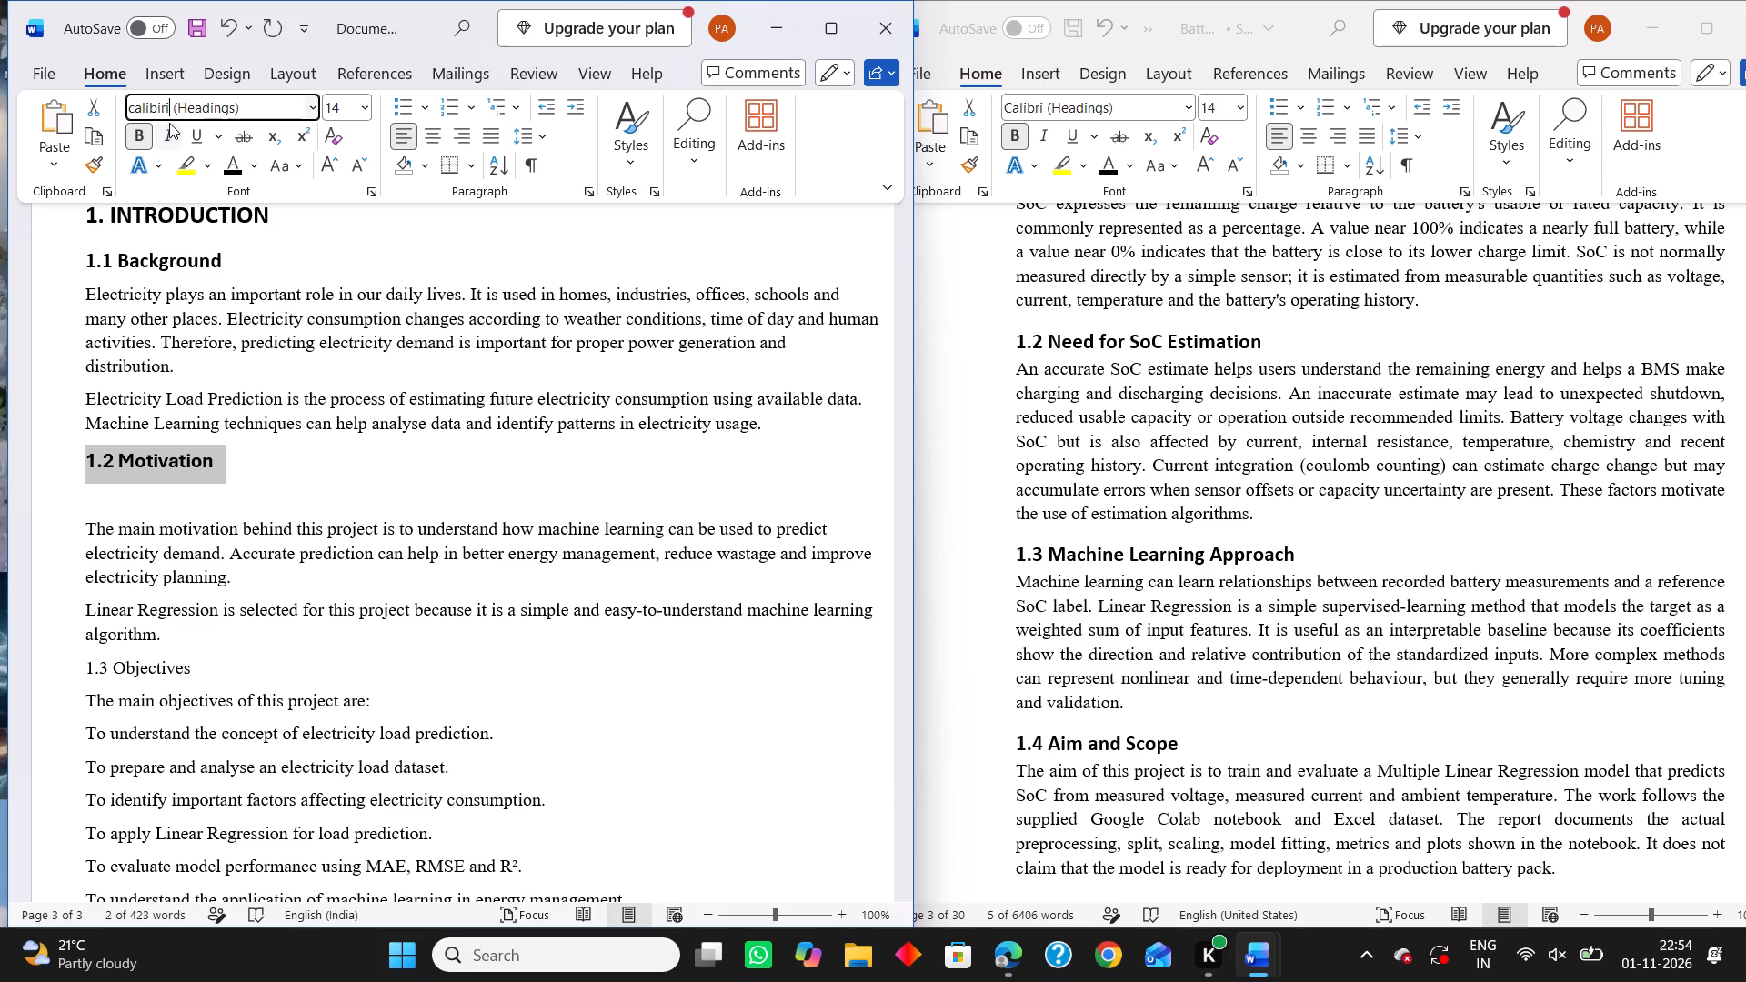
left_click_drag(244, 112, 204, 108)
left_click_drag(204, 108, 174, 108)
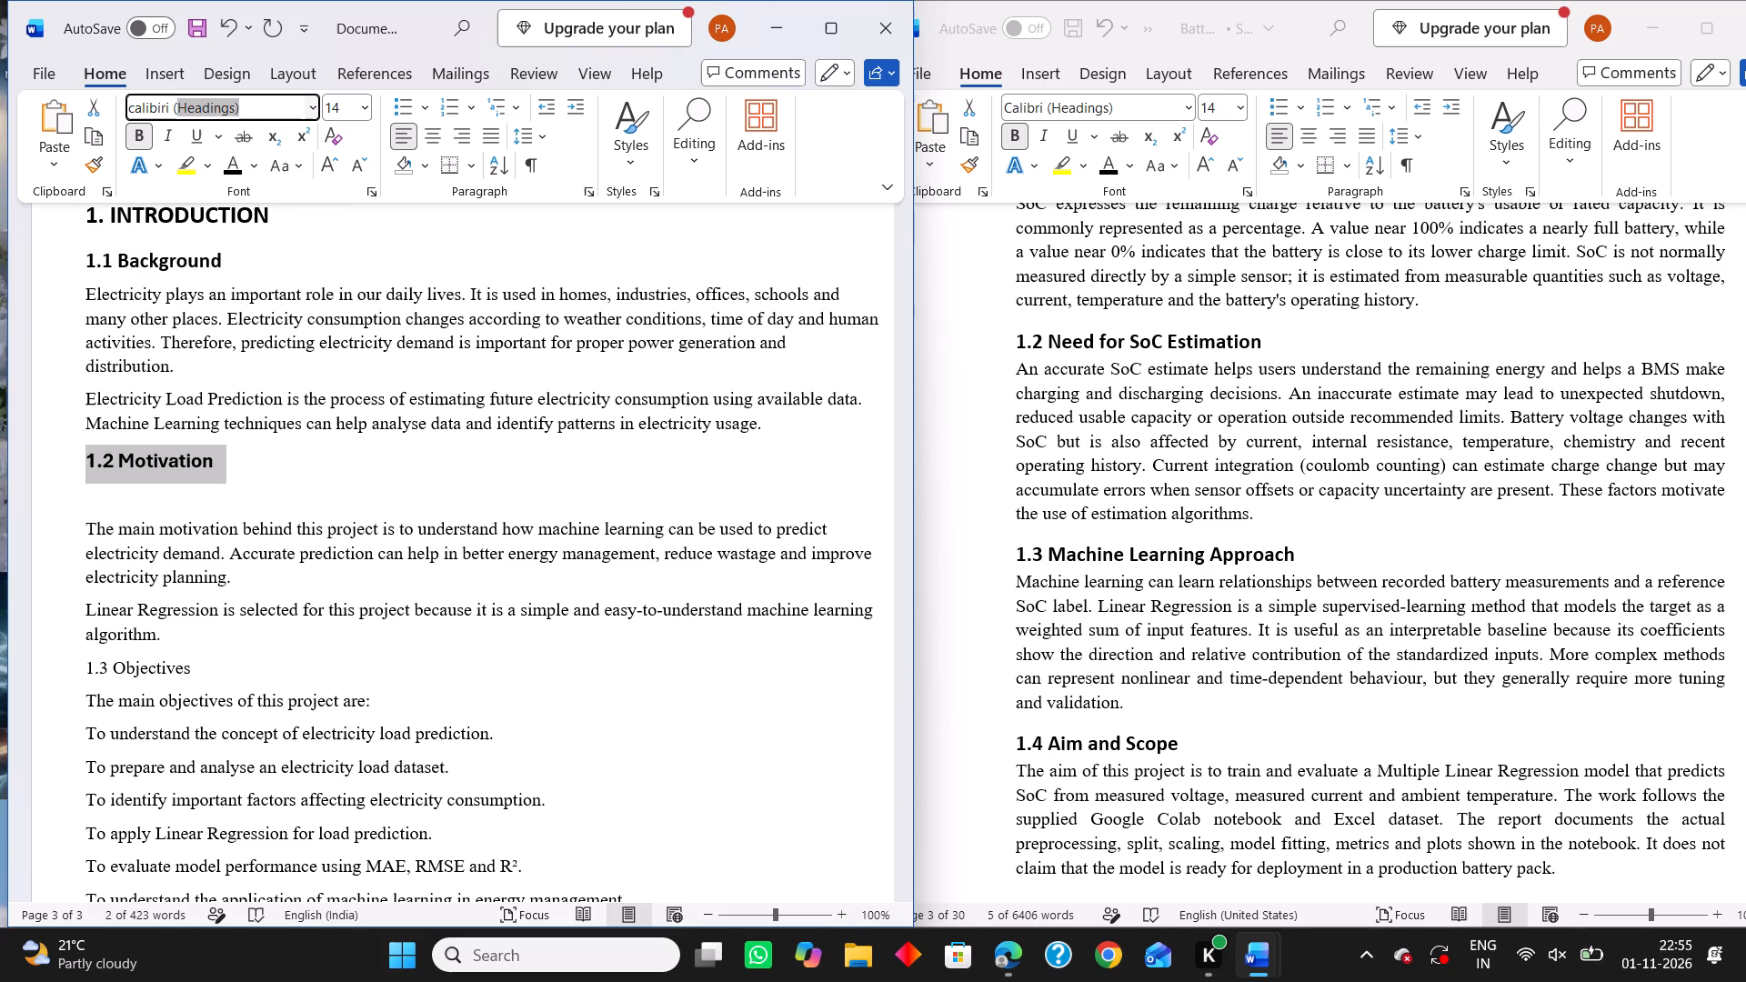
key("BackSpace")
key("BackSpace")
key("BackSpace")
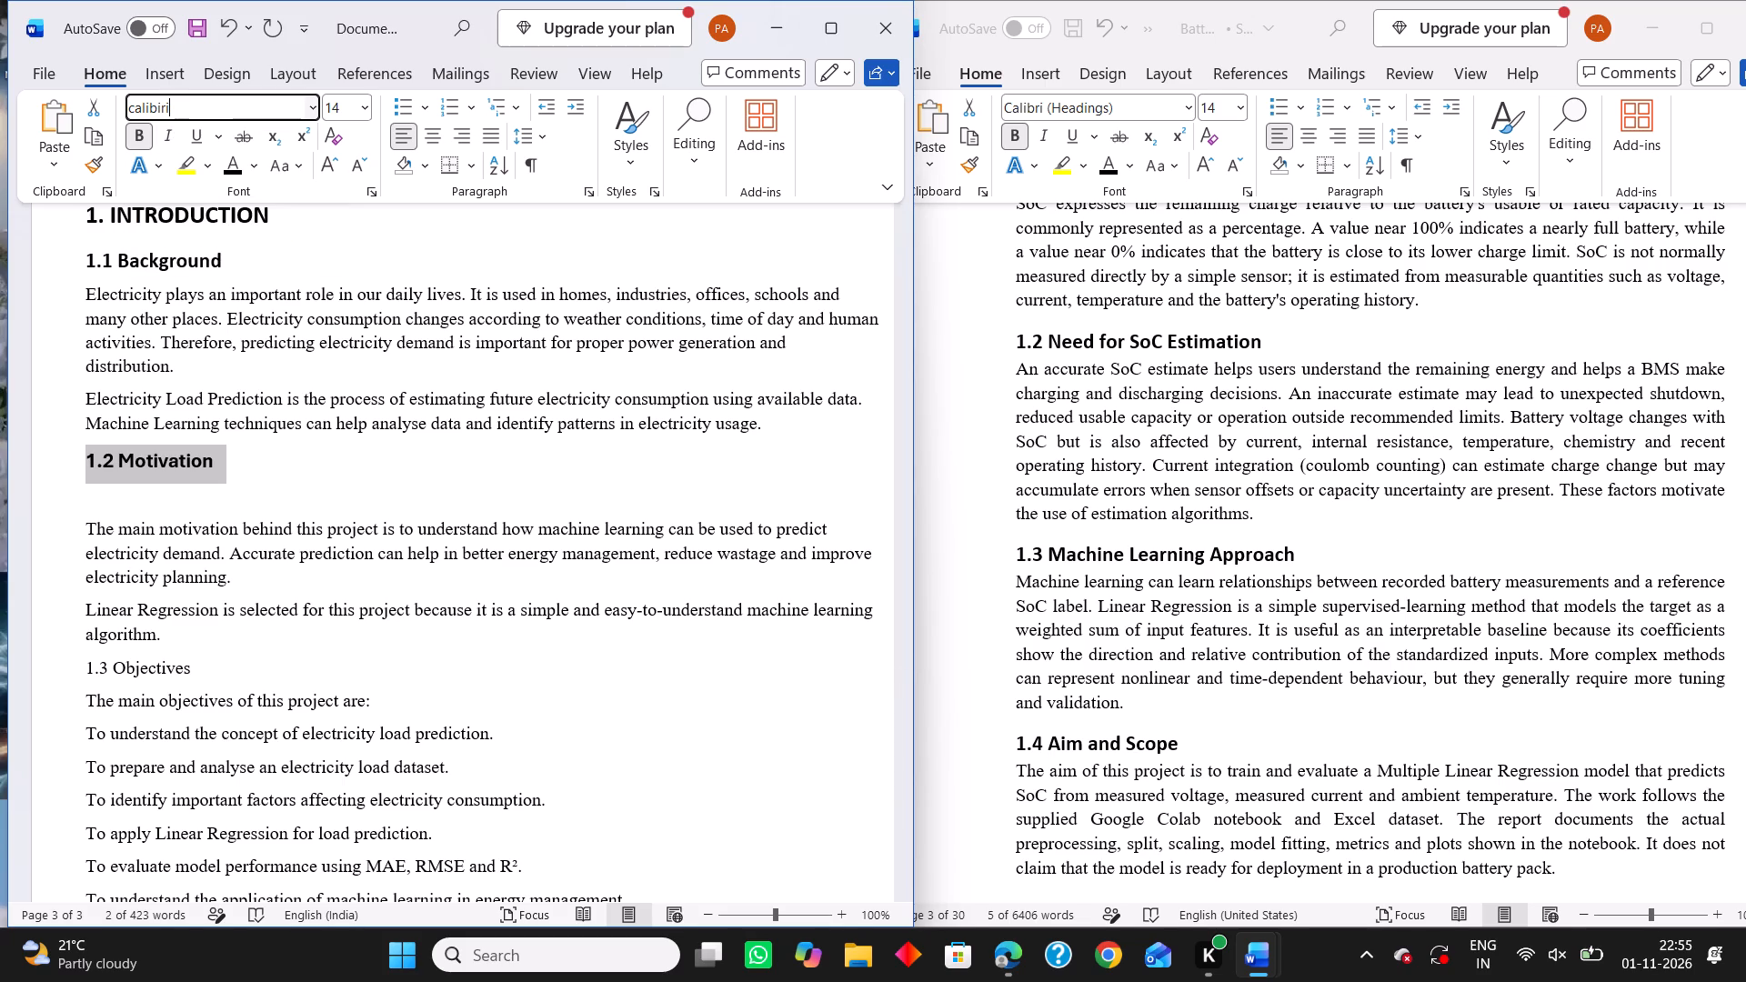
key("BackSpace")
key("BackSpace")
key("BackSpace")
type("ri")
key("Return")
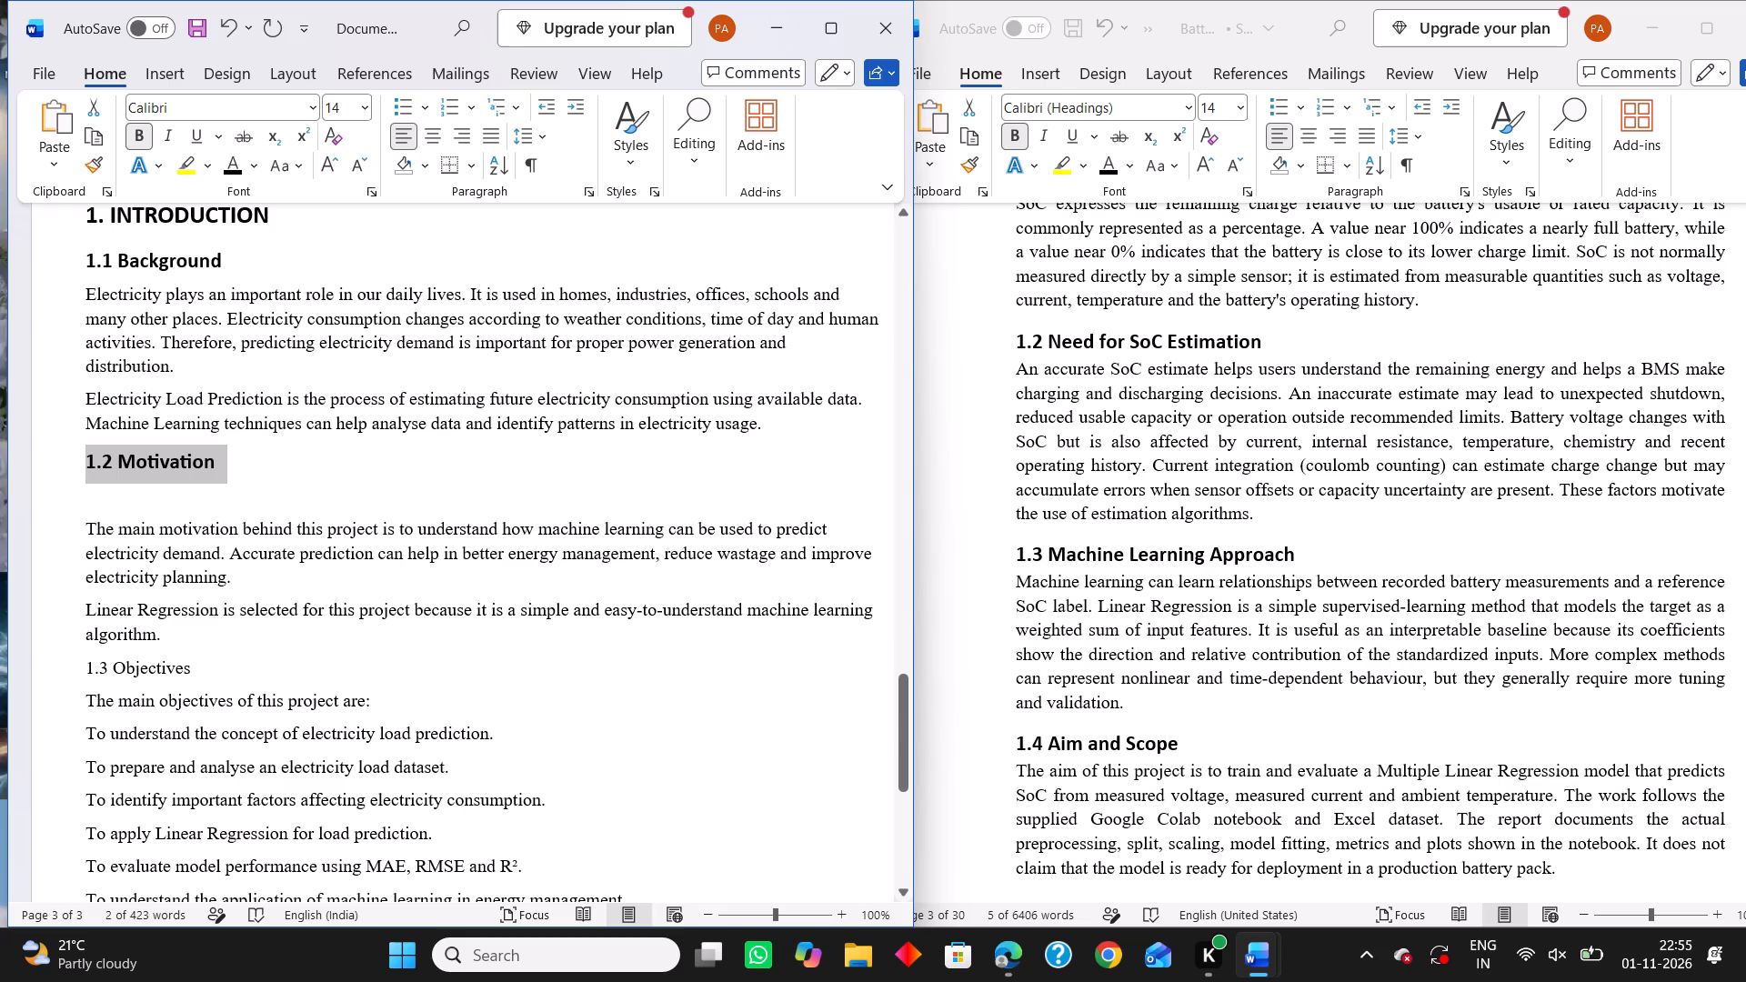
Remove the empty line between the "1.2 Motivation" heading and its first paragraph.
left_click(248, 485)
key("BackSpace")
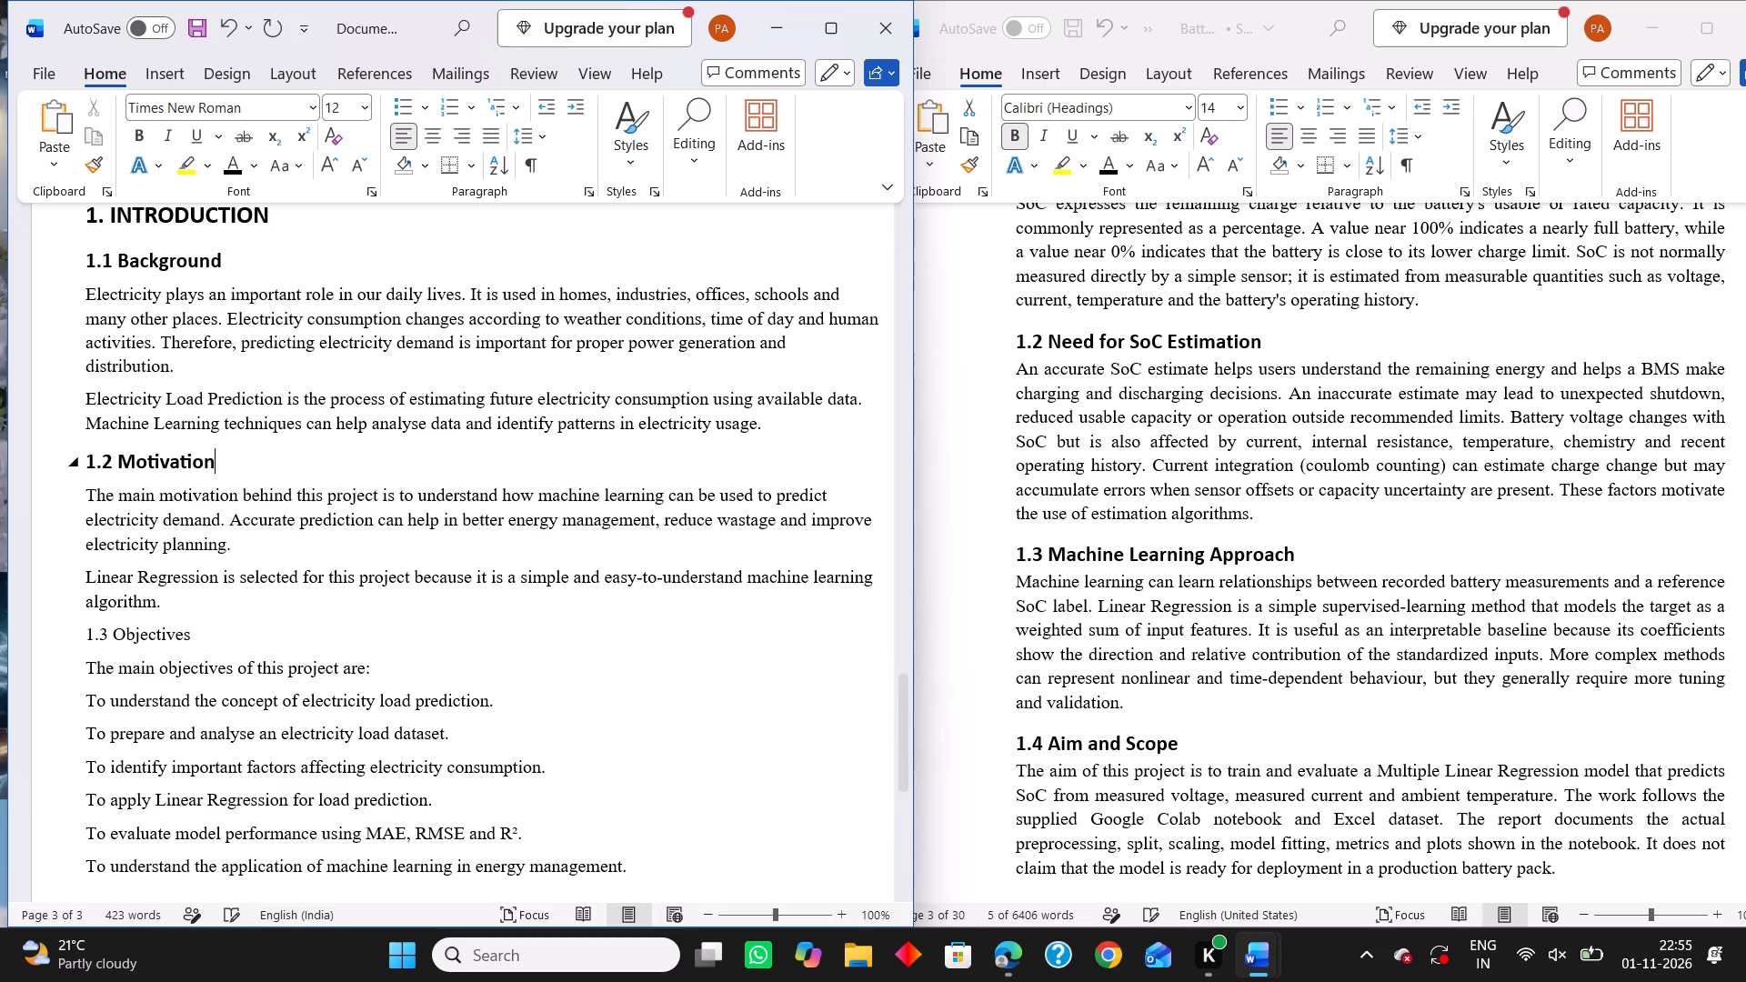
Replace the plain "1.3 Objectives" line with the "1.3 Machine Learning Approach" heading copied from the battery State of Charge report.
scroll(243, 536, "down", 5)
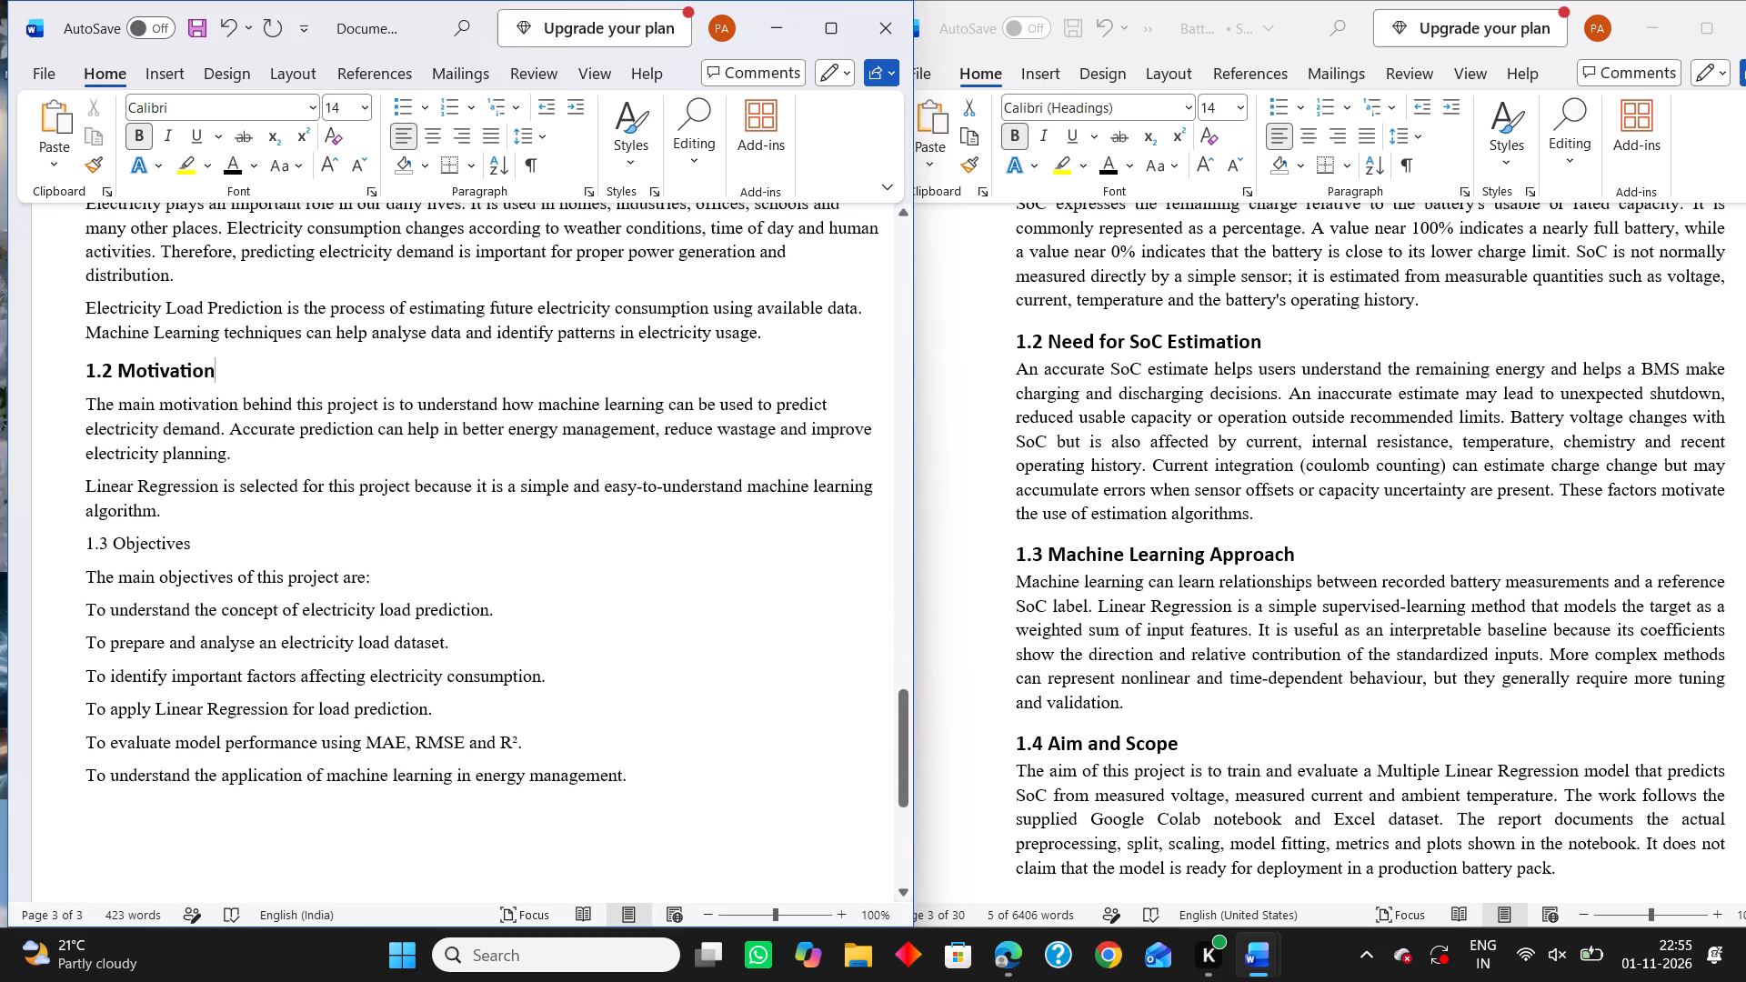
scroll(823, 409, "down", 3)
scroll(1071, 295, "down", 2)
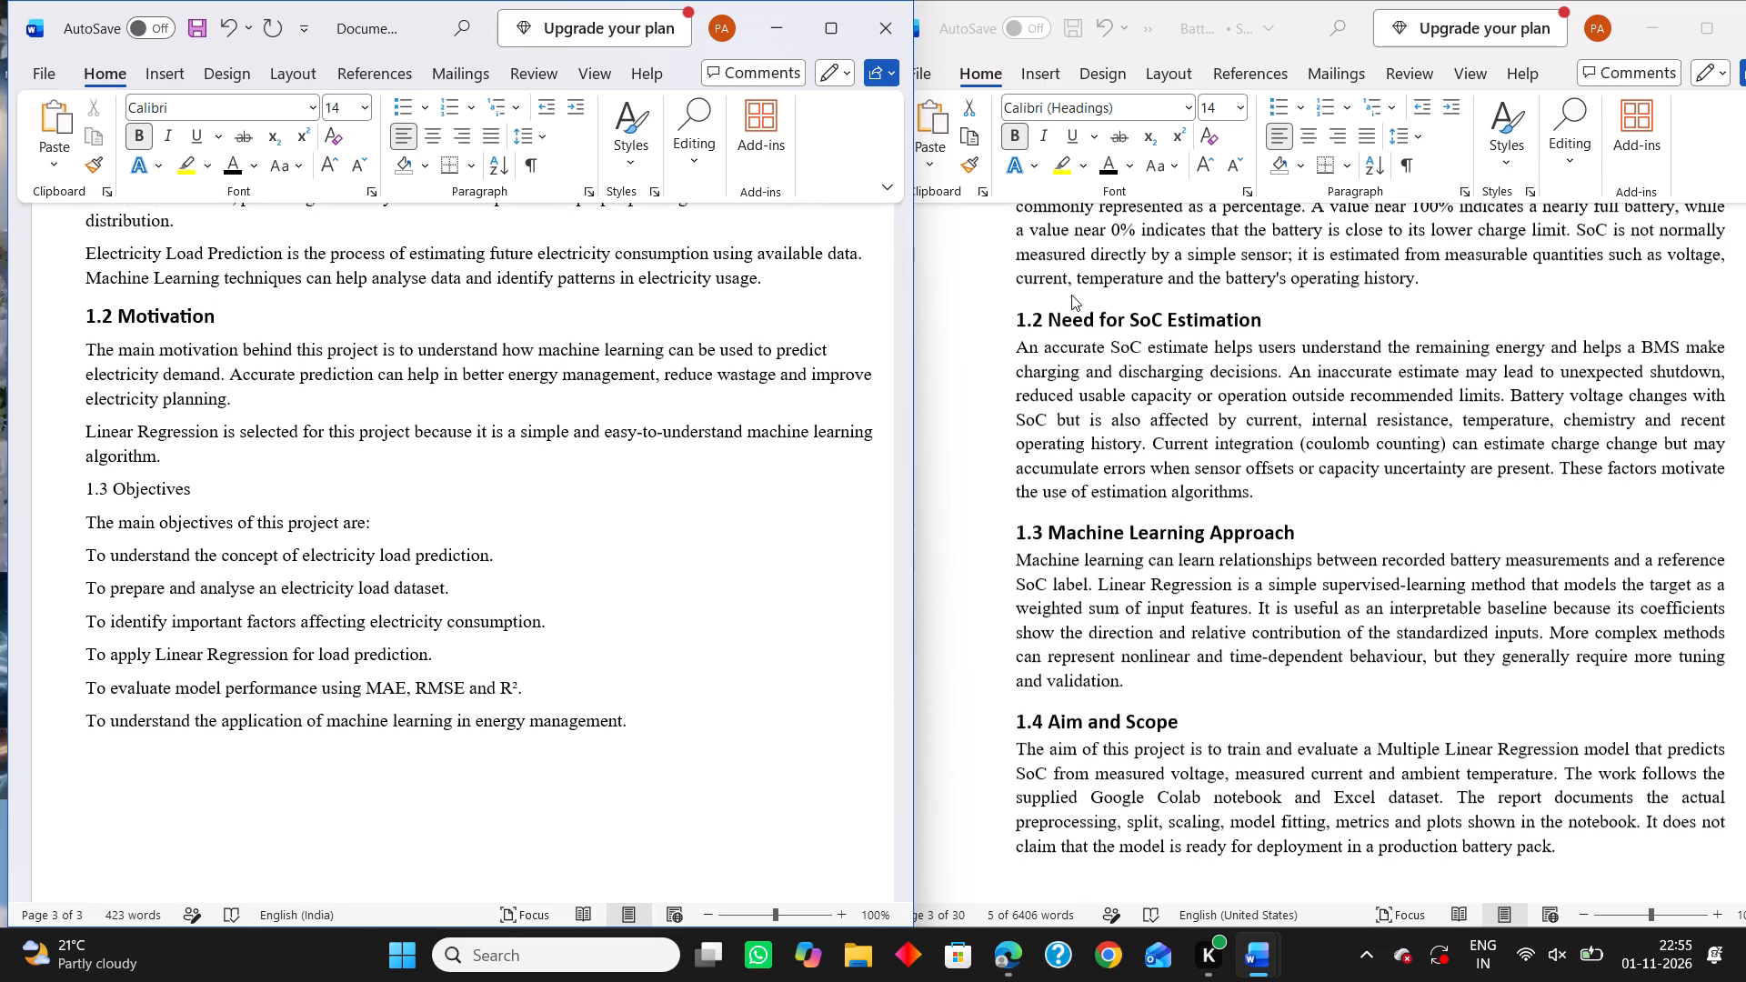
scroll(1071, 295, "down", 10)
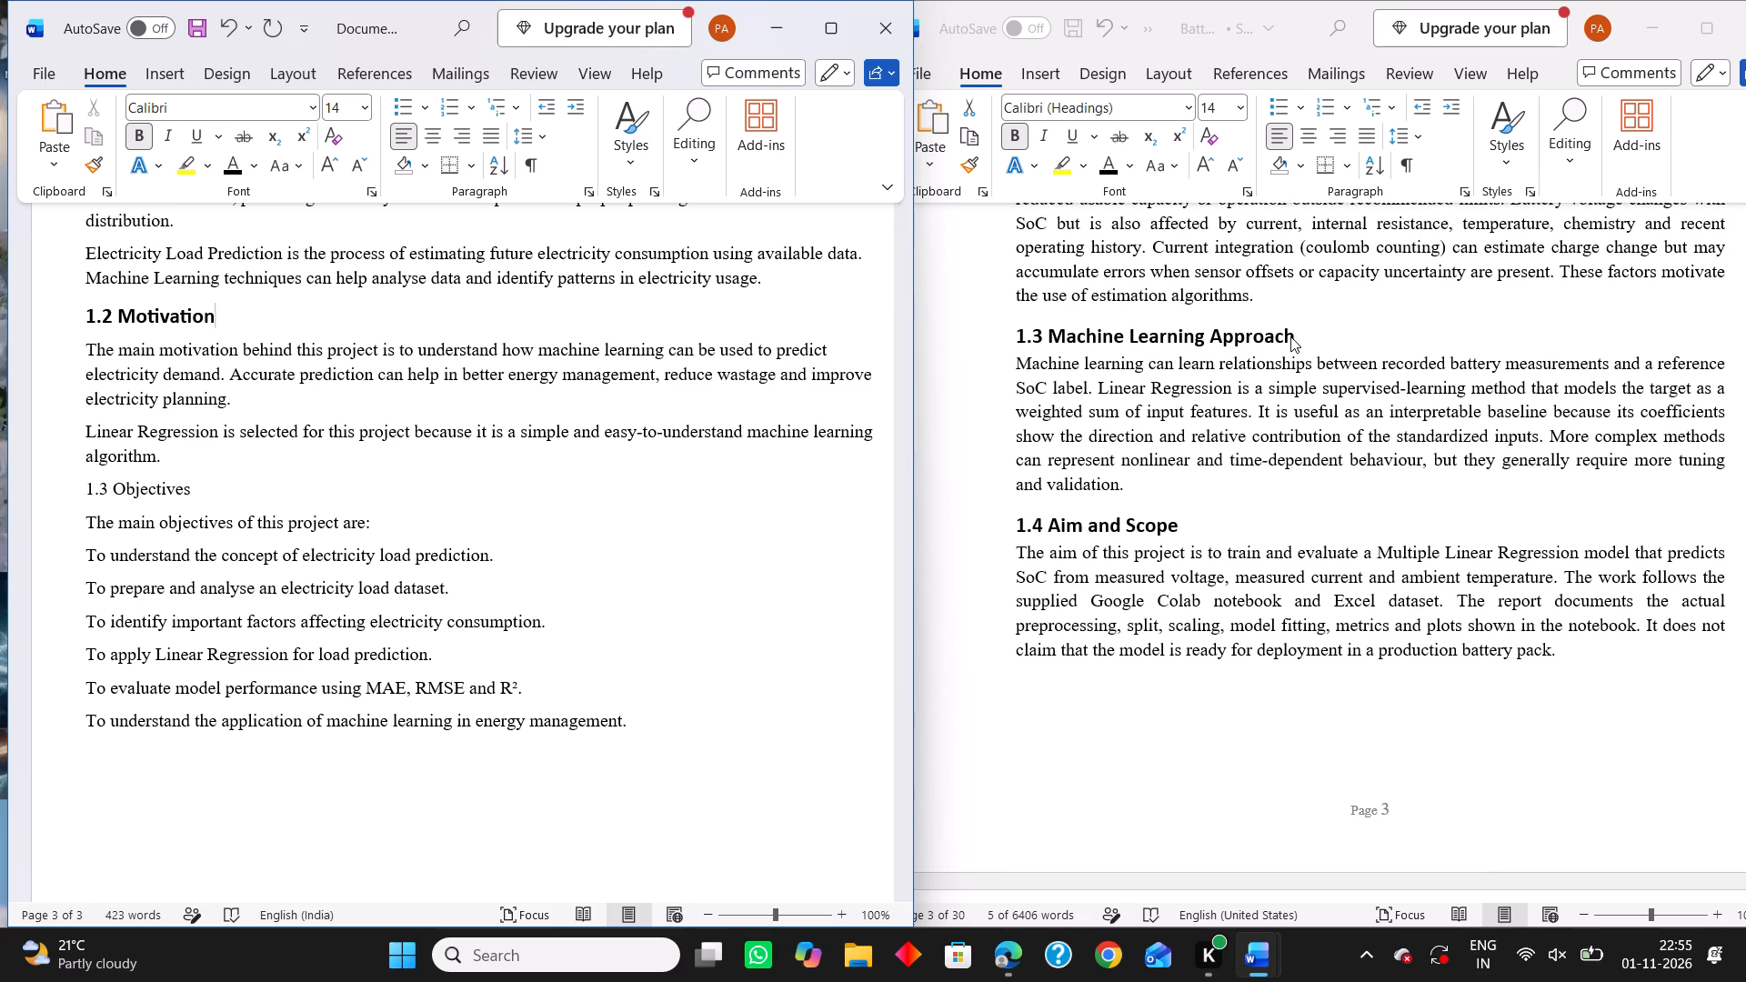
left_click_drag(1300, 336, 1025, 364)
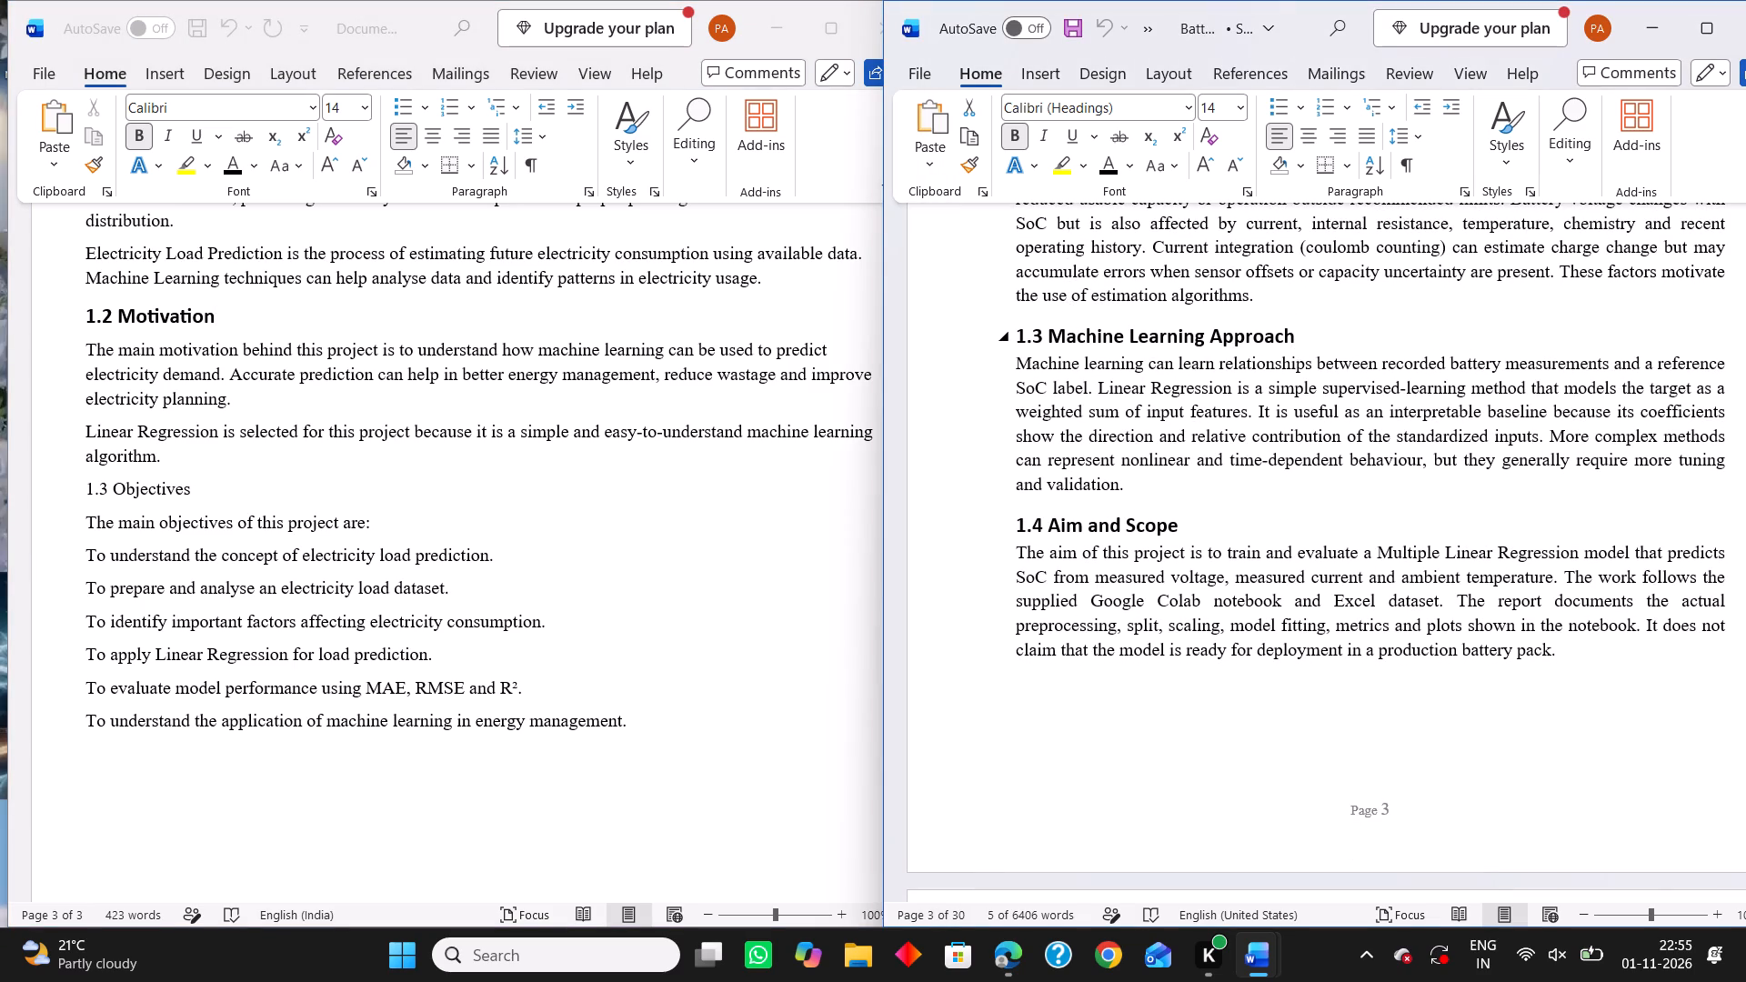
left_click_drag(1291, 329, 1020, 356)
left_click_drag(1020, 356, 1012, 335)
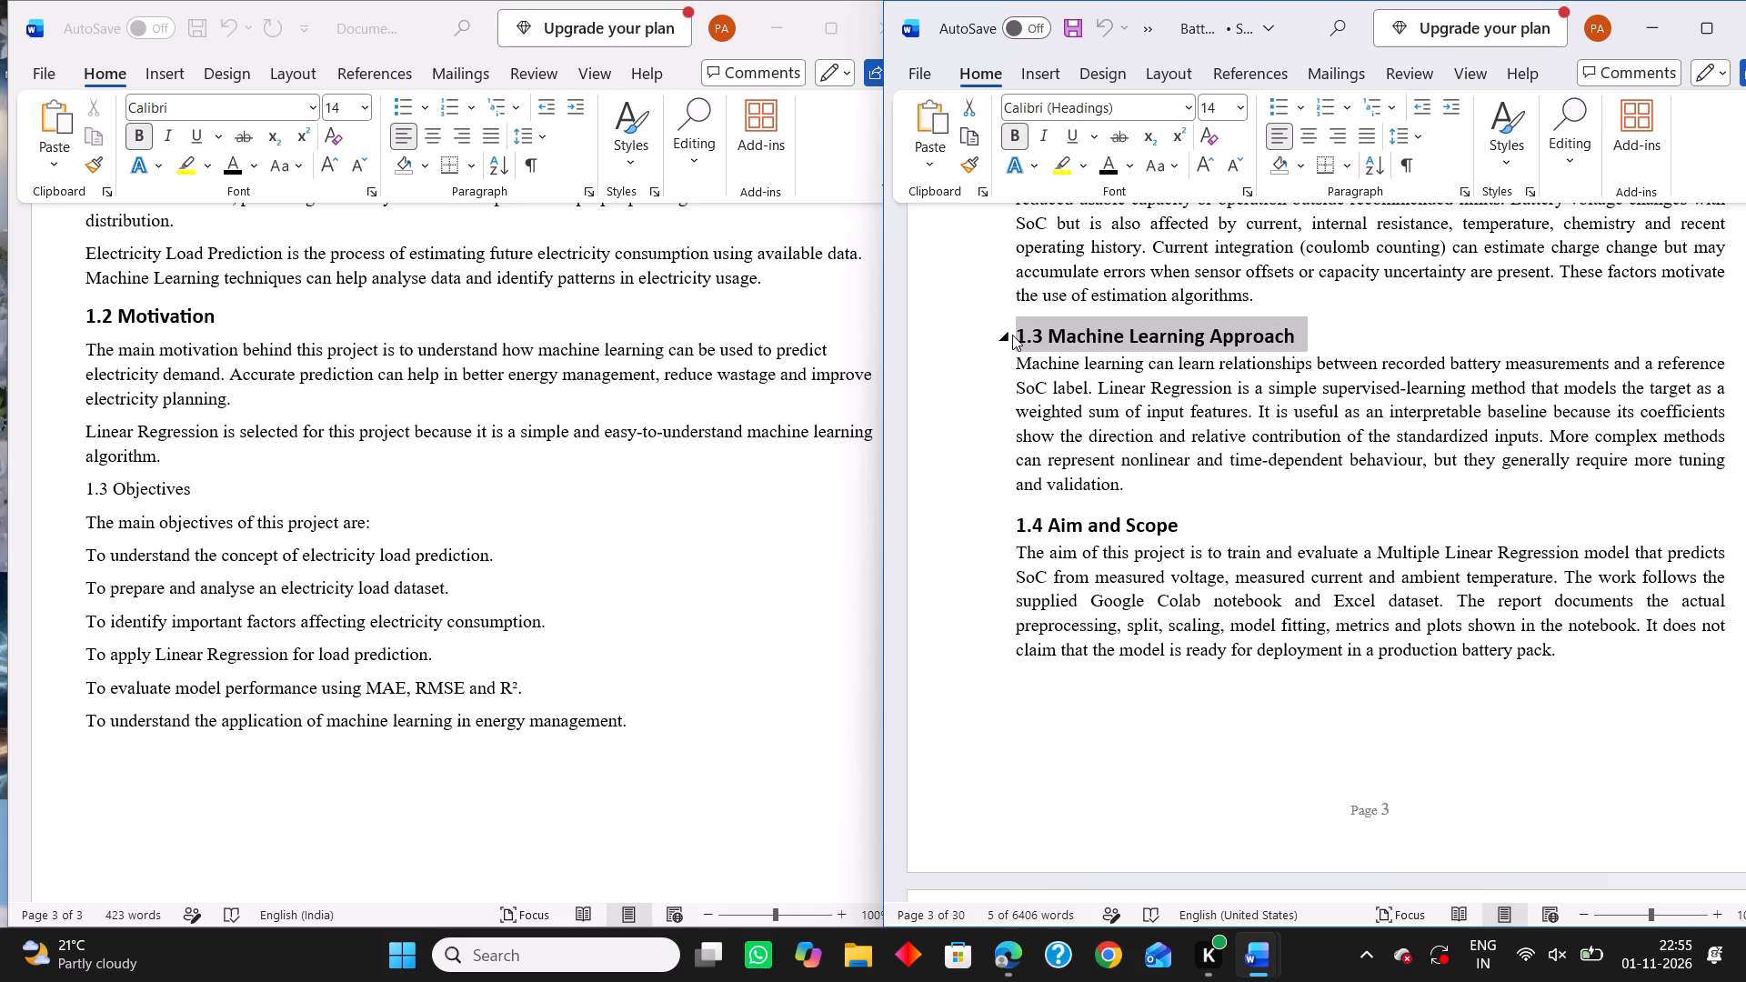
key("ctrl+c")
left_click(199, 476)
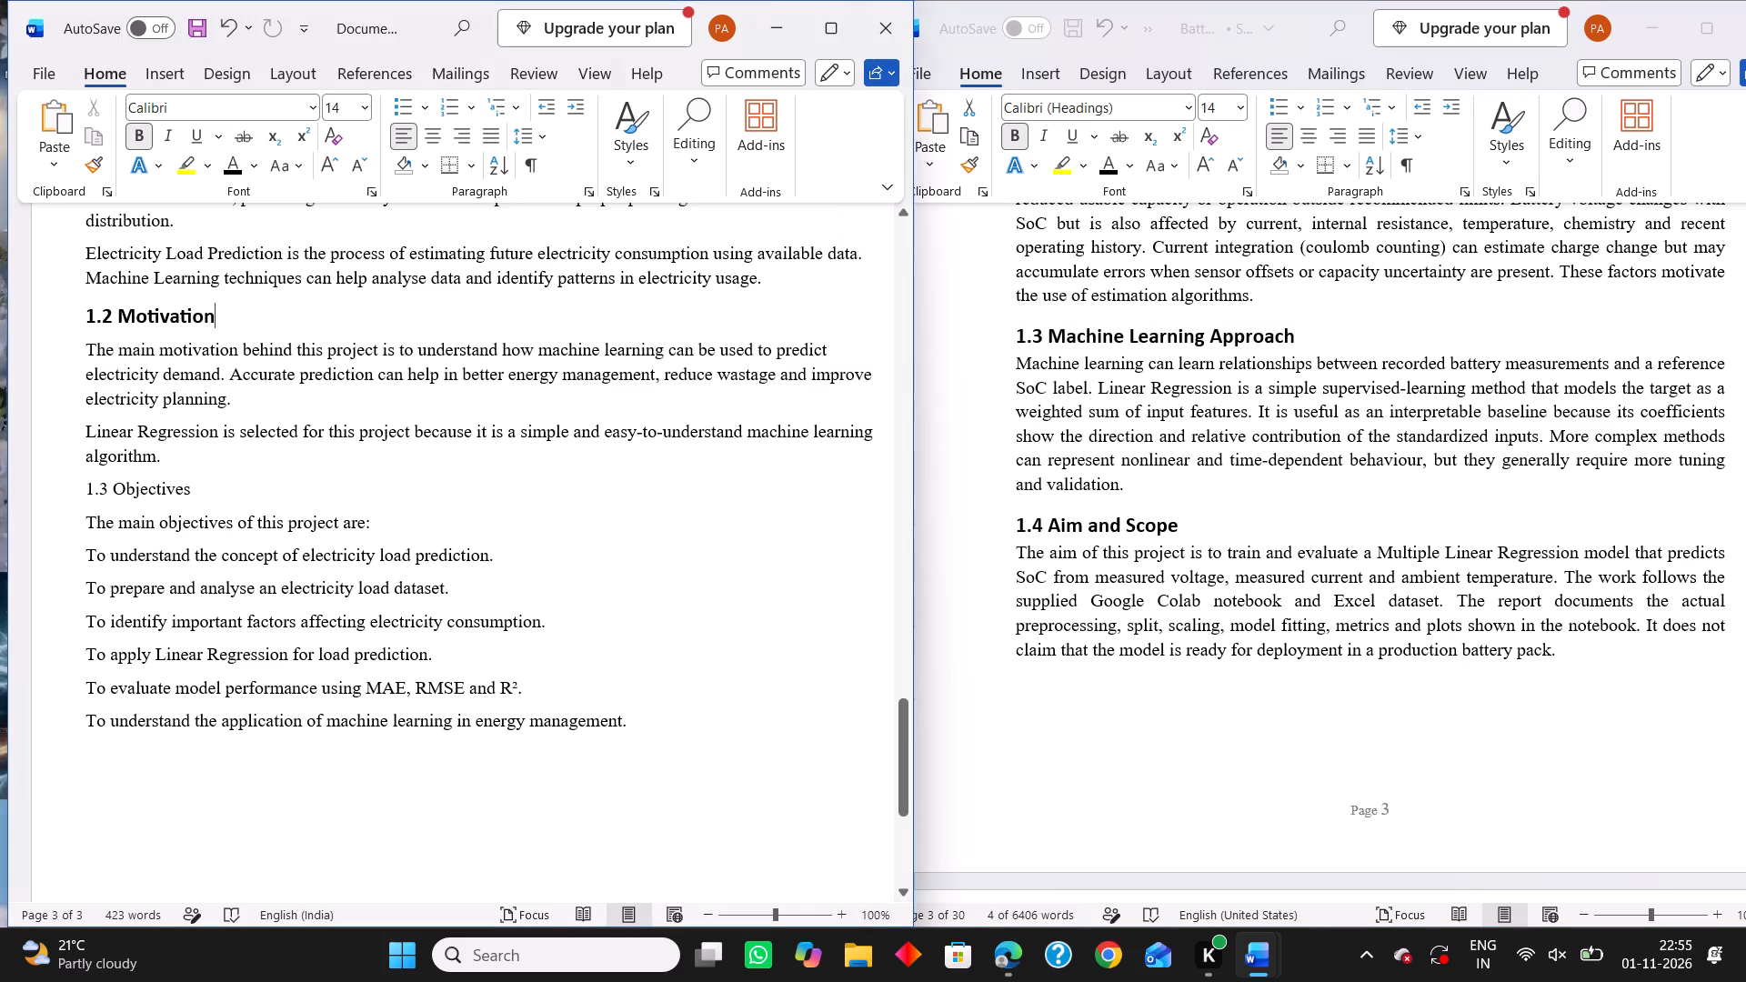
left_click_drag(189, 486, 75, 483)
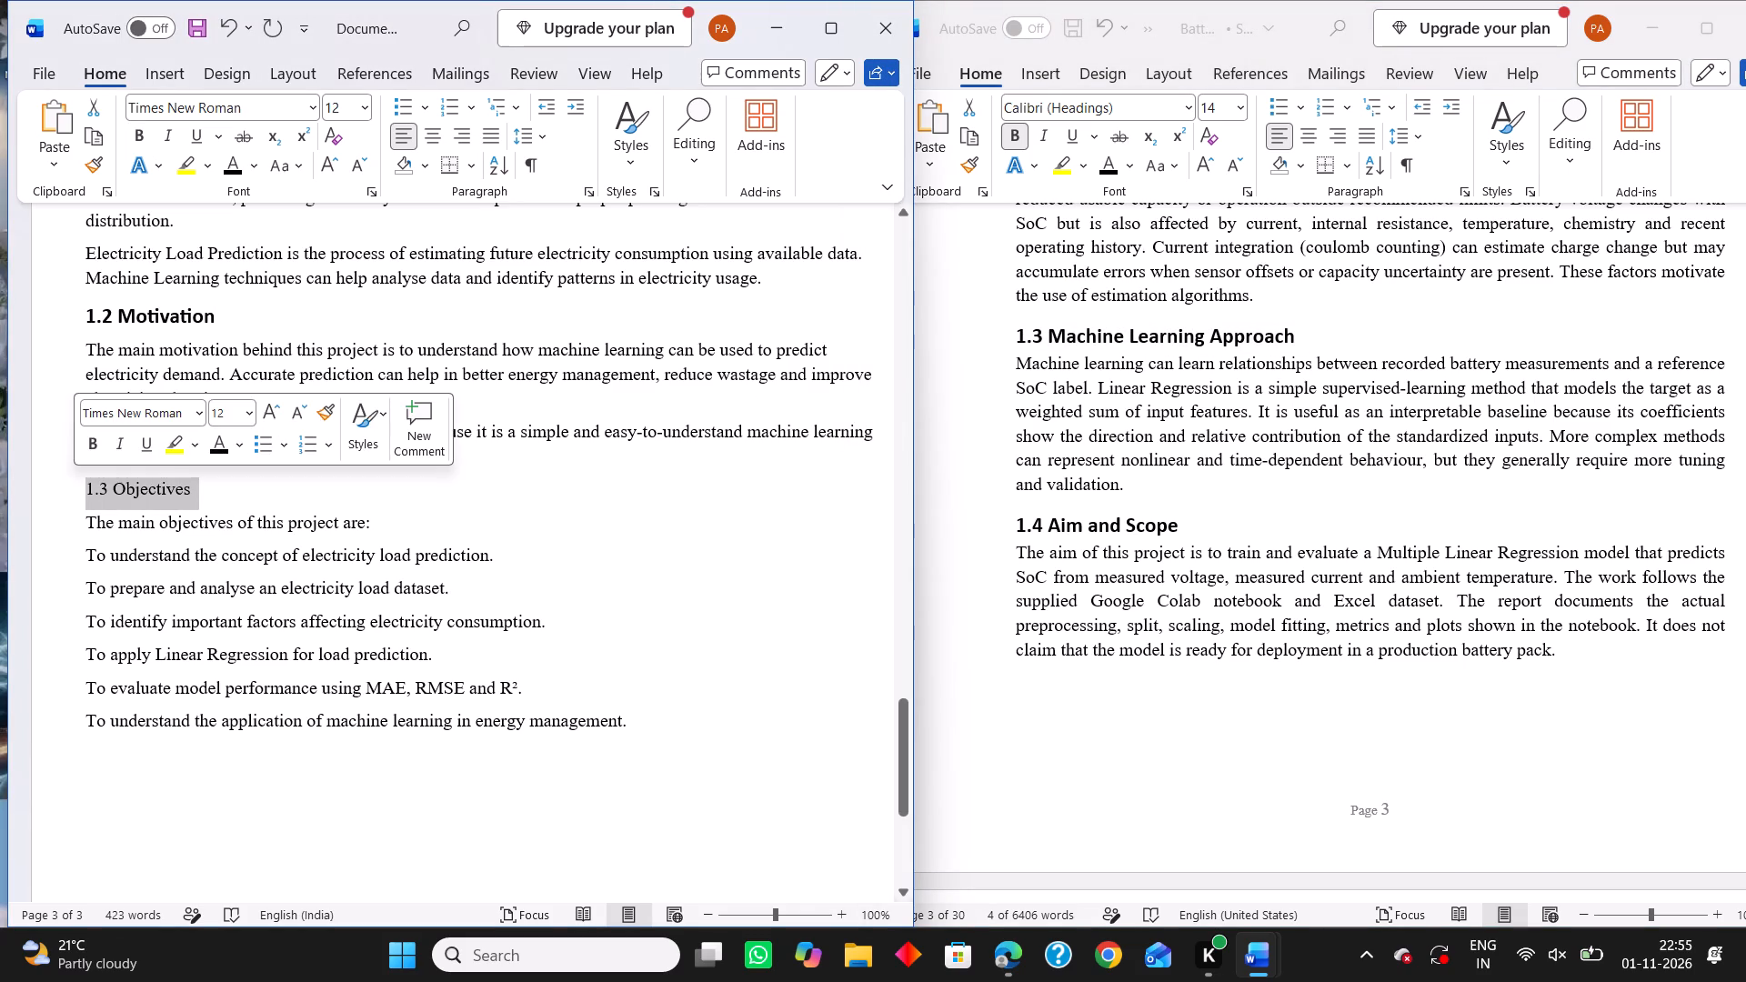
key("BackSpace")
key("ctrl+v")
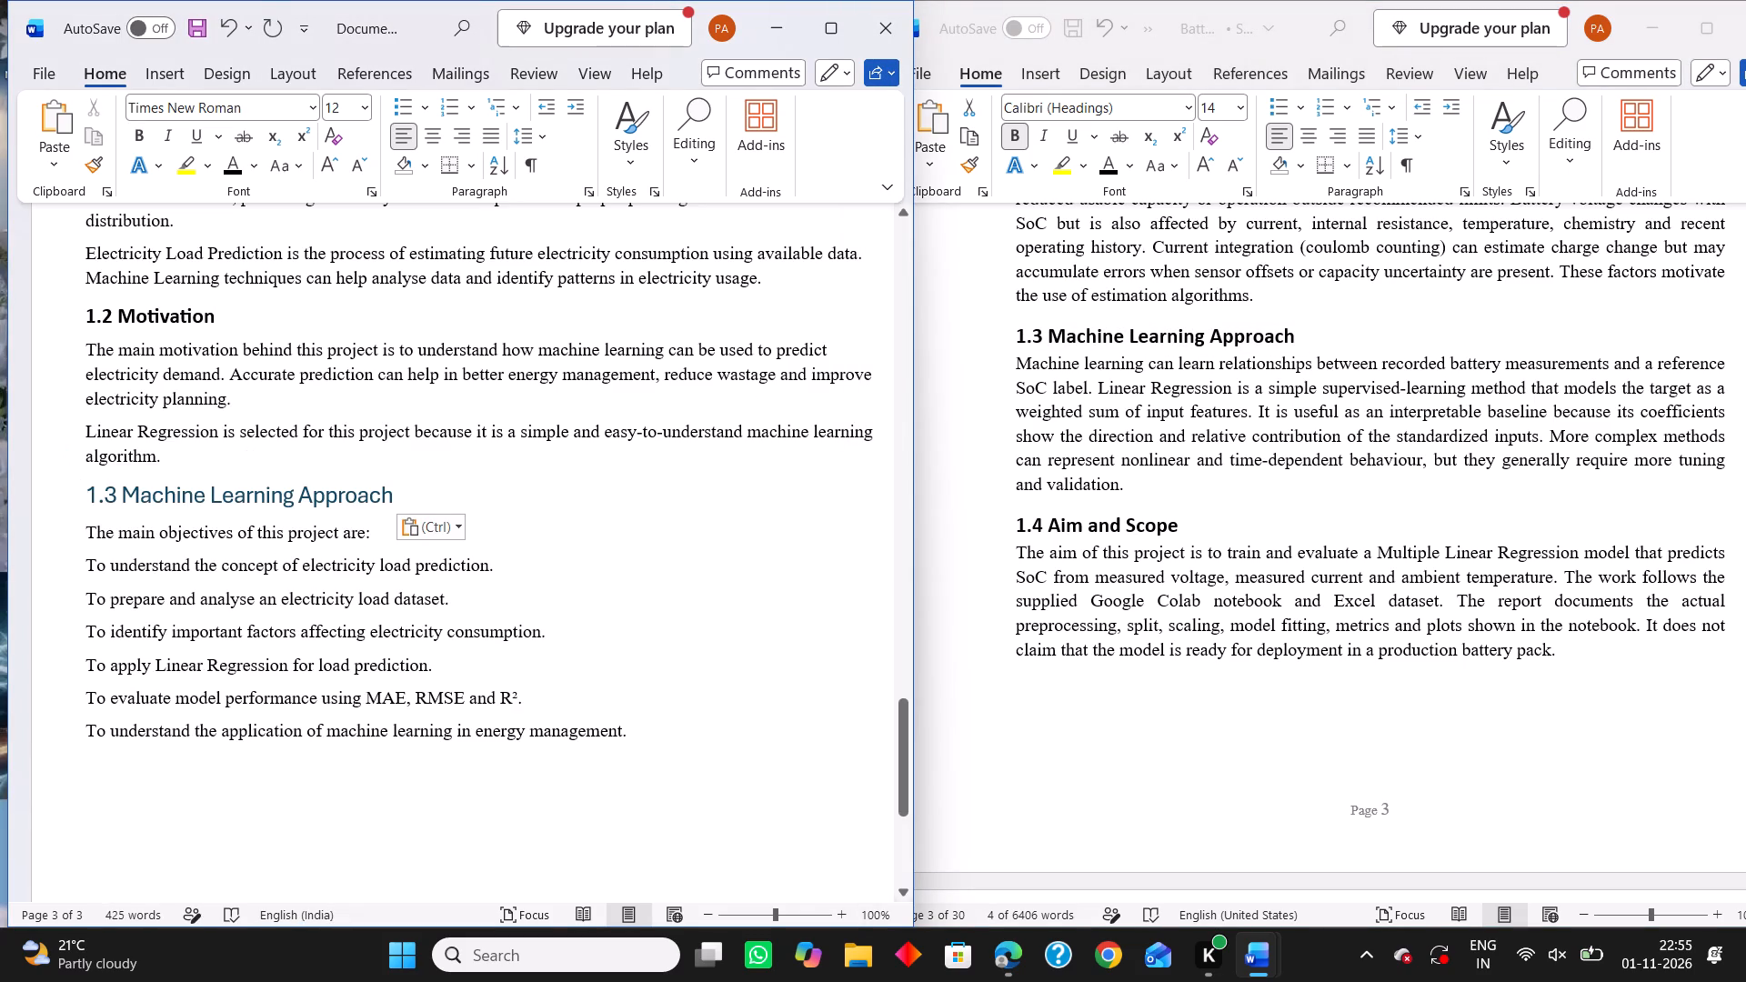
Format the pasted "1.3 Machine Learning Approach" heading as 14 pt, black and bold.
left_click_drag(395, 499, 73, 446)
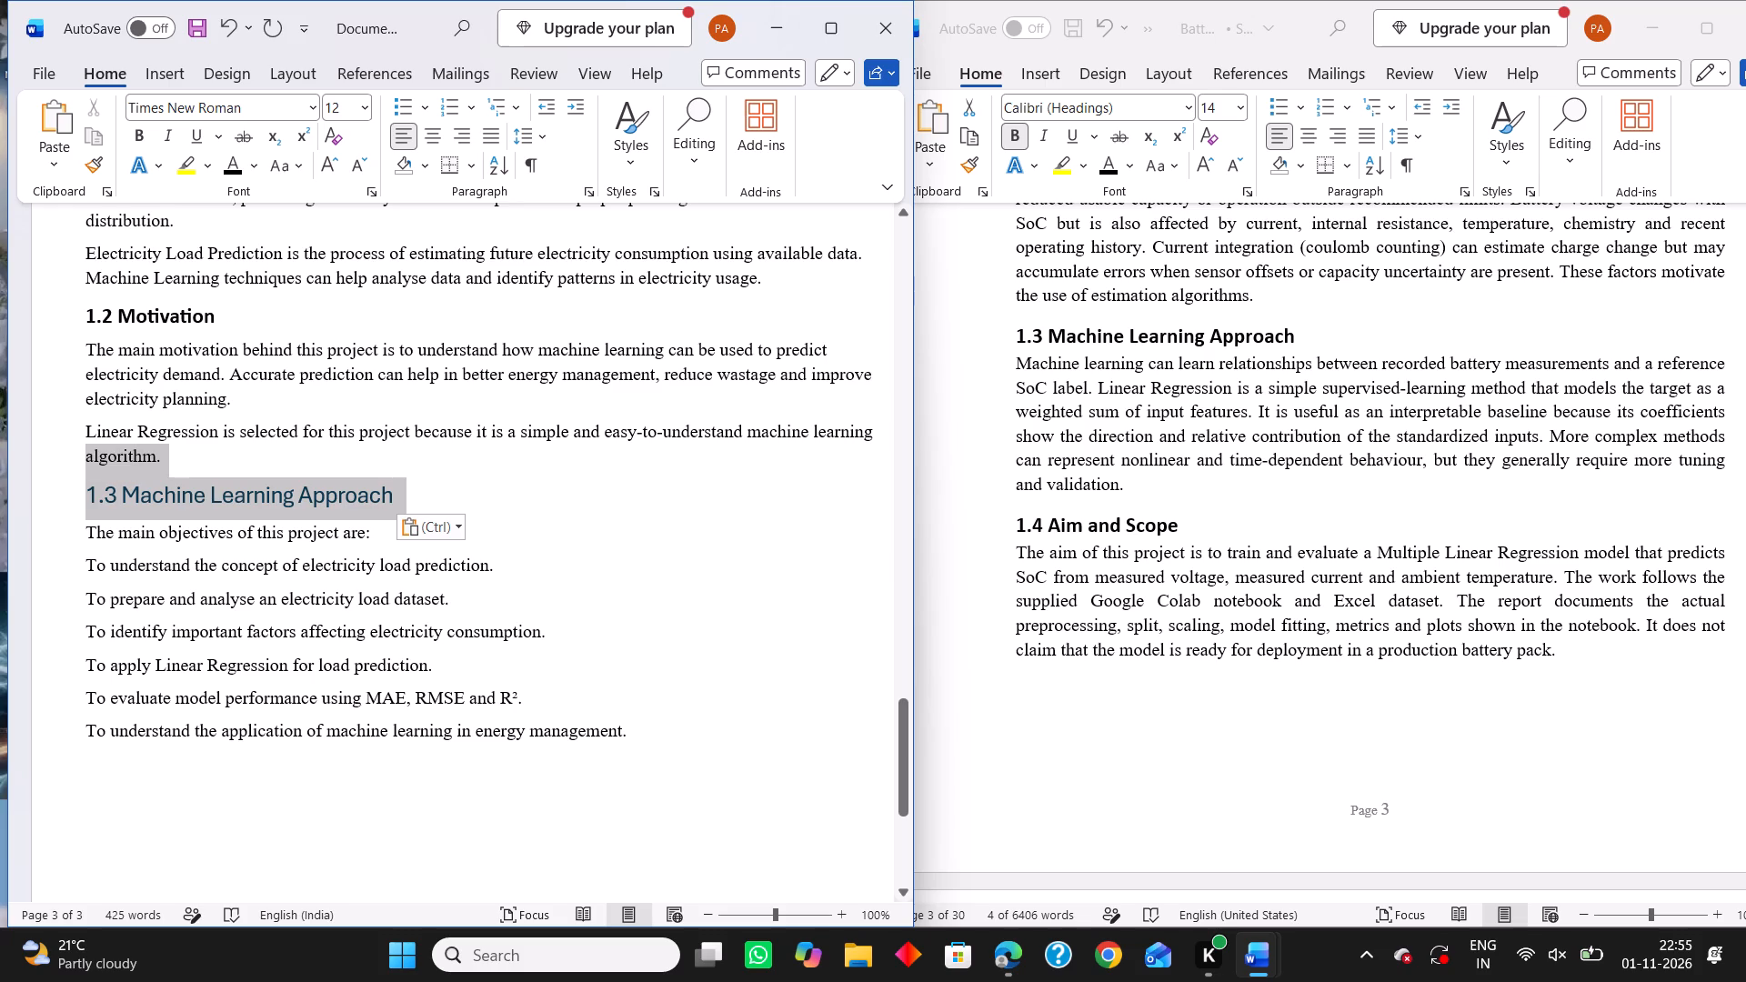
left_click_drag(73, 446, 85, 493)
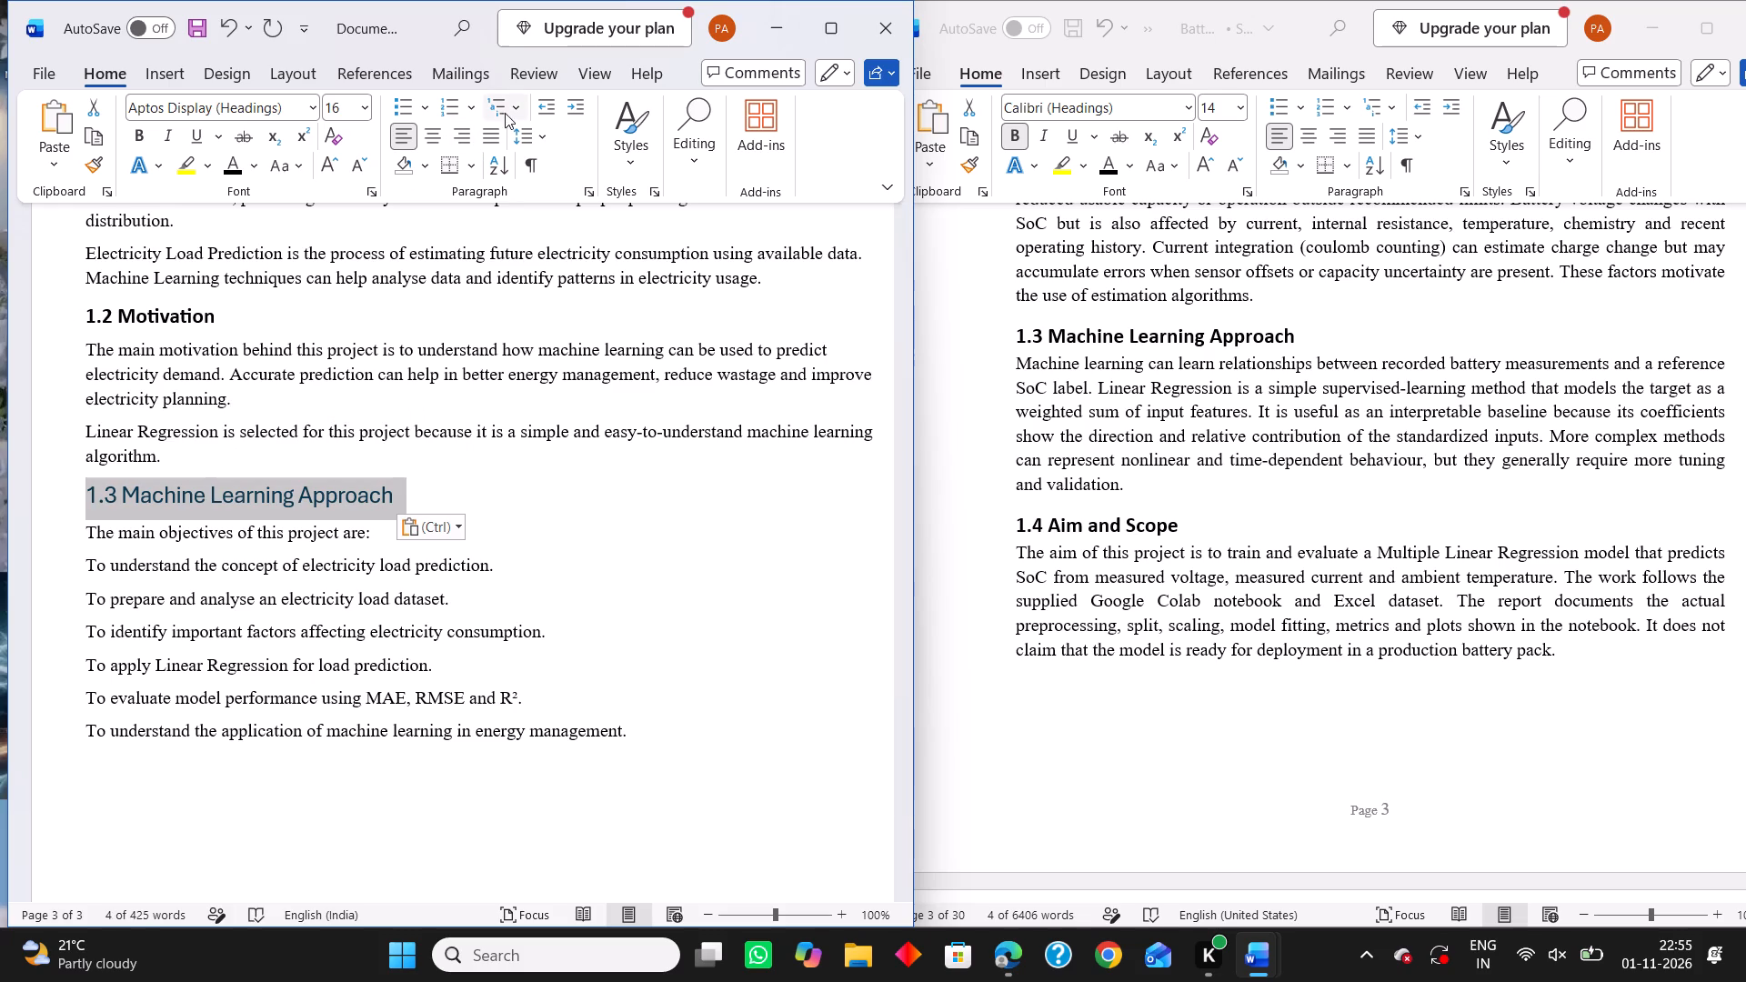
left_click(366, 98)
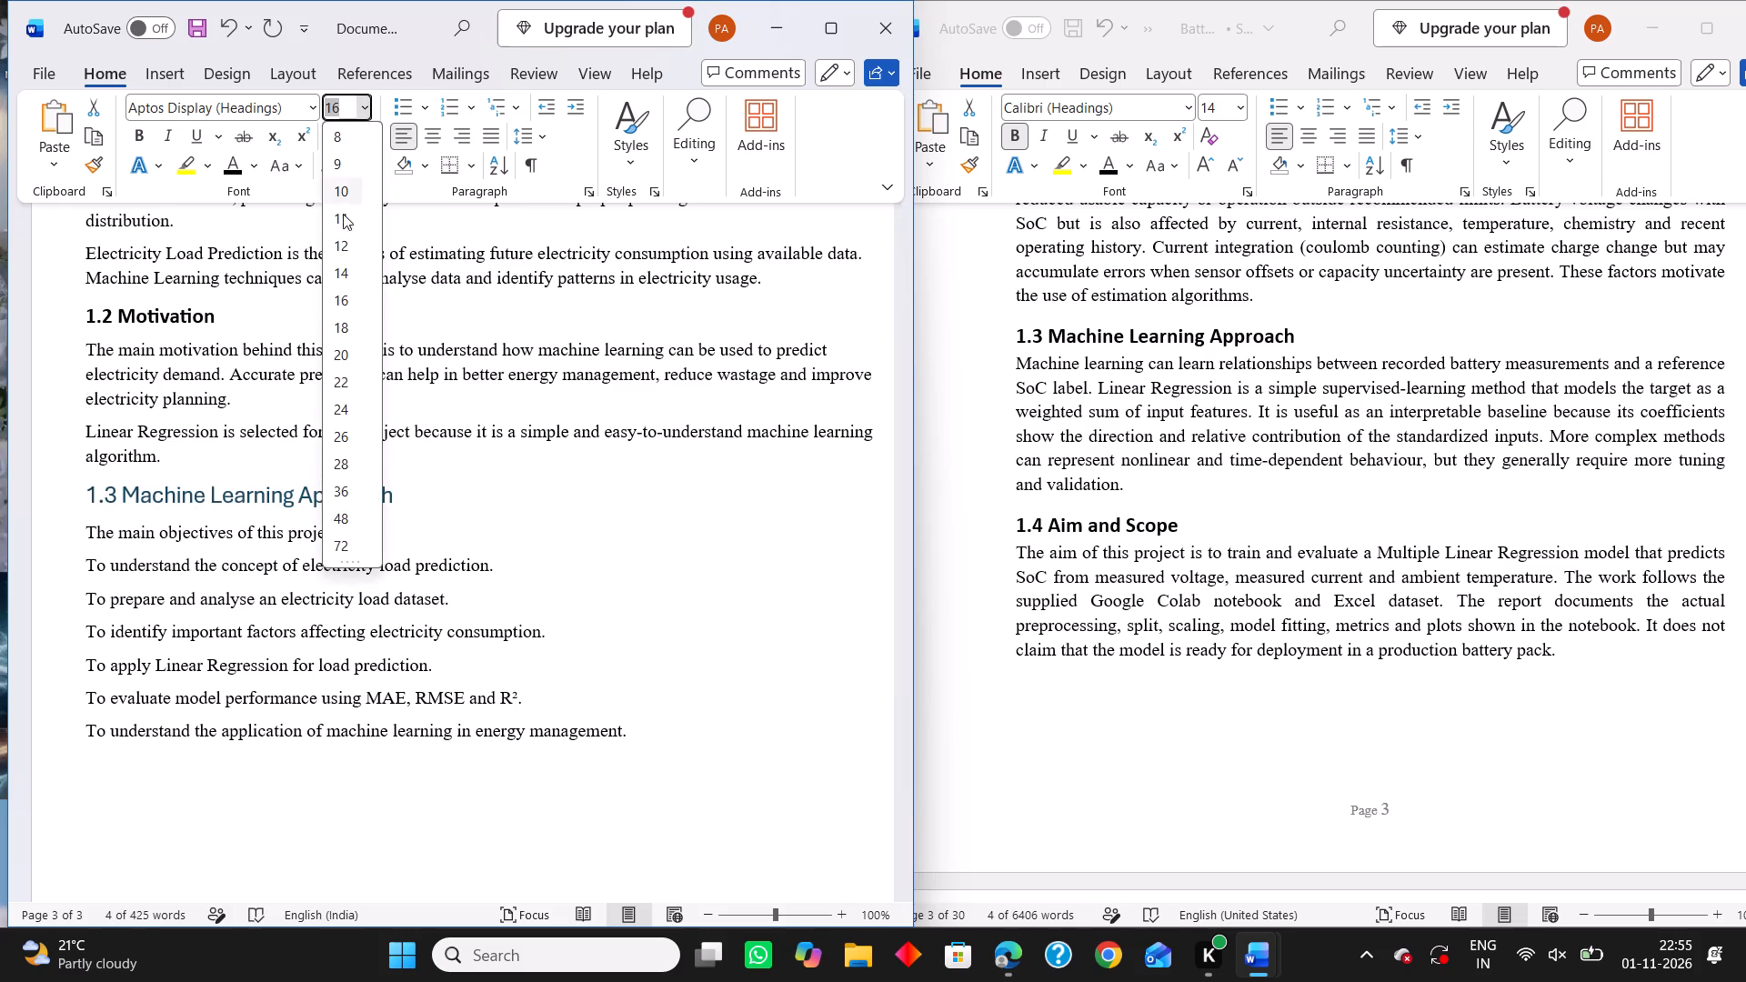
left_click(351, 269)
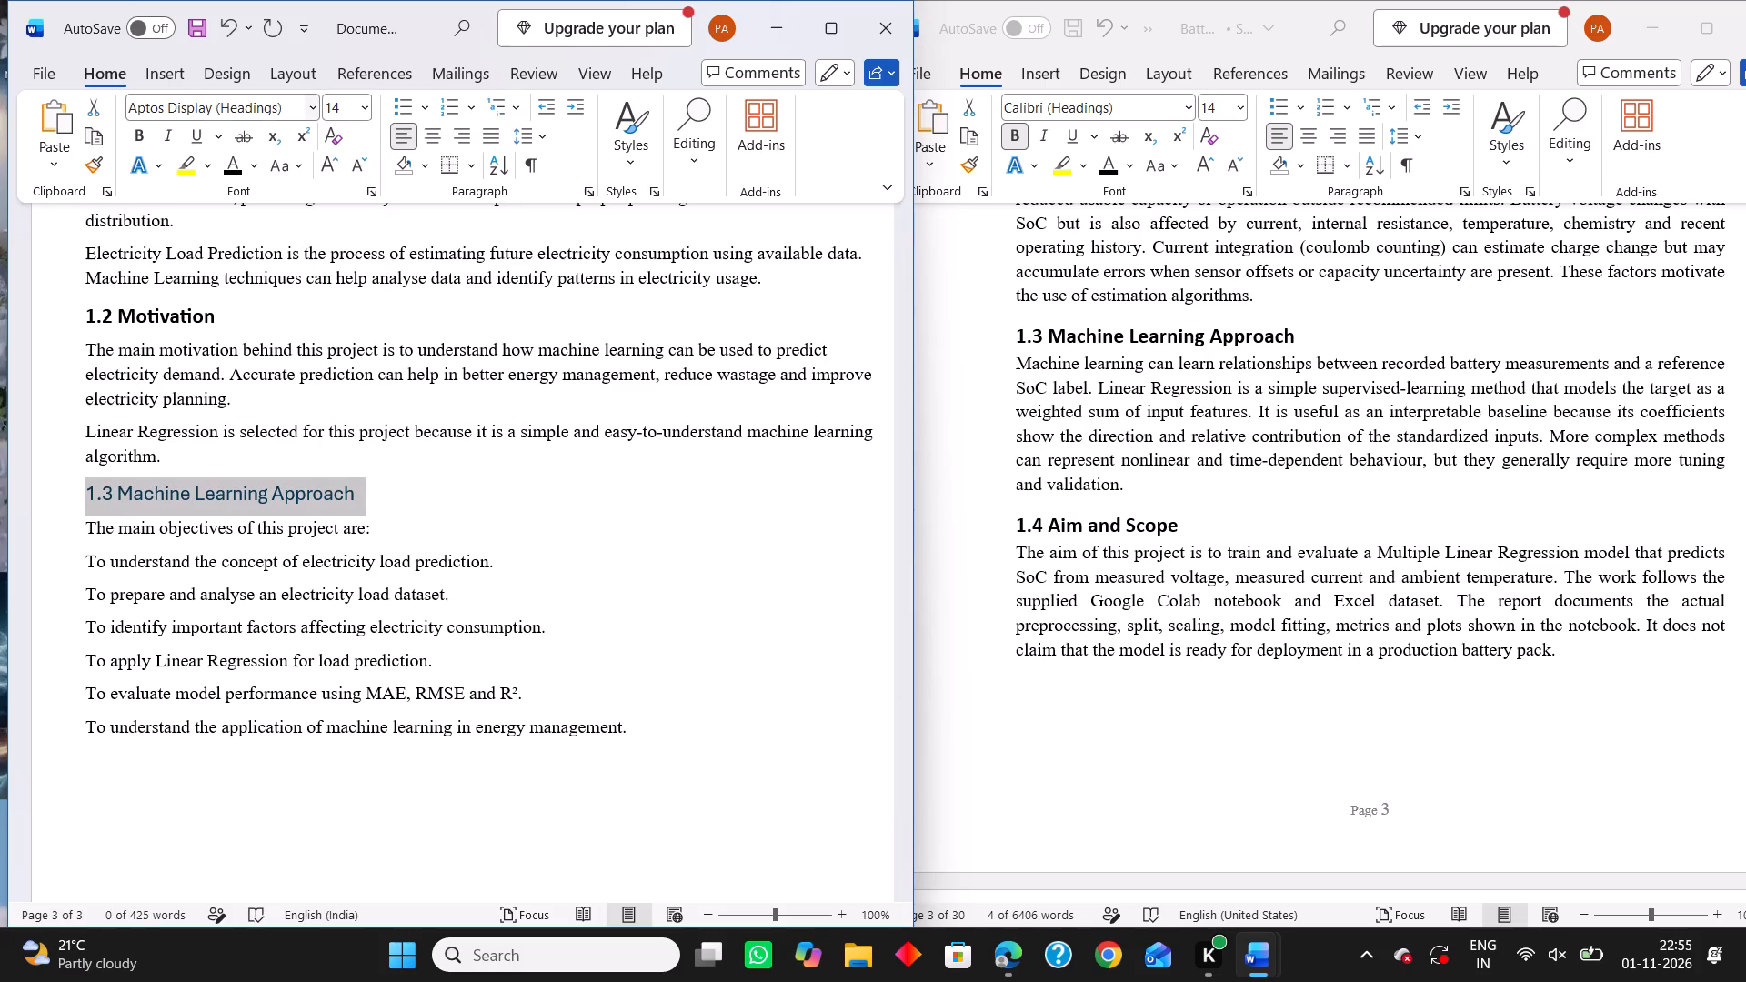
left_click(244, 158)
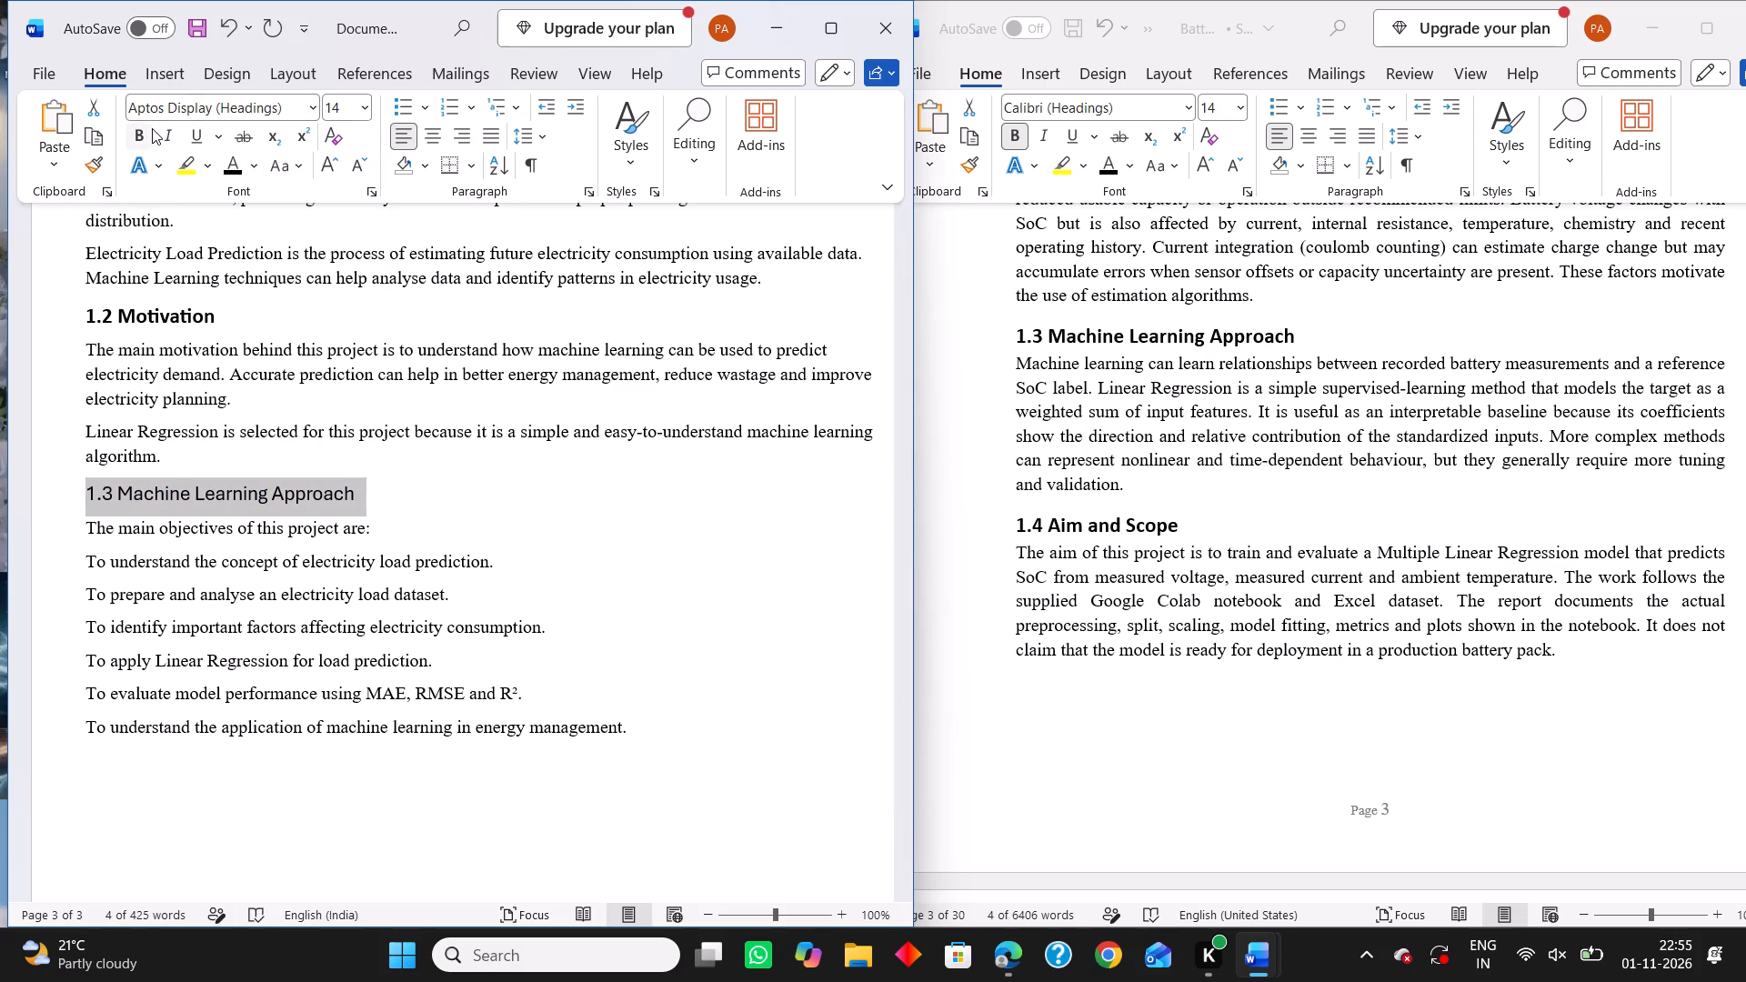
left_click(146, 131)
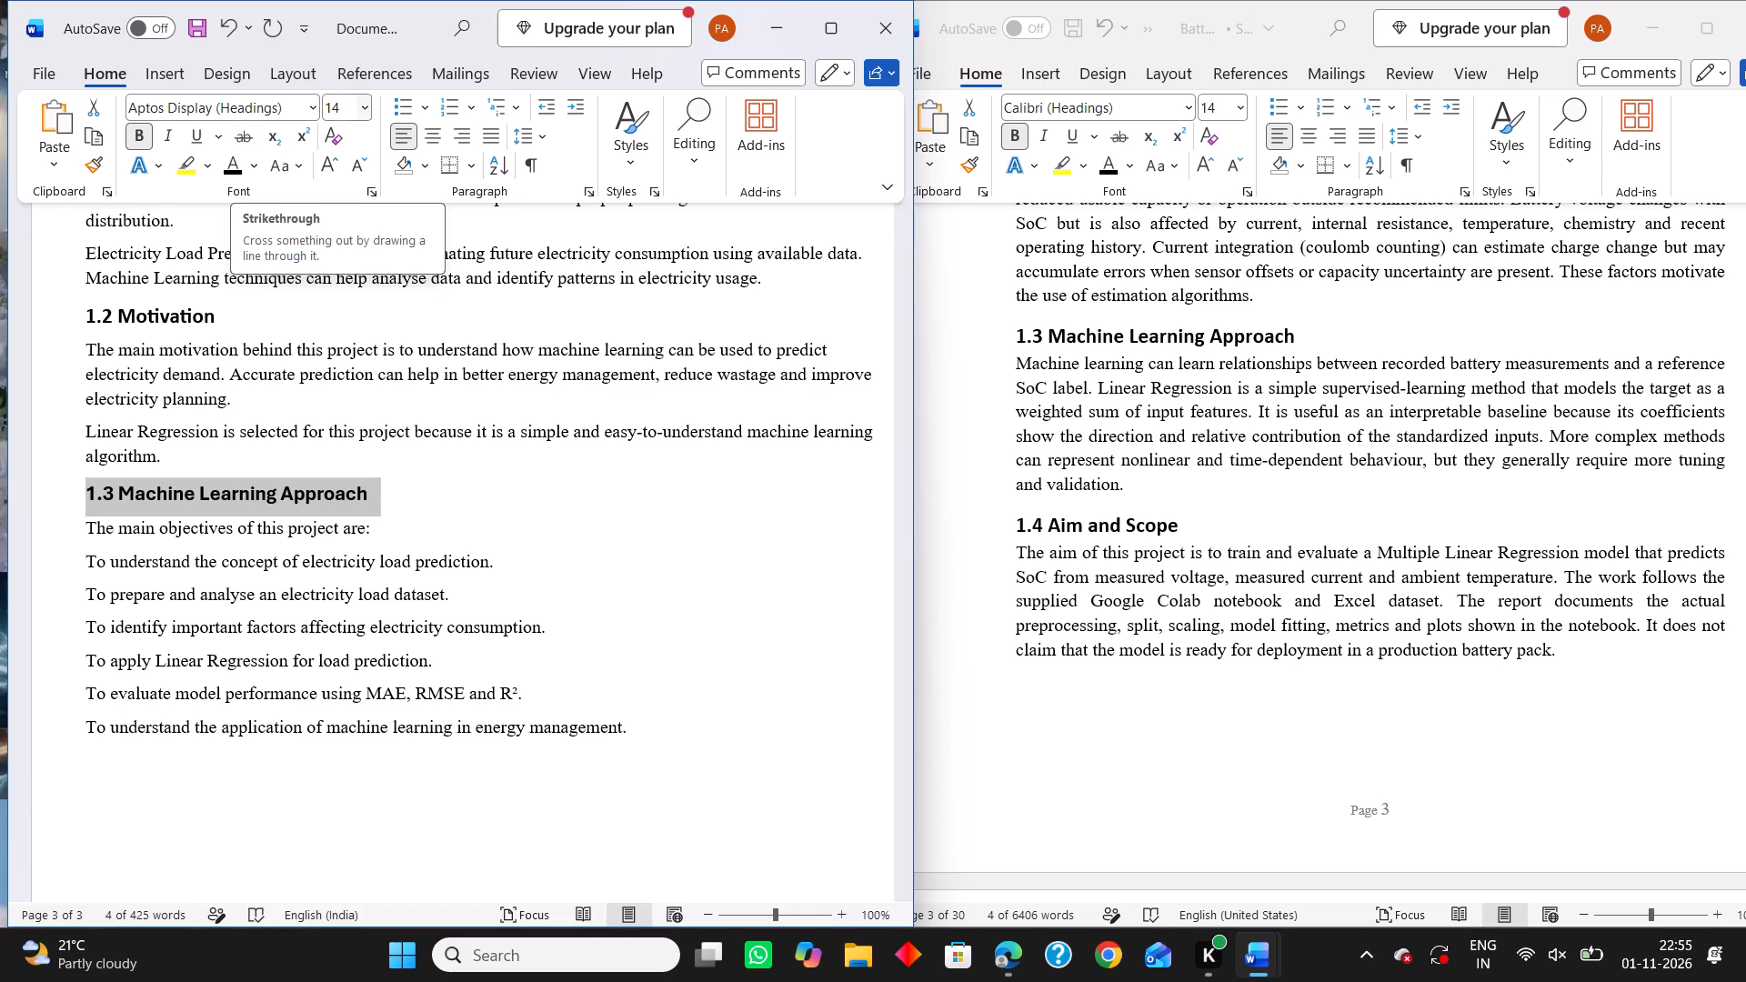
Set the "1.3 Machine Learning Approach" heading's font to Calibri.
left_click_drag(284, 109, 283, 142)
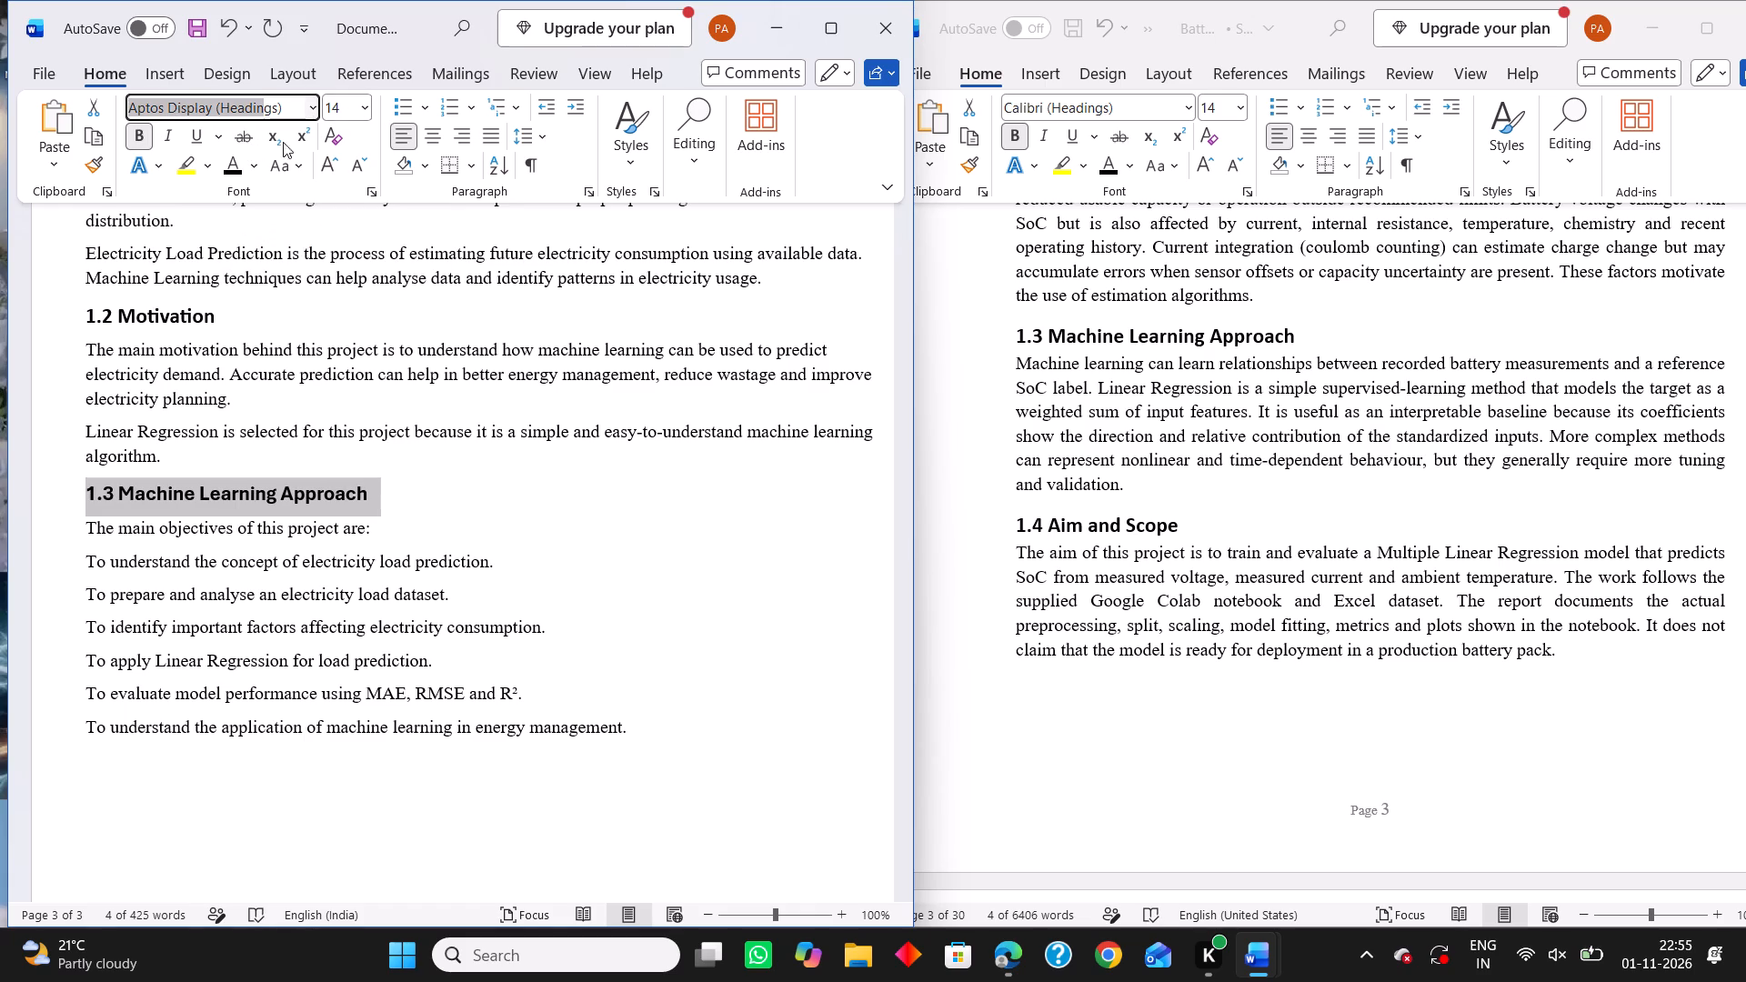
left_click_drag(283, 142, 307, 144)
key("BackSpace")
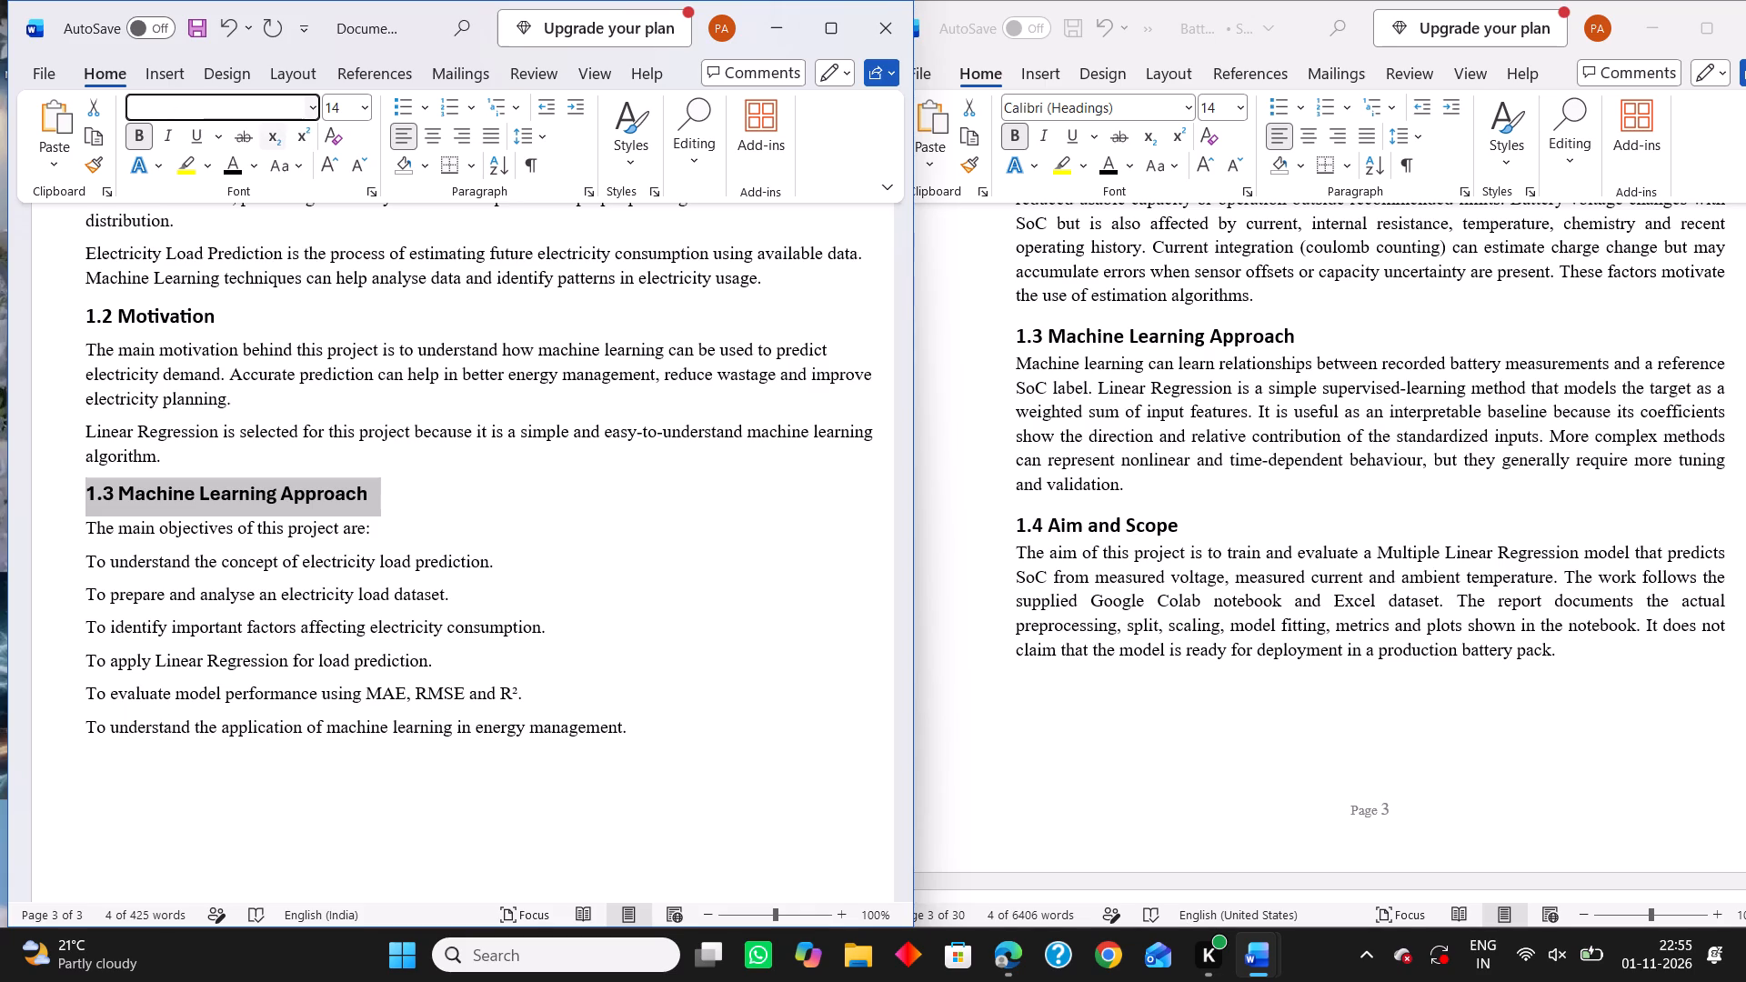
type("cali")
key("Right")
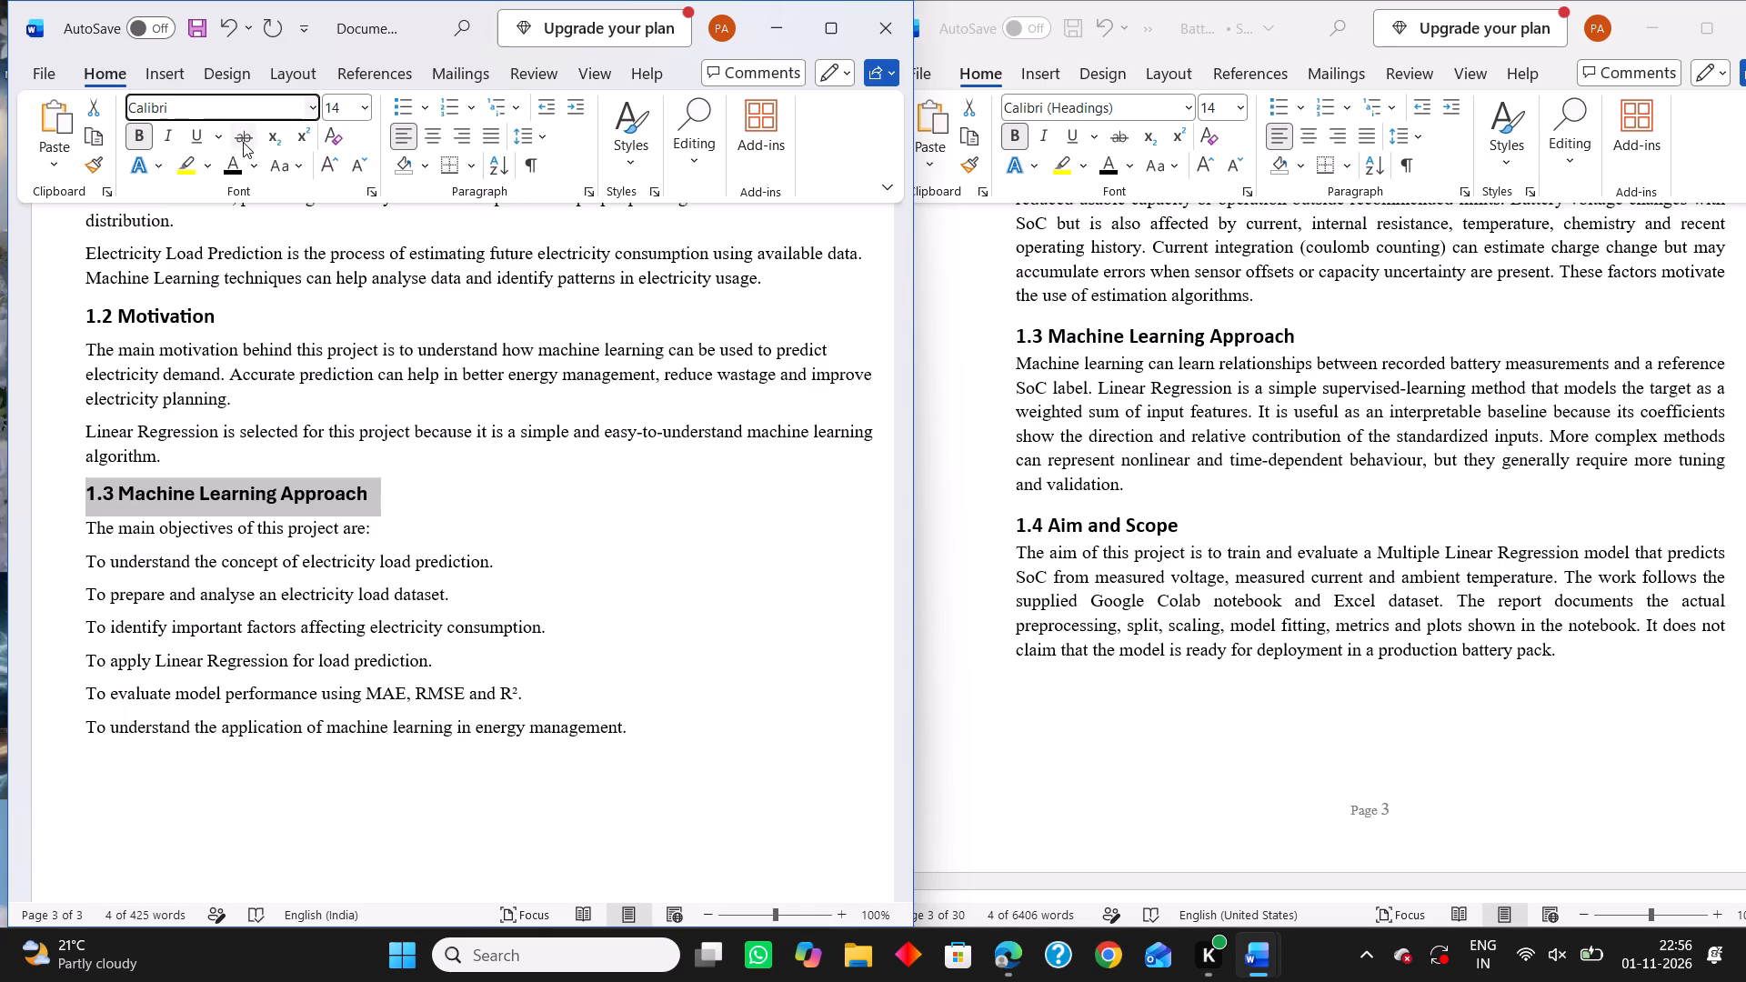
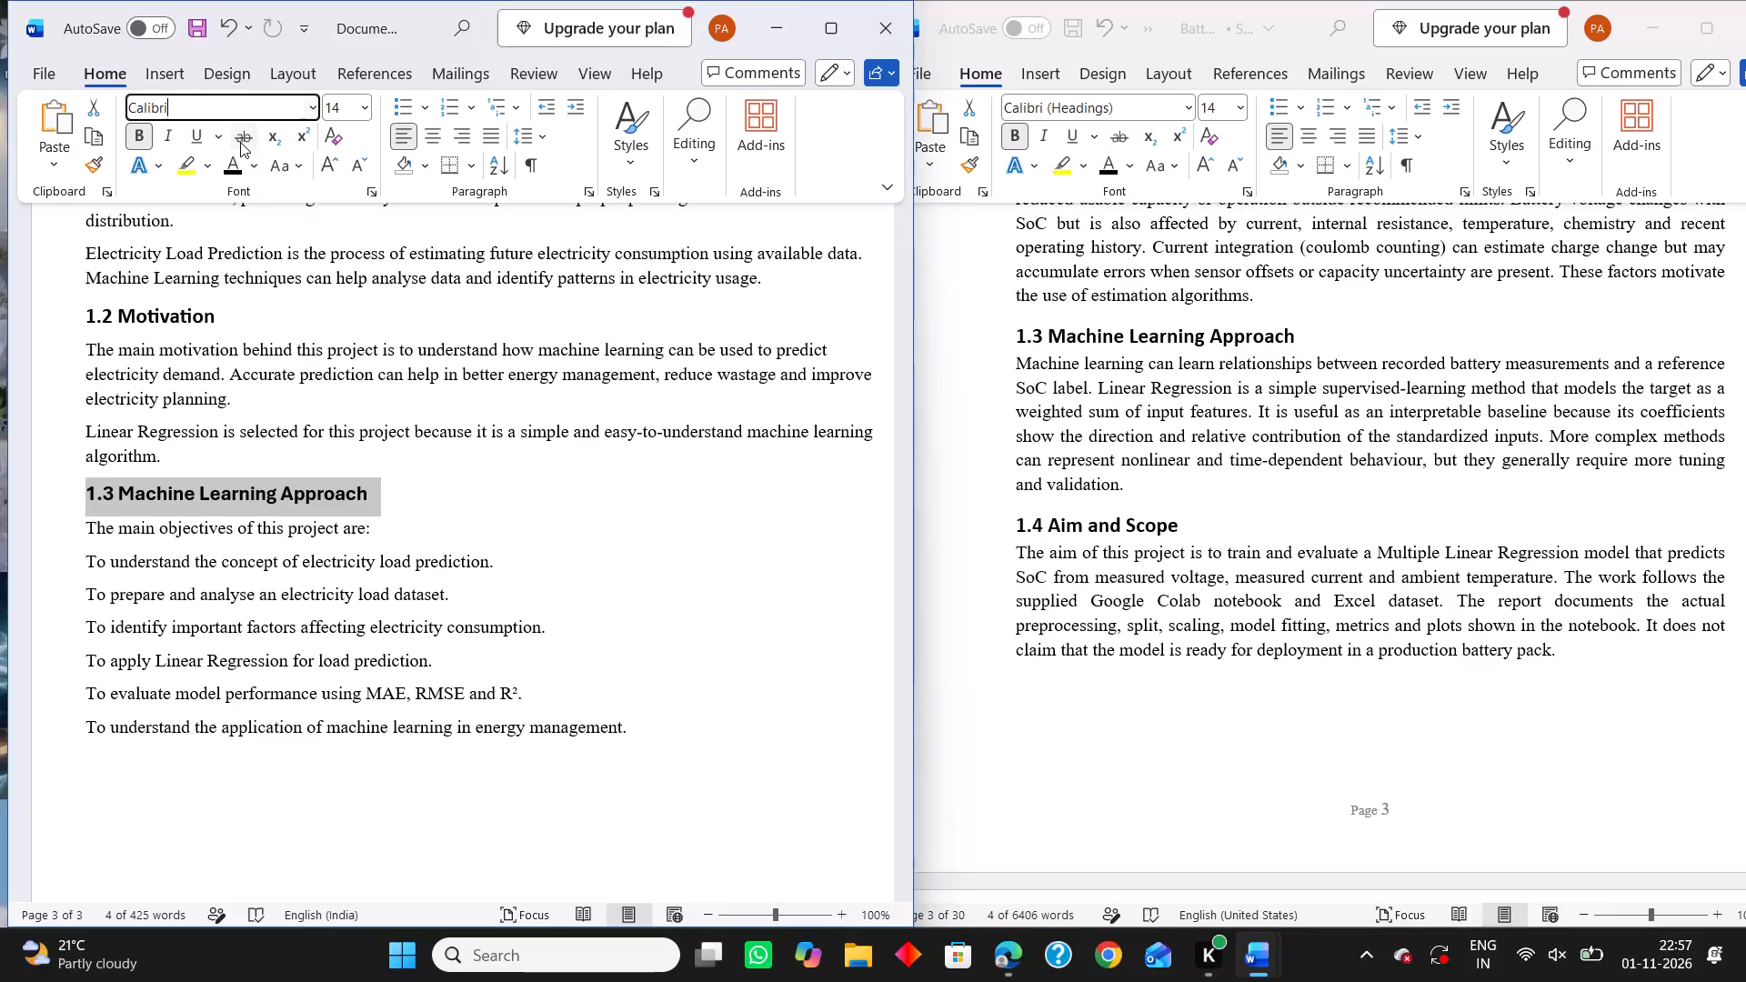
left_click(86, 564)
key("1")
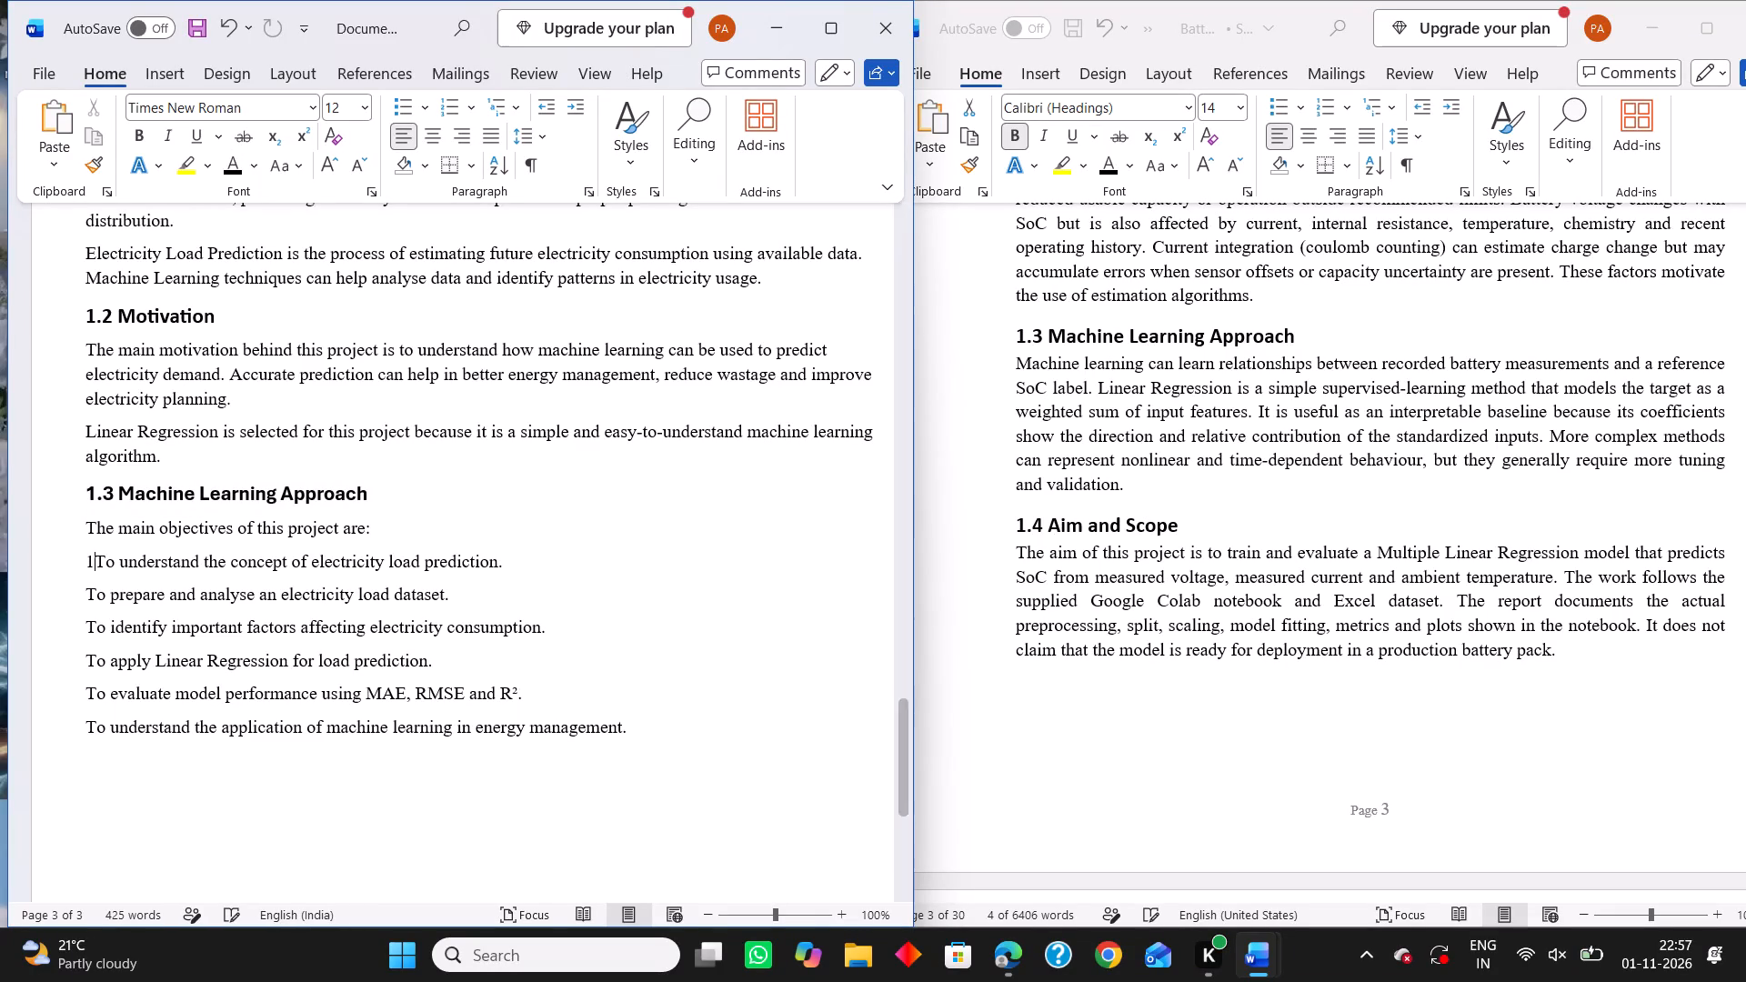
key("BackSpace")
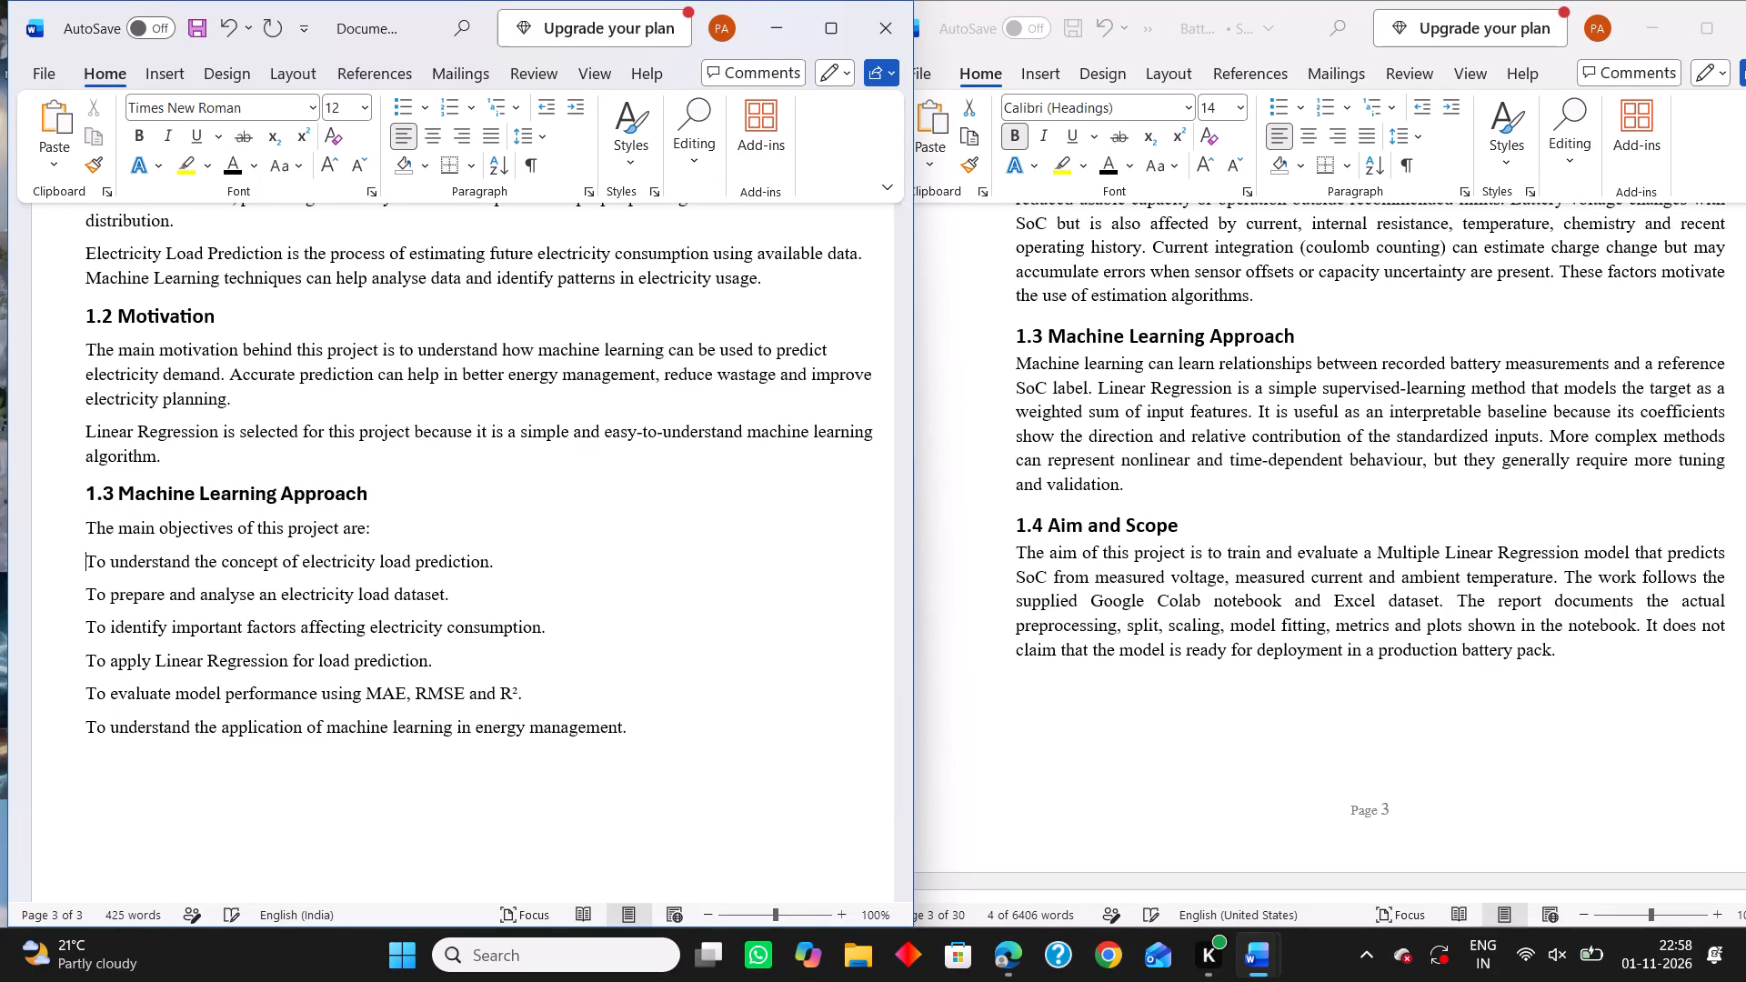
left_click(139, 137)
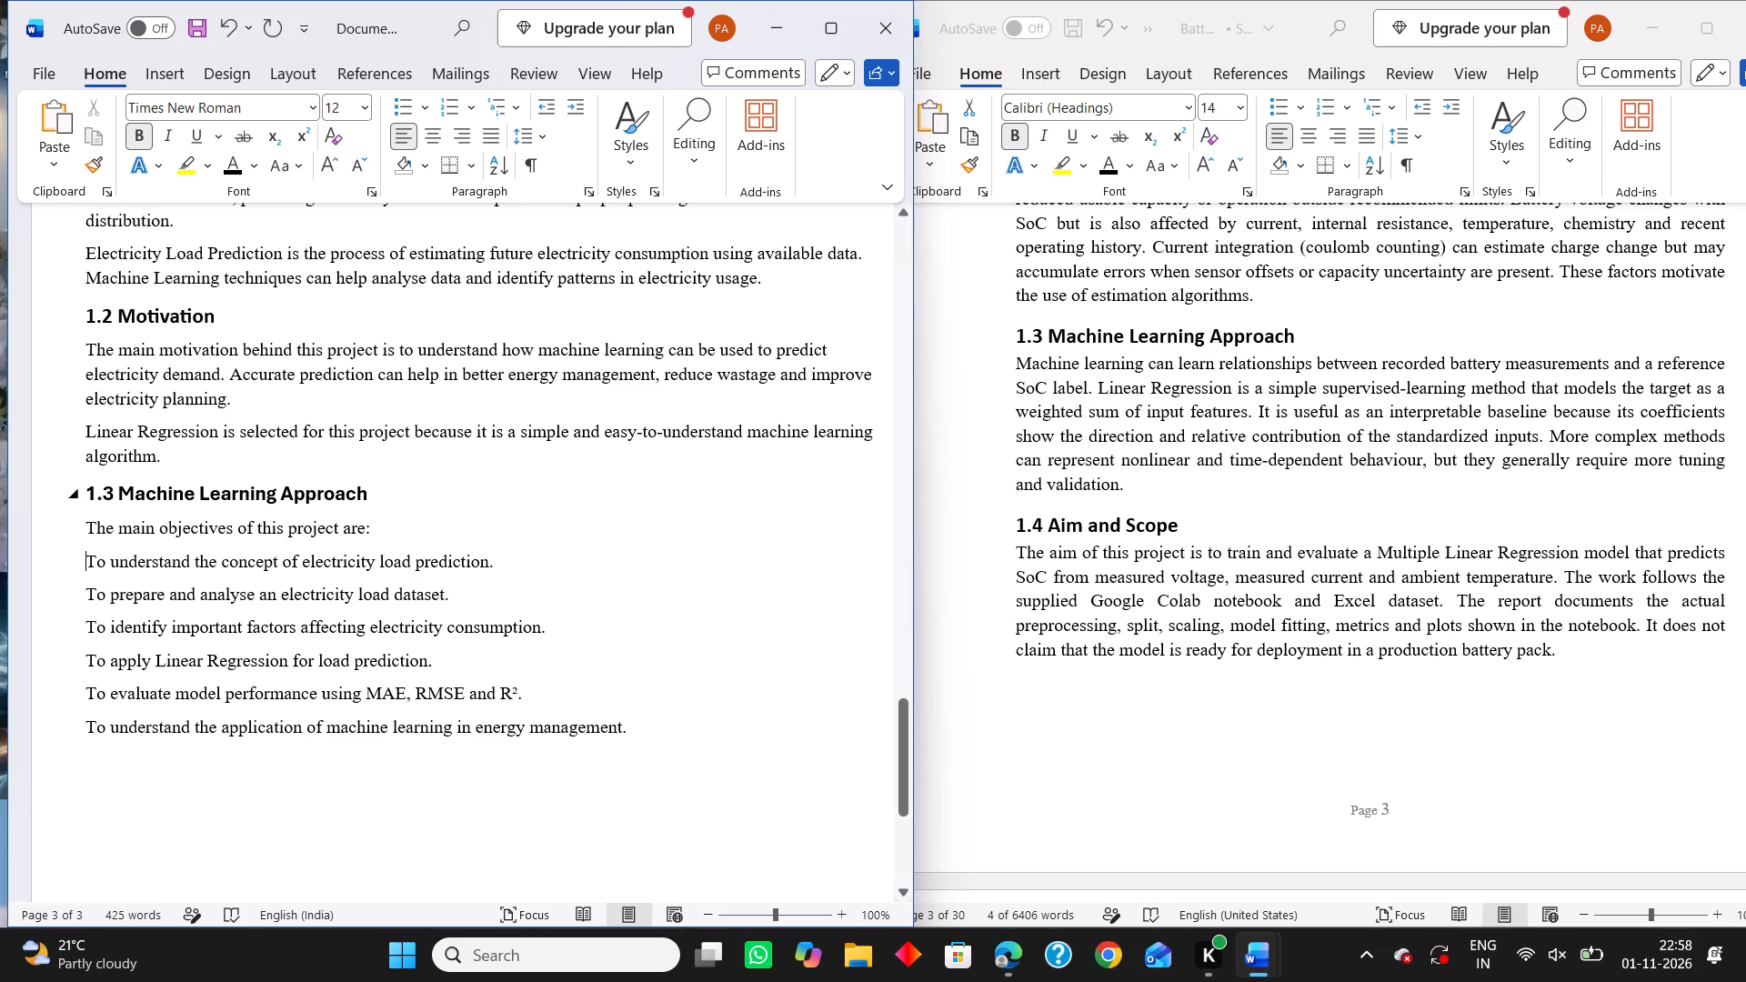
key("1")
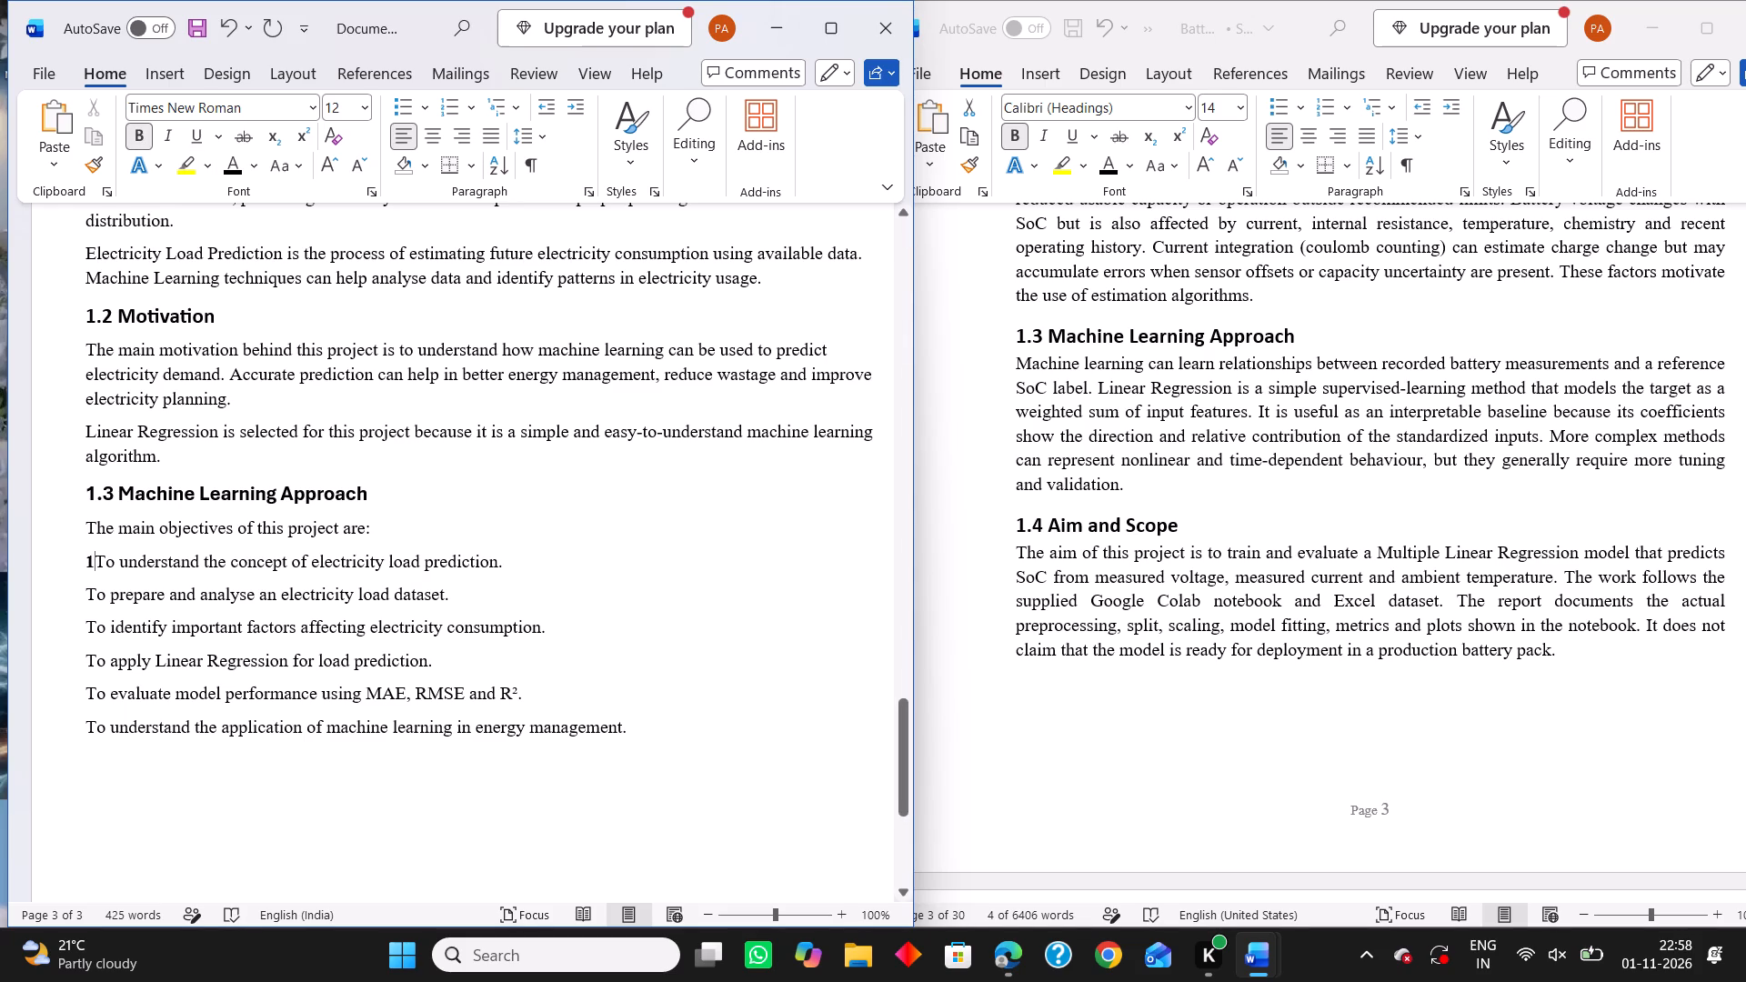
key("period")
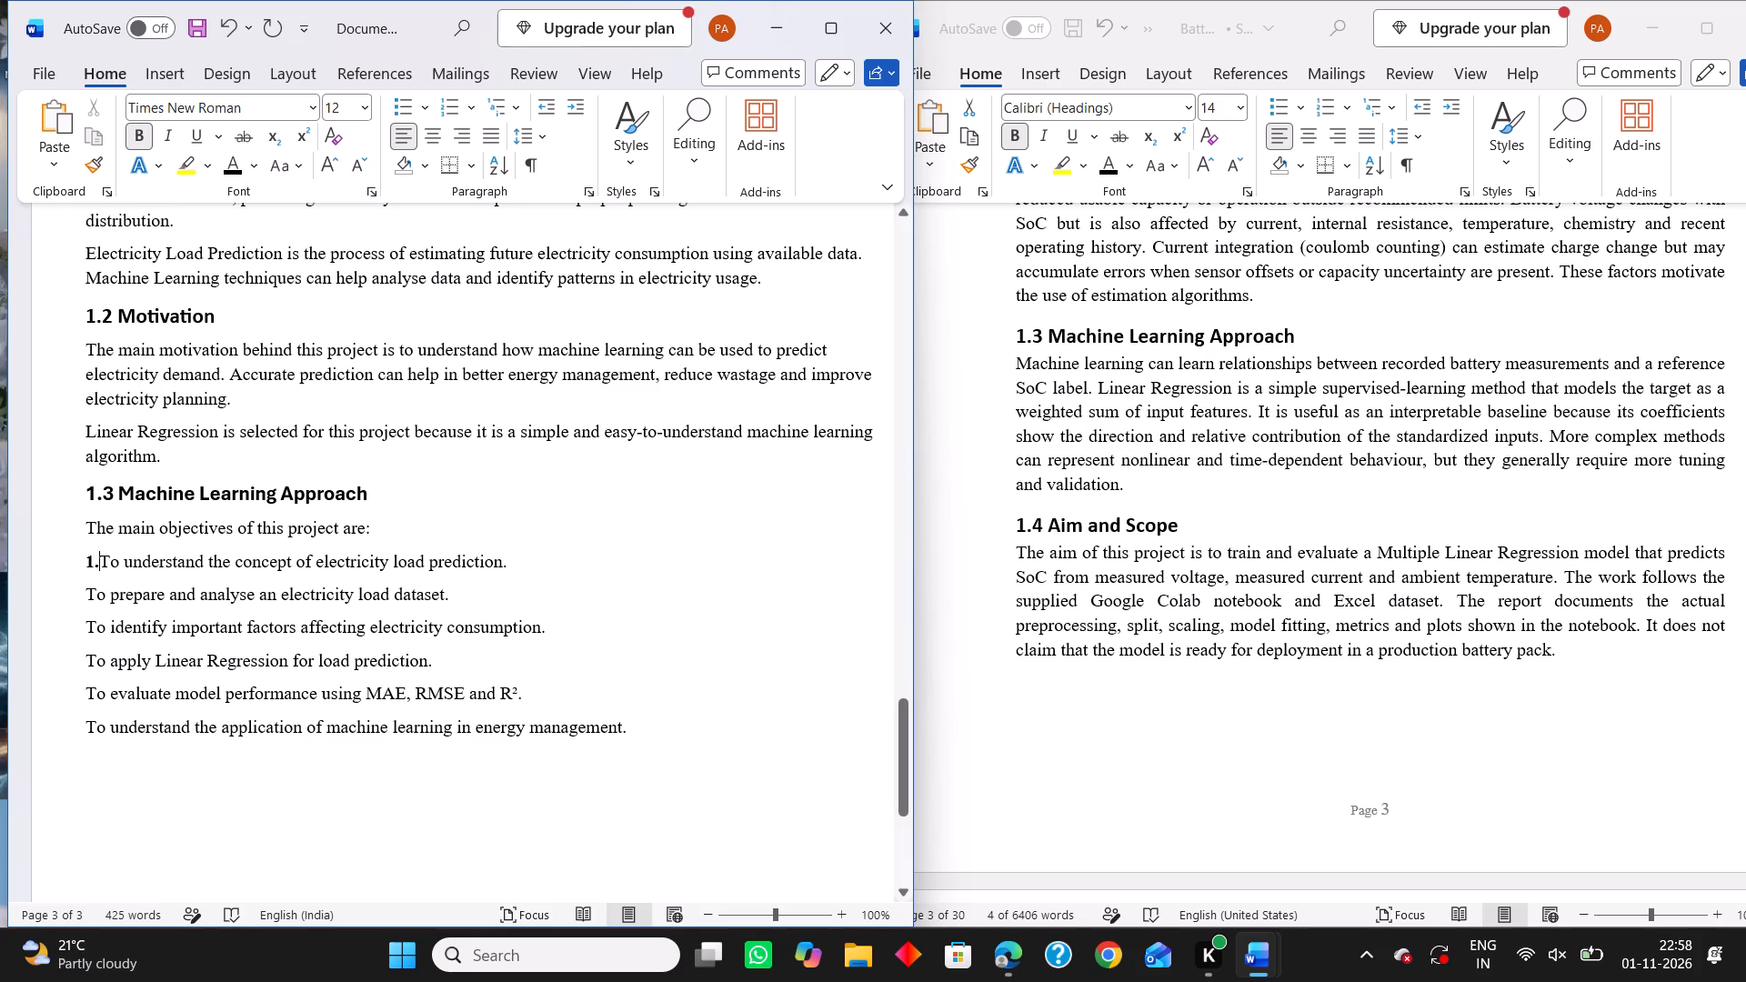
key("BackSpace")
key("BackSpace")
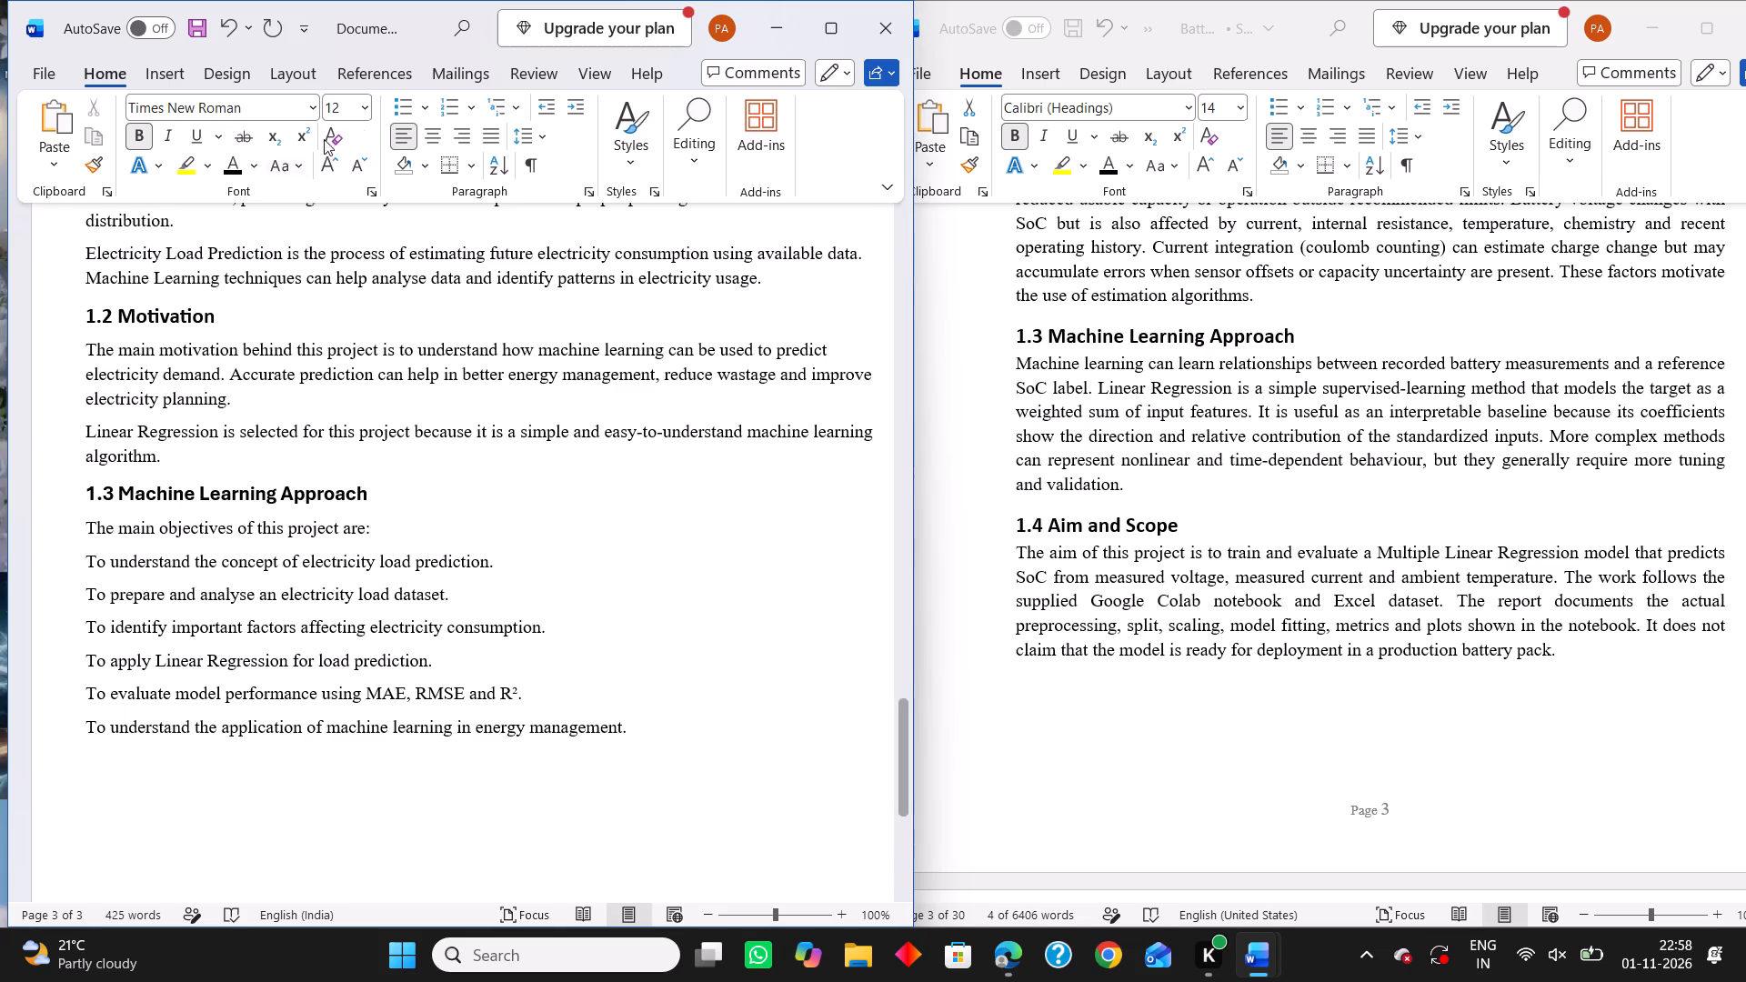
Turn the six project objectives under "The main objectives of this project are:" into a numbered list from 1 to 6.
left_click(443, 113)
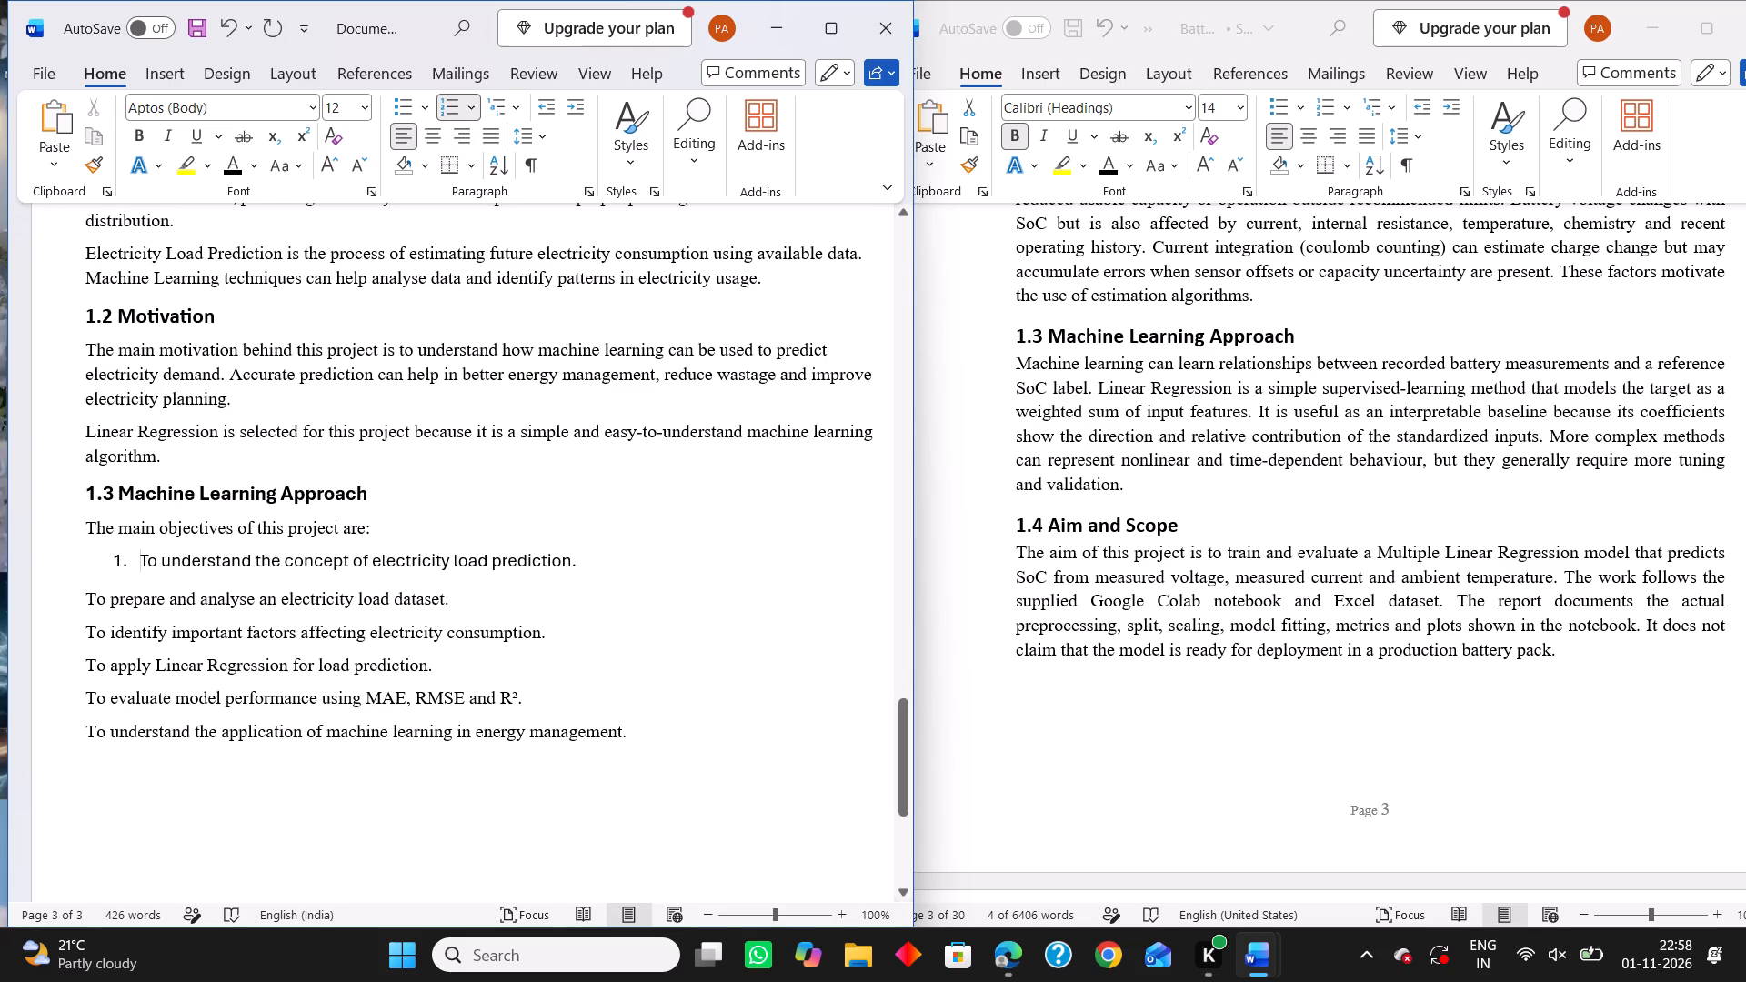
left_click_drag(141, 552, 532, 776)
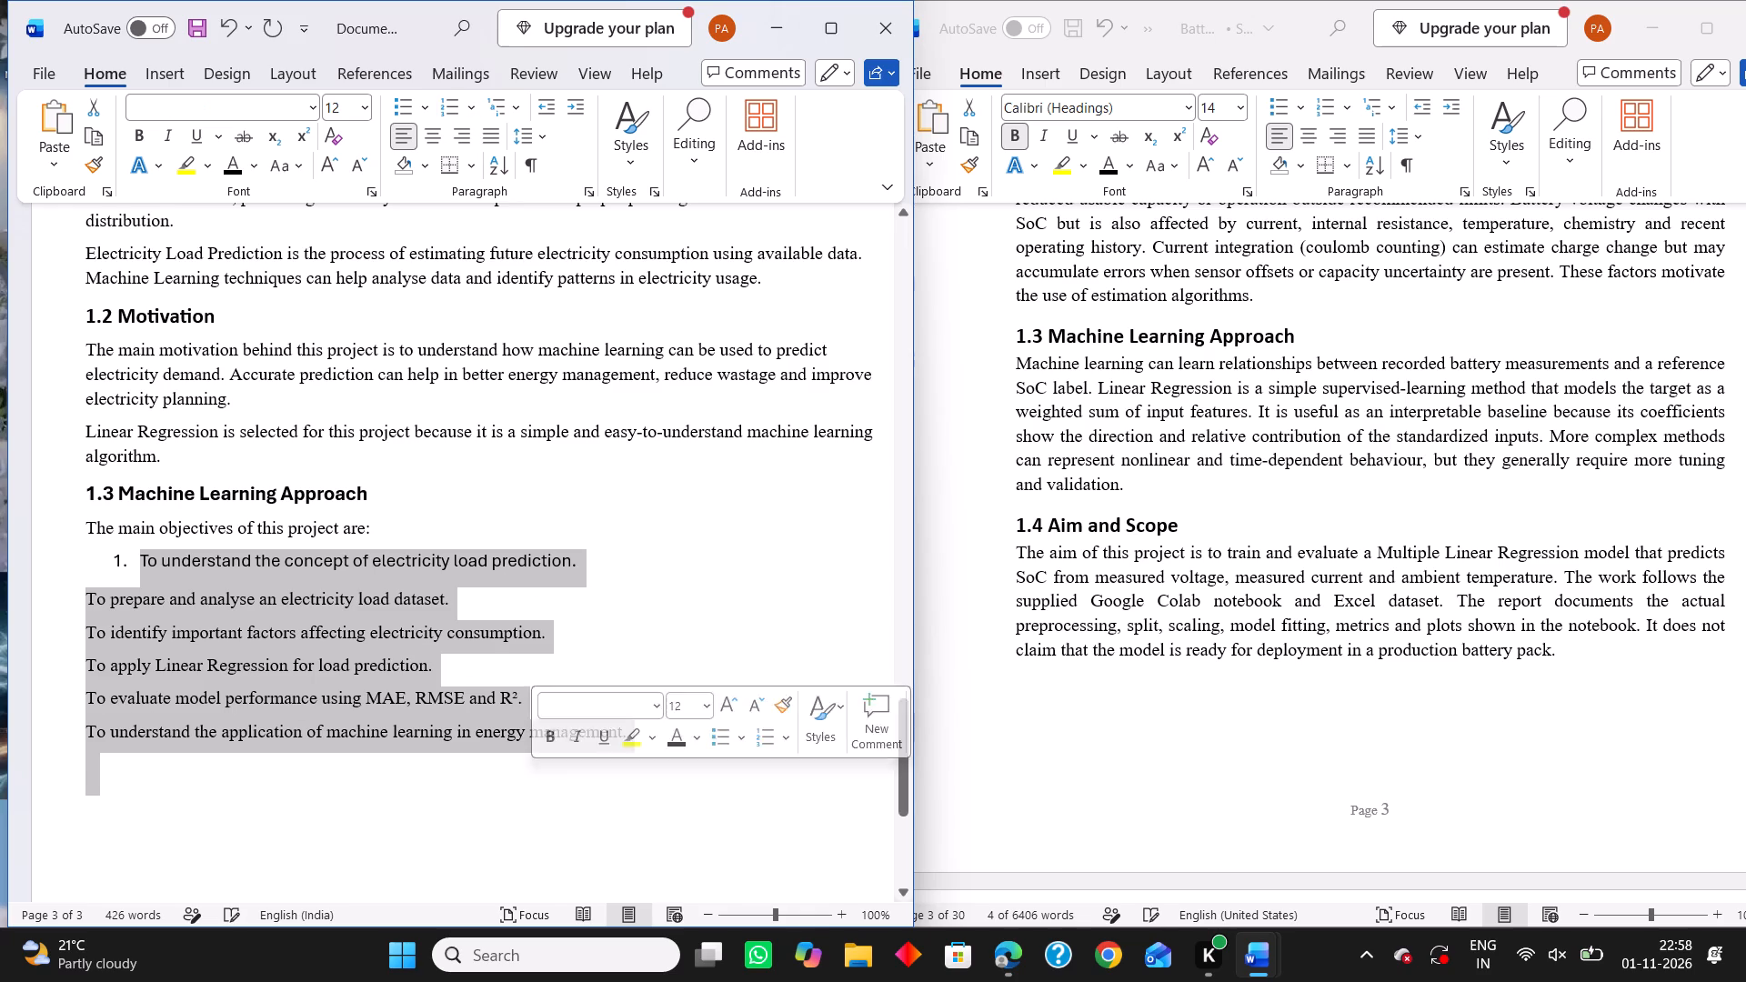
left_click(441, 105)
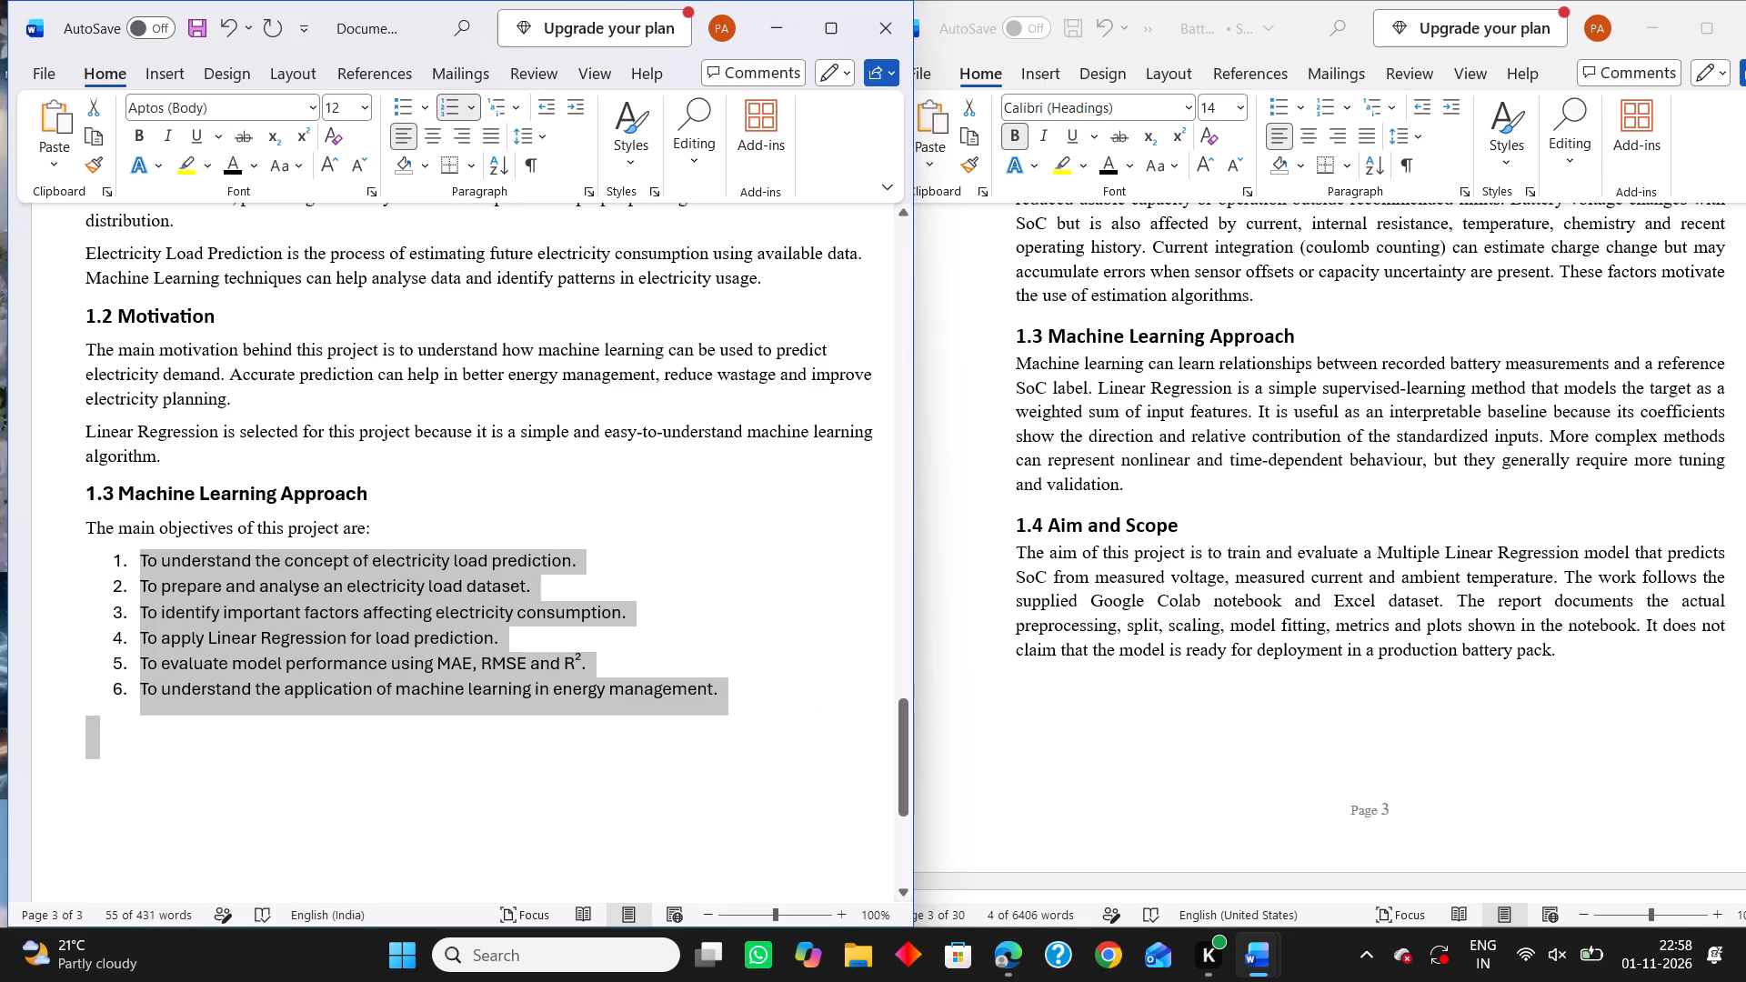
left_click(296, 619)
Copy the "1.4 Aim and Scope" heading from the battery State of Charge report.
scroll(375, 543, "down", 20)
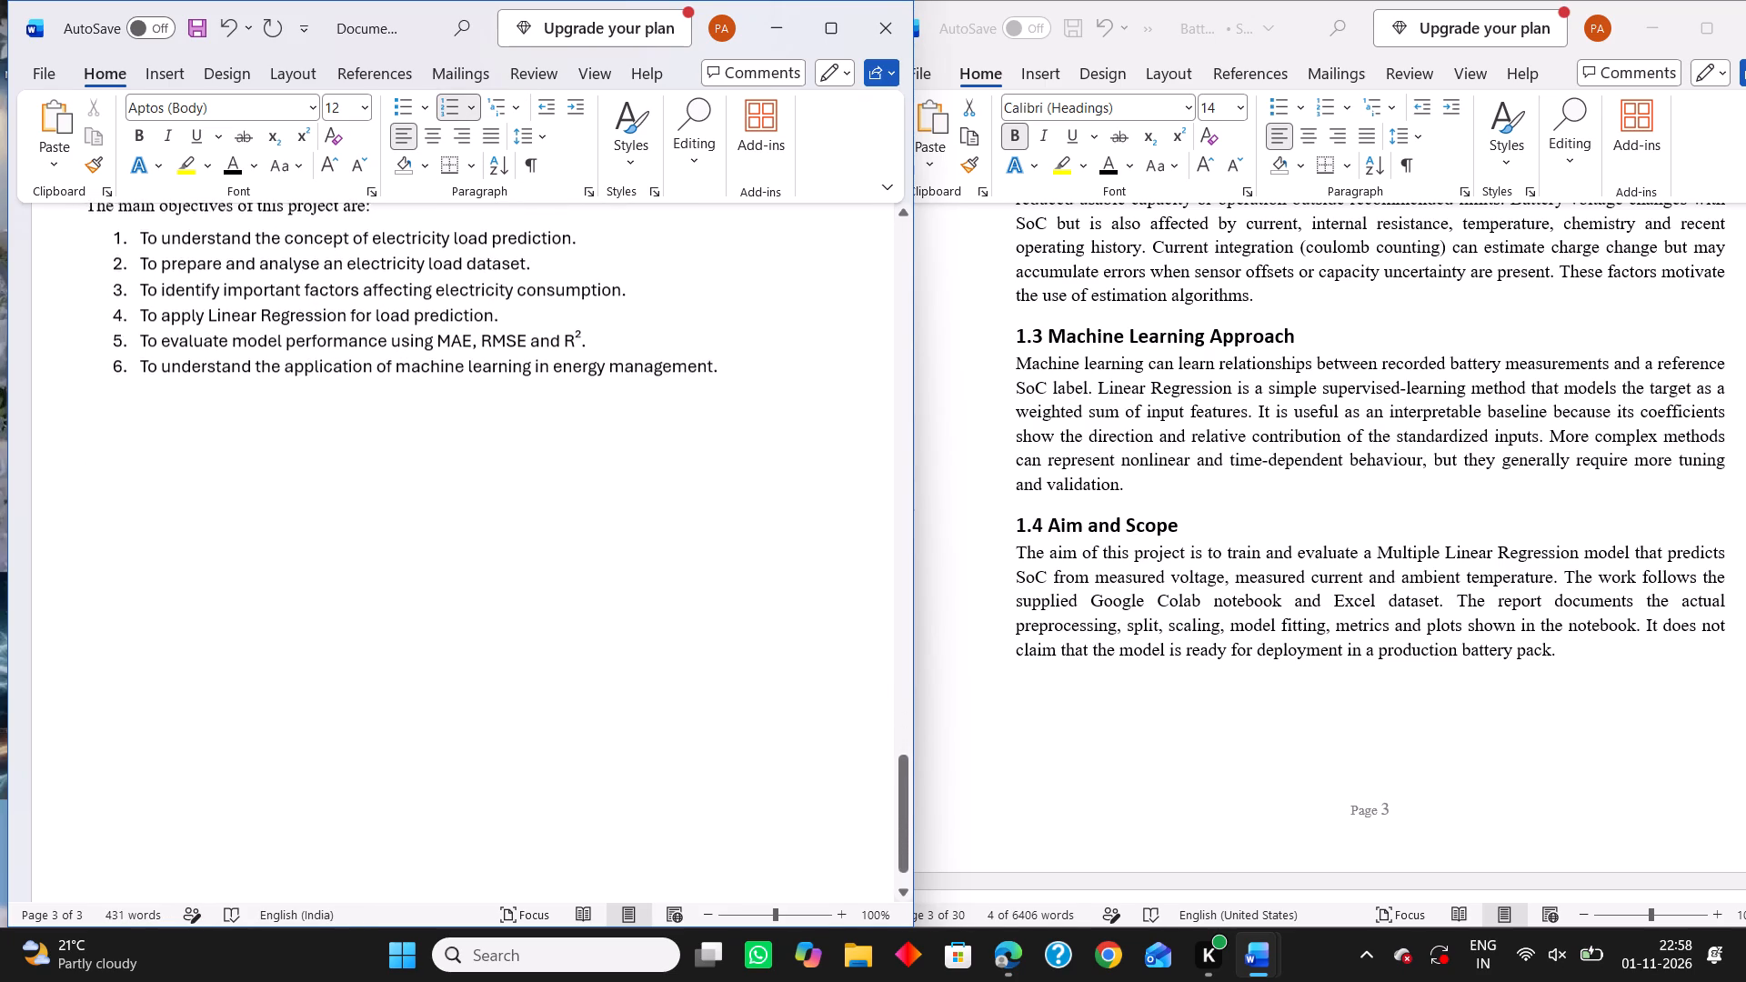
scroll(371, 521, "down", 15)
scroll(371, 519, "up", 15)
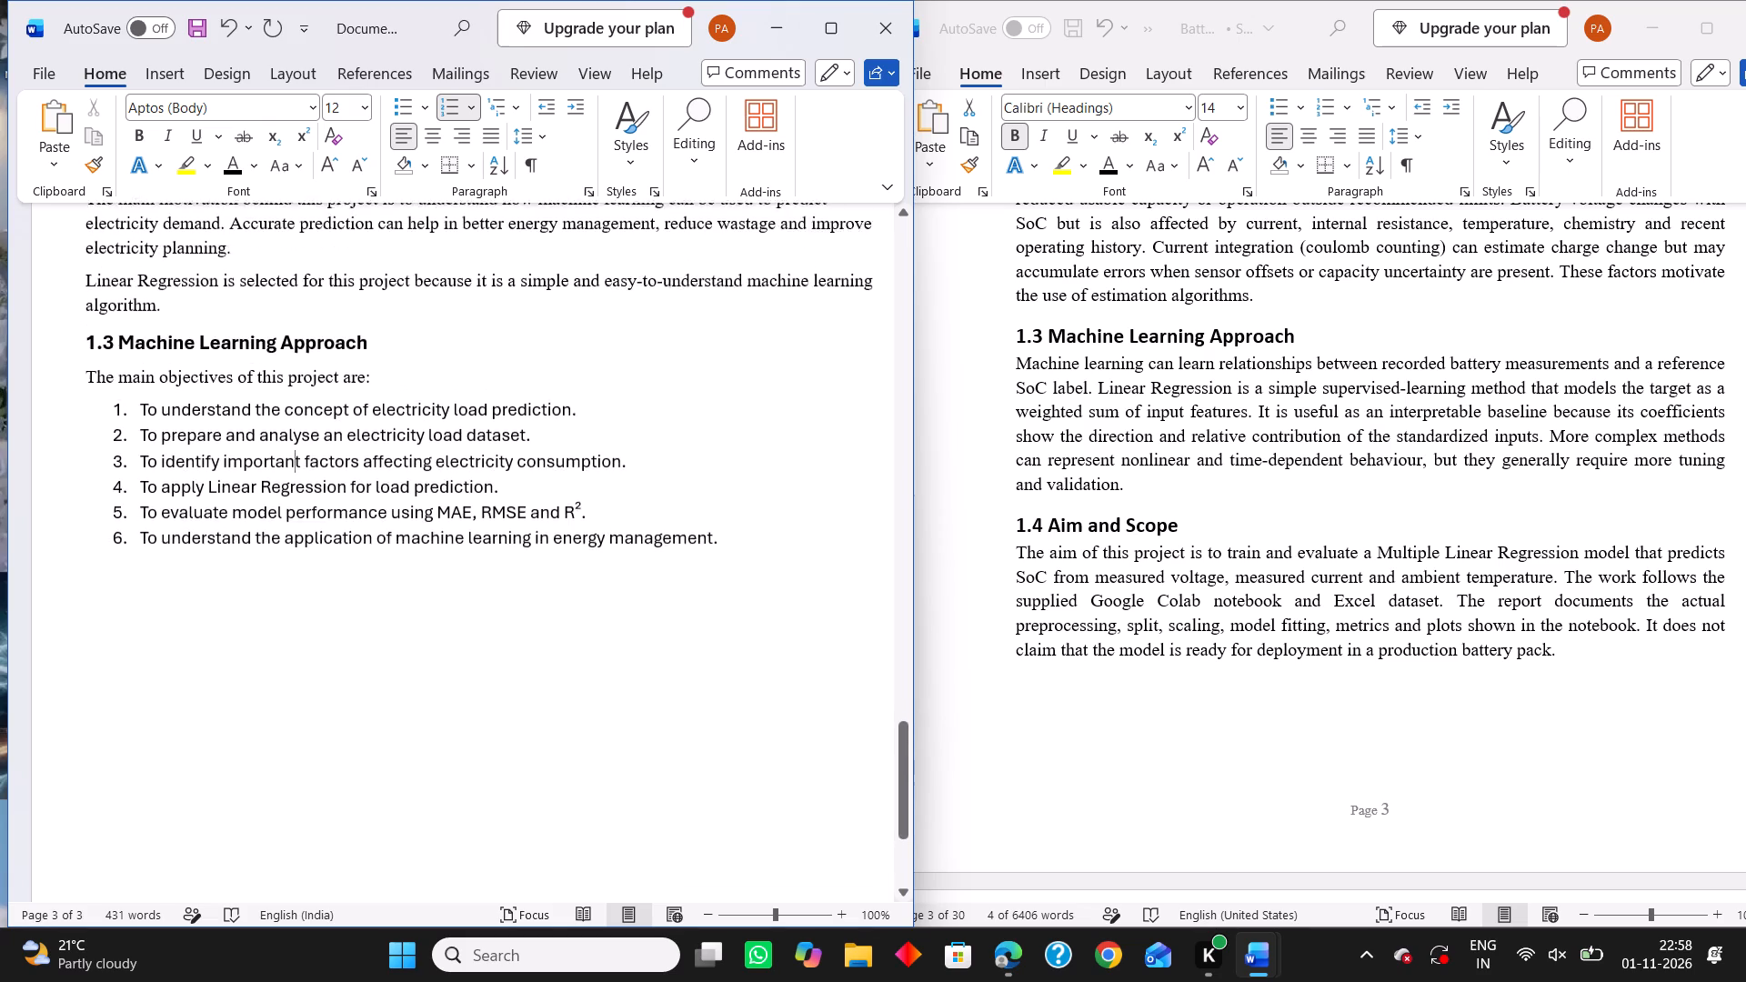
scroll(251, 502, "down", 10)
scroll(1039, 359, "down", 7)
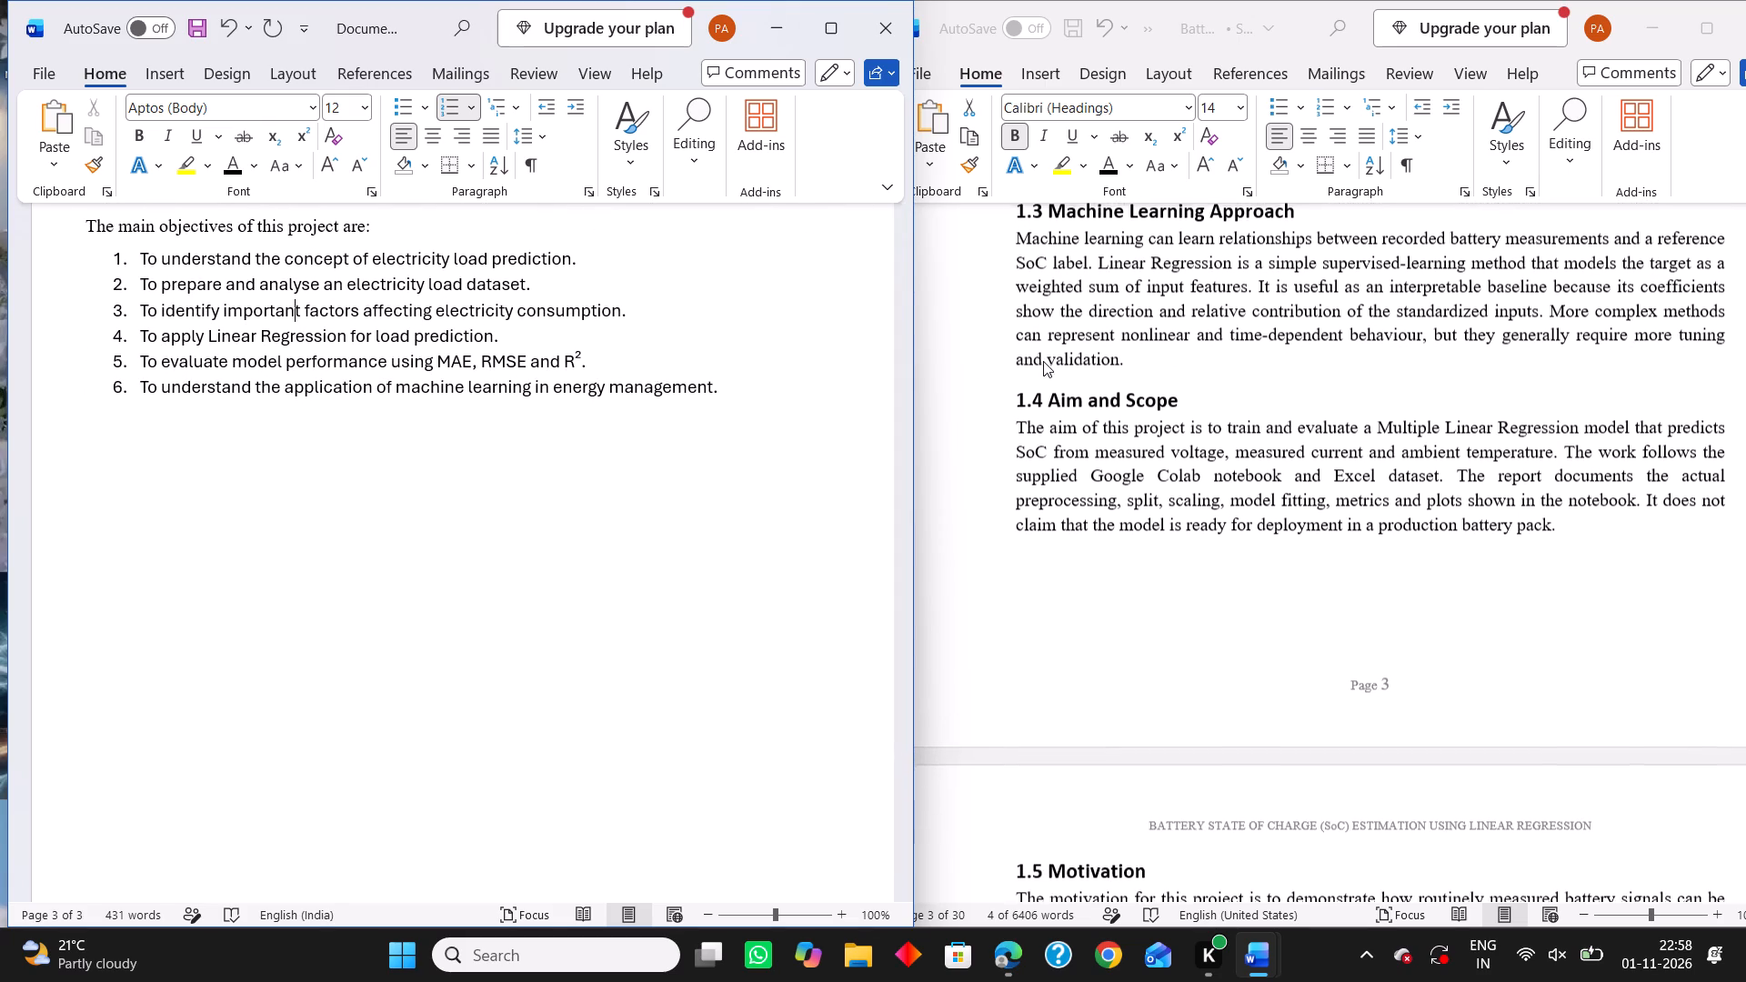
left_click_drag(1186, 396, 1182, 396)
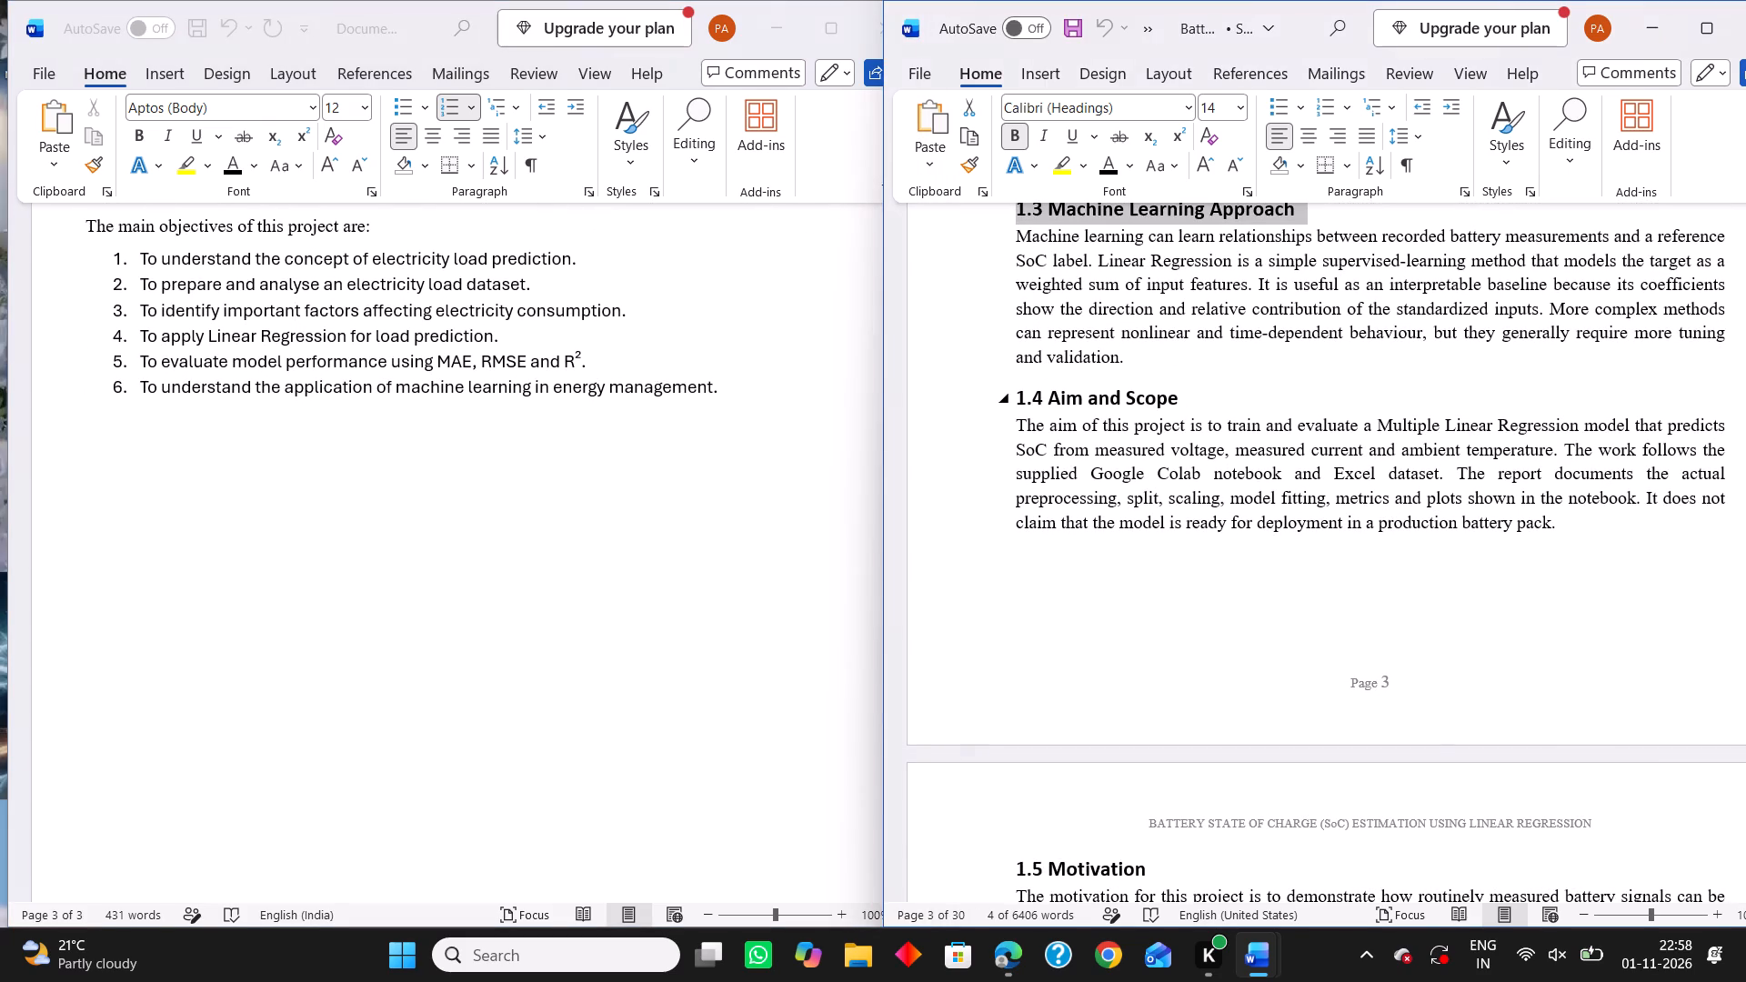
left_click_drag(1182, 396, 1065, 408)
left_click_drag(1182, 396, 1003, 421)
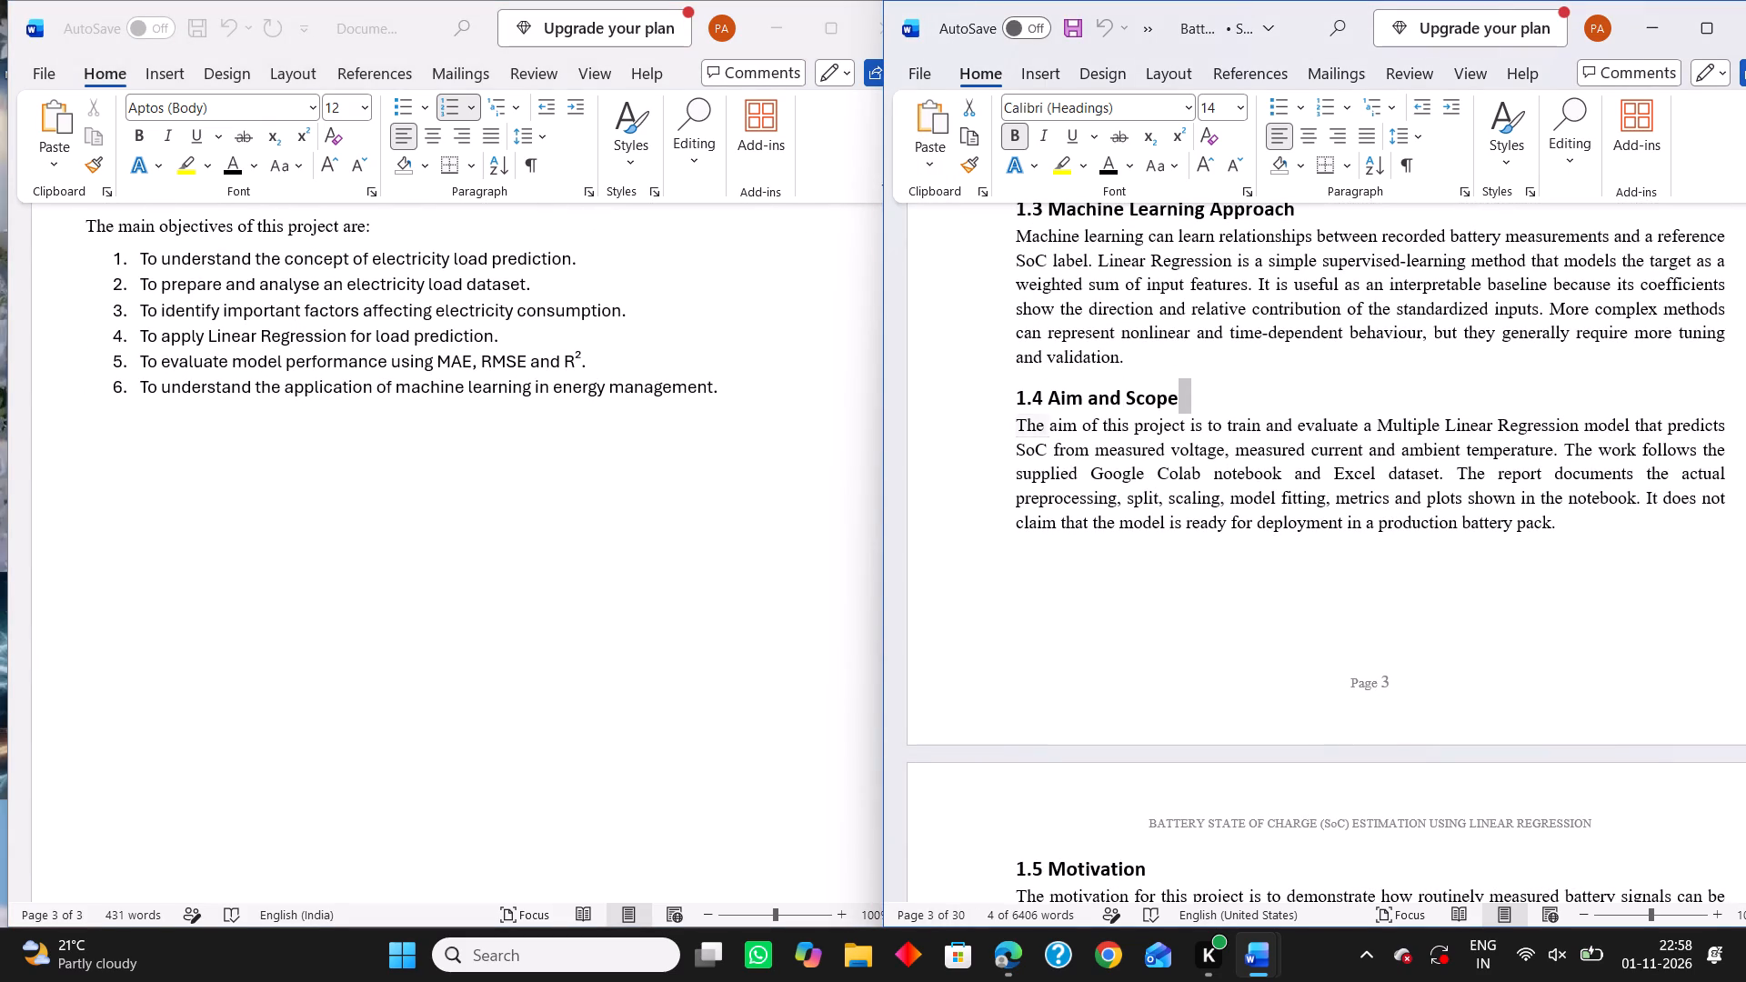
left_click_drag(1003, 421, 1009, 402)
key("ctrl+c")
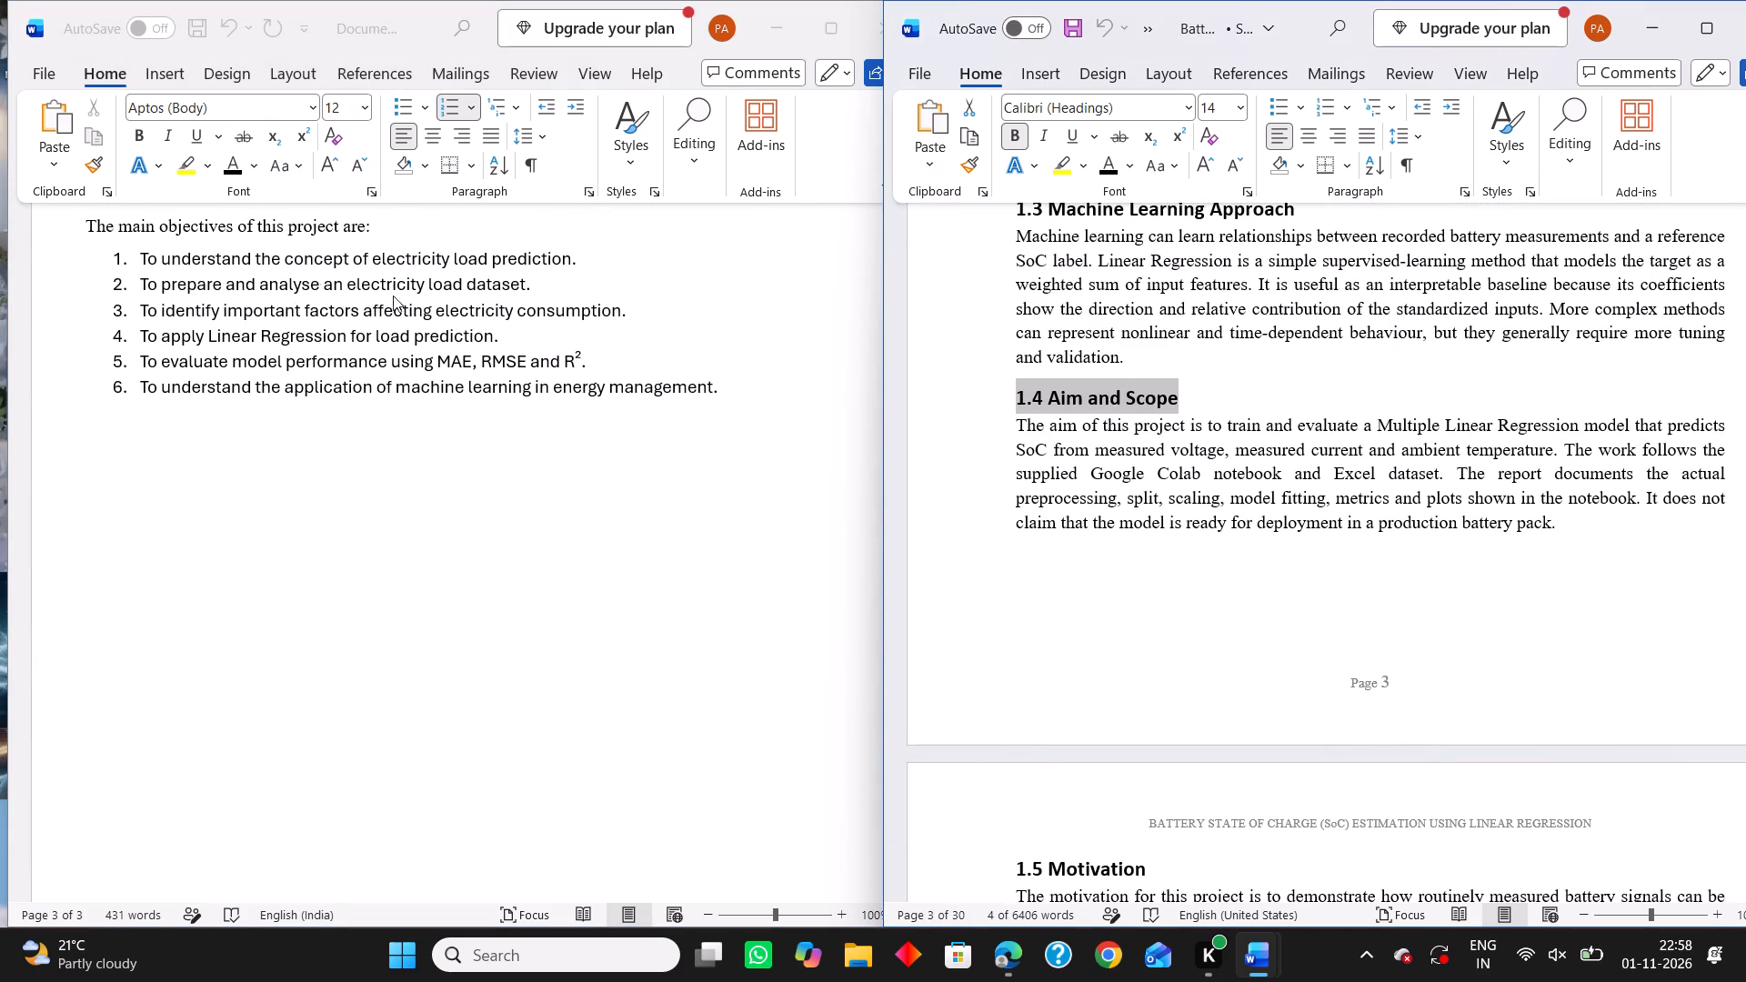
Set the font of the six numbered objectives to Times New Roman, matching the battery report's body text.
left_click(105, 409)
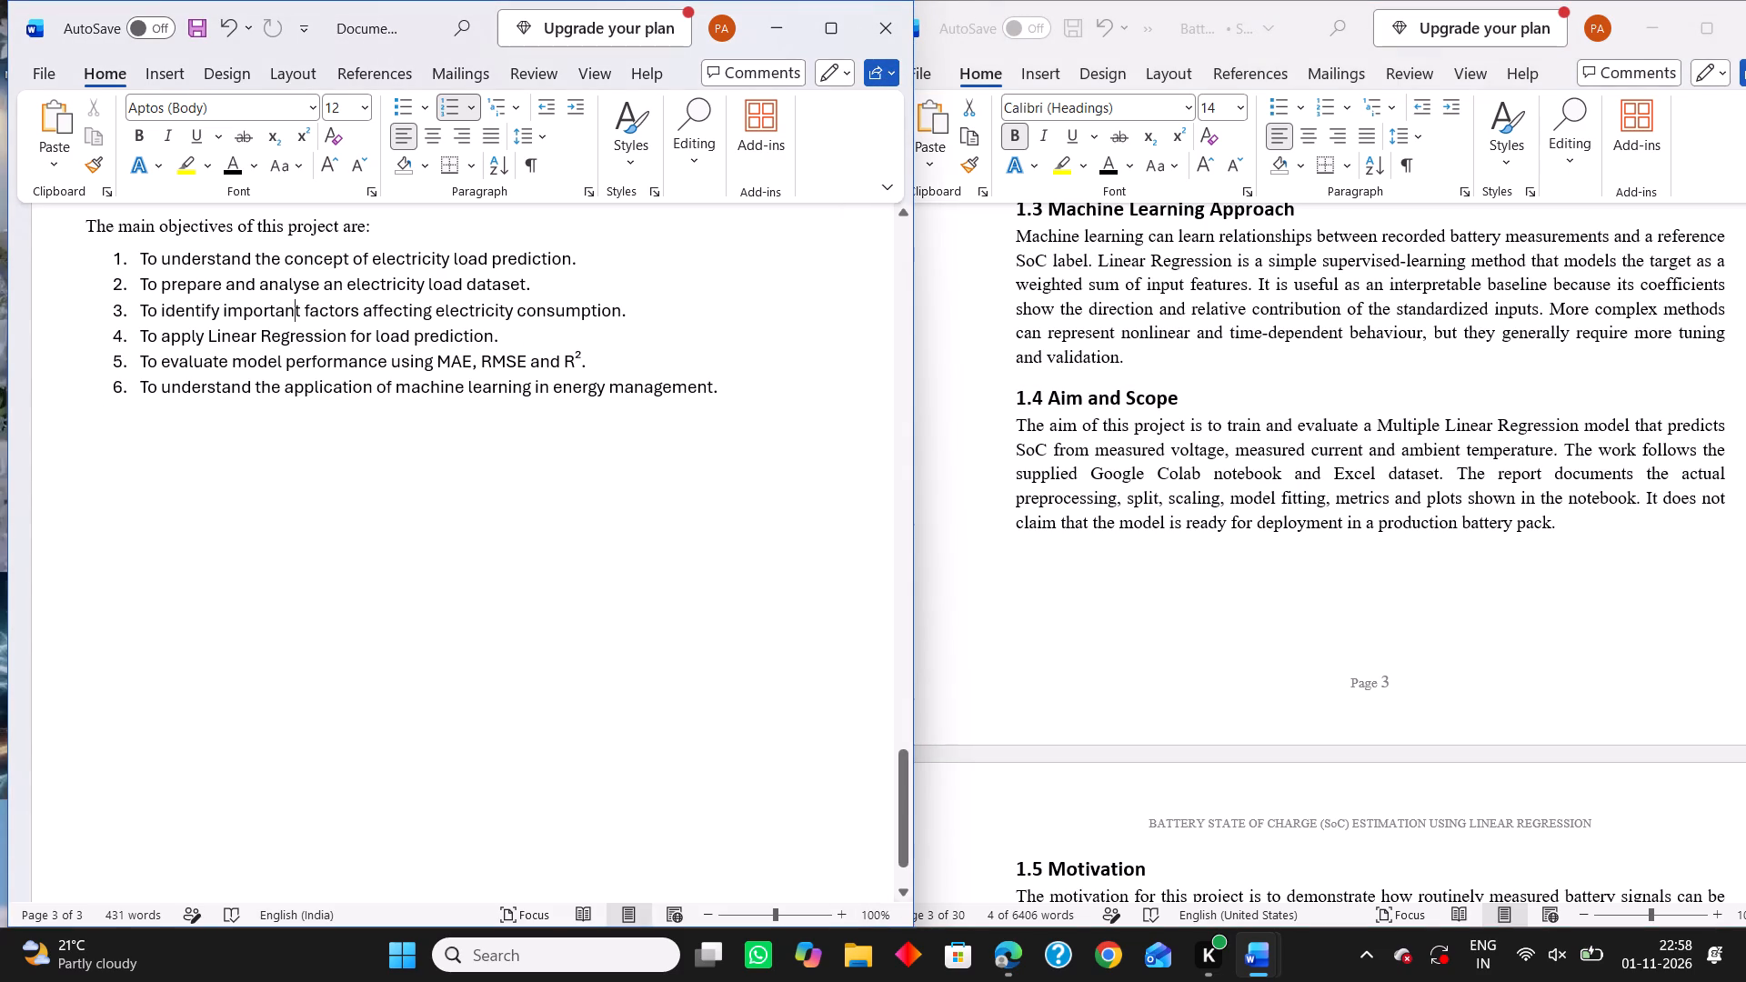
left_click(744, 412)
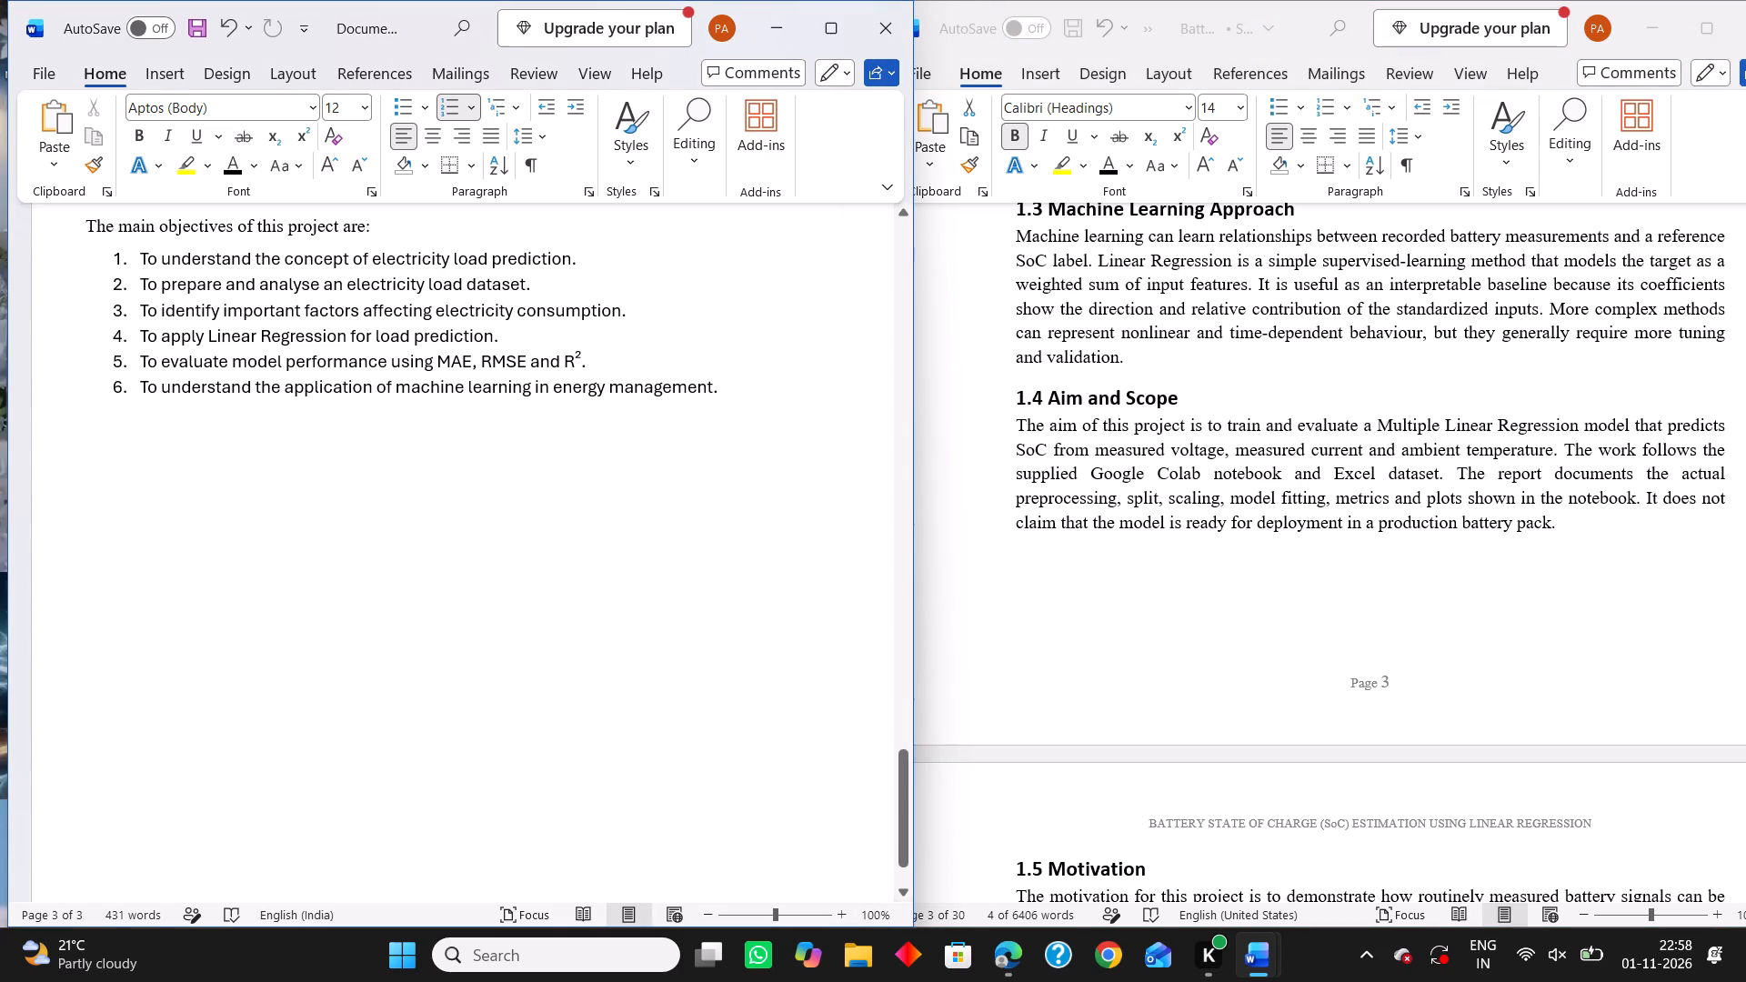
left_click(683, 382)
left_click(1066, 297)
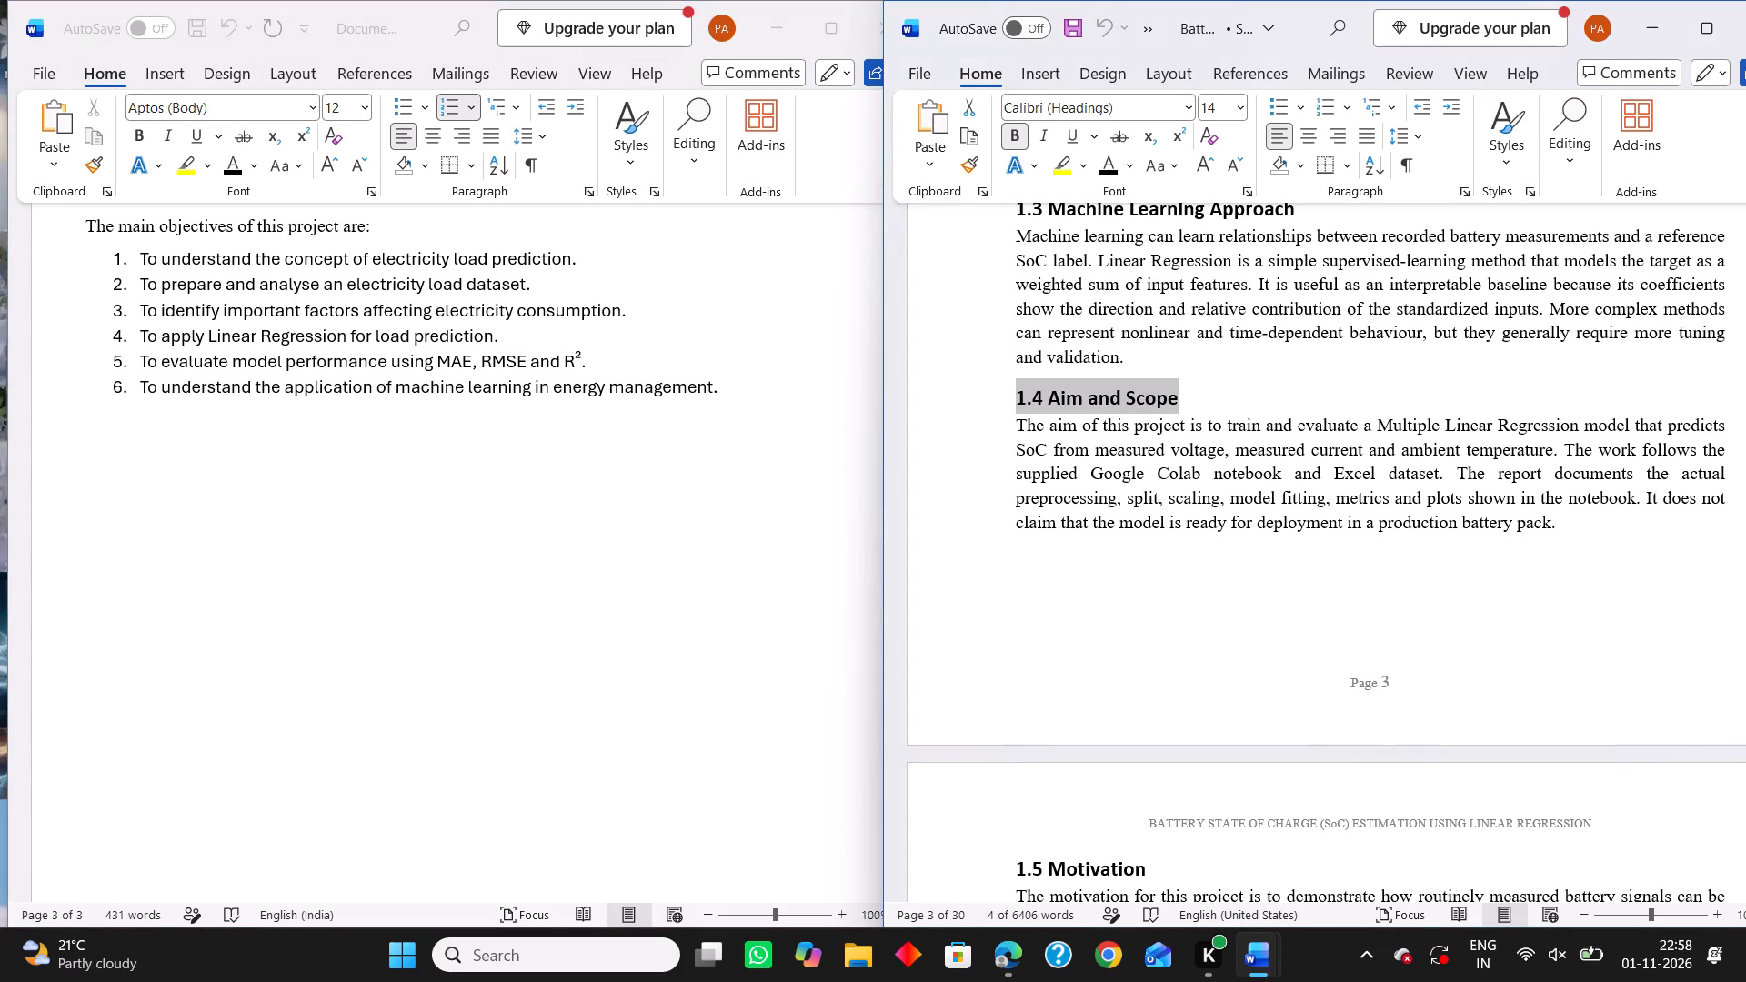
scroll(509, 319, "up", 11)
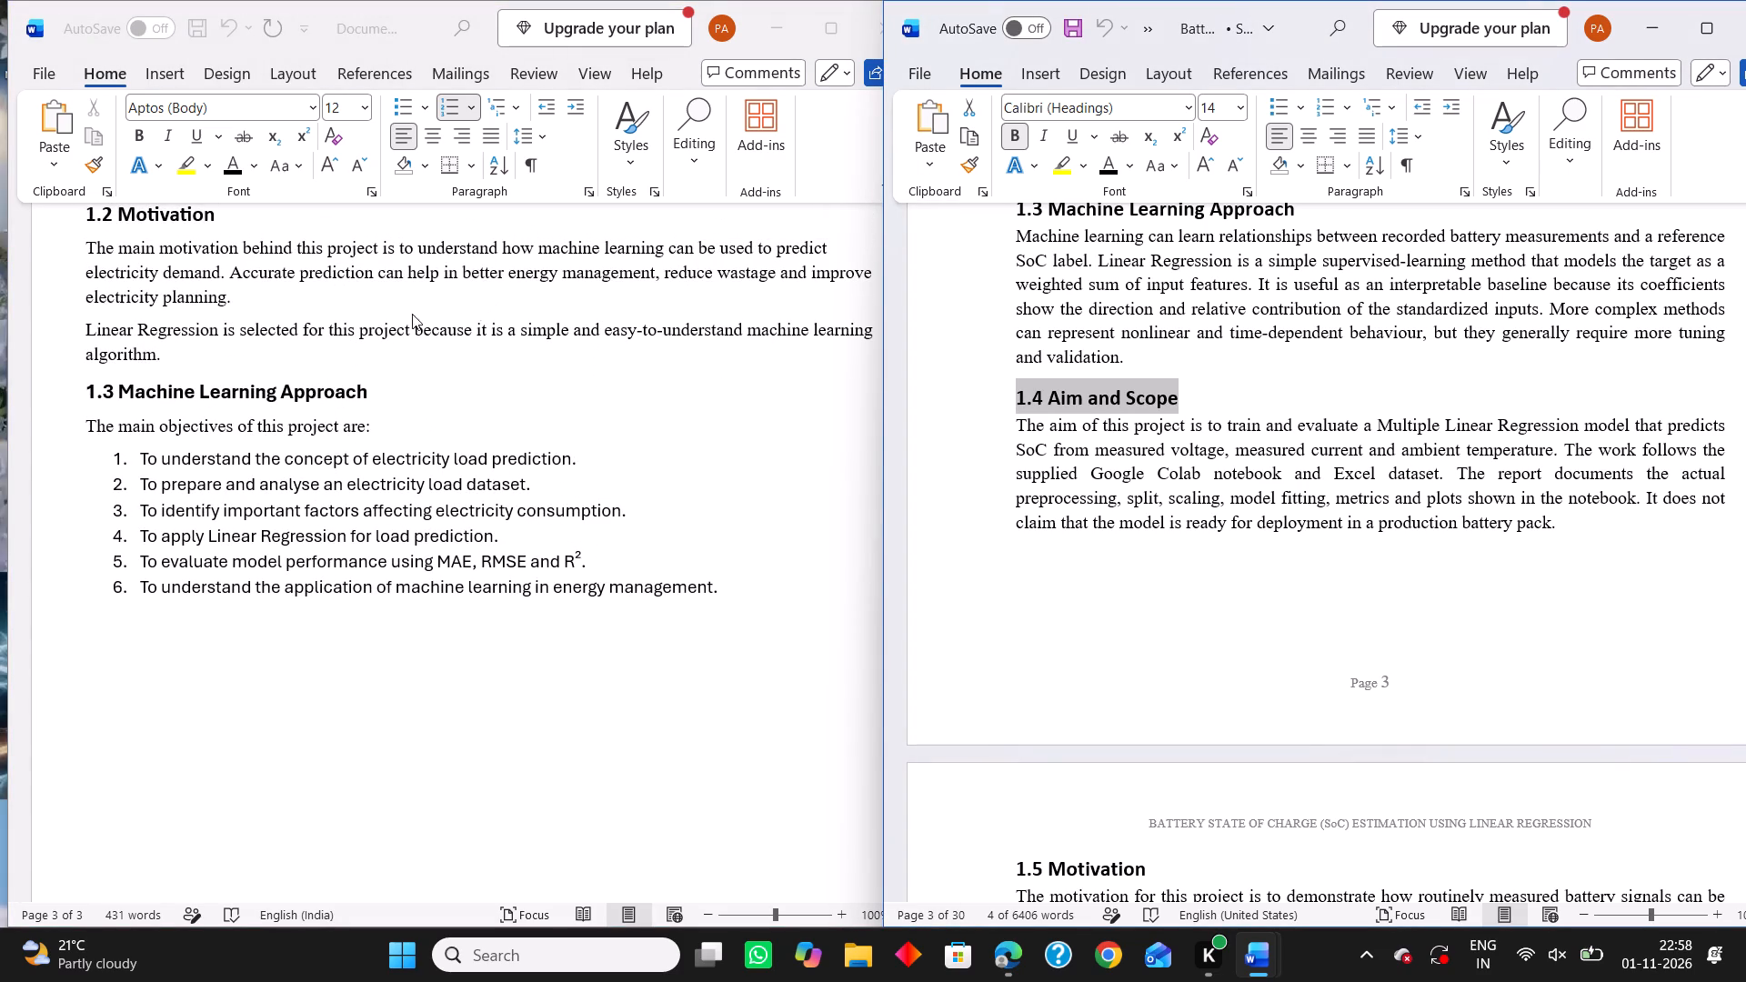
left_click(120, 424)
left_click(140, 435)
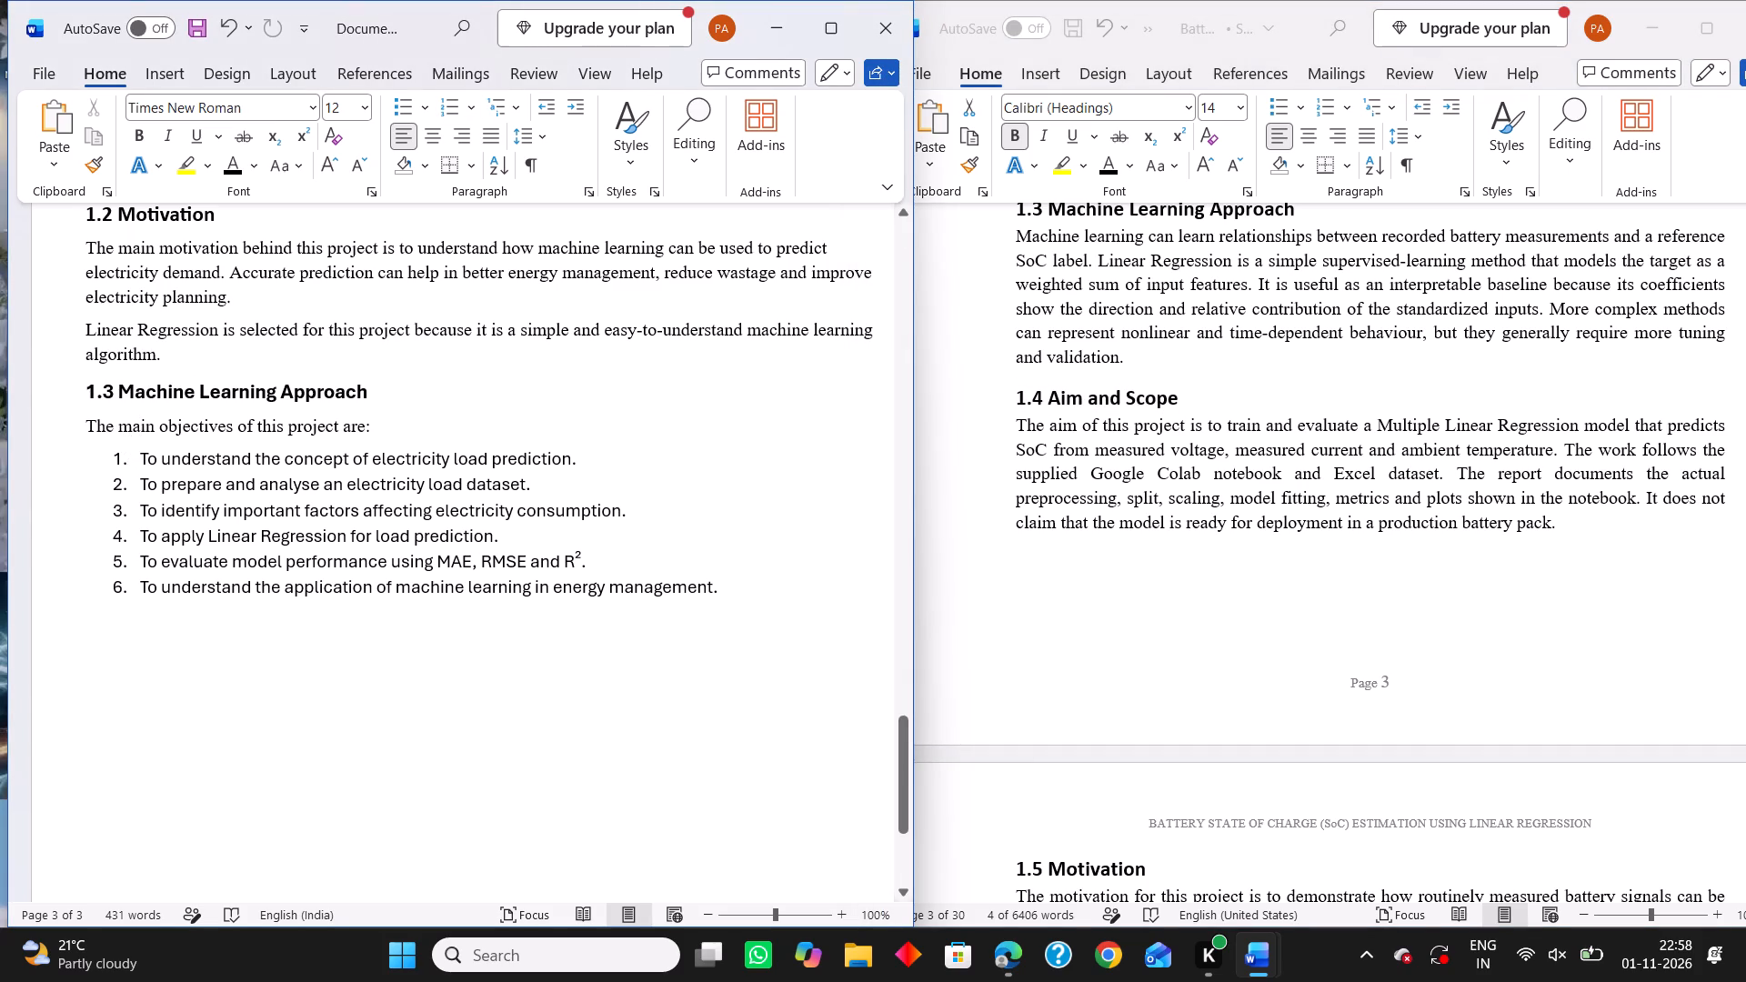
left_click(1072, 263)
left_click(1058, 260)
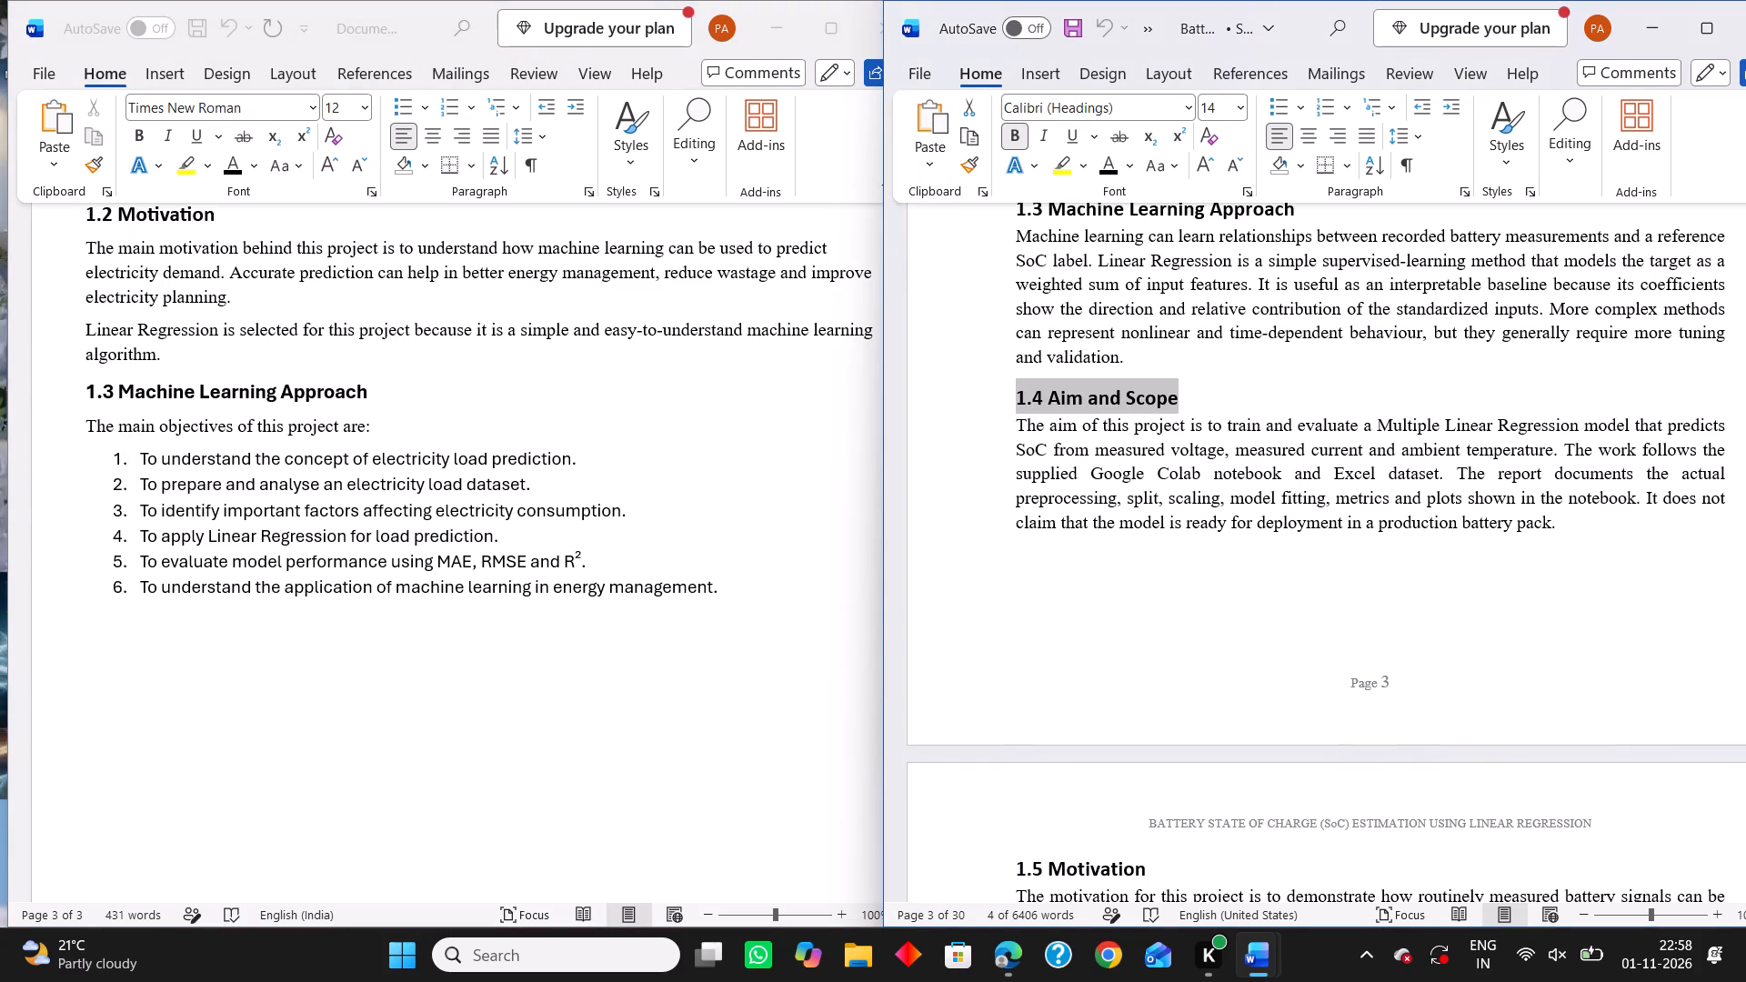
left_click_drag(138, 450, 138, 451)
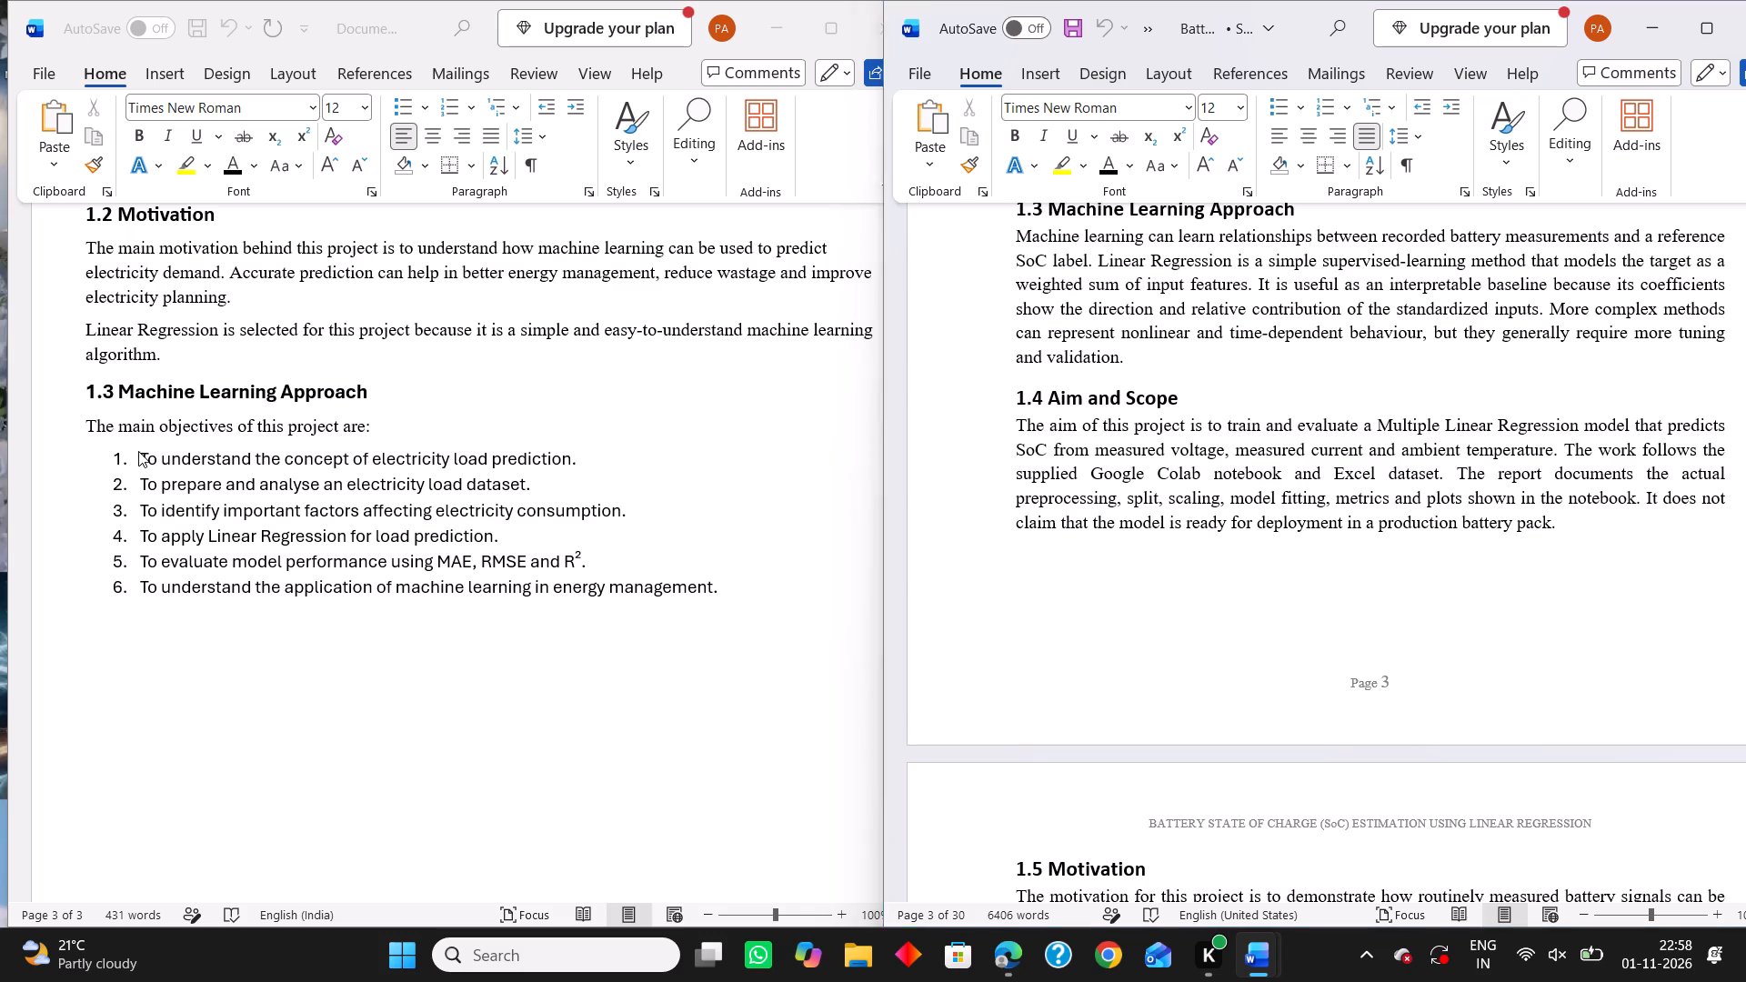
left_click_drag(138, 451, 578, 587)
left_click_drag(708, 594, 244, 480)
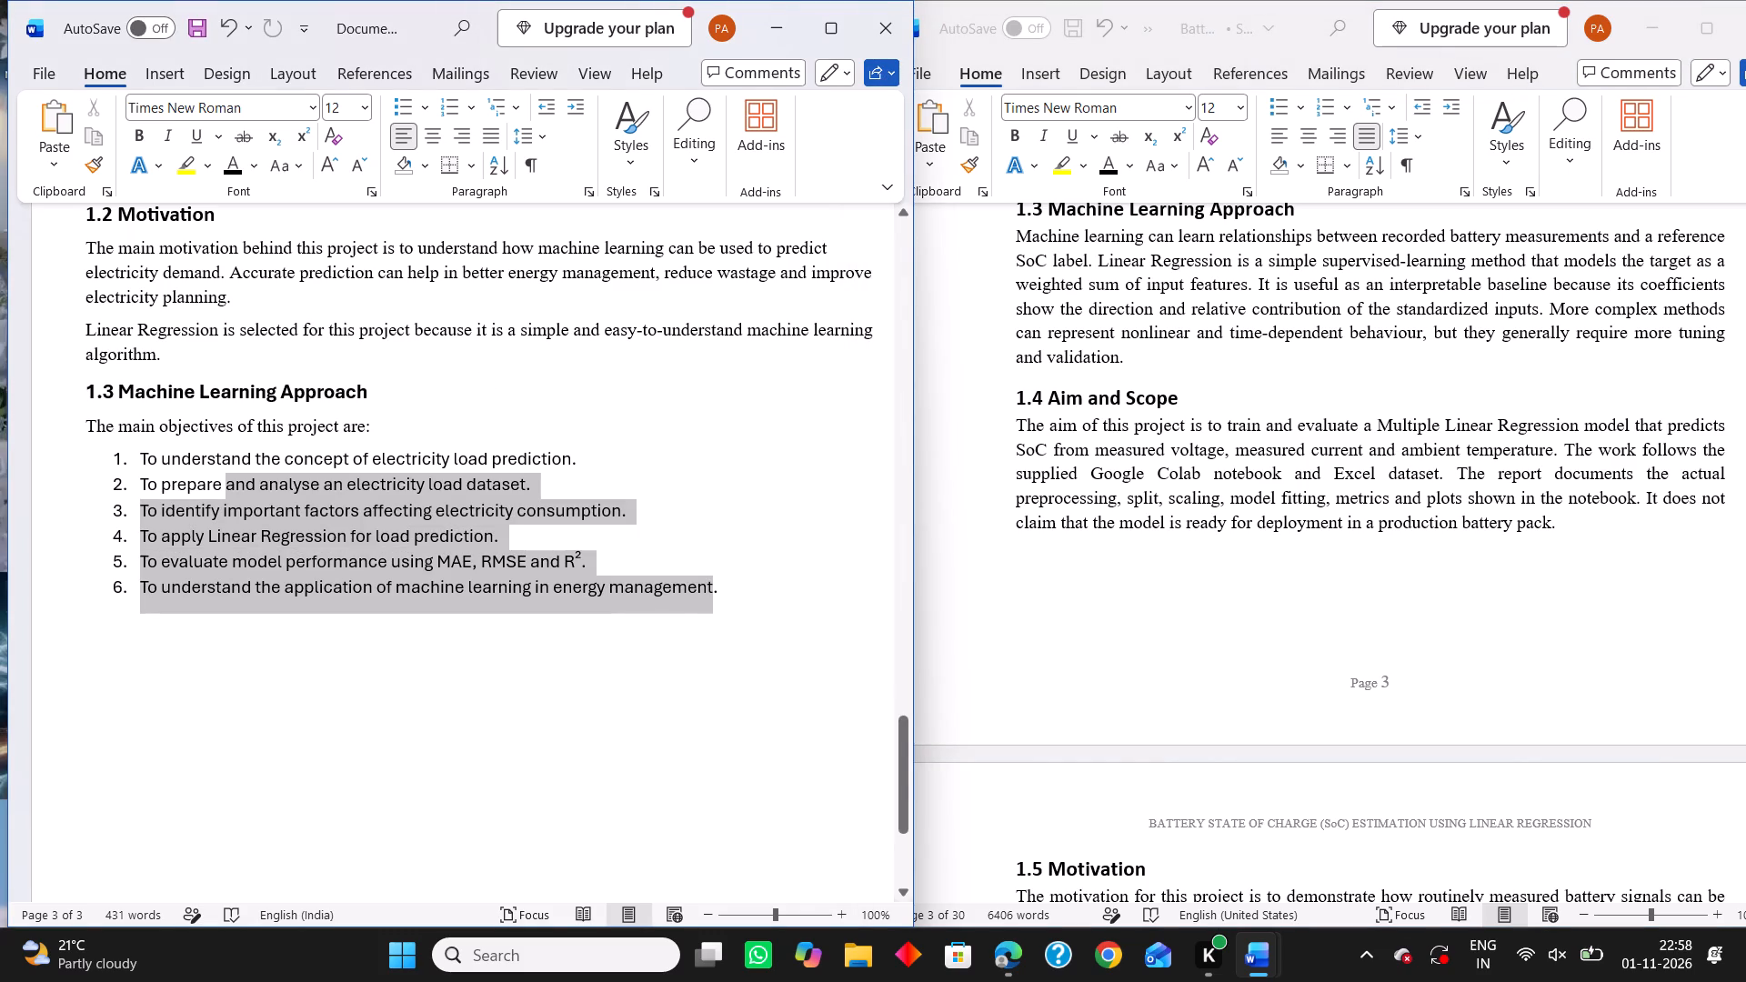
left_click_drag(244, 480, 135, 459)
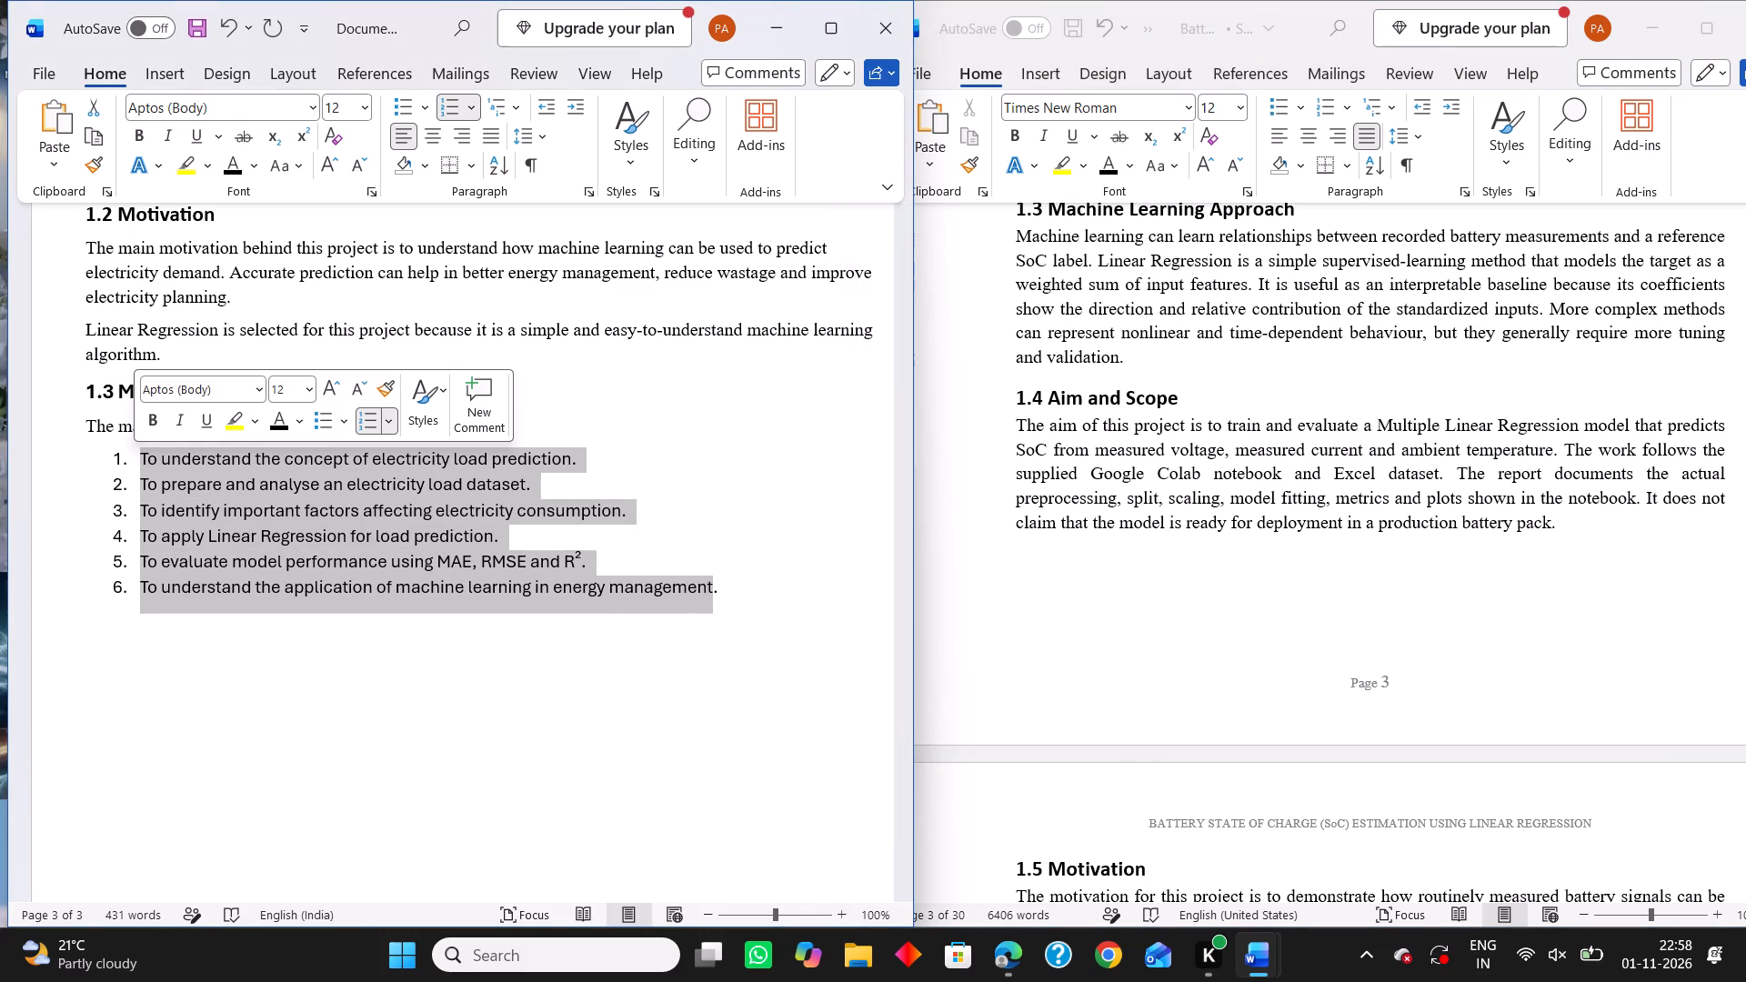
left_click(201, 386)
type("tim")
key("Right")
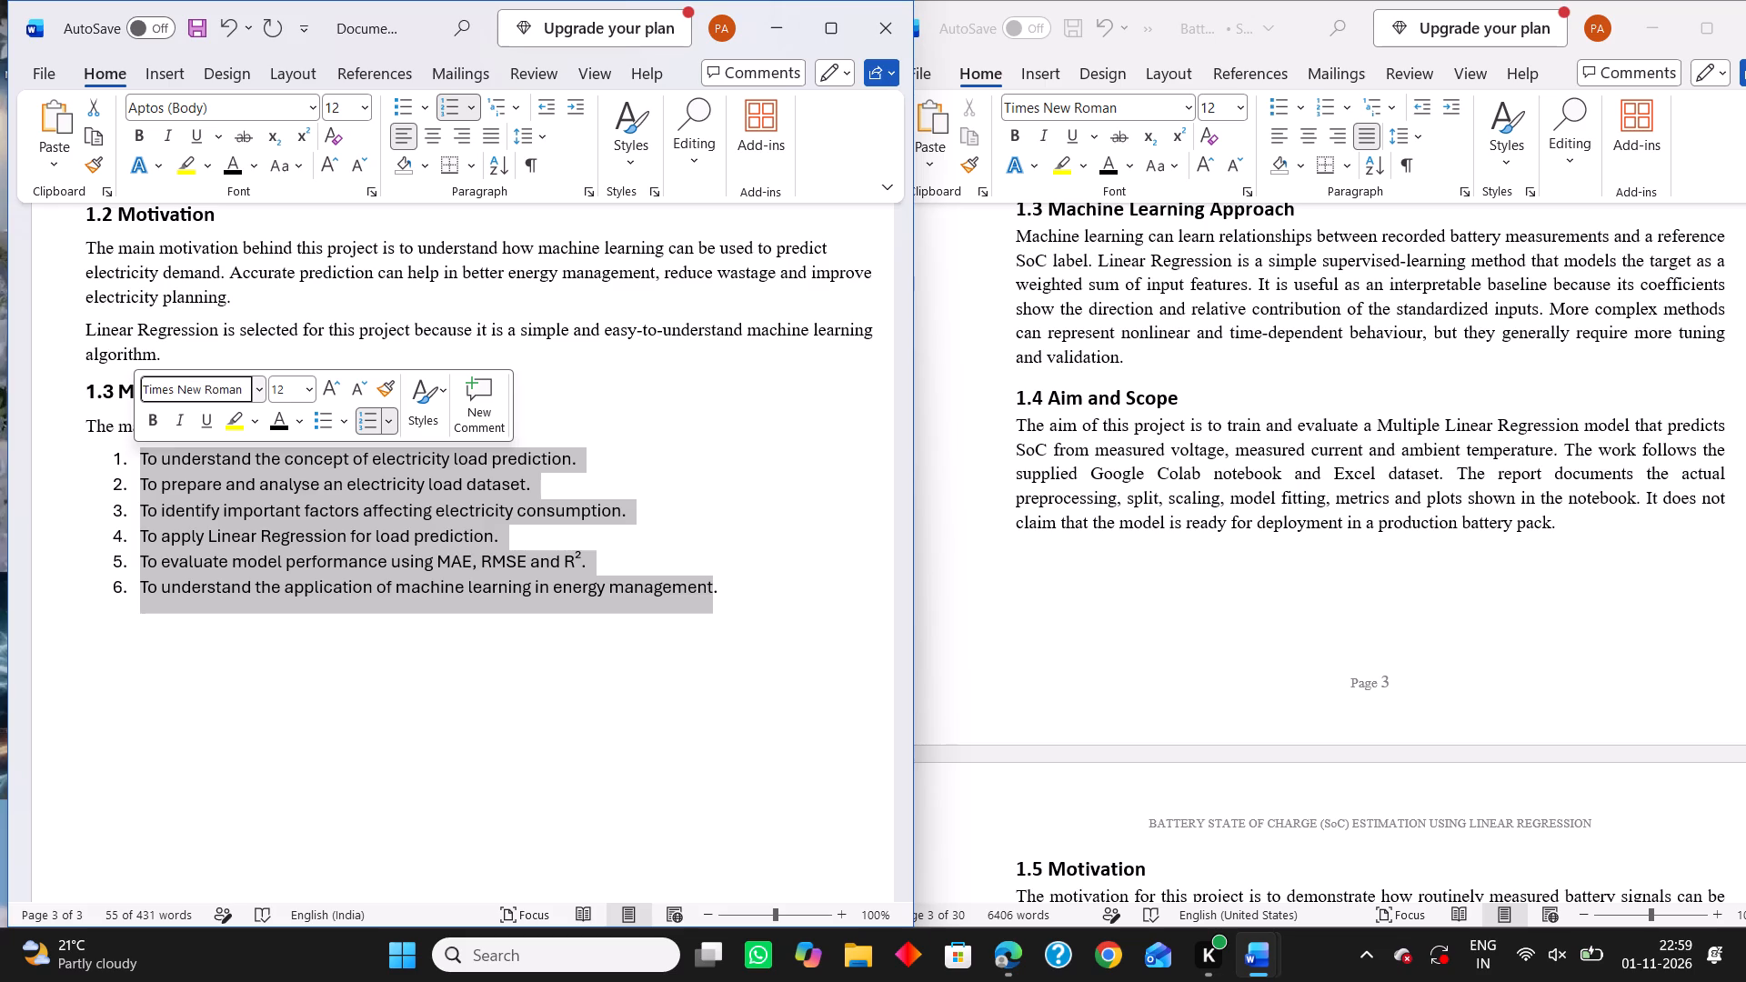
key("Return")
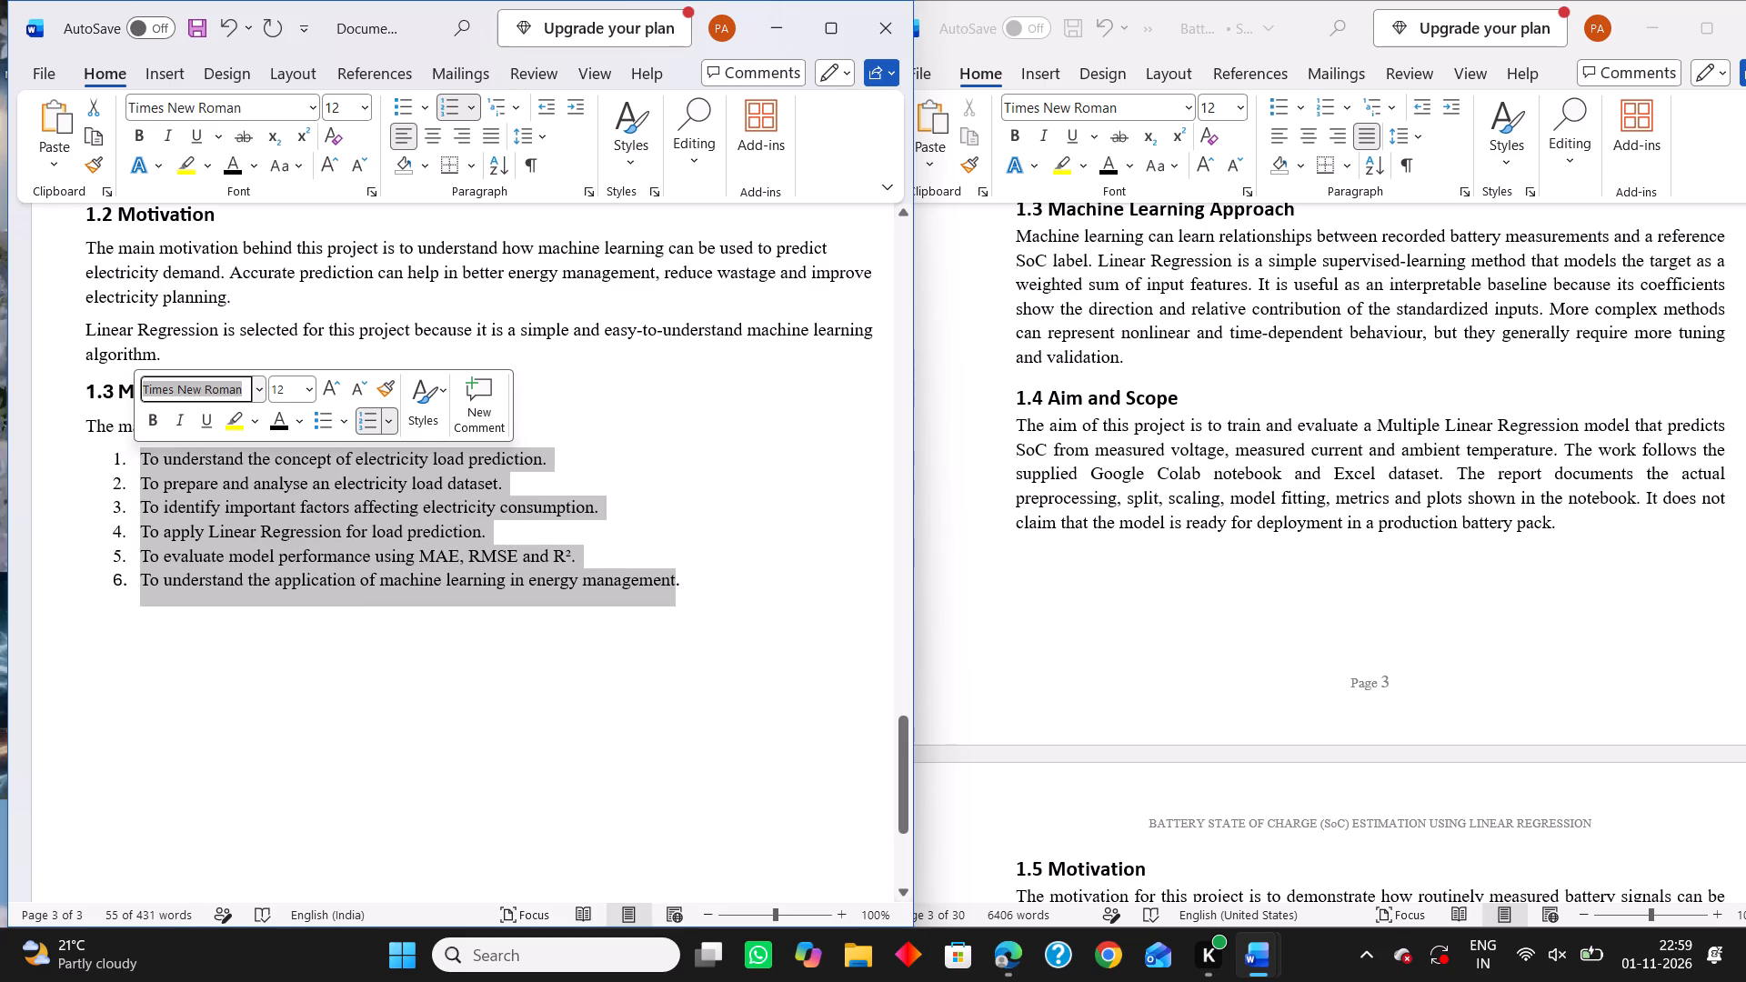
Paste the copied "1.4 Aim and Scope" heading on the empty line below the numbered objectives.
left_click(246, 641)
key("ctrl+v")
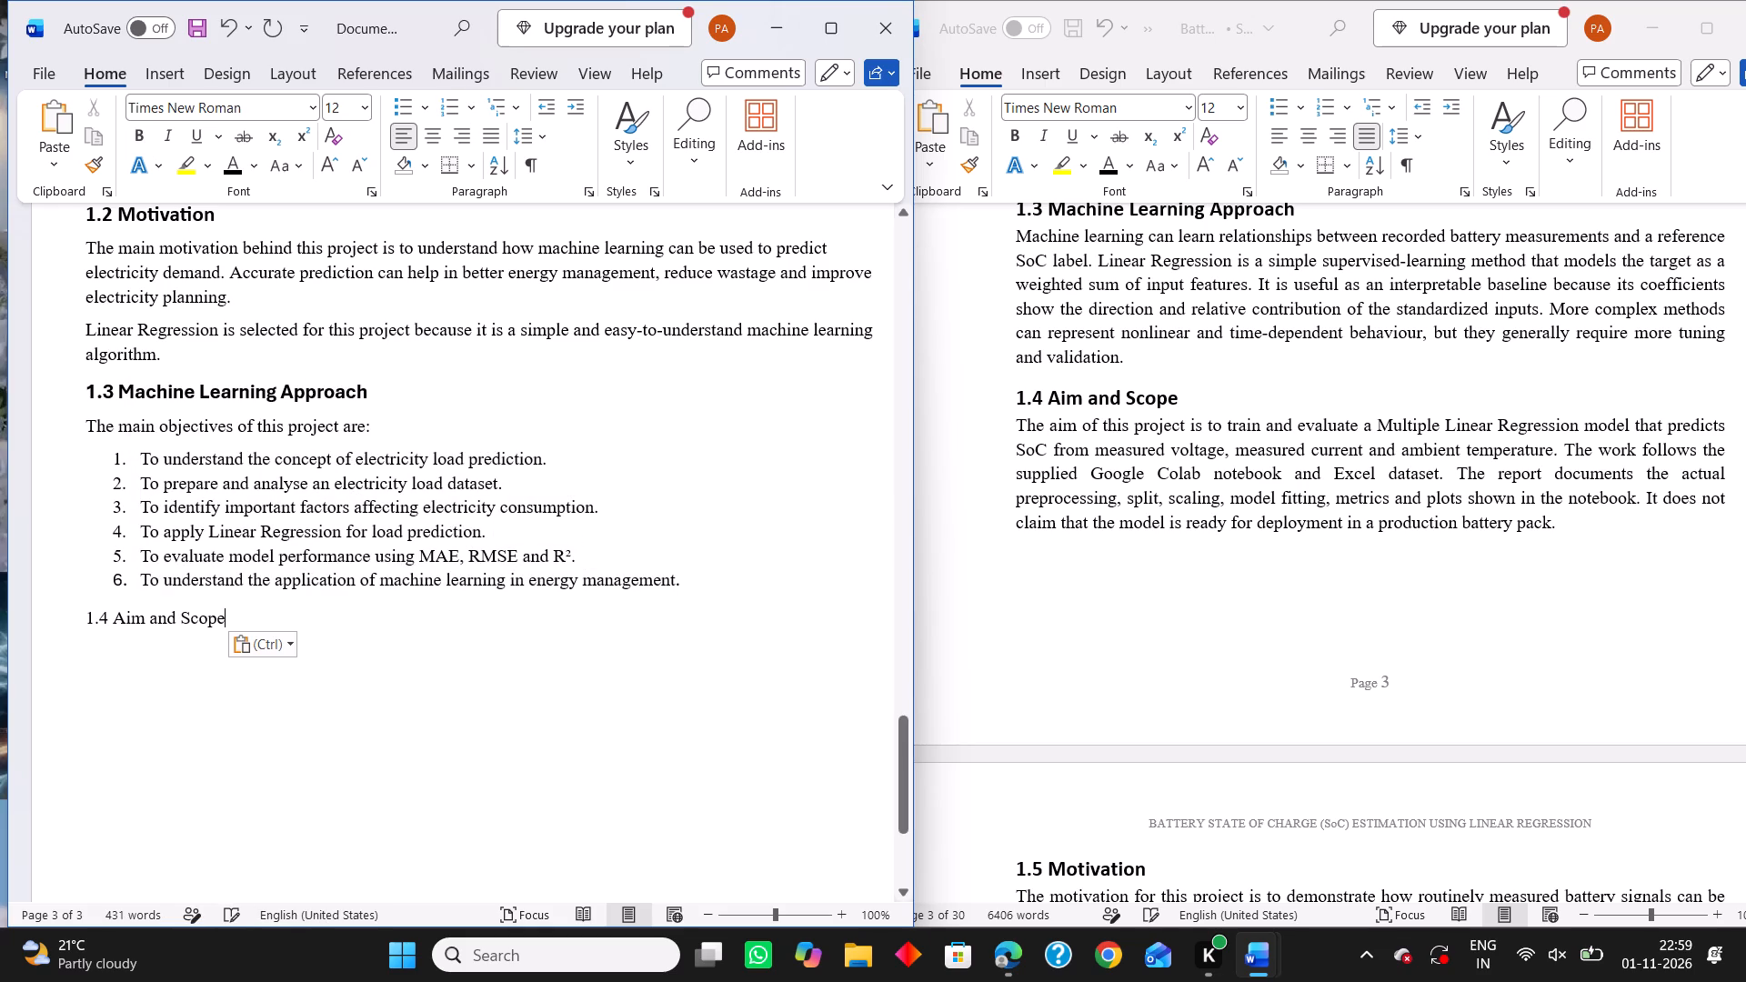
Format the pasted "1.4 Aim and Scope" heading as 14 pt, bold and black.
left_click_drag(81, 617, 288, 676)
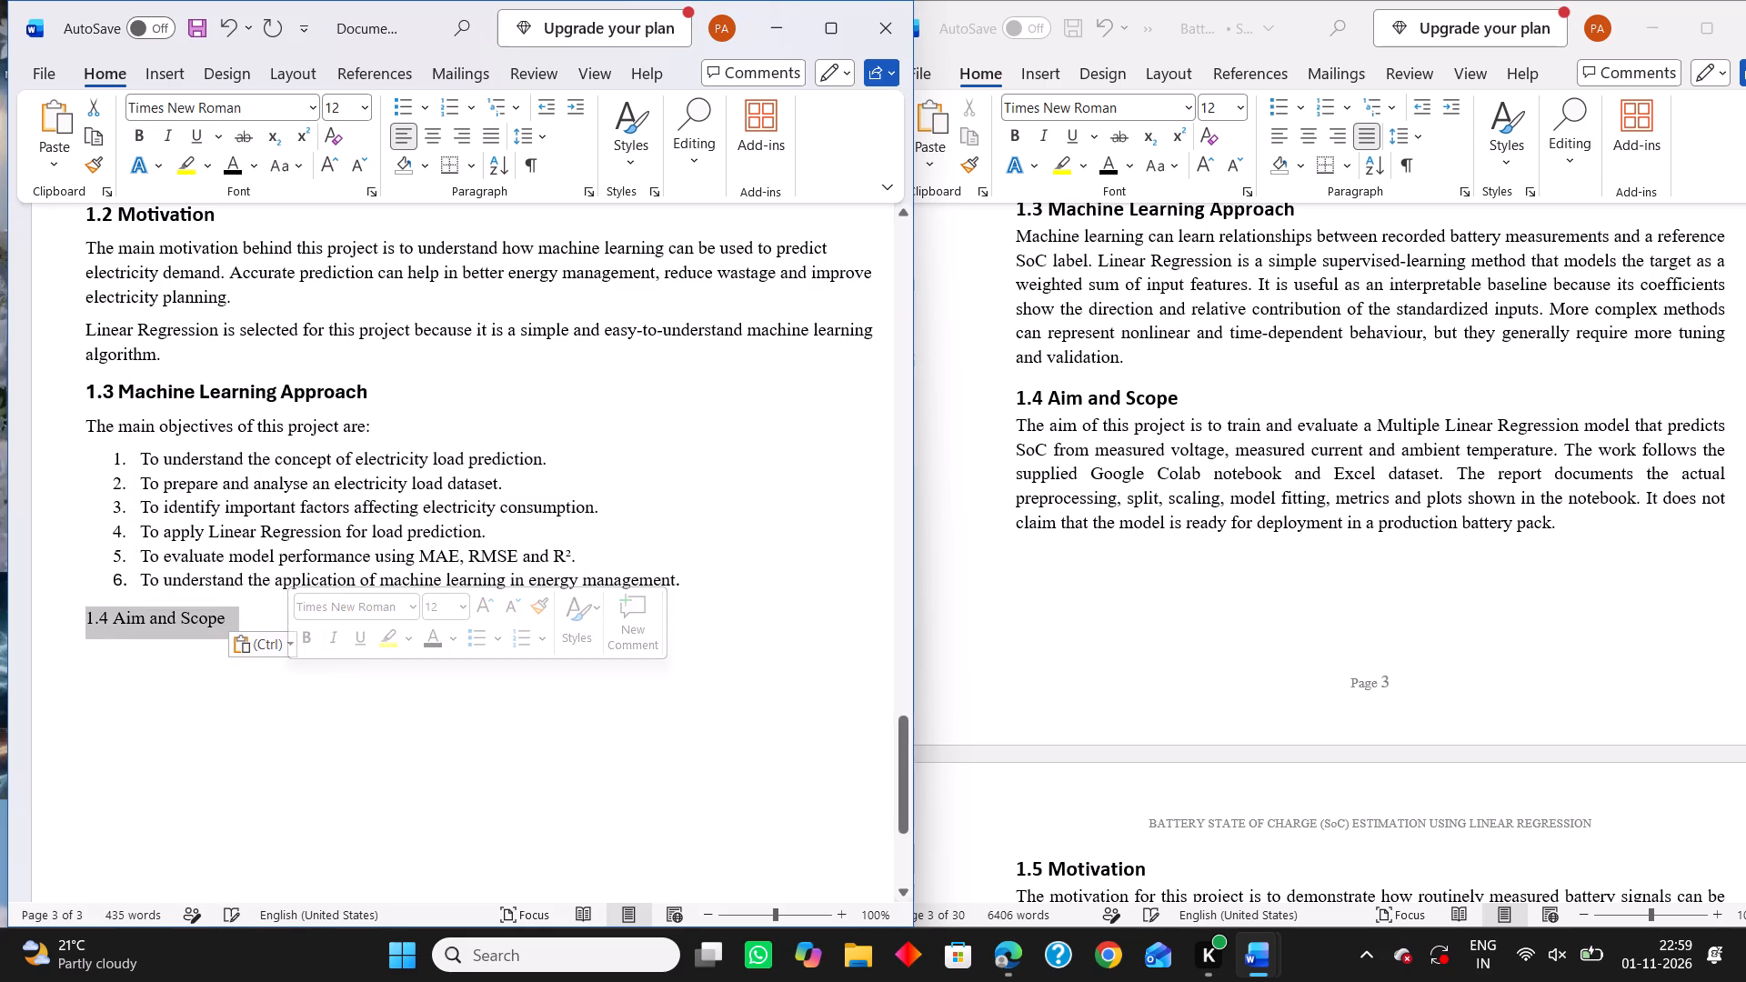
left_click(359, 113)
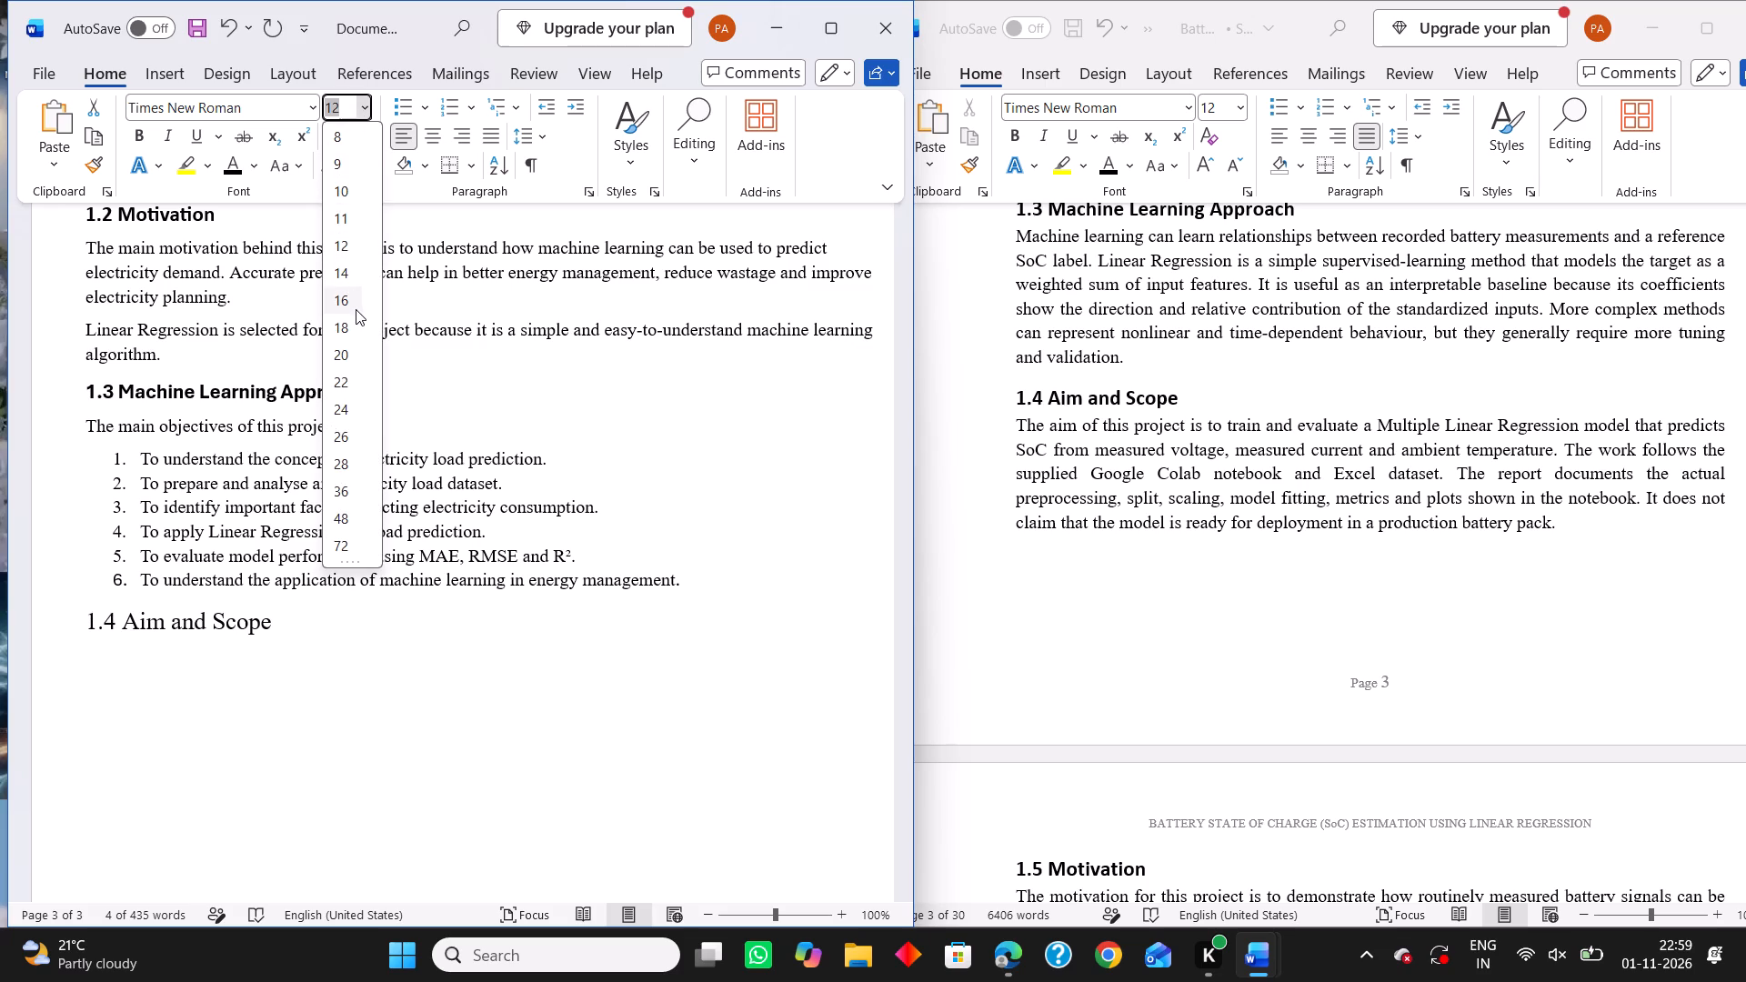
left_click(348, 285)
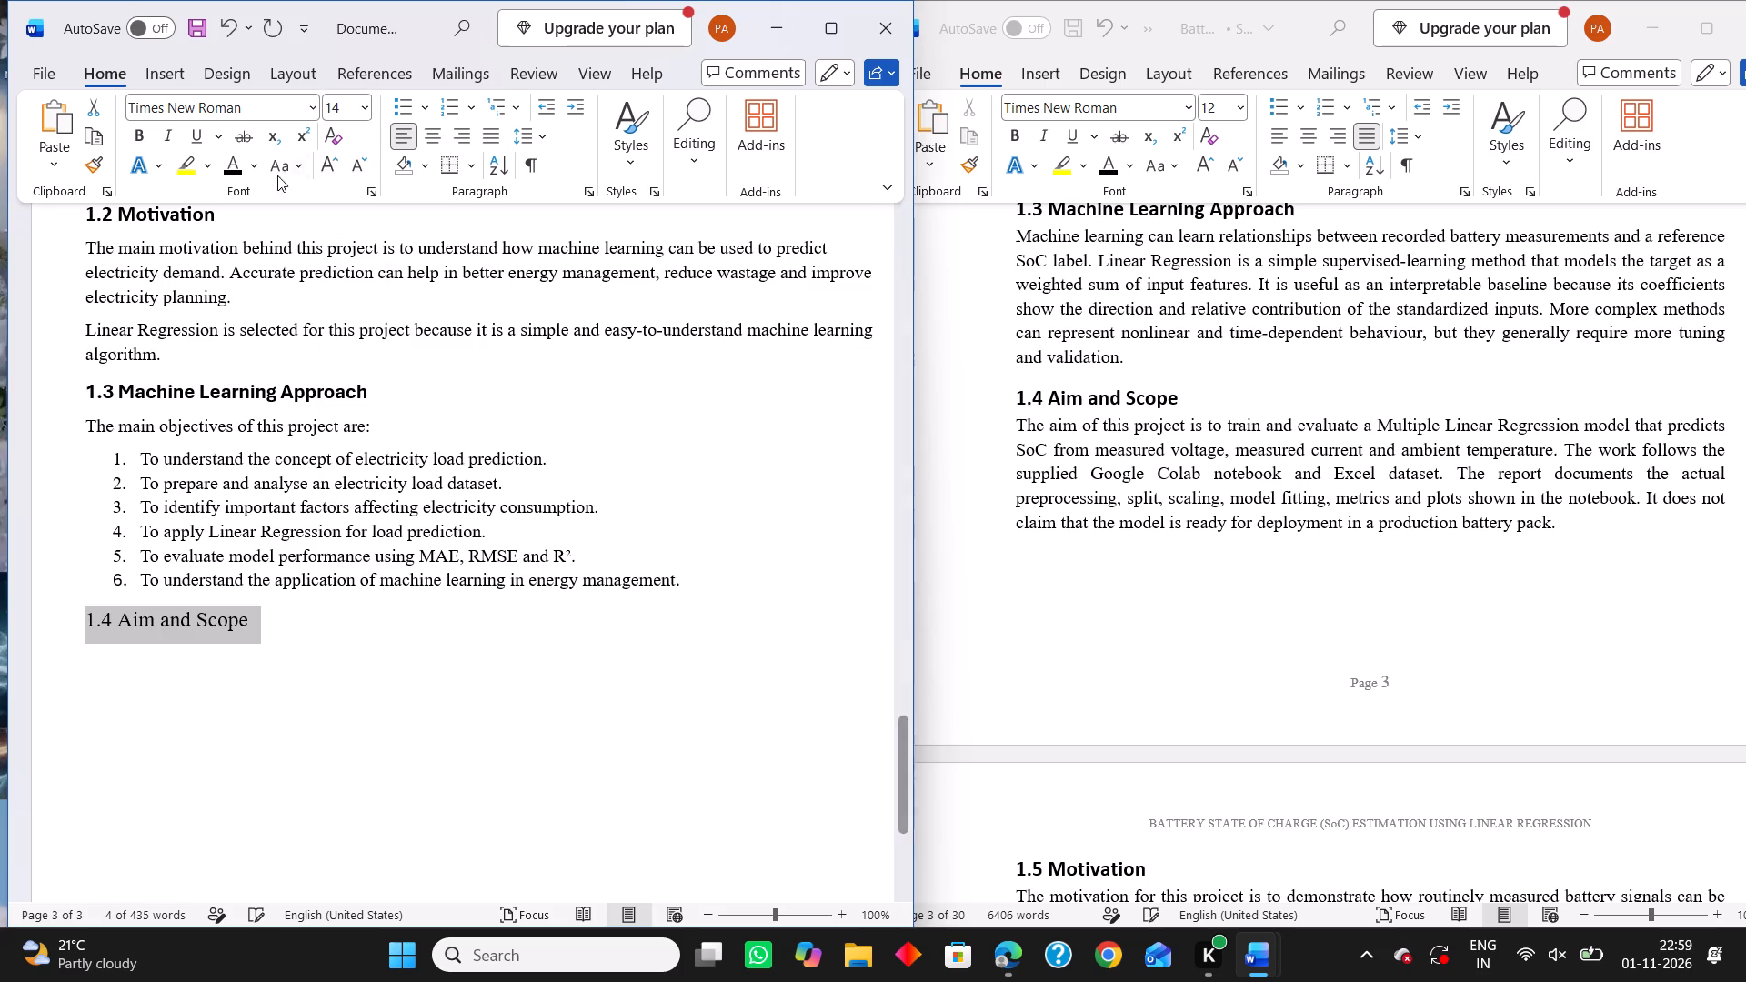
left_click(131, 137)
left_click(230, 170)
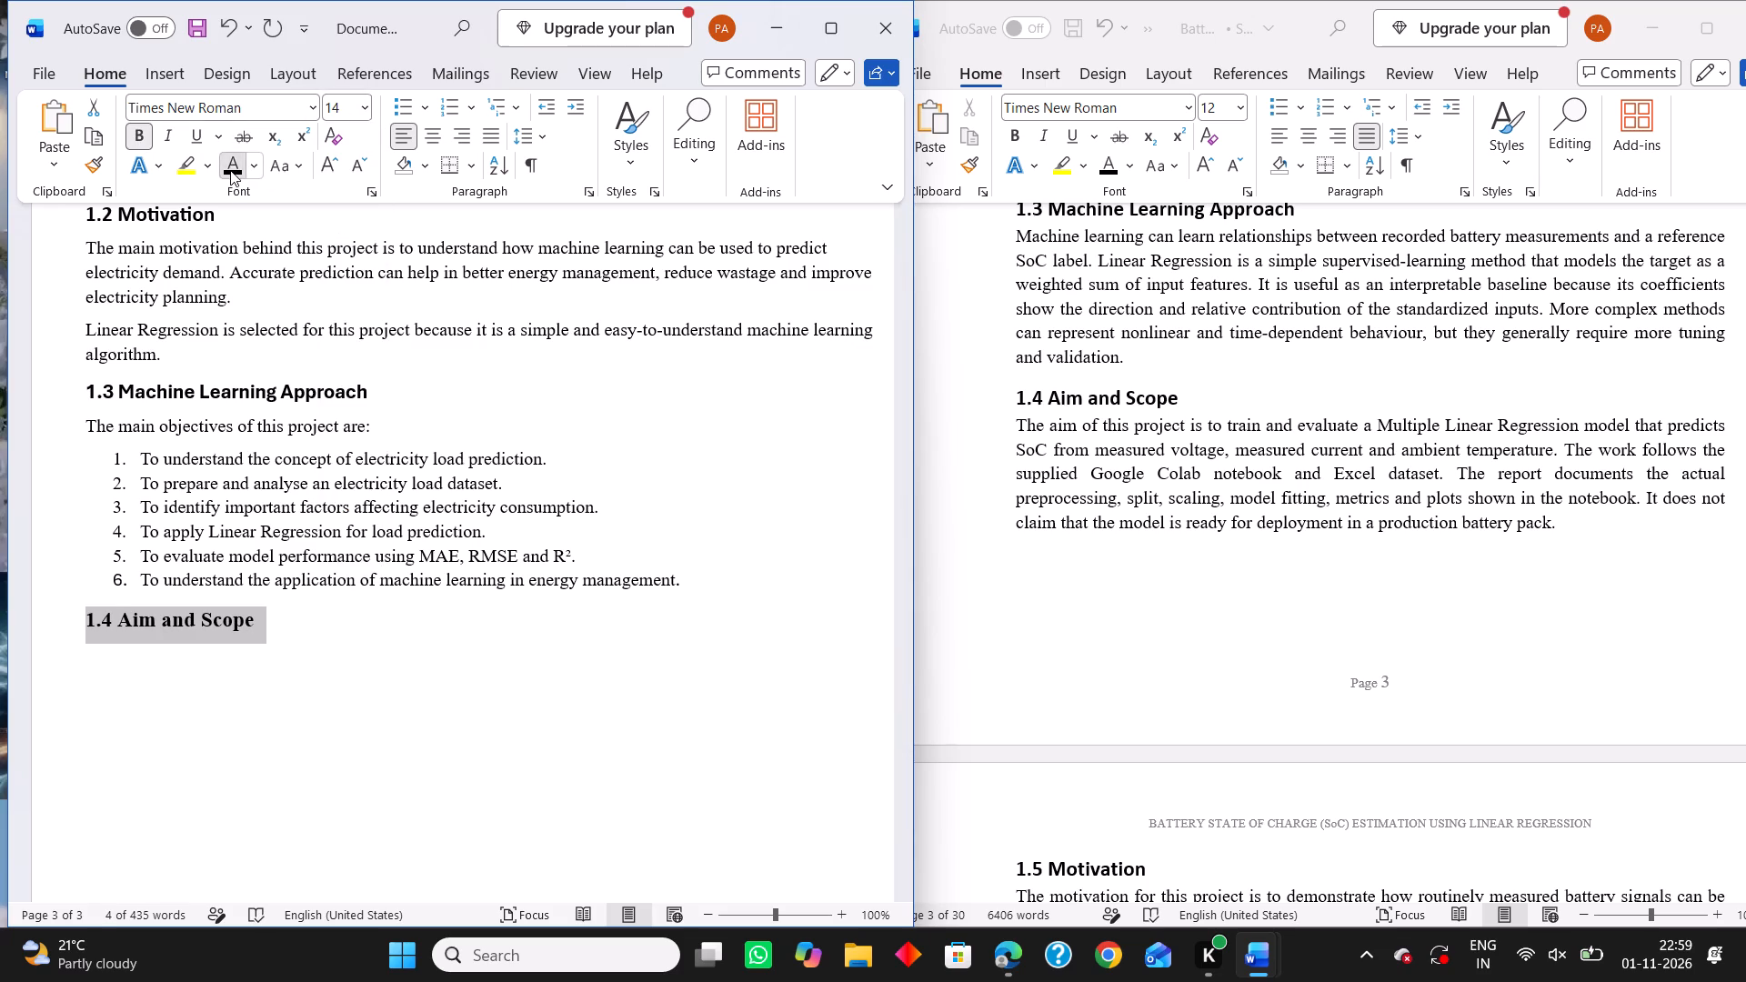
Set the "1.4 Aim and Scope" heading's font to Calibri.
left_click(245, 101)
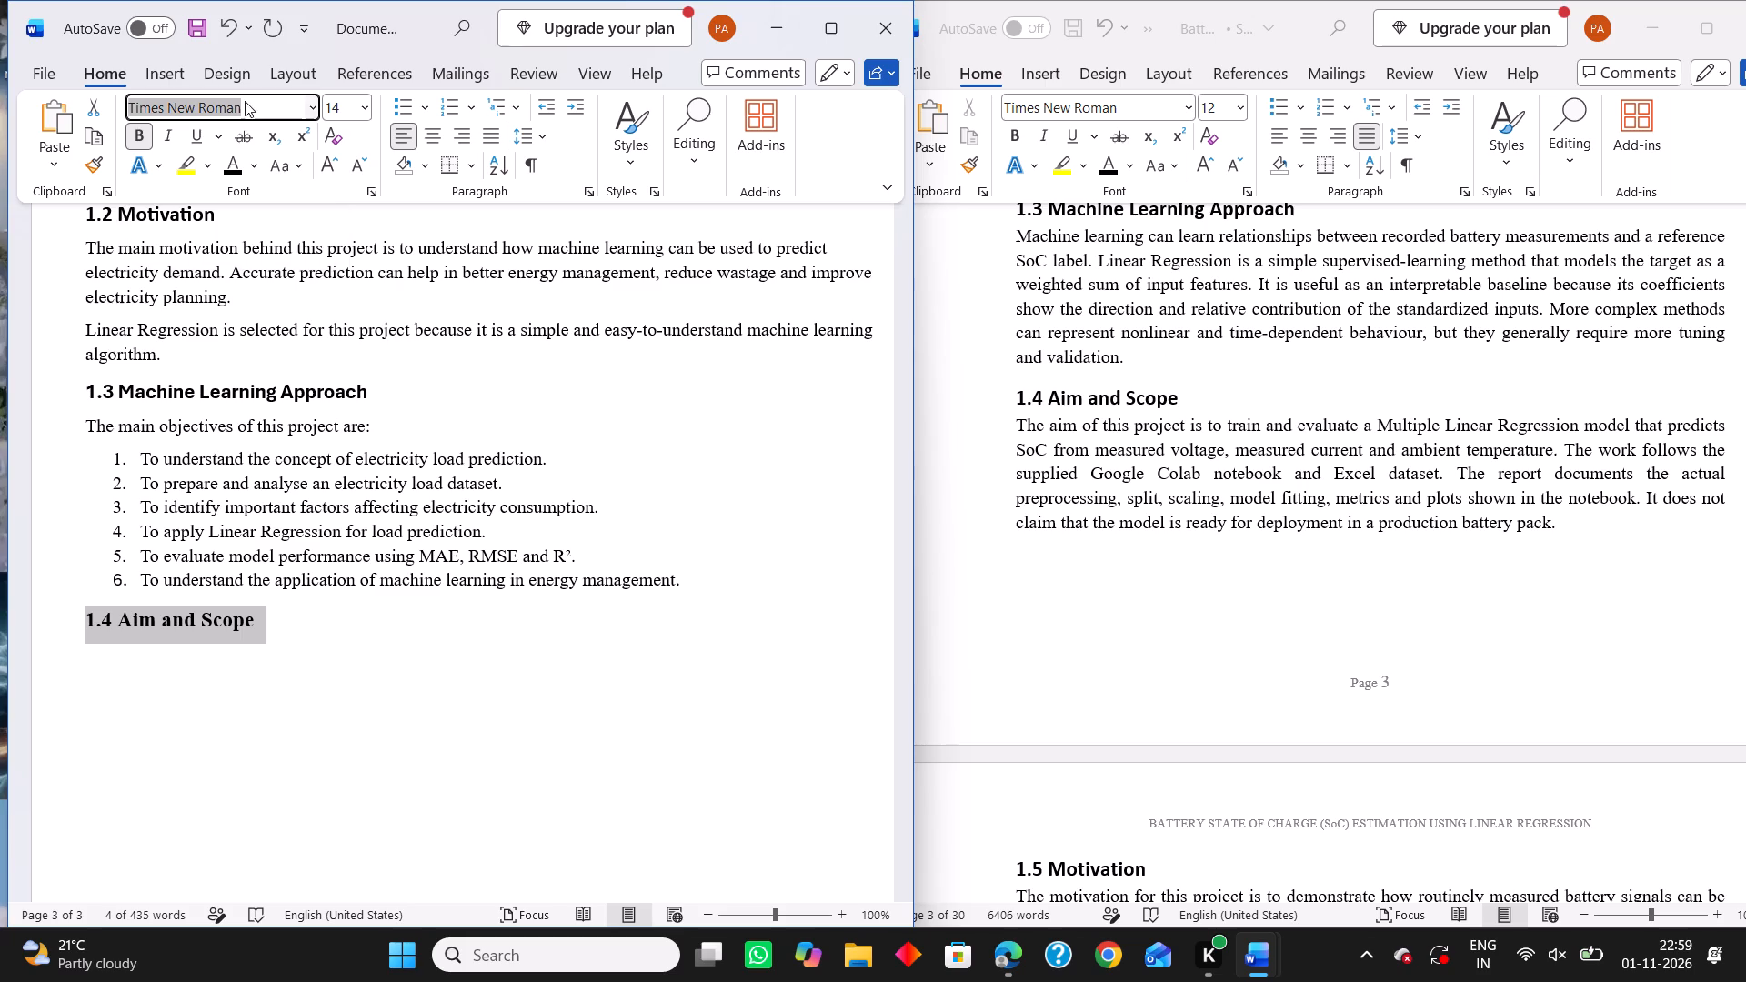
type("cal")
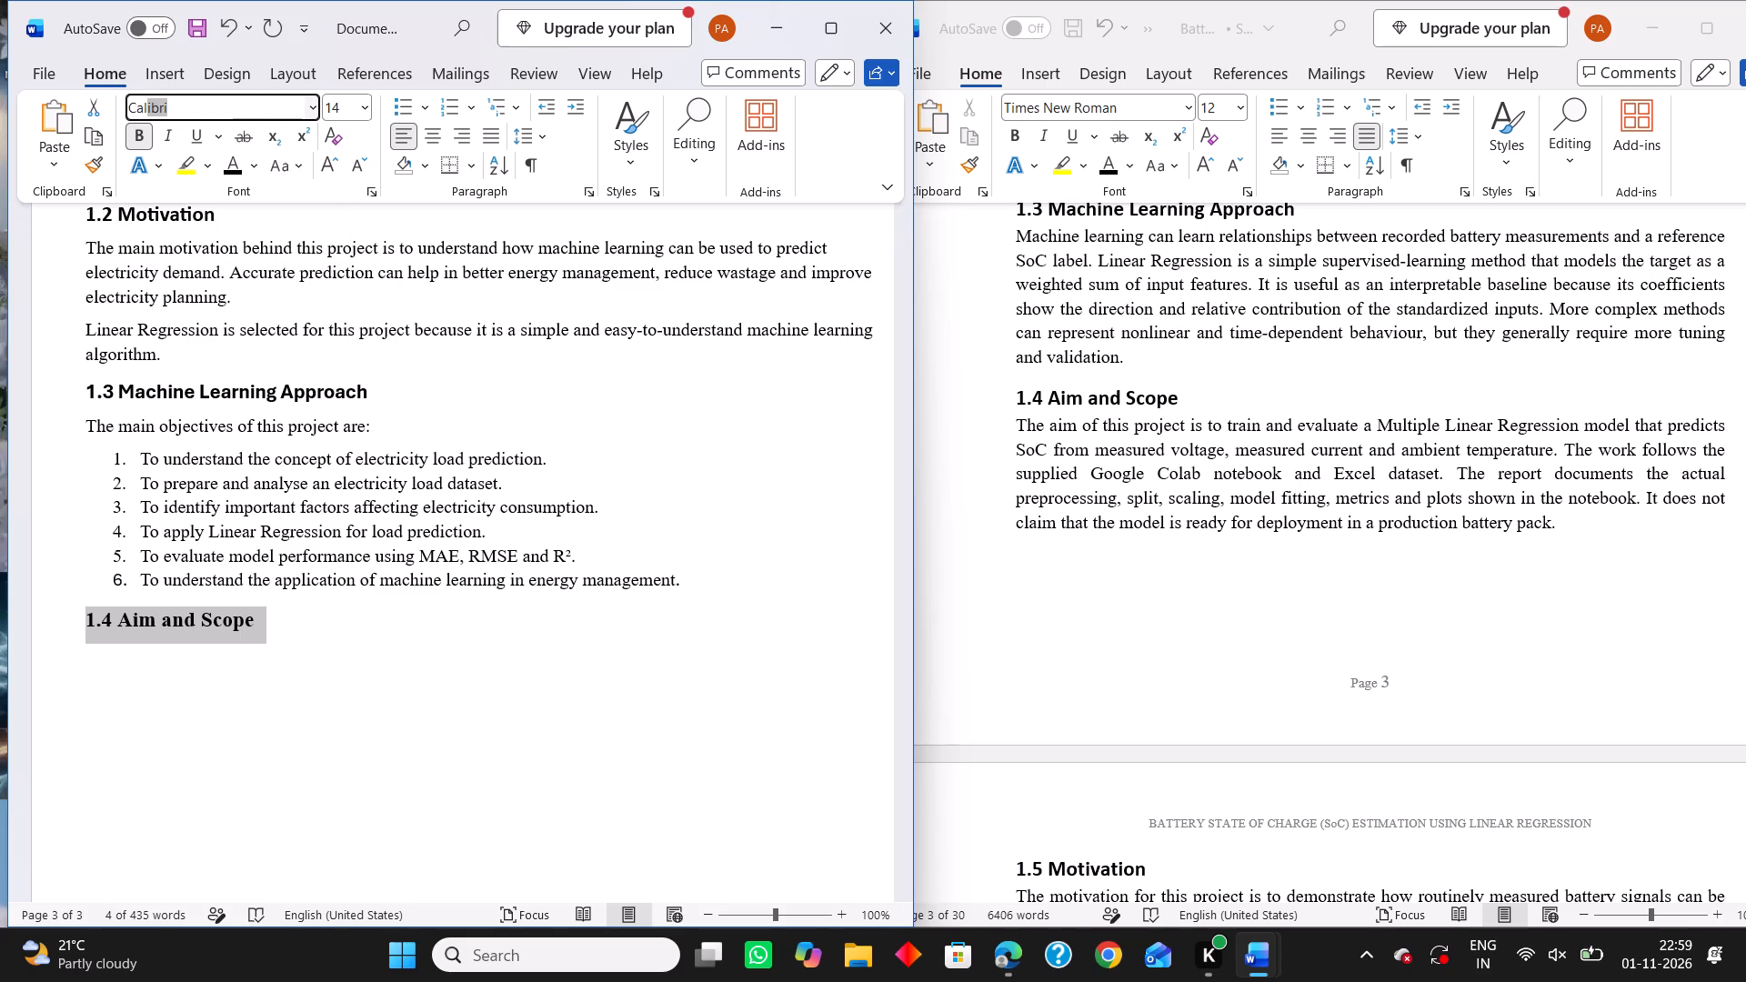
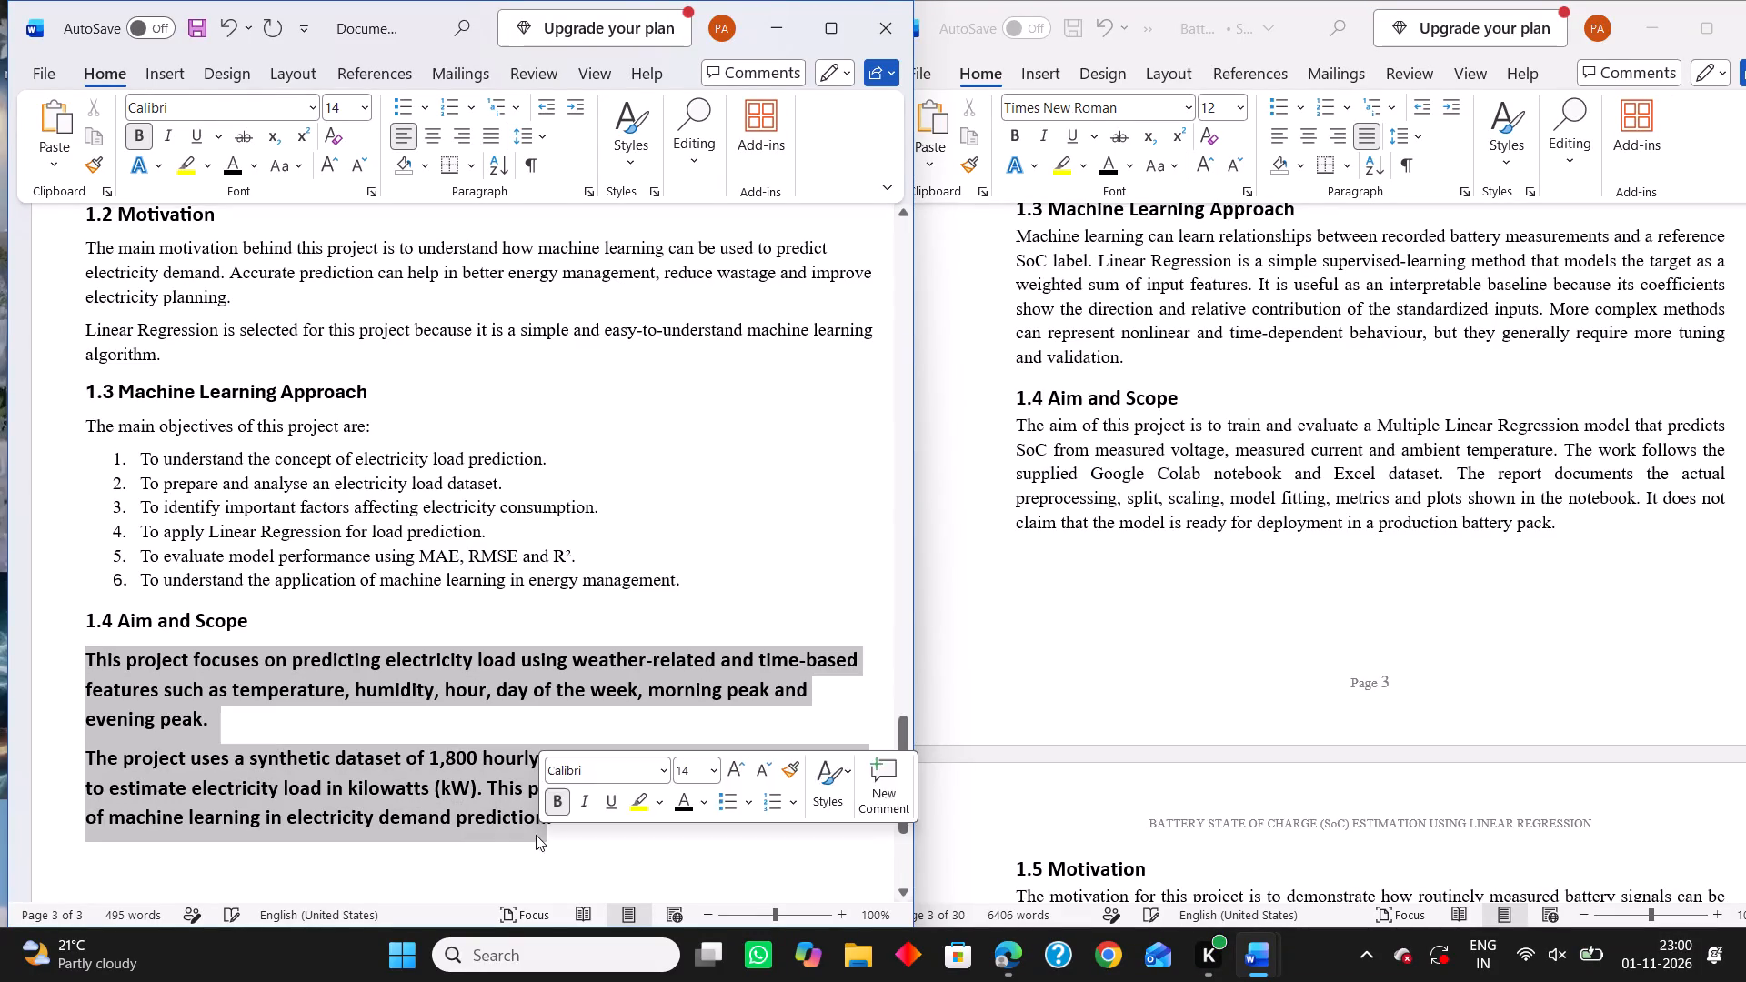
Set the two project-scope paragraphs under the "1.4 Aim and Scope" heading to 12 pt and remove their bold formatting.
left_click(361, 109)
left_click(336, 244)
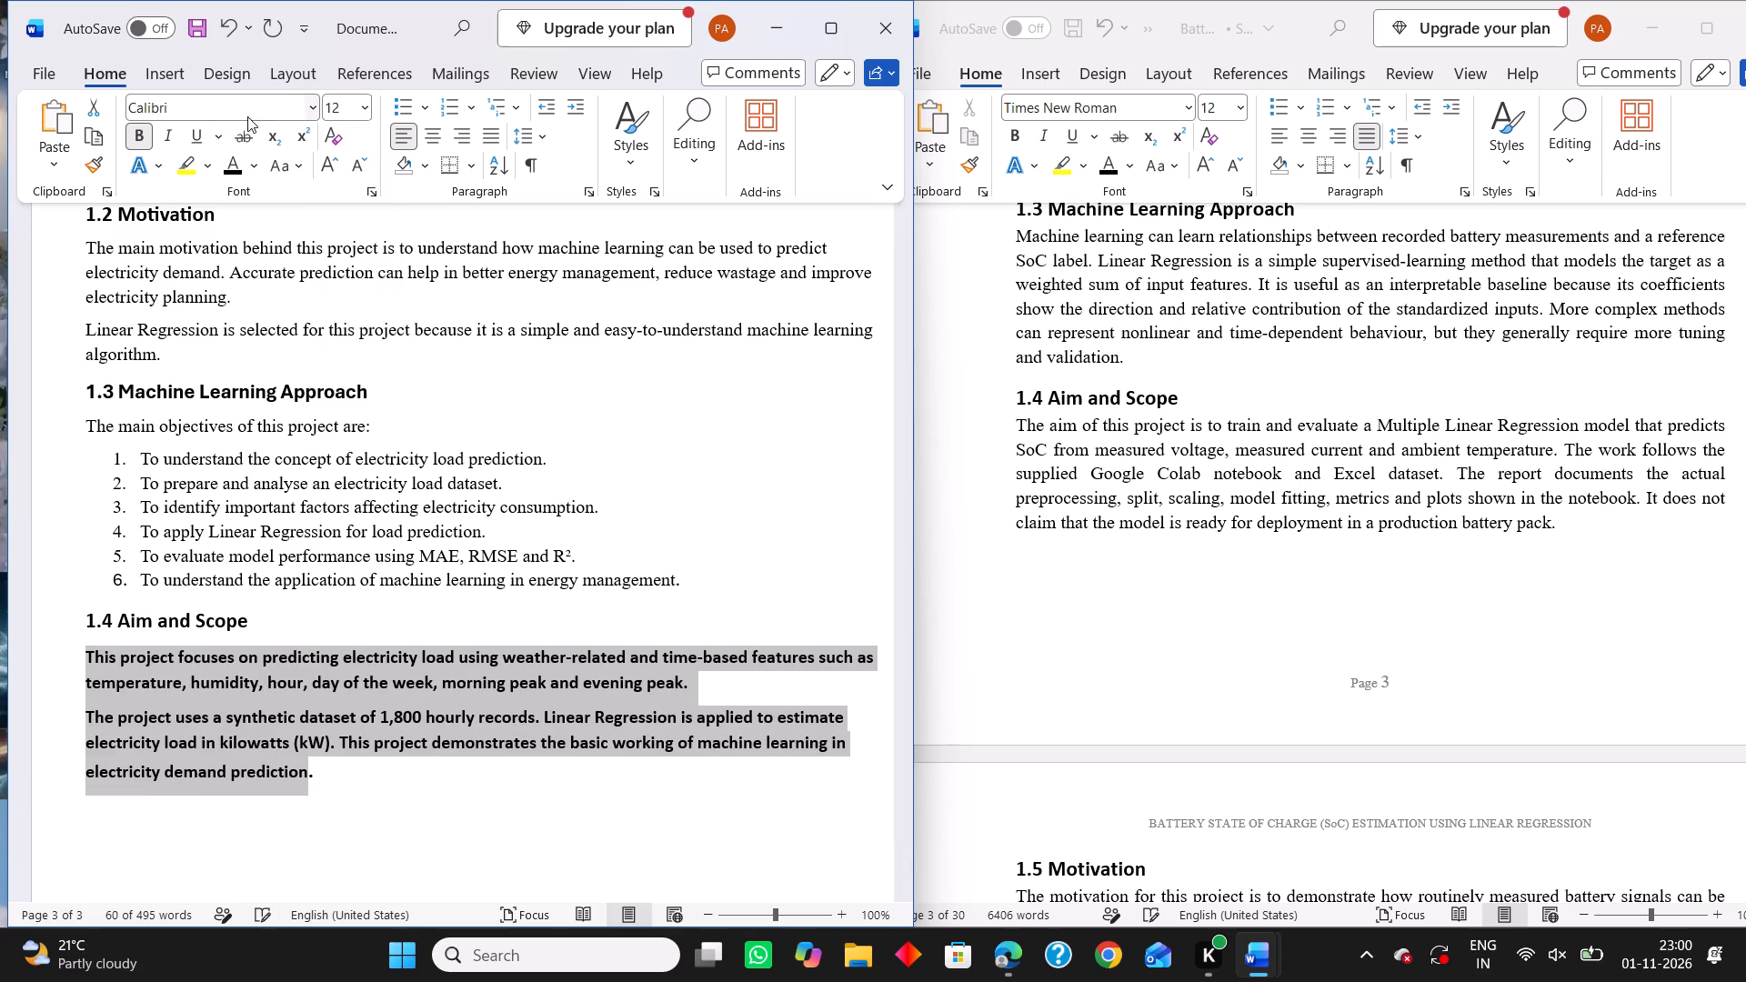
left_click(145, 138)
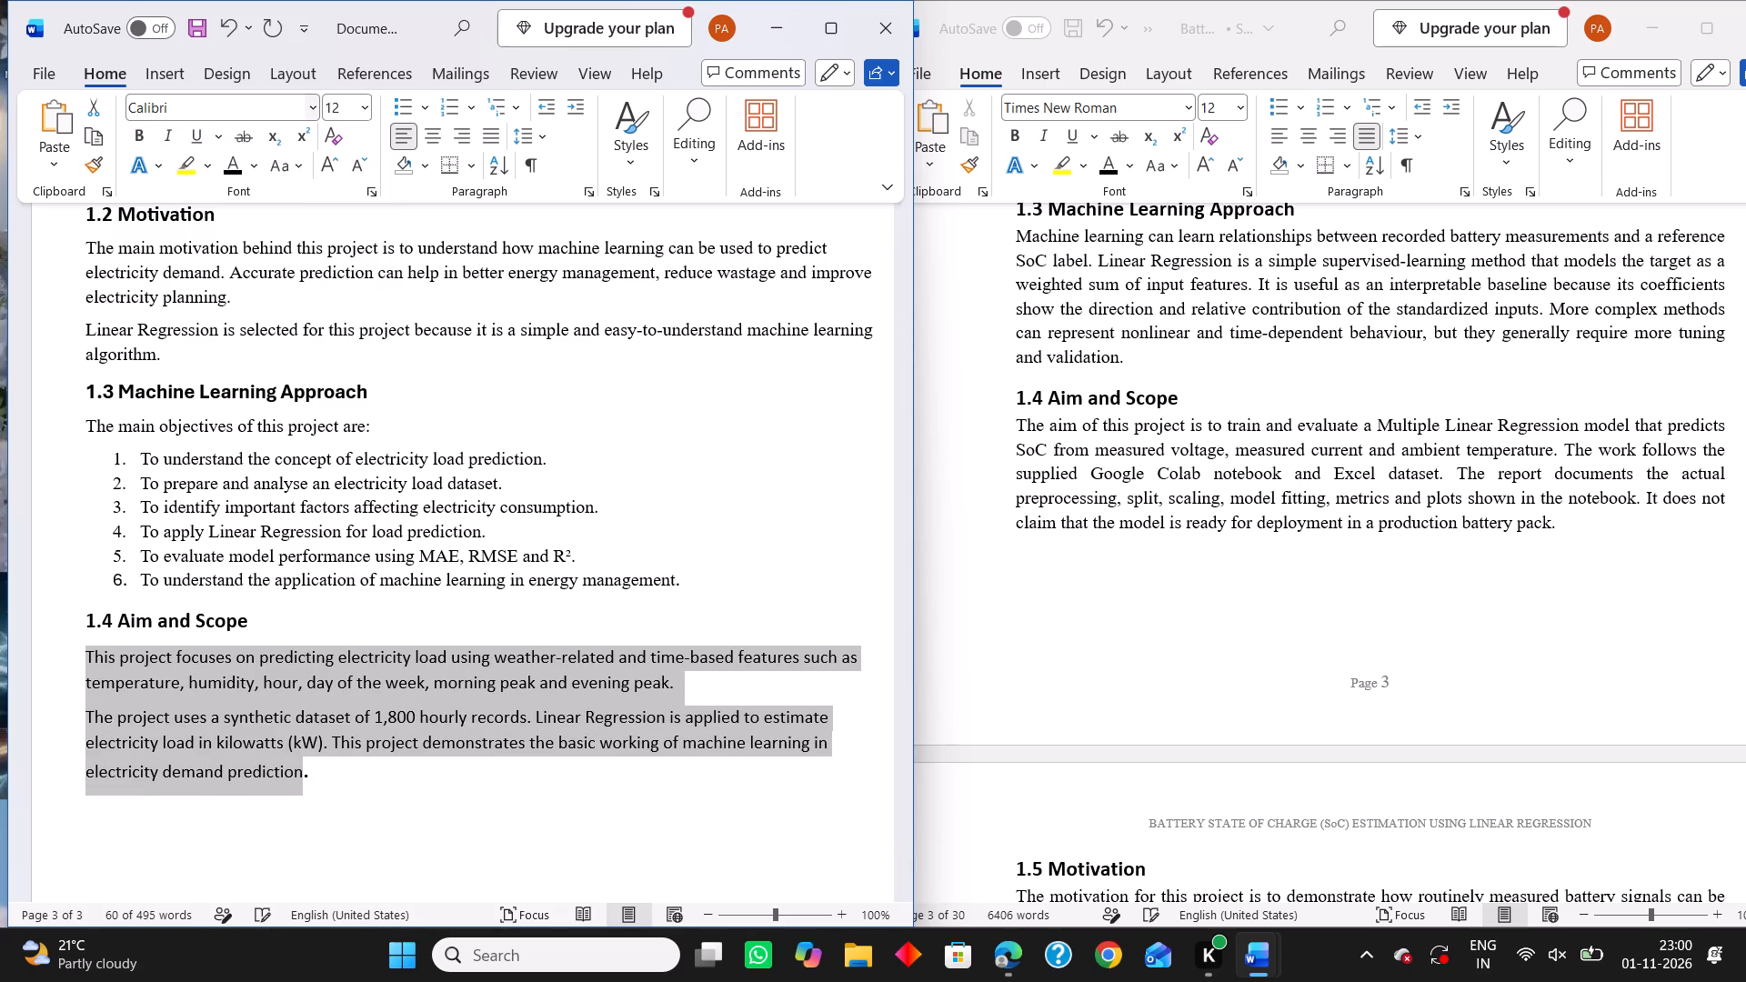
Set the font of the two body paragraphs under the "1.4 Aim and Scope" heading to Times New Roman.
left_click(233, 105)
key("BackSpace")
type("ti")
type("mes")
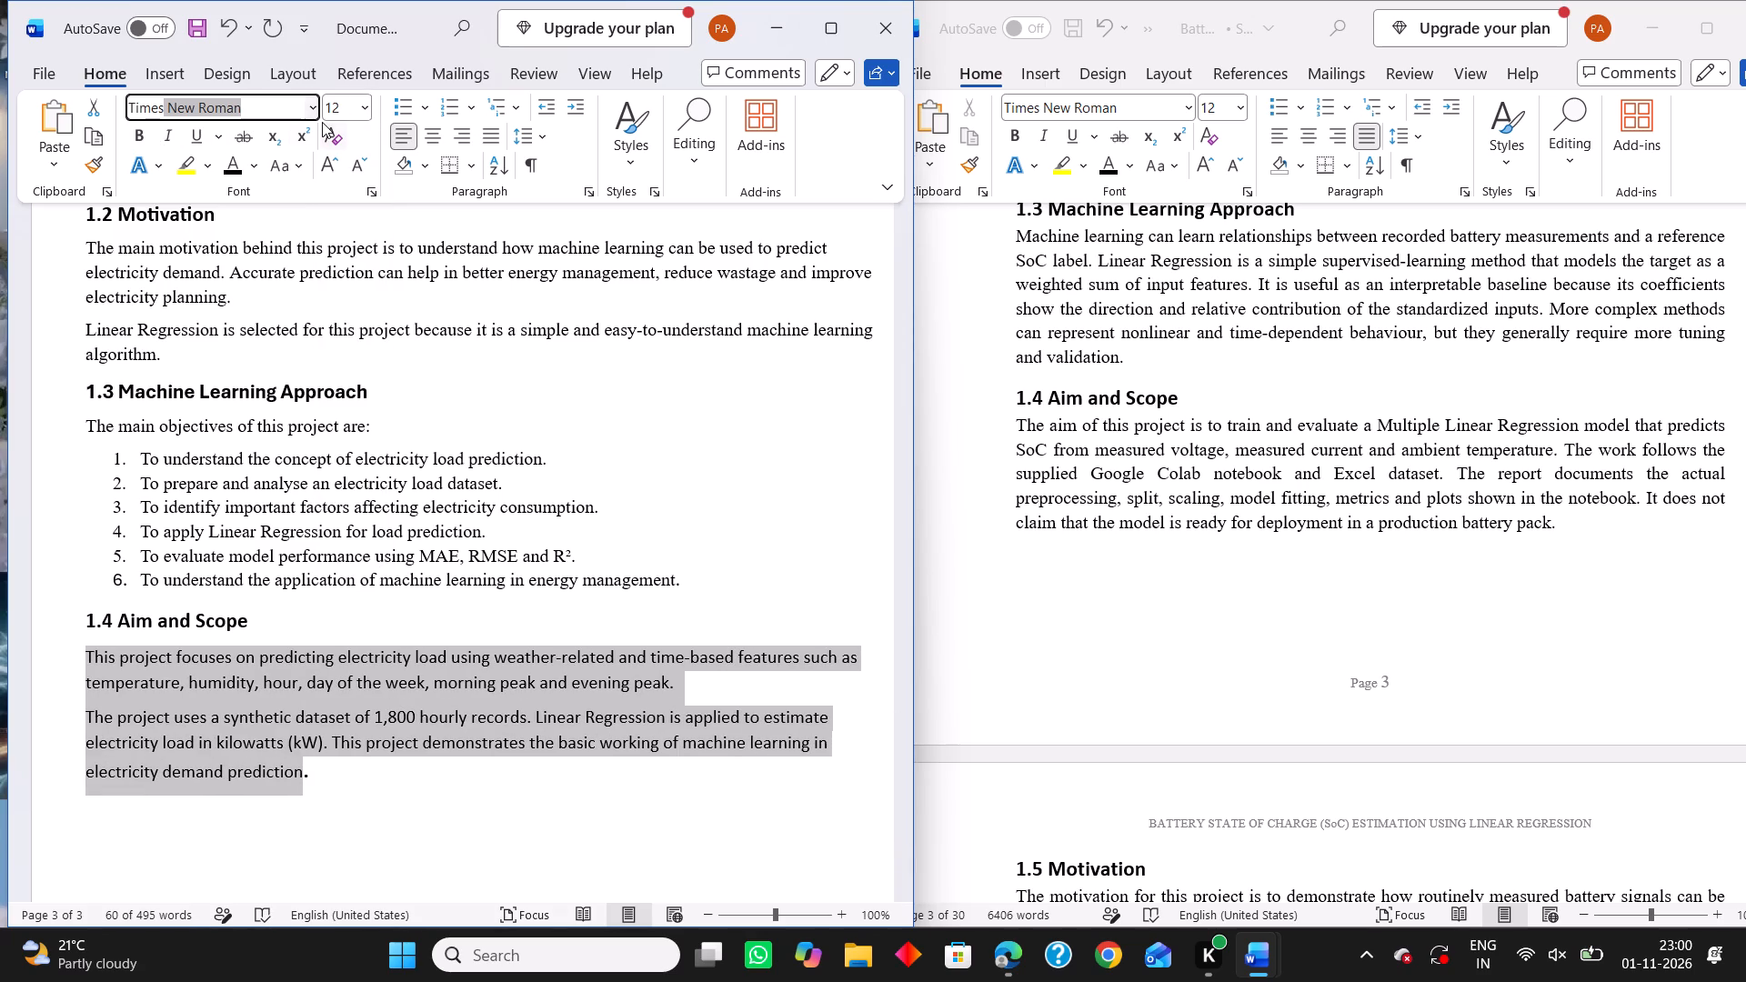
key("Right")
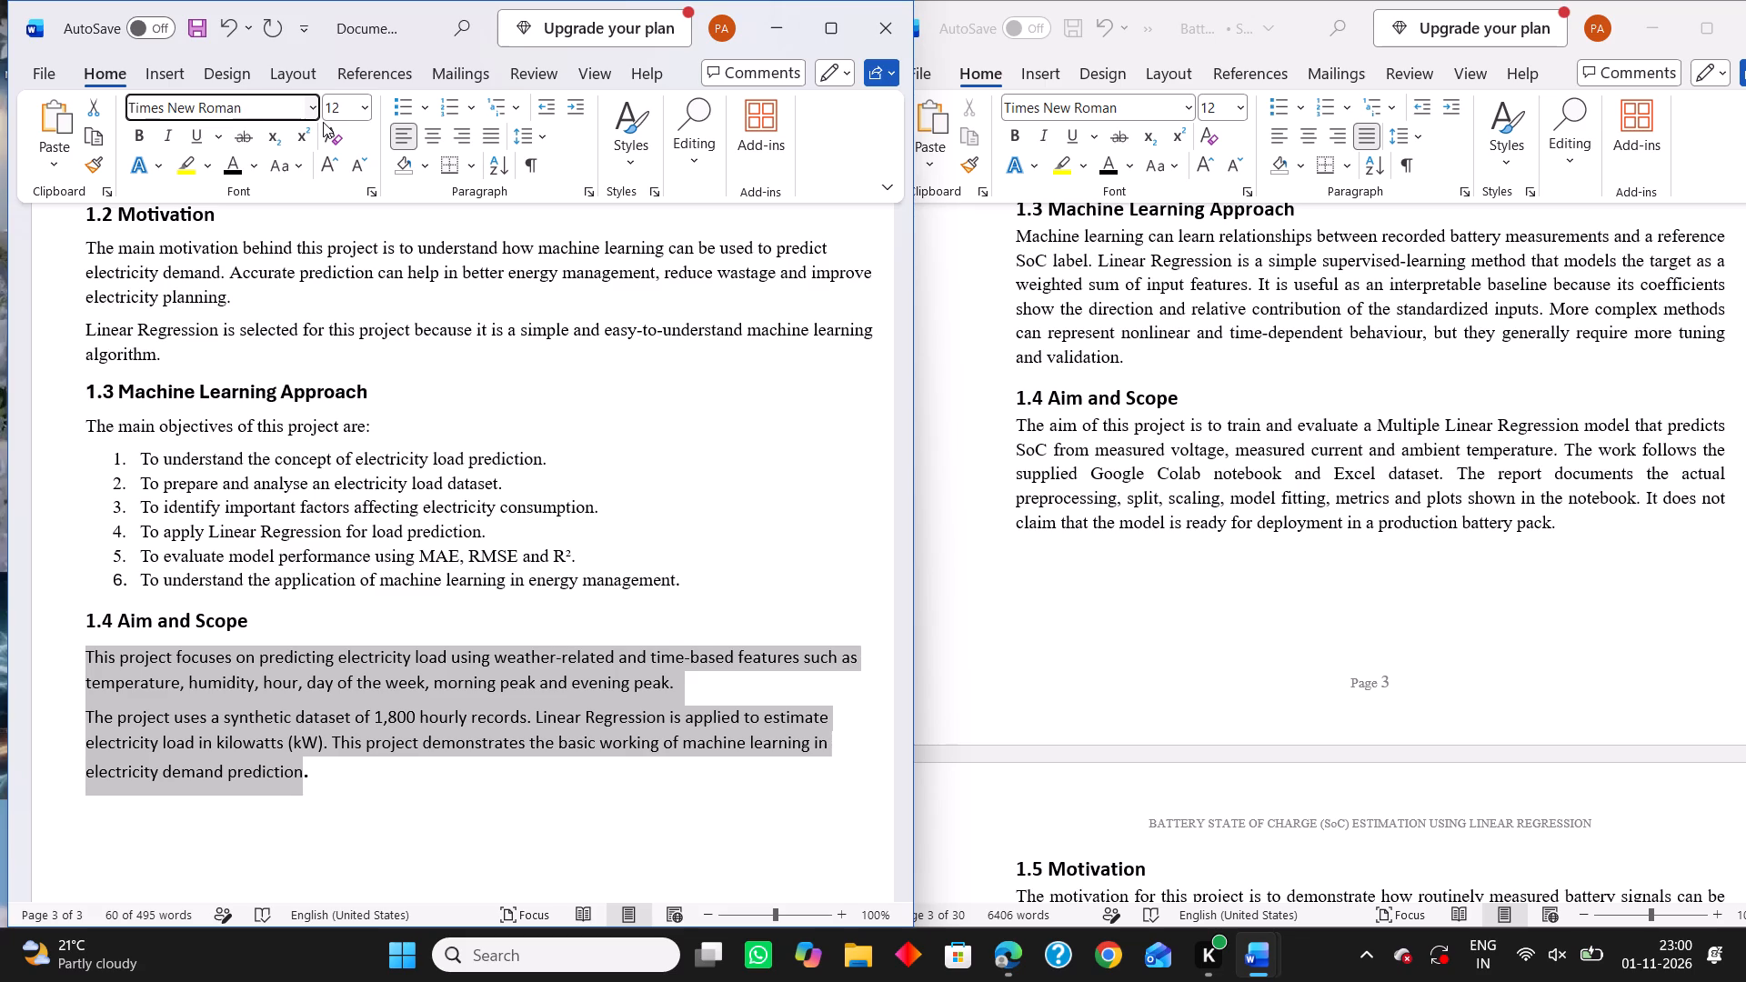
key("Return")
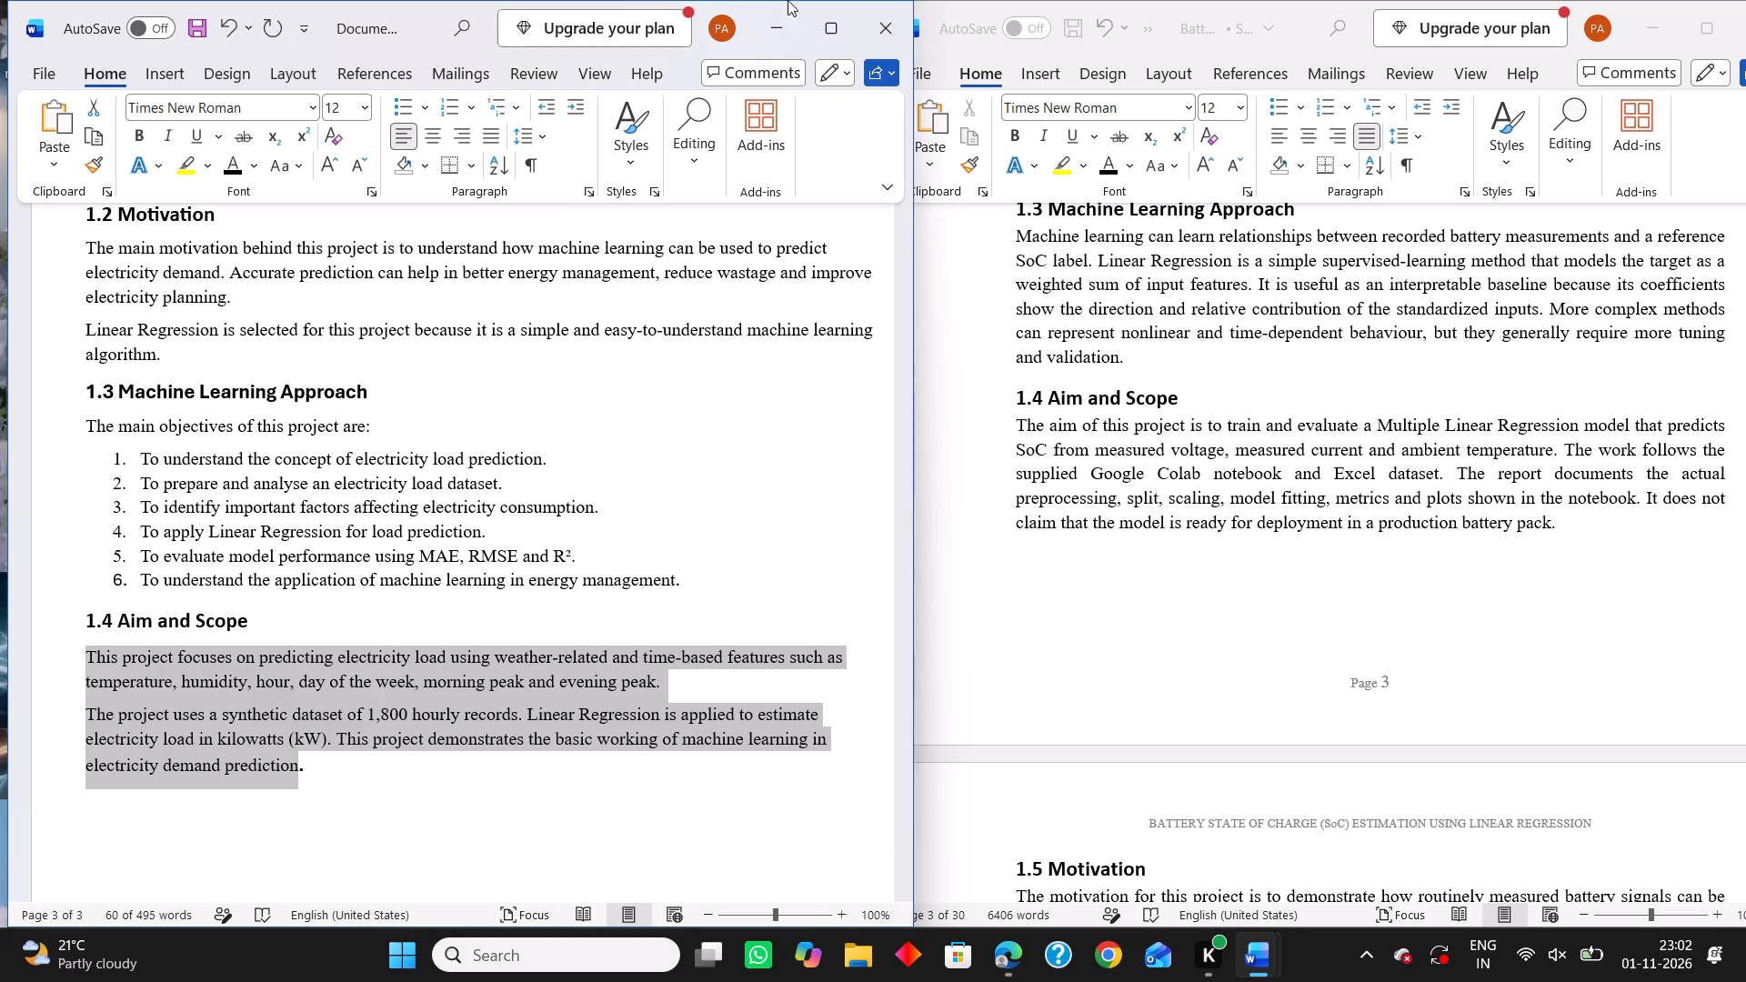
Compare the battery report's sections from 1.5 Motivation through 2. Literature Review with the new report's content from the Abstract to section 1.4.
scroll(1060, 376, "down", 20)
scroll(1060, 376, "down", 6)
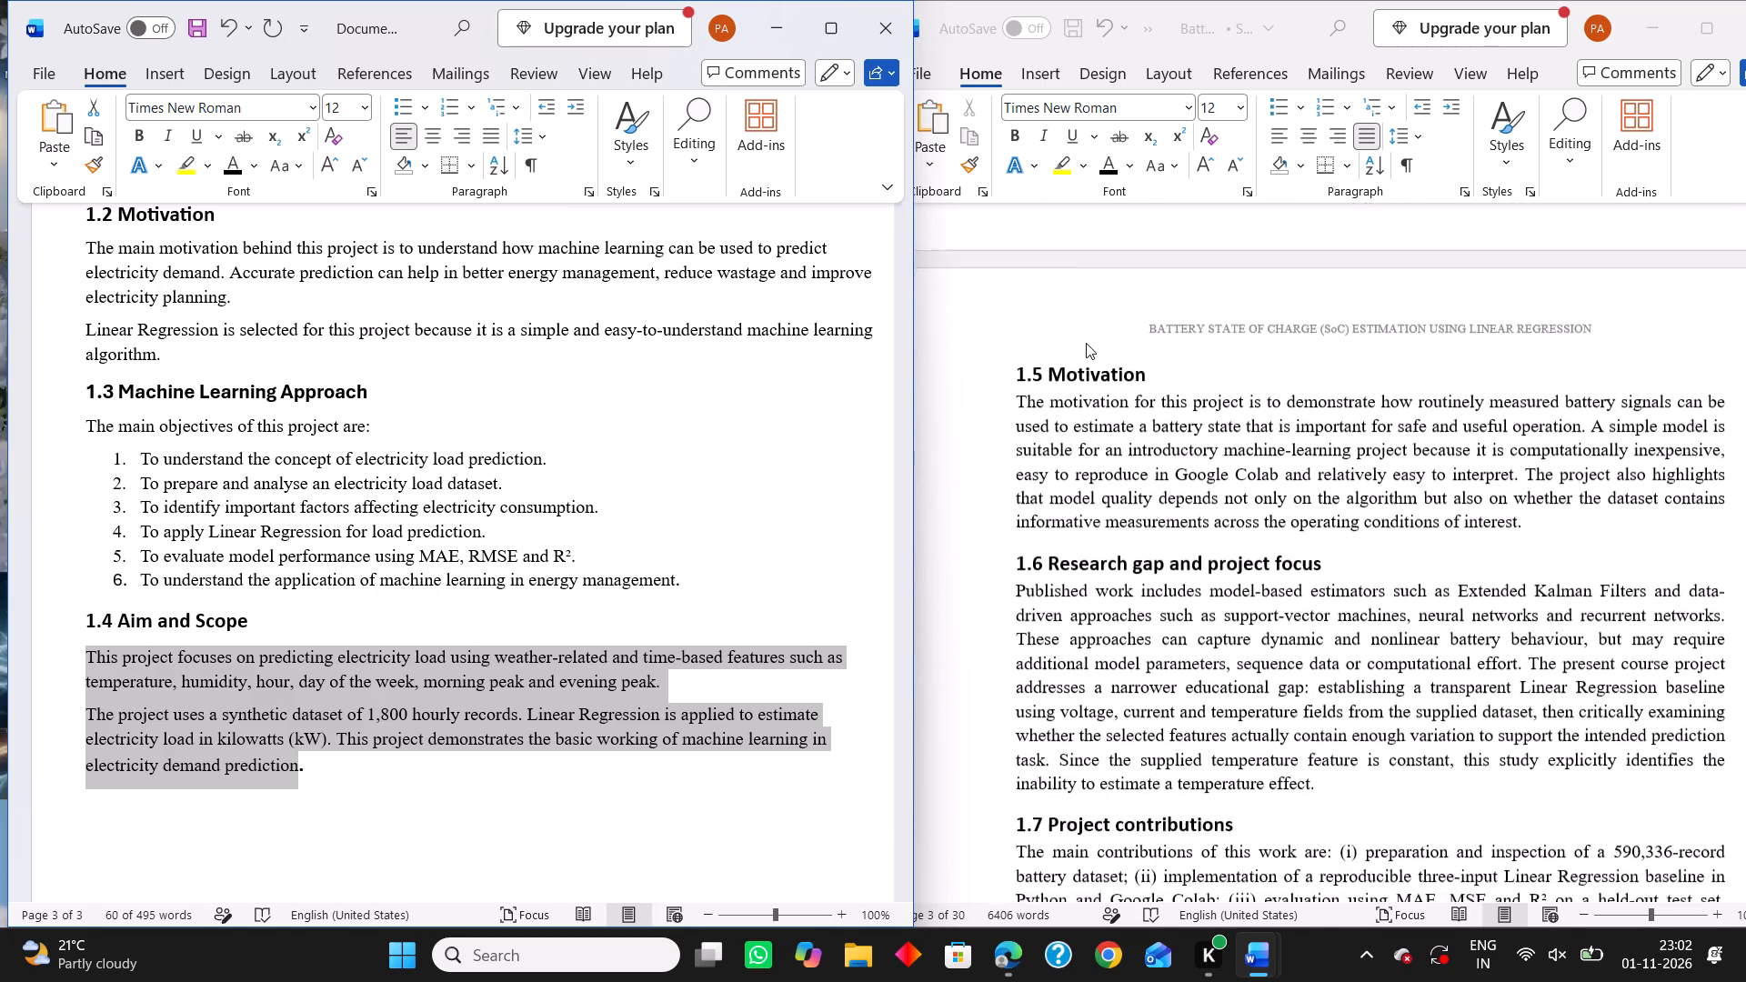
scroll(1086, 343, "down", 17)
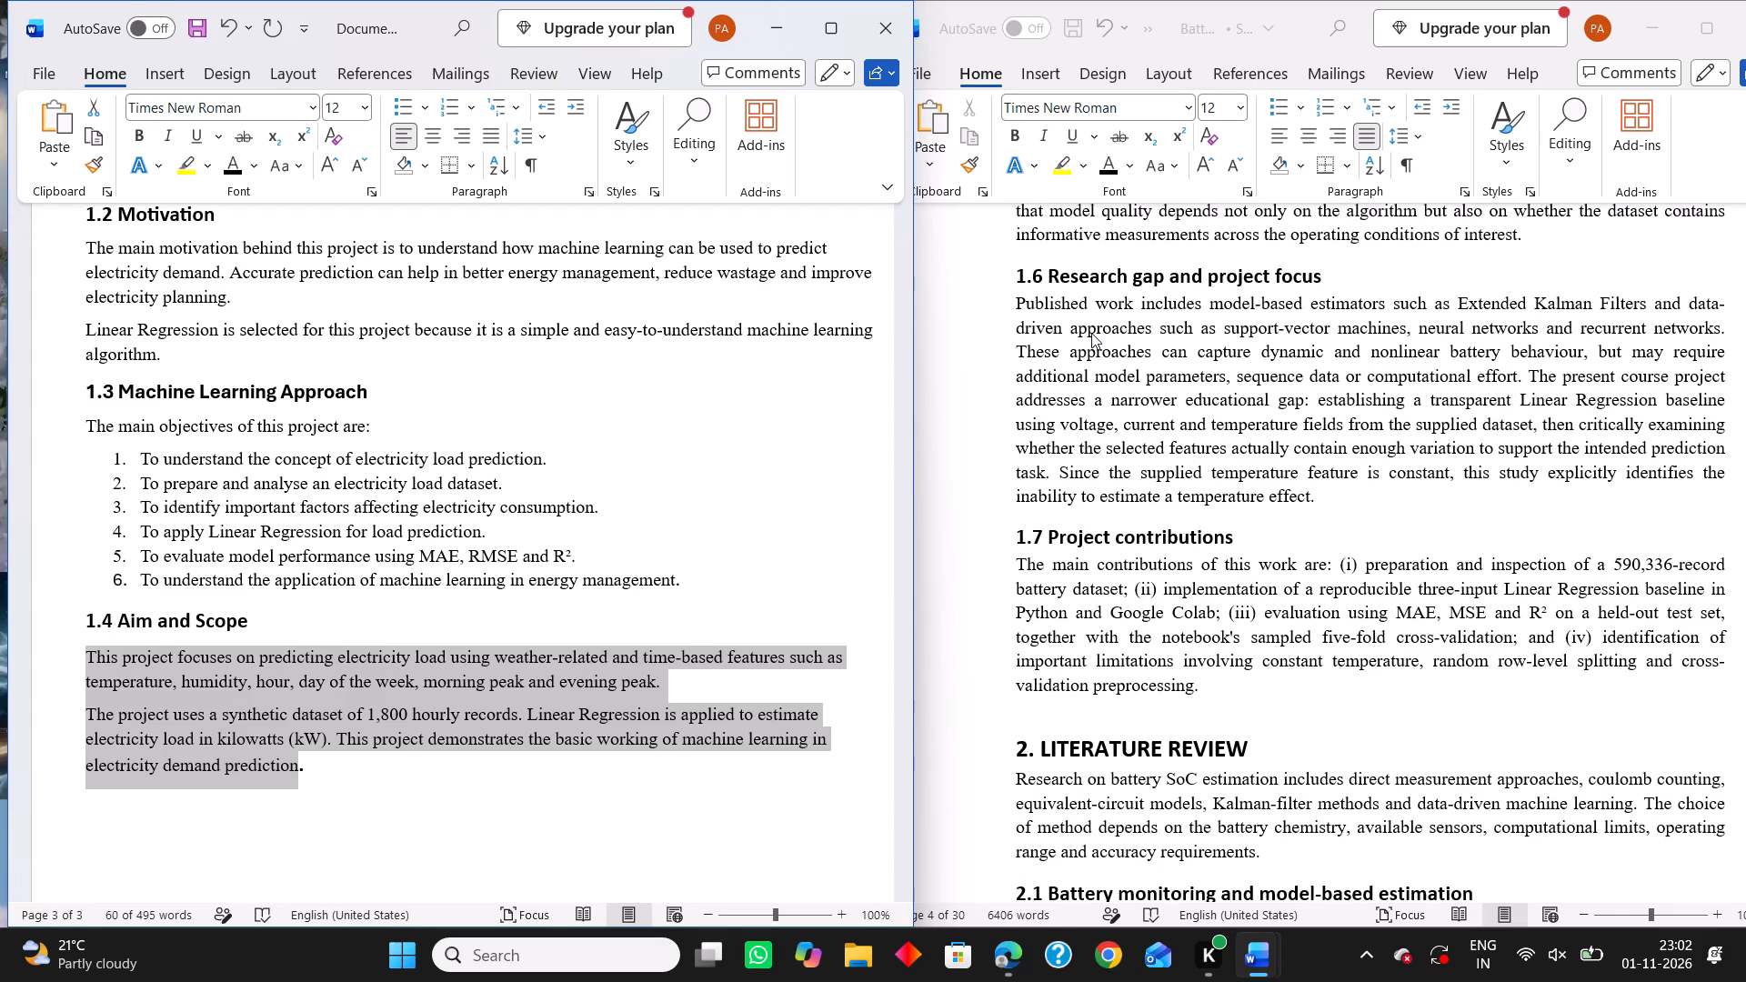
scroll(1091, 333, "down", 3)
scroll(1091, 333, "up", 1)
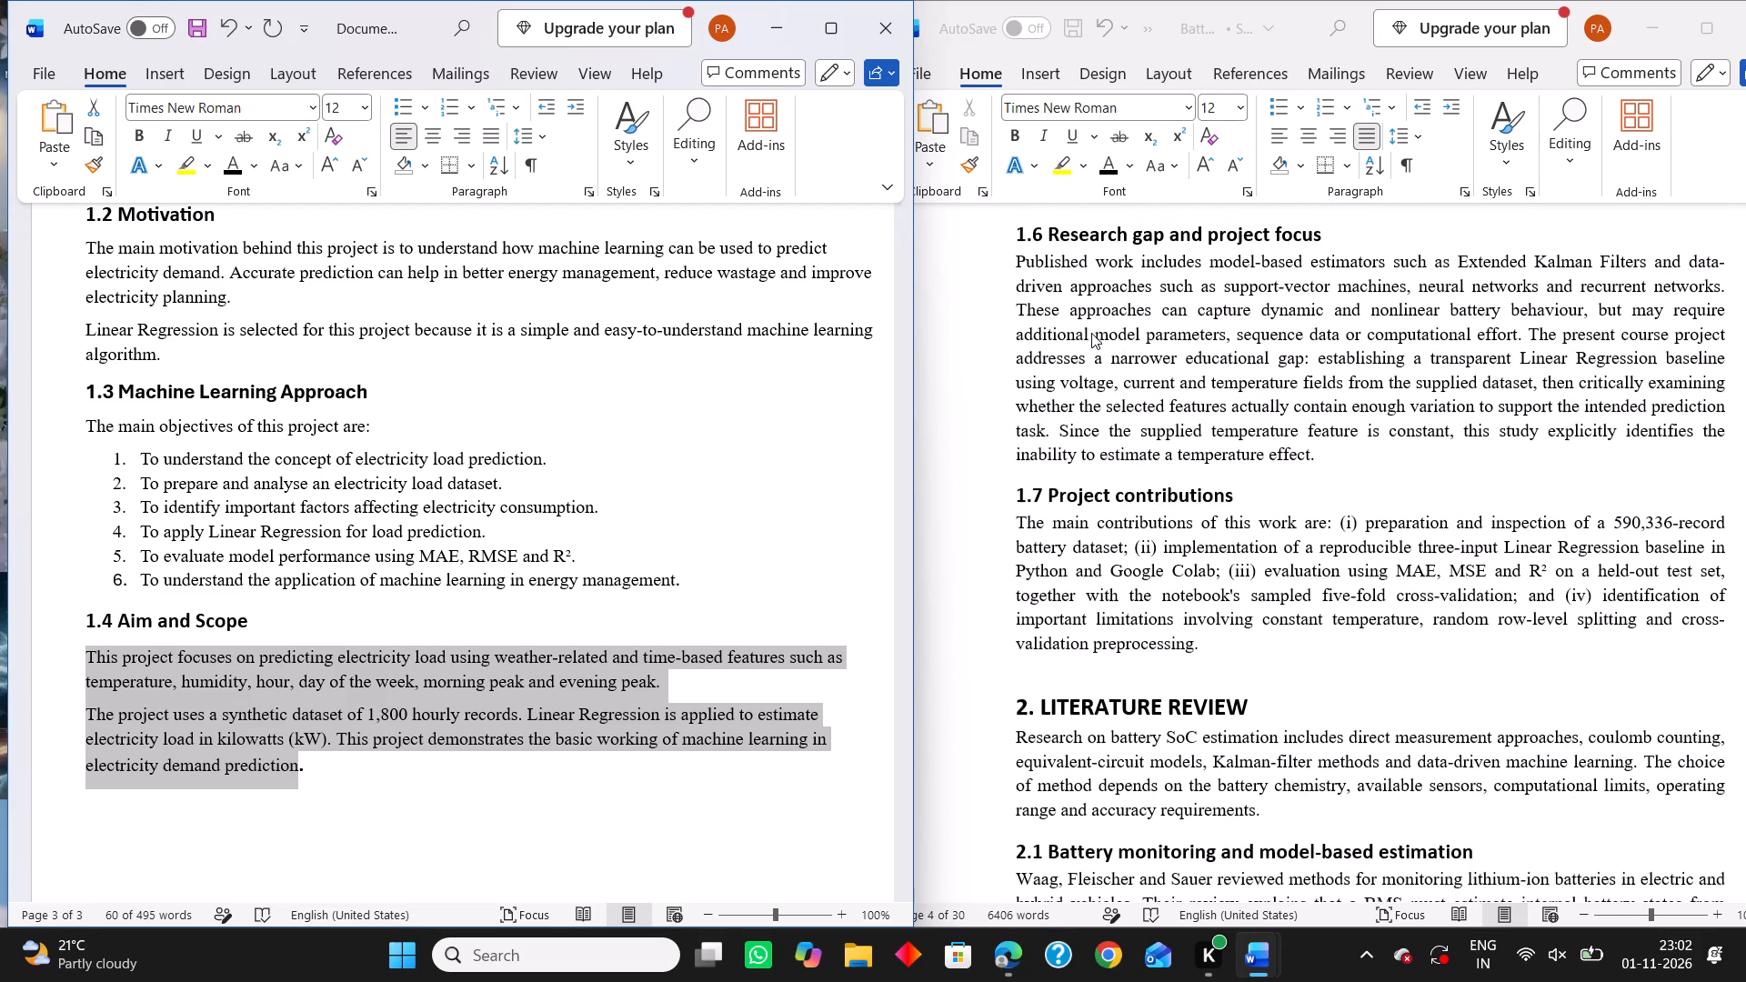
scroll(1091, 333, "up", 2)
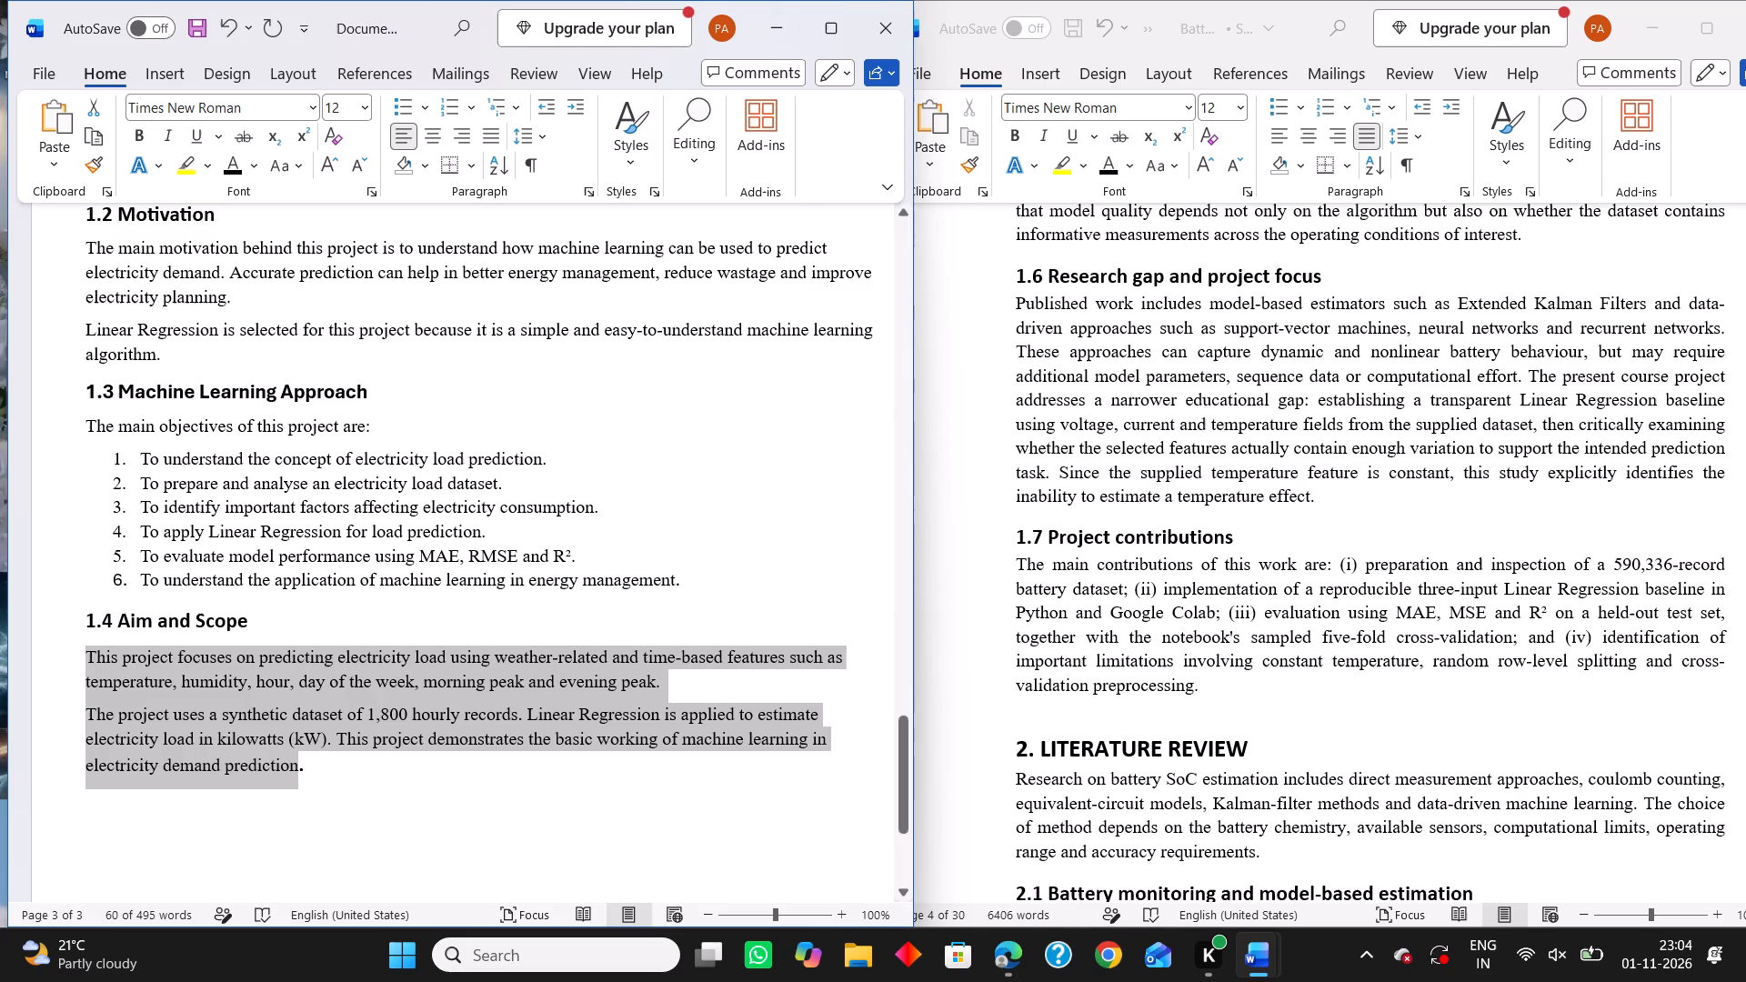
scroll(421, 464, "up", 20)
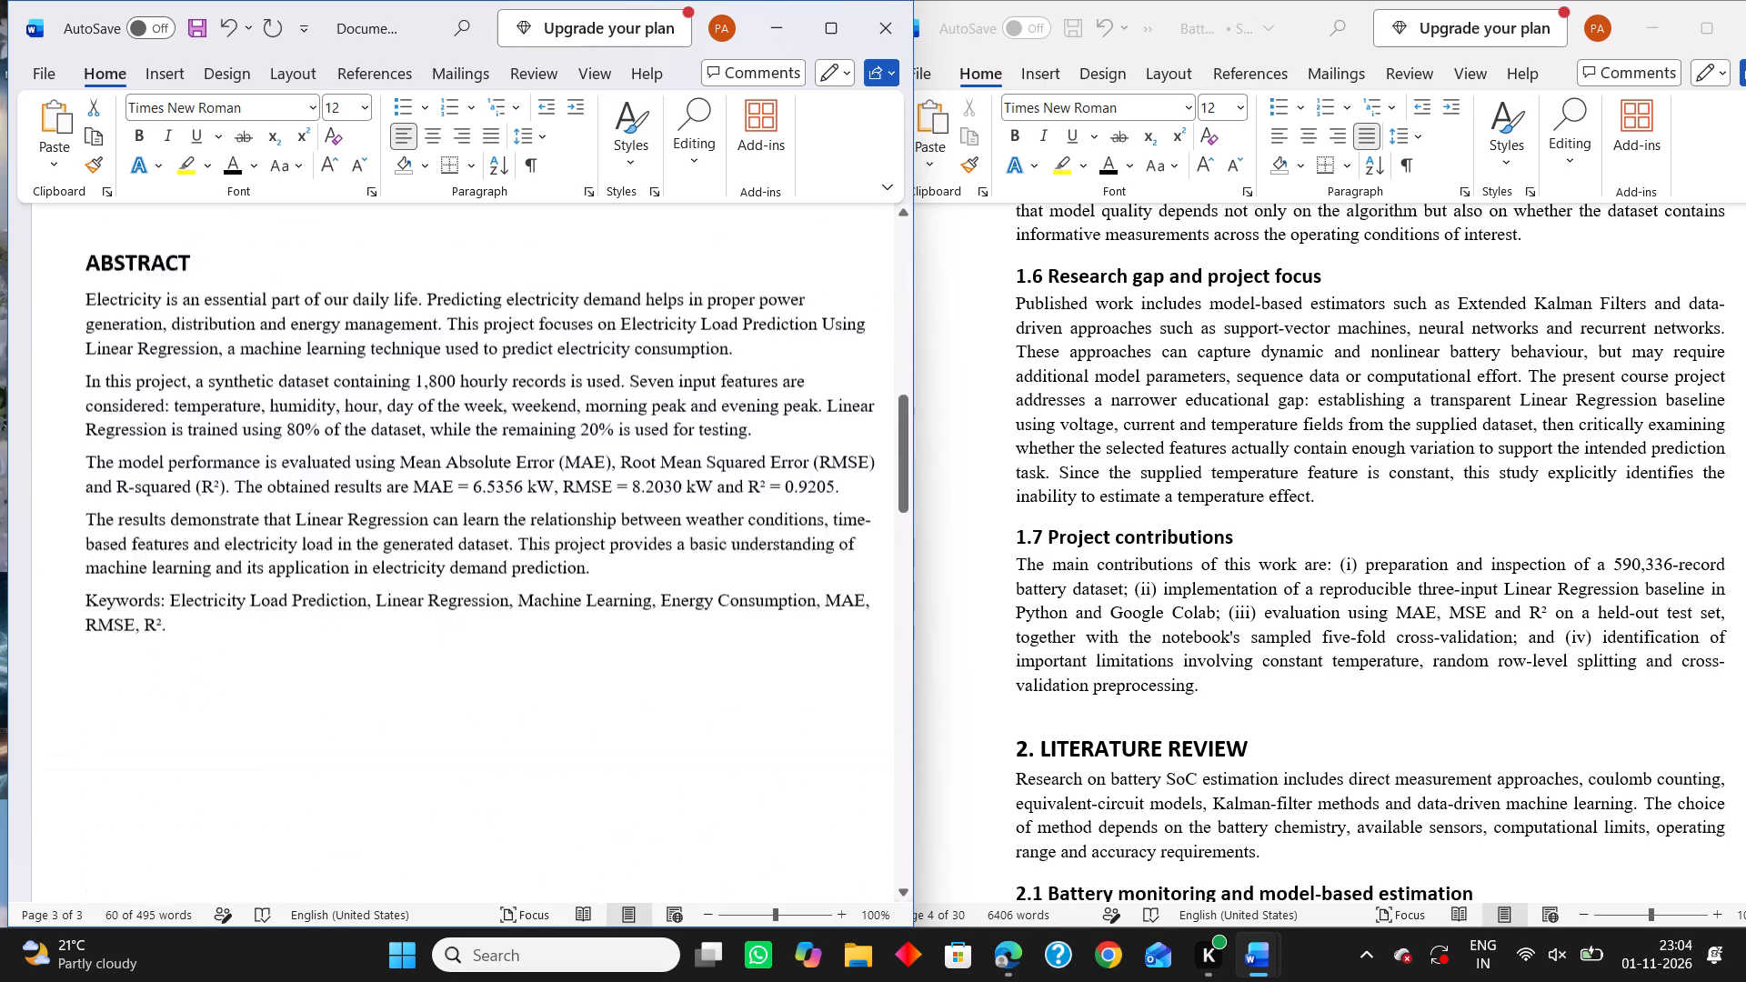
scroll(421, 464, "up", 6)
scroll(421, 464, "down", 12)
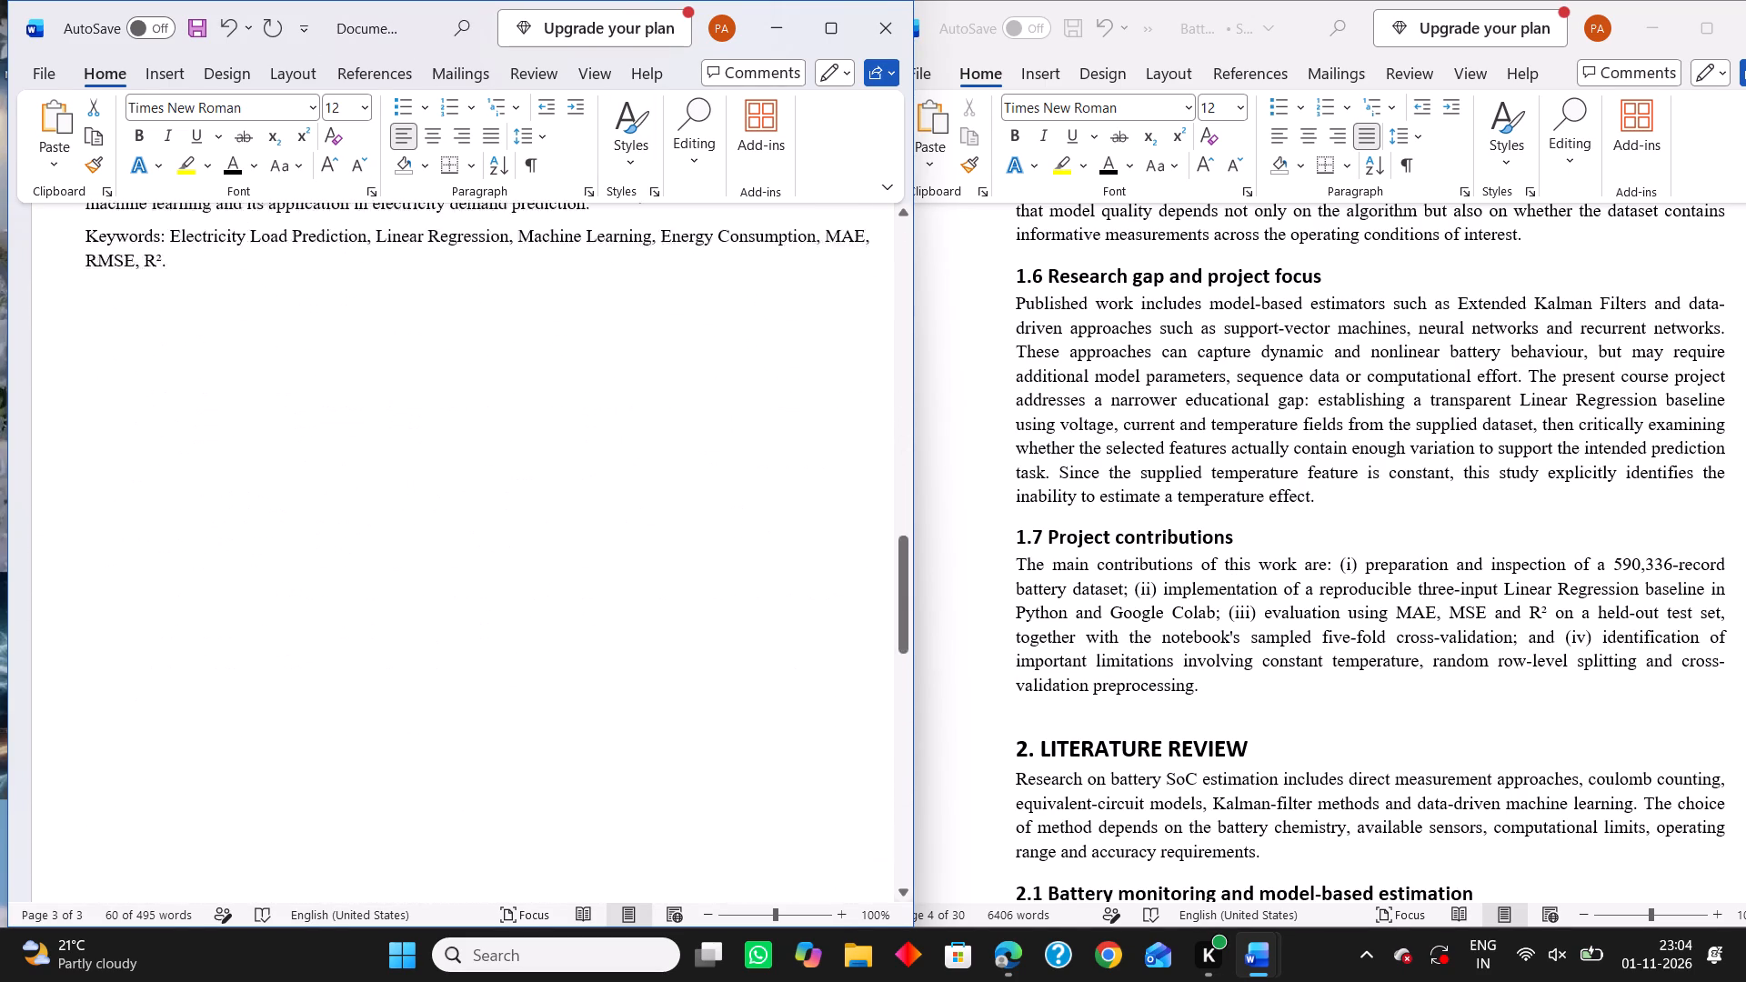
scroll(421, 464, "down", 6)
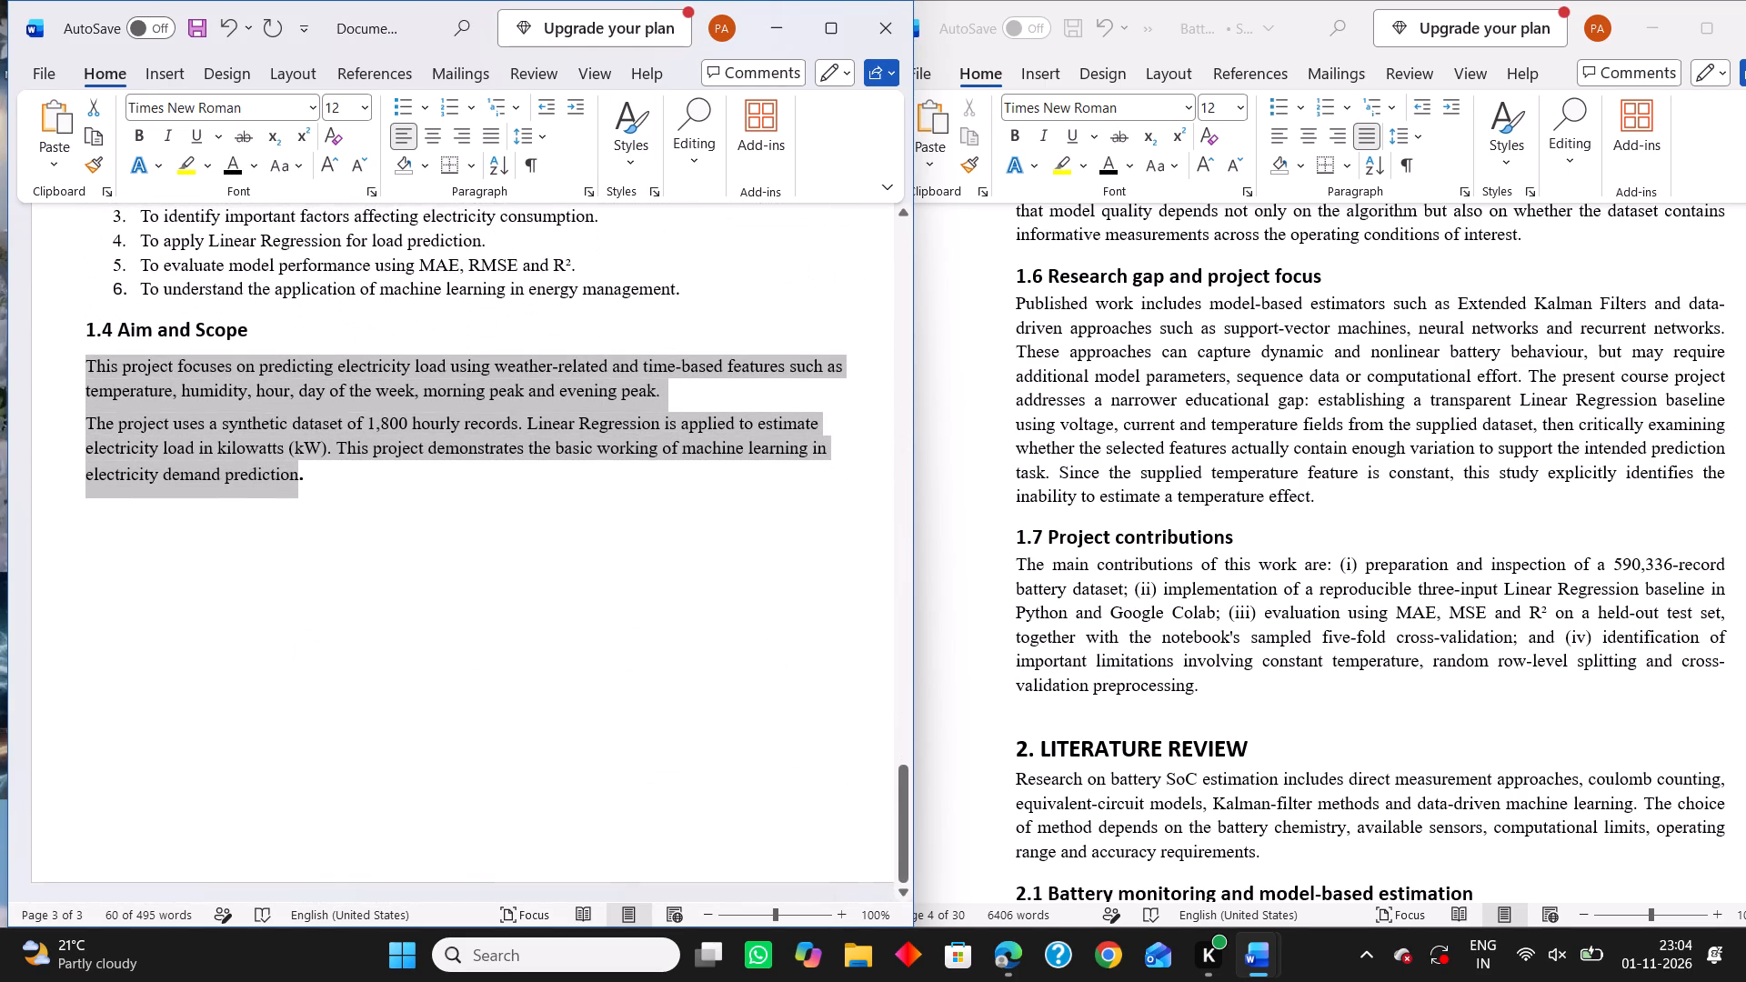
scroll(421, 464, "down", 1)
scroll(1204, 544, "down", 6)
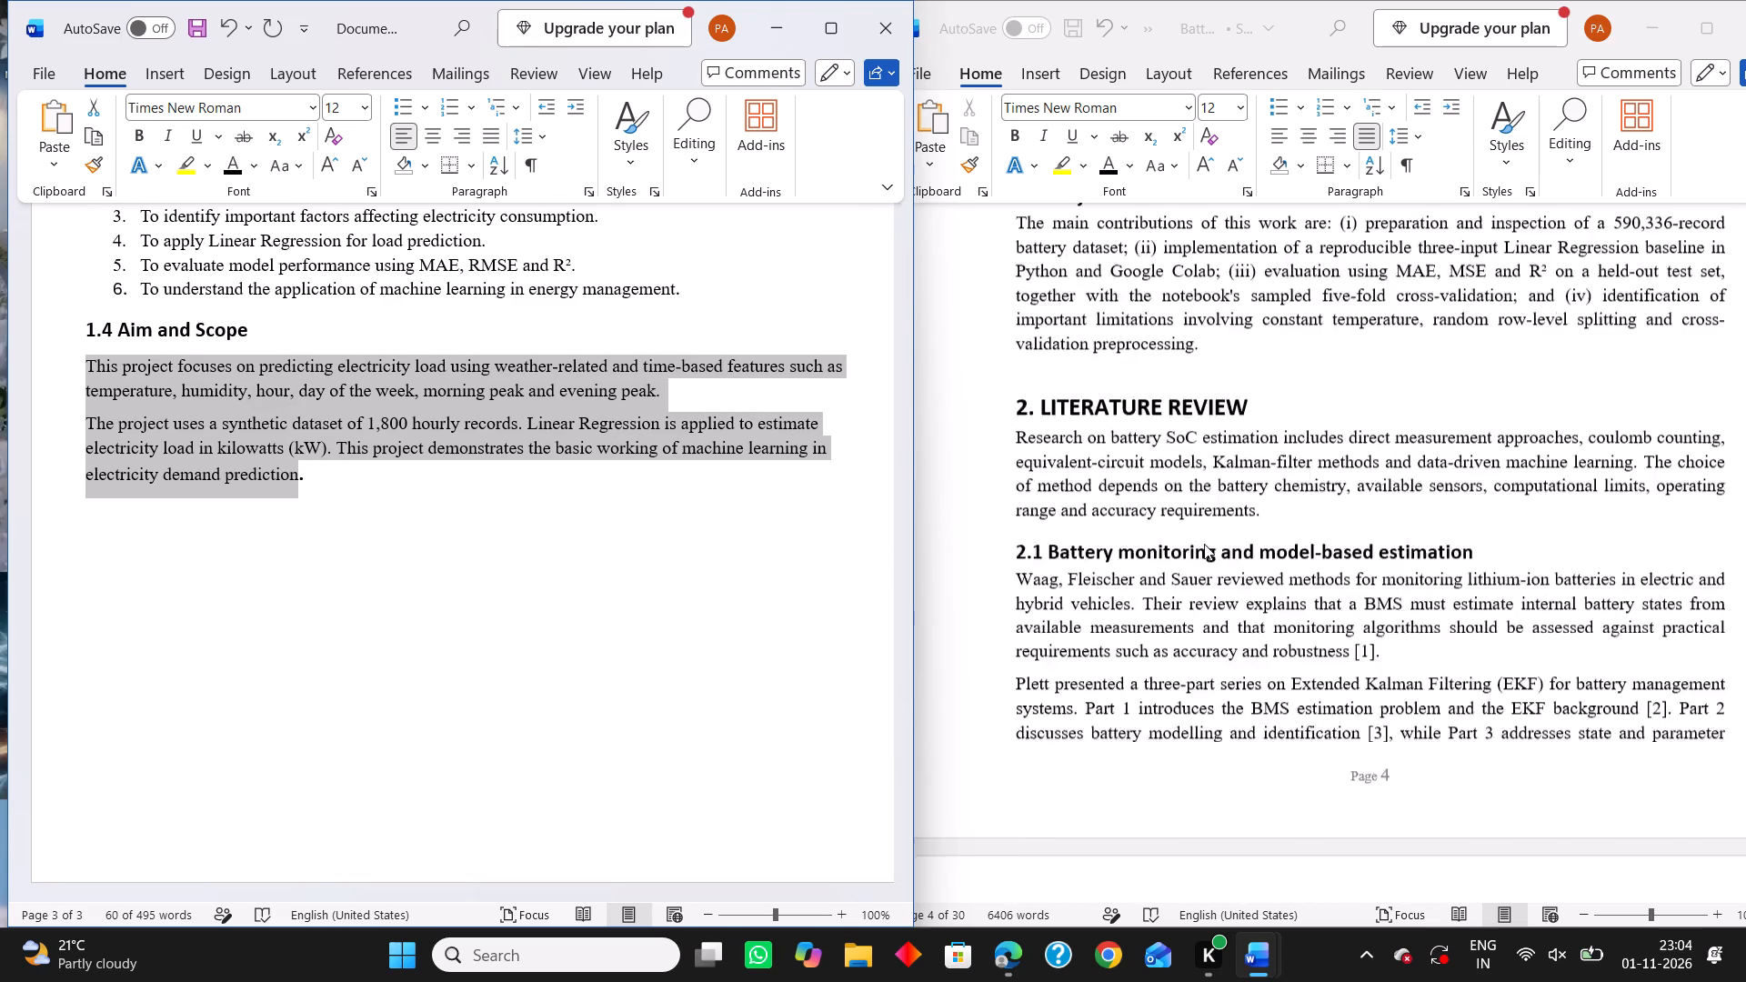
scroll(1204, 544, "up", 5)
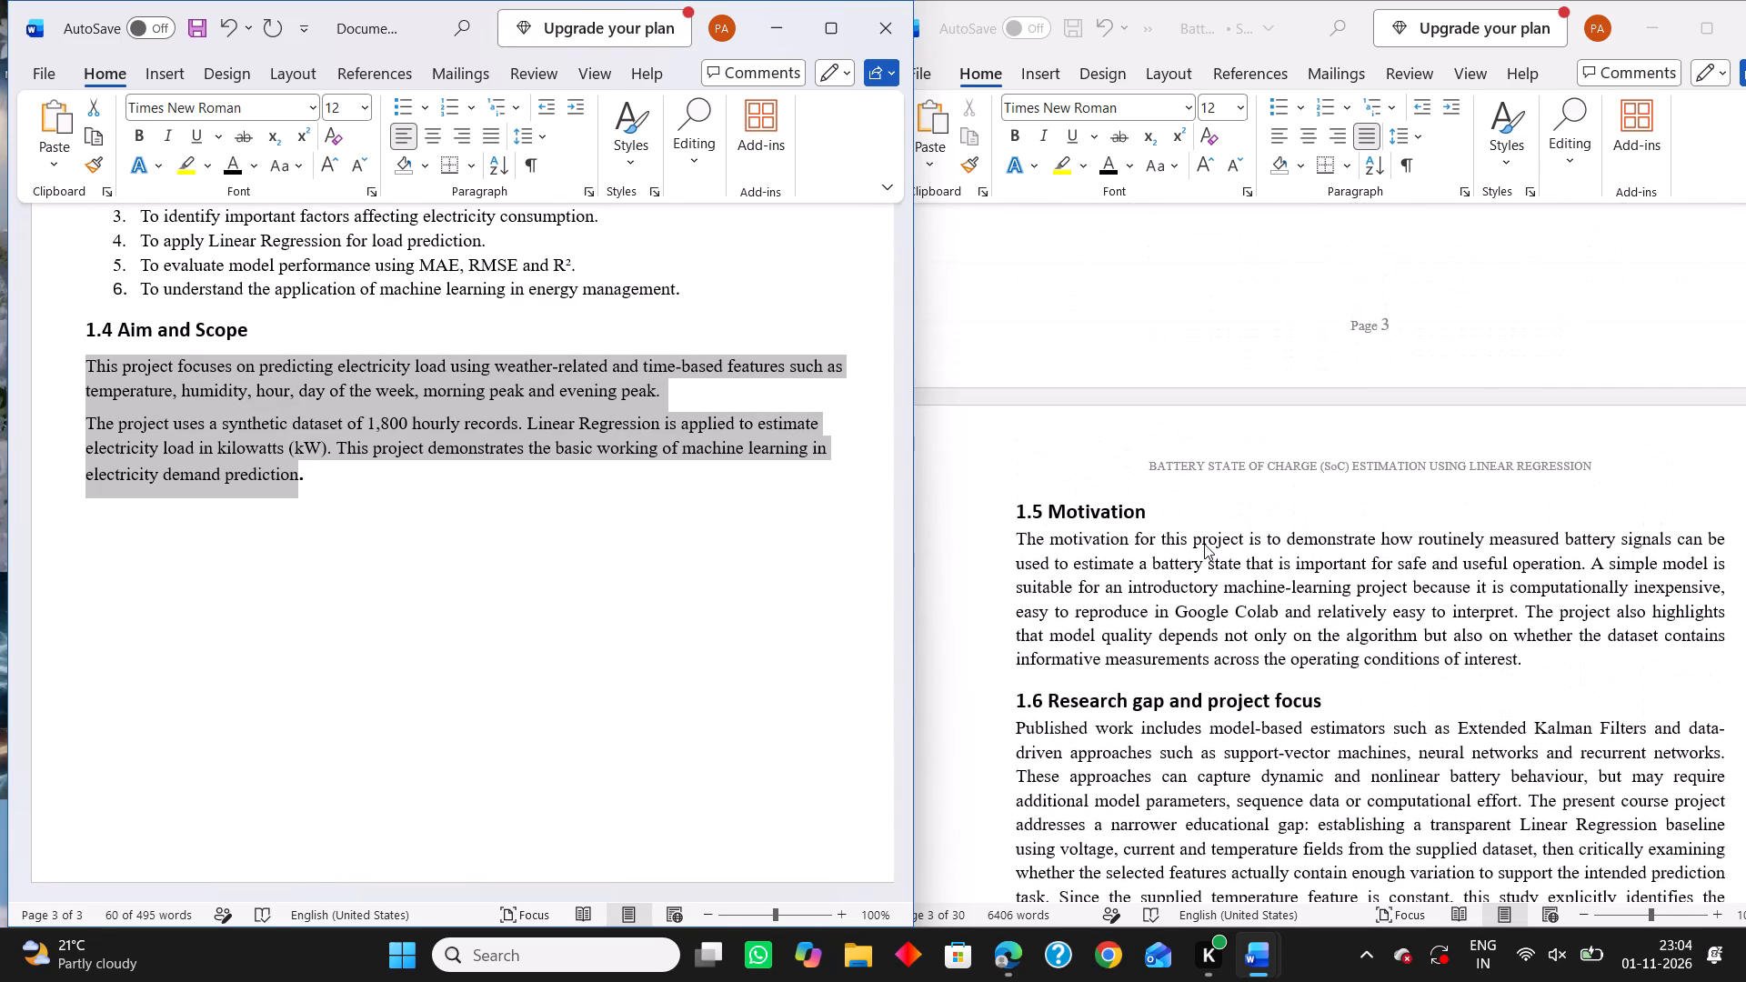
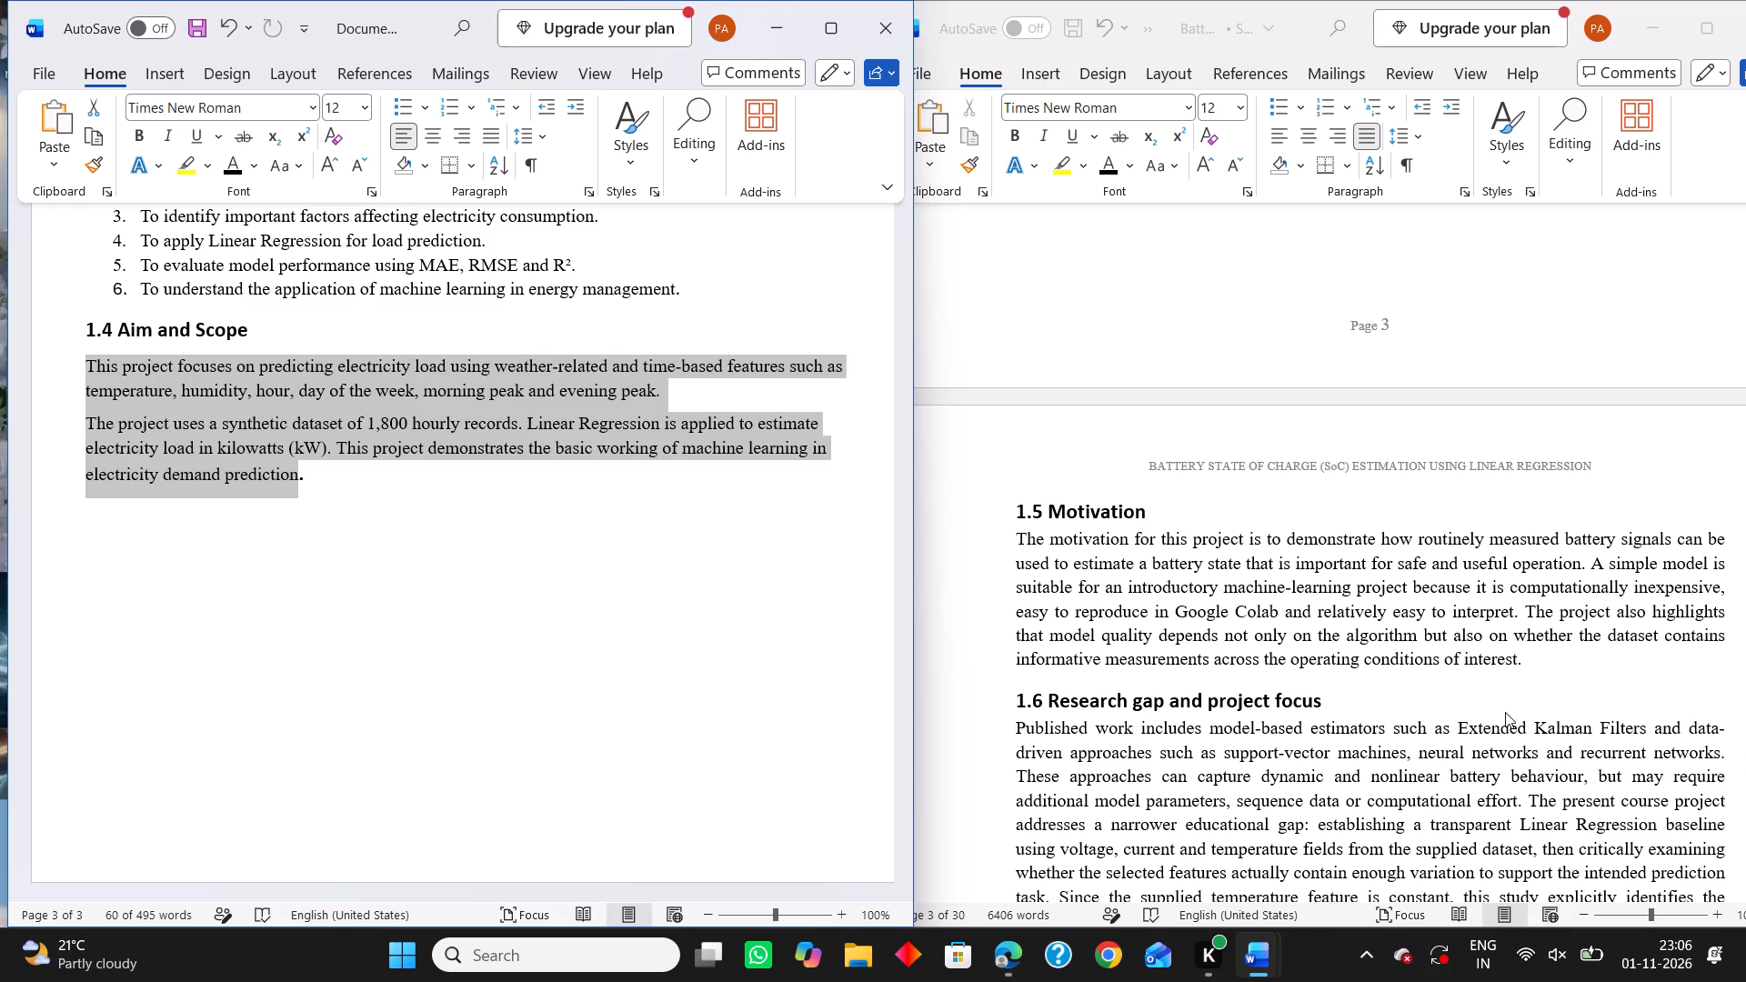
Compare the battery report's sections from 1.5 Motivation through 2.1 with the new report's Introduction sections 1.1 to 1.4.
scroll(1504, 712, "down", 18)
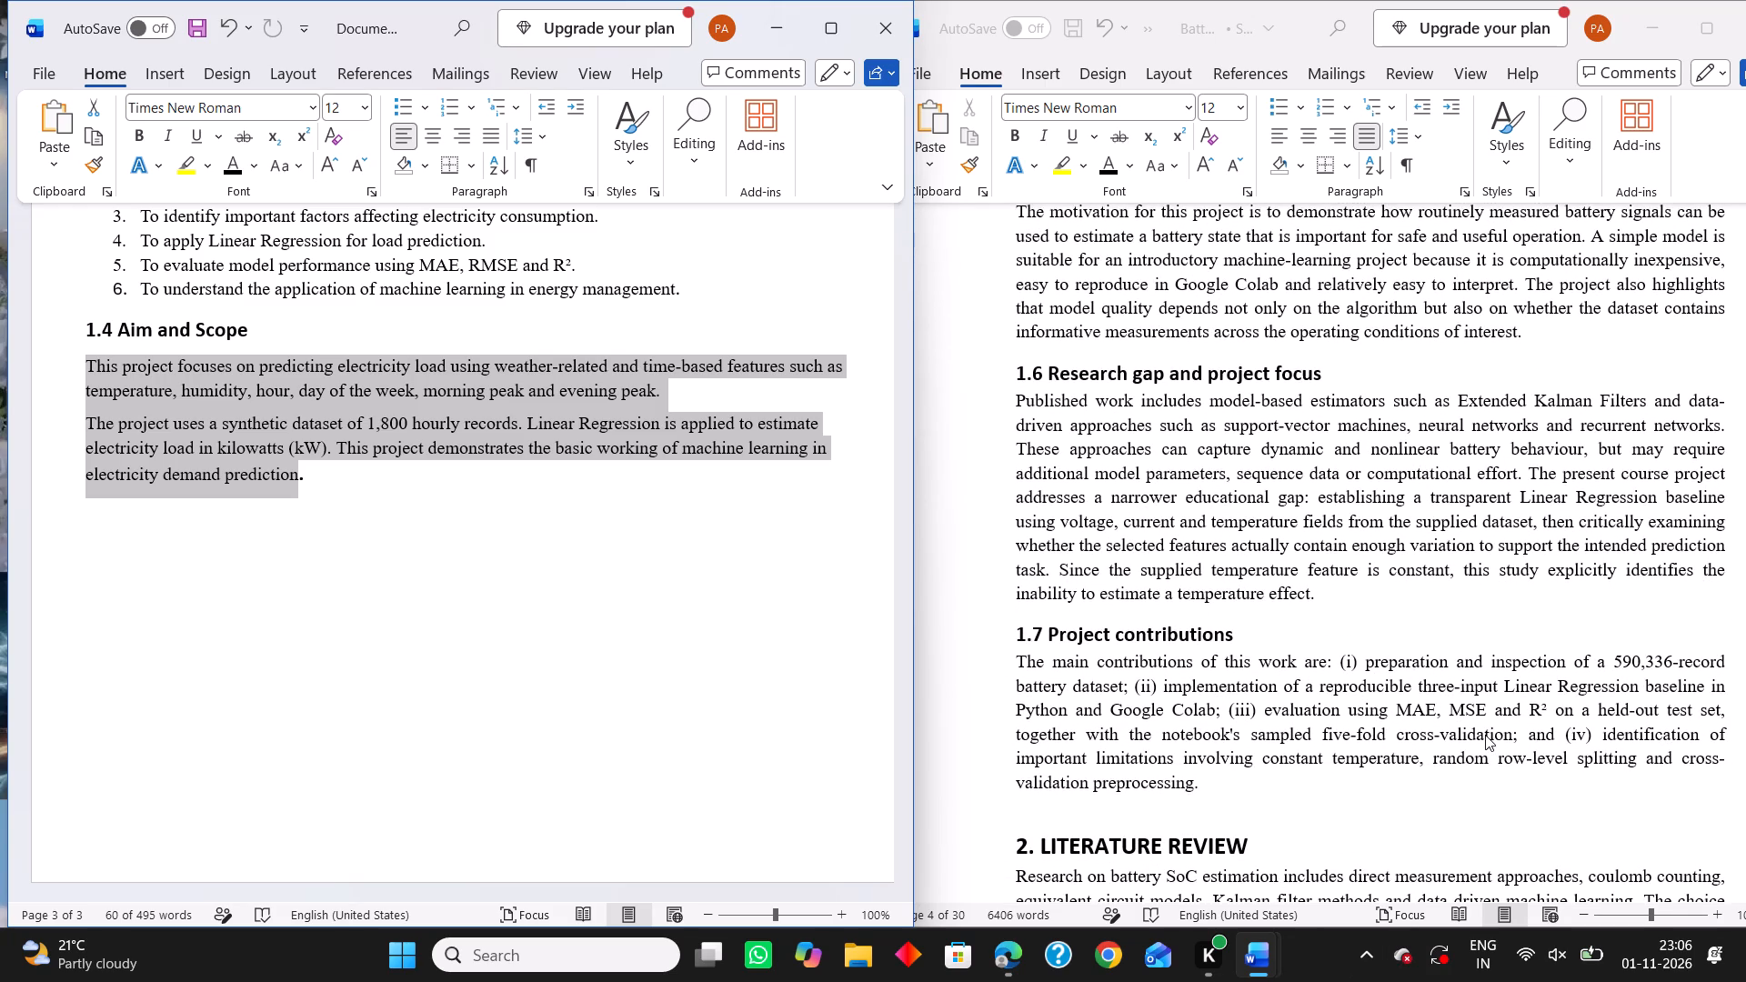
scroll(1485, 735, "down", 13)
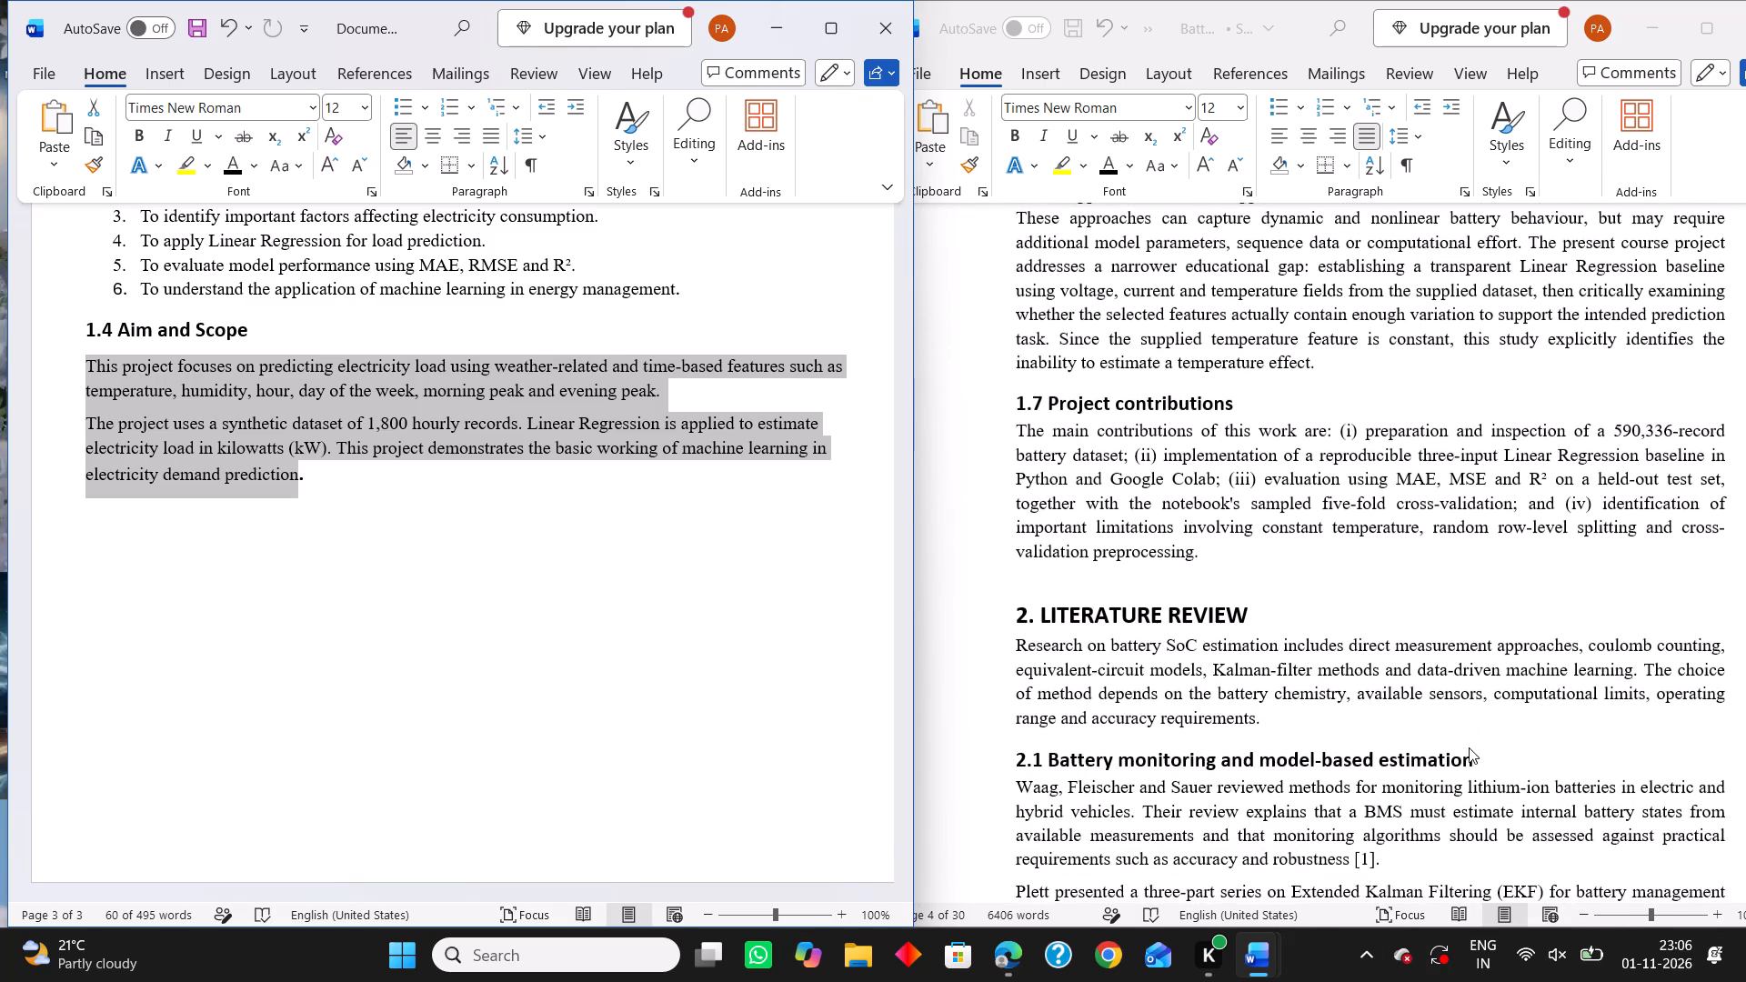
scroll(1459, 753, "down", 10)
scroll(1317, 677, "up", 8)
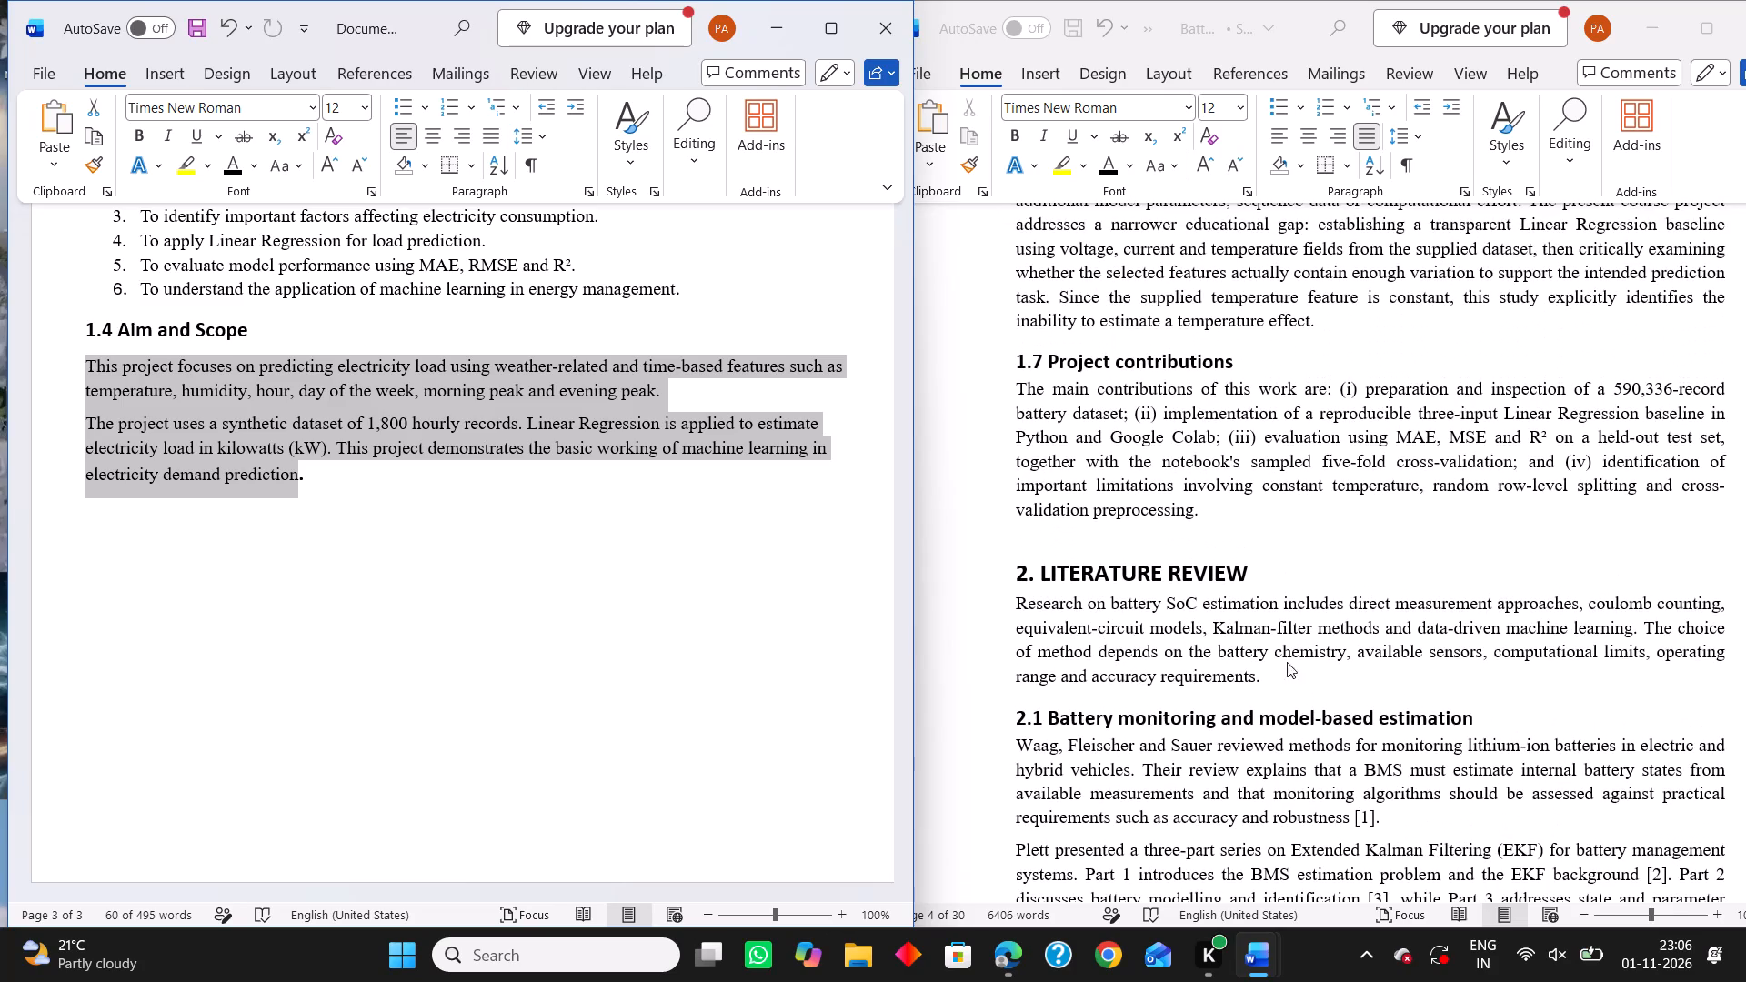
scroll(648, 400, "down", 9)
scroll(621, 463, "up", 7)
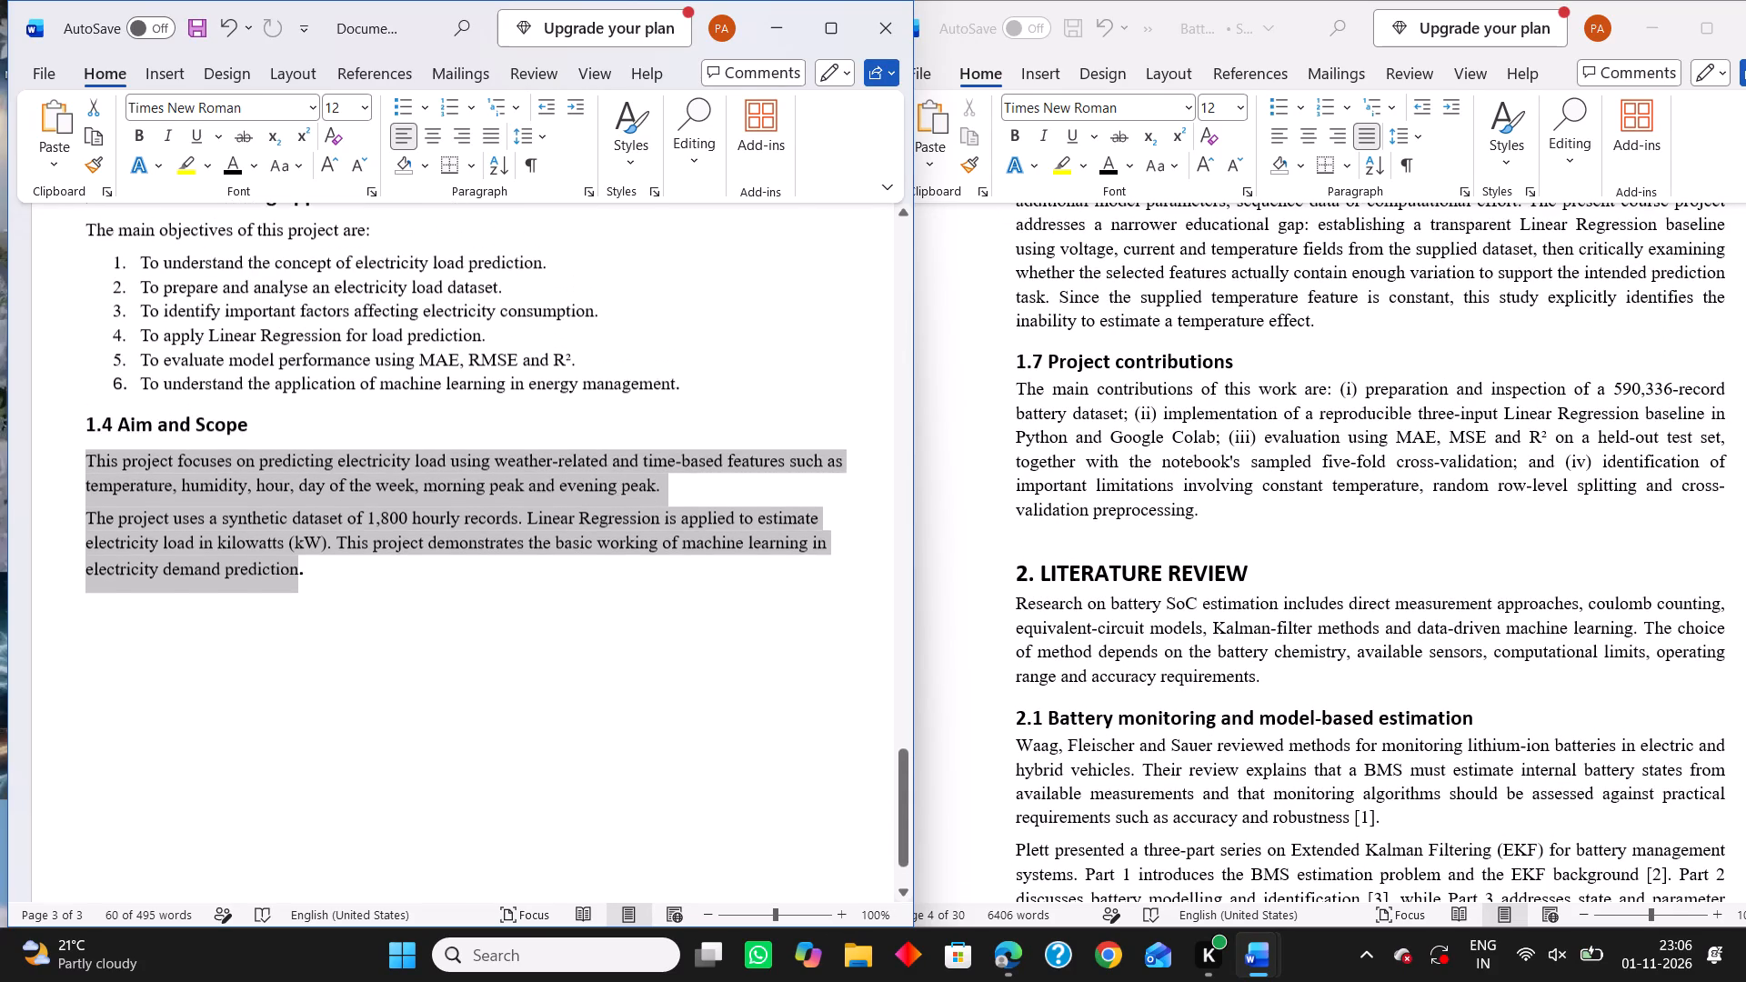
scroll(620, 461, "up", 20)
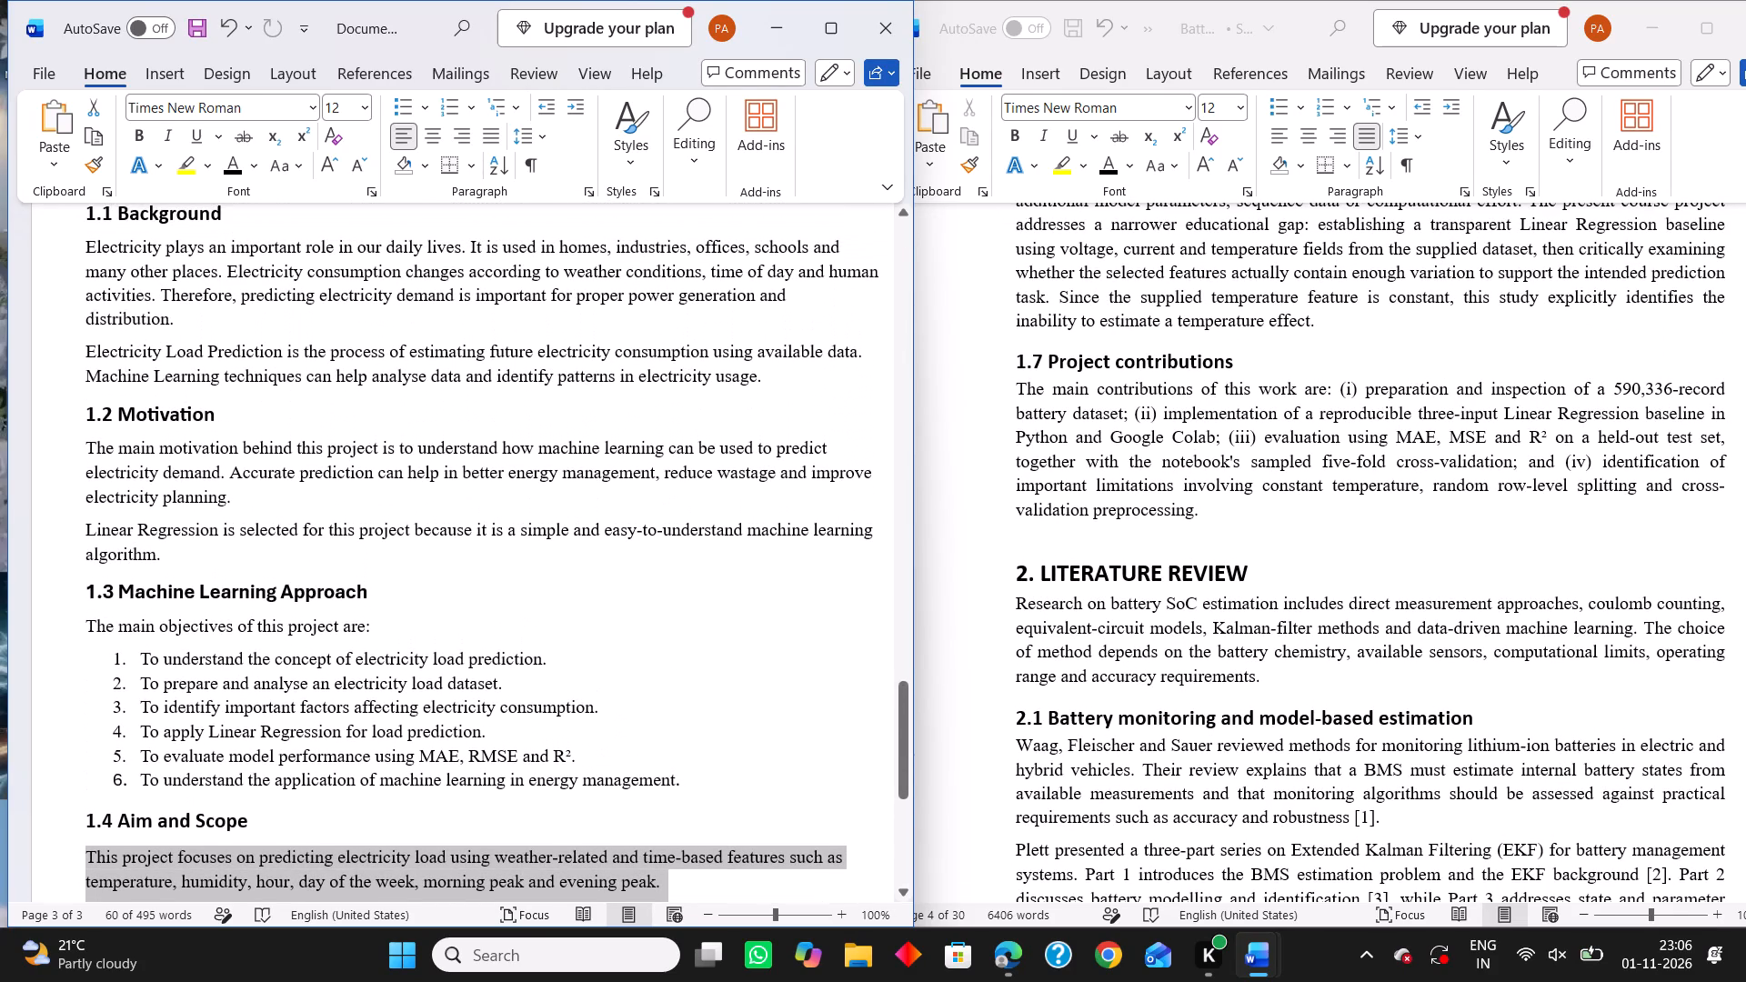
scroll(620, 461, "up", 5)
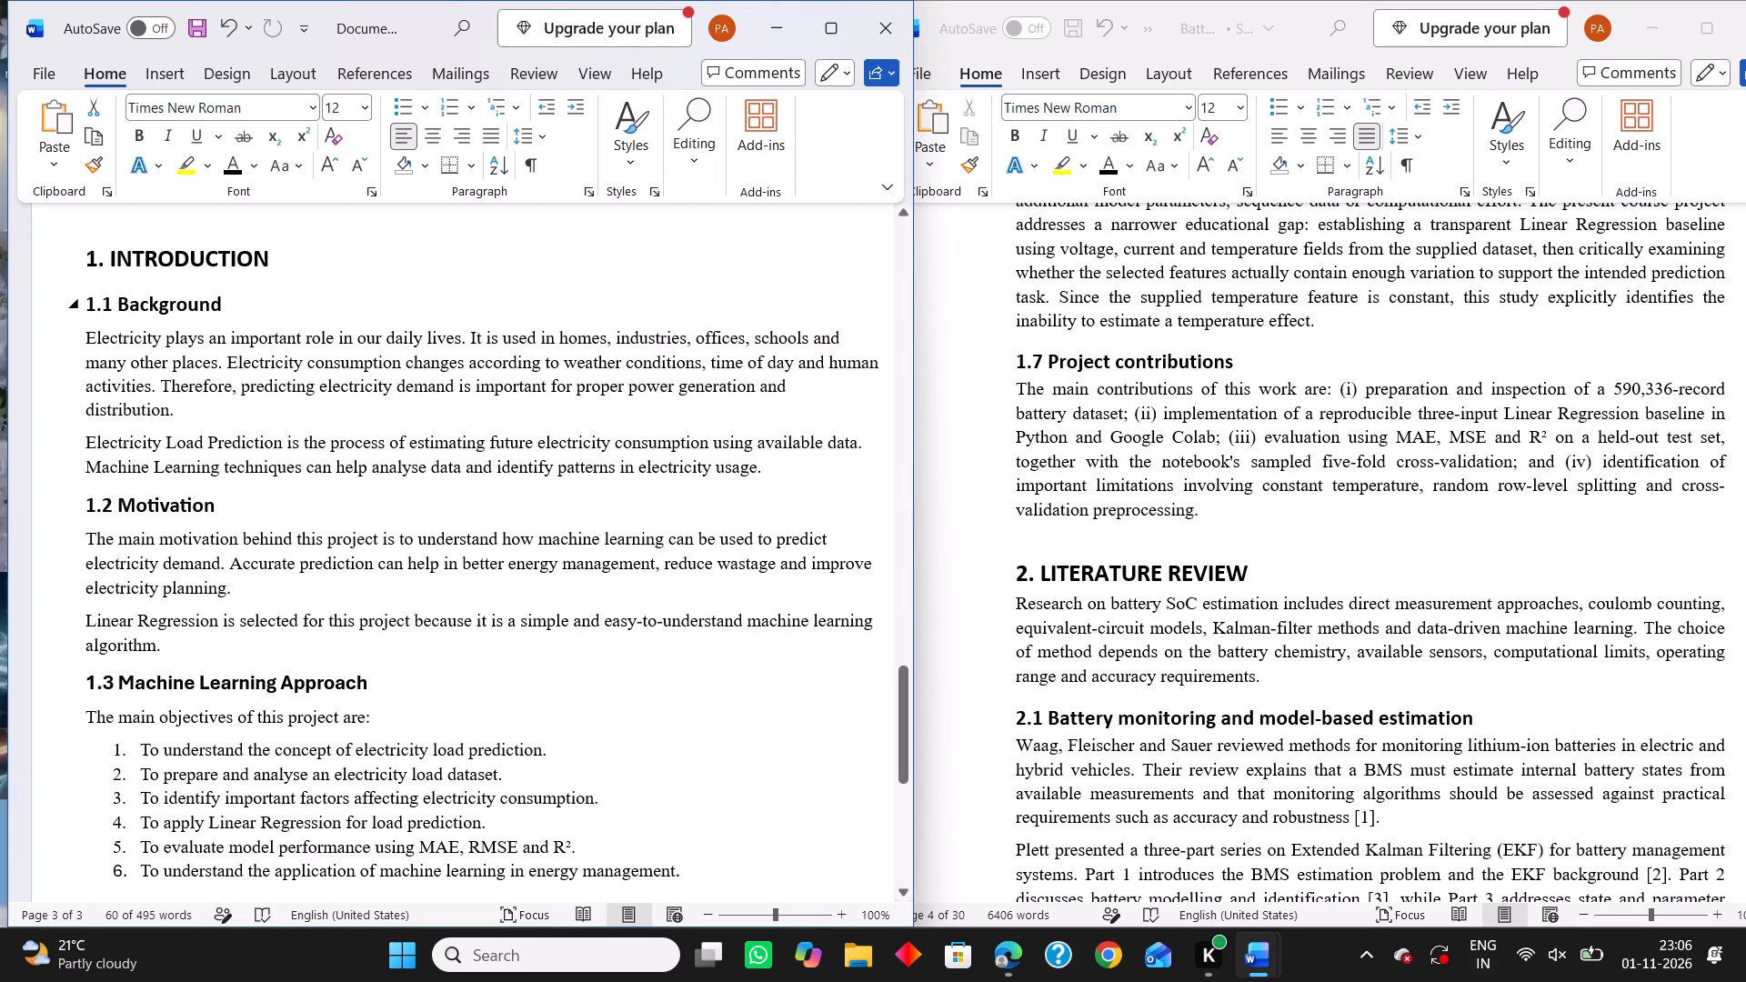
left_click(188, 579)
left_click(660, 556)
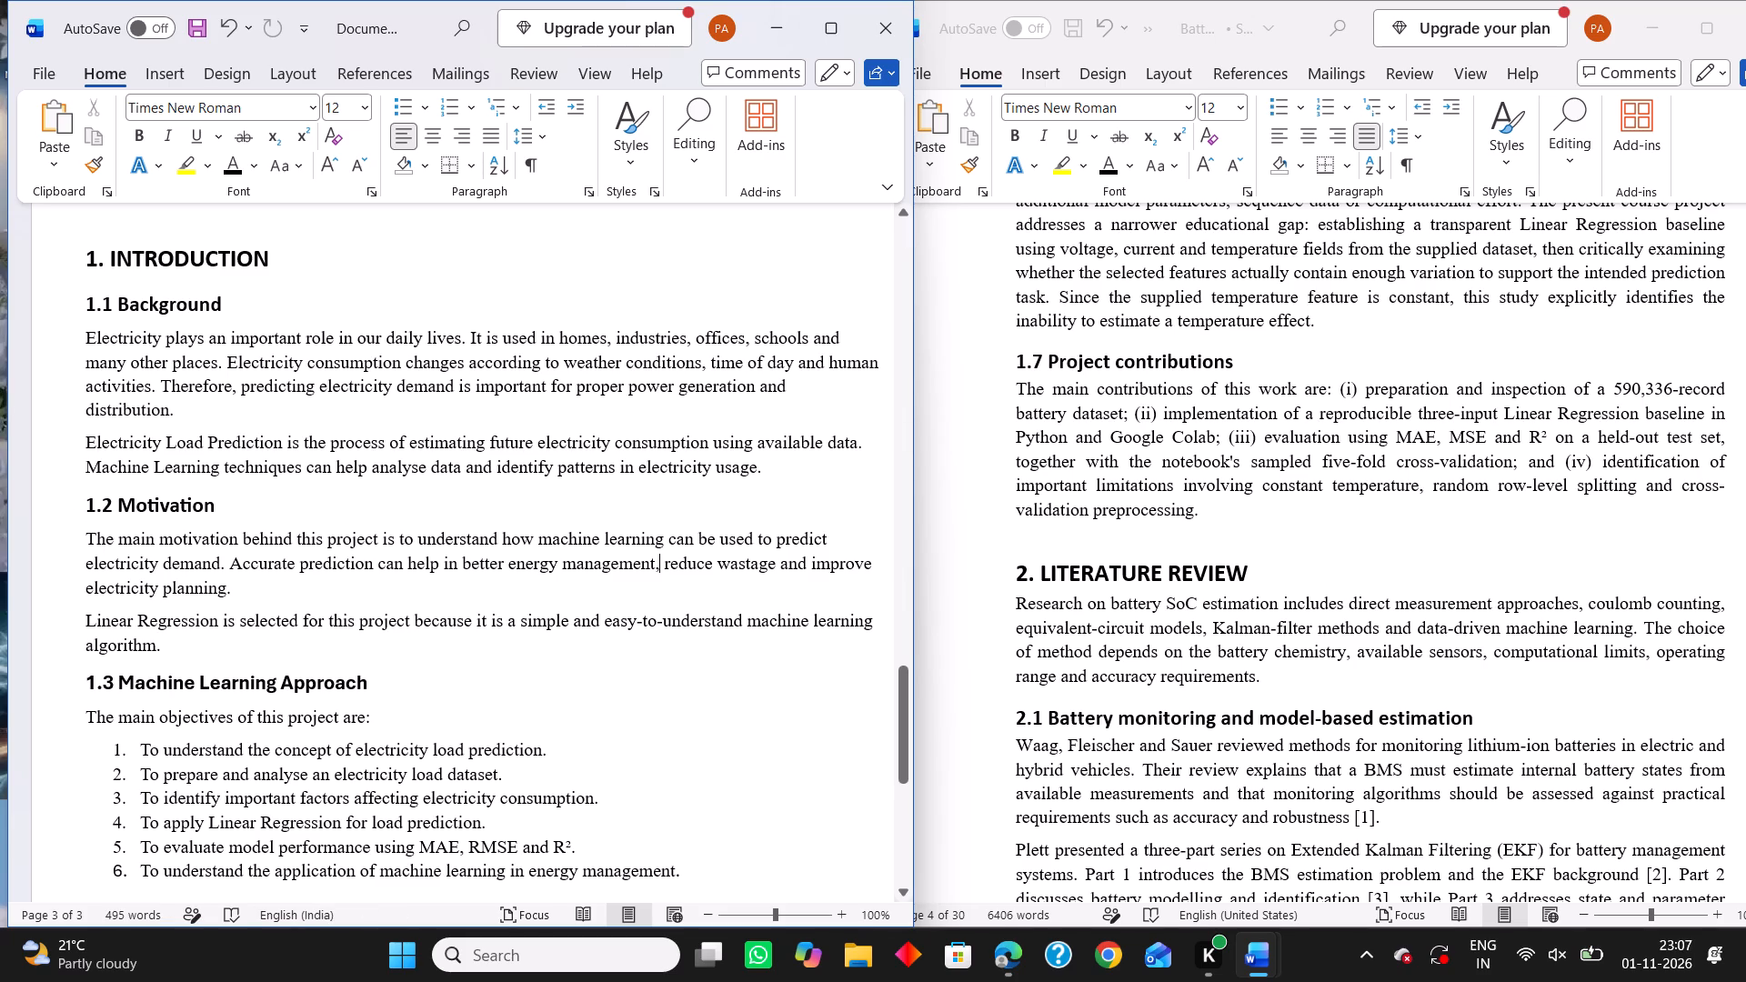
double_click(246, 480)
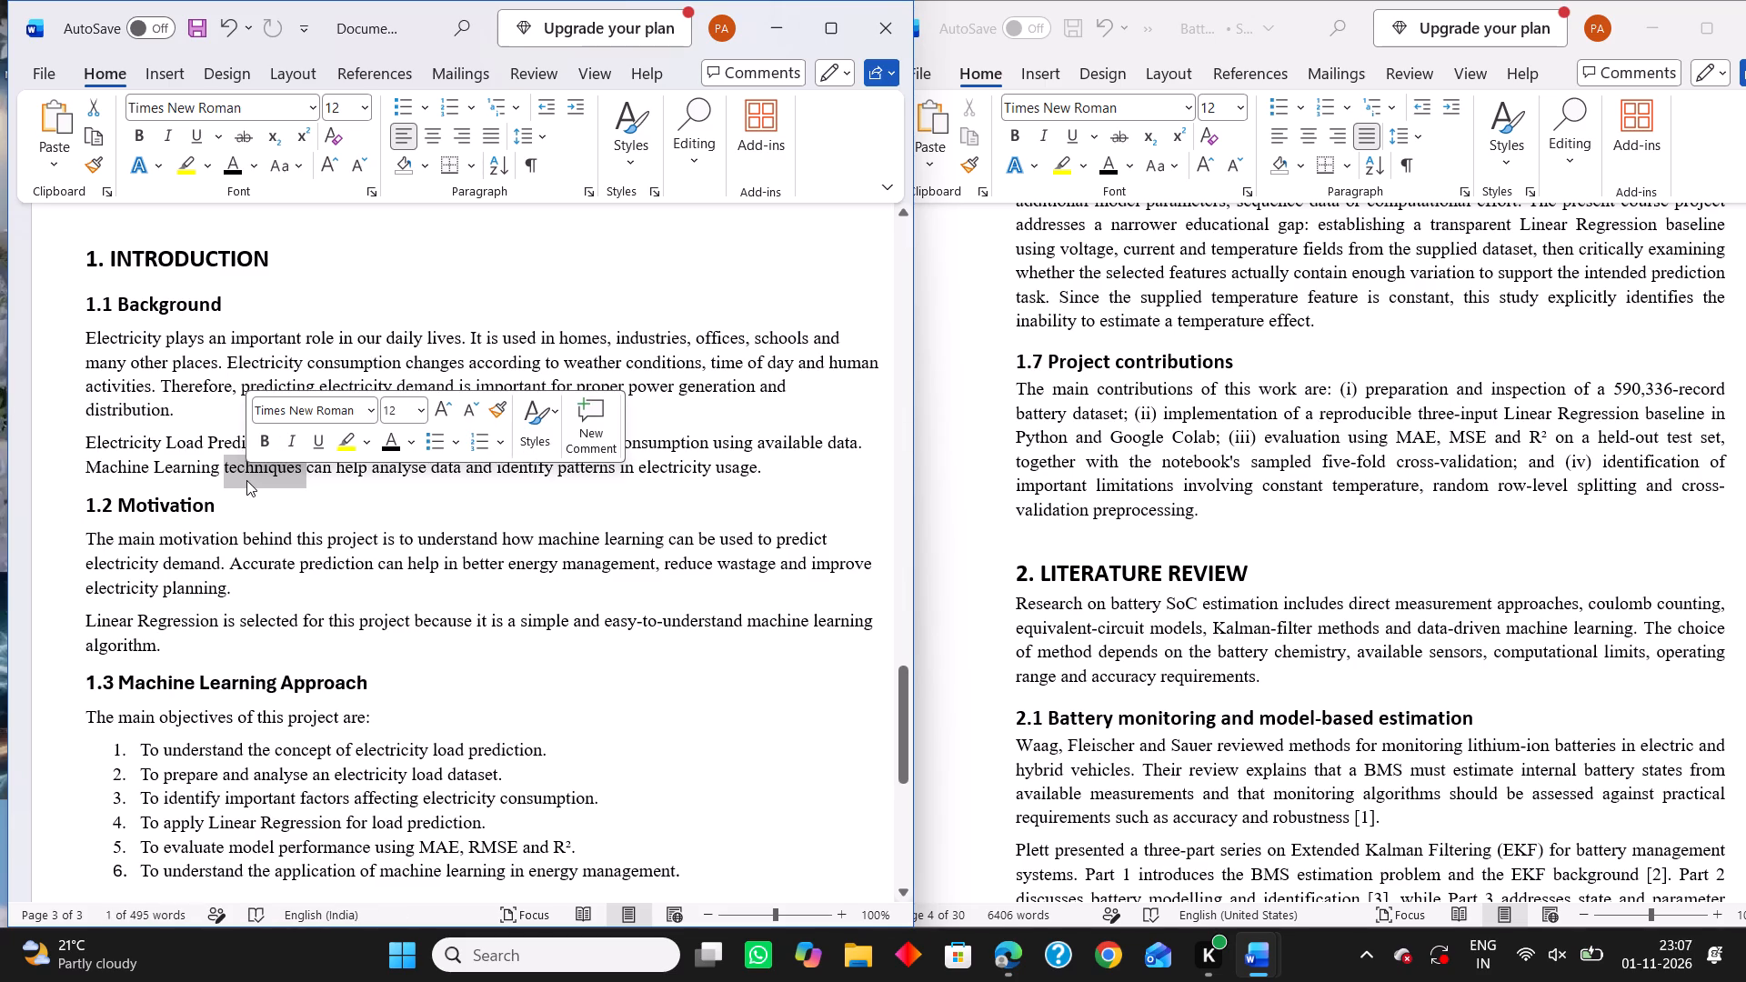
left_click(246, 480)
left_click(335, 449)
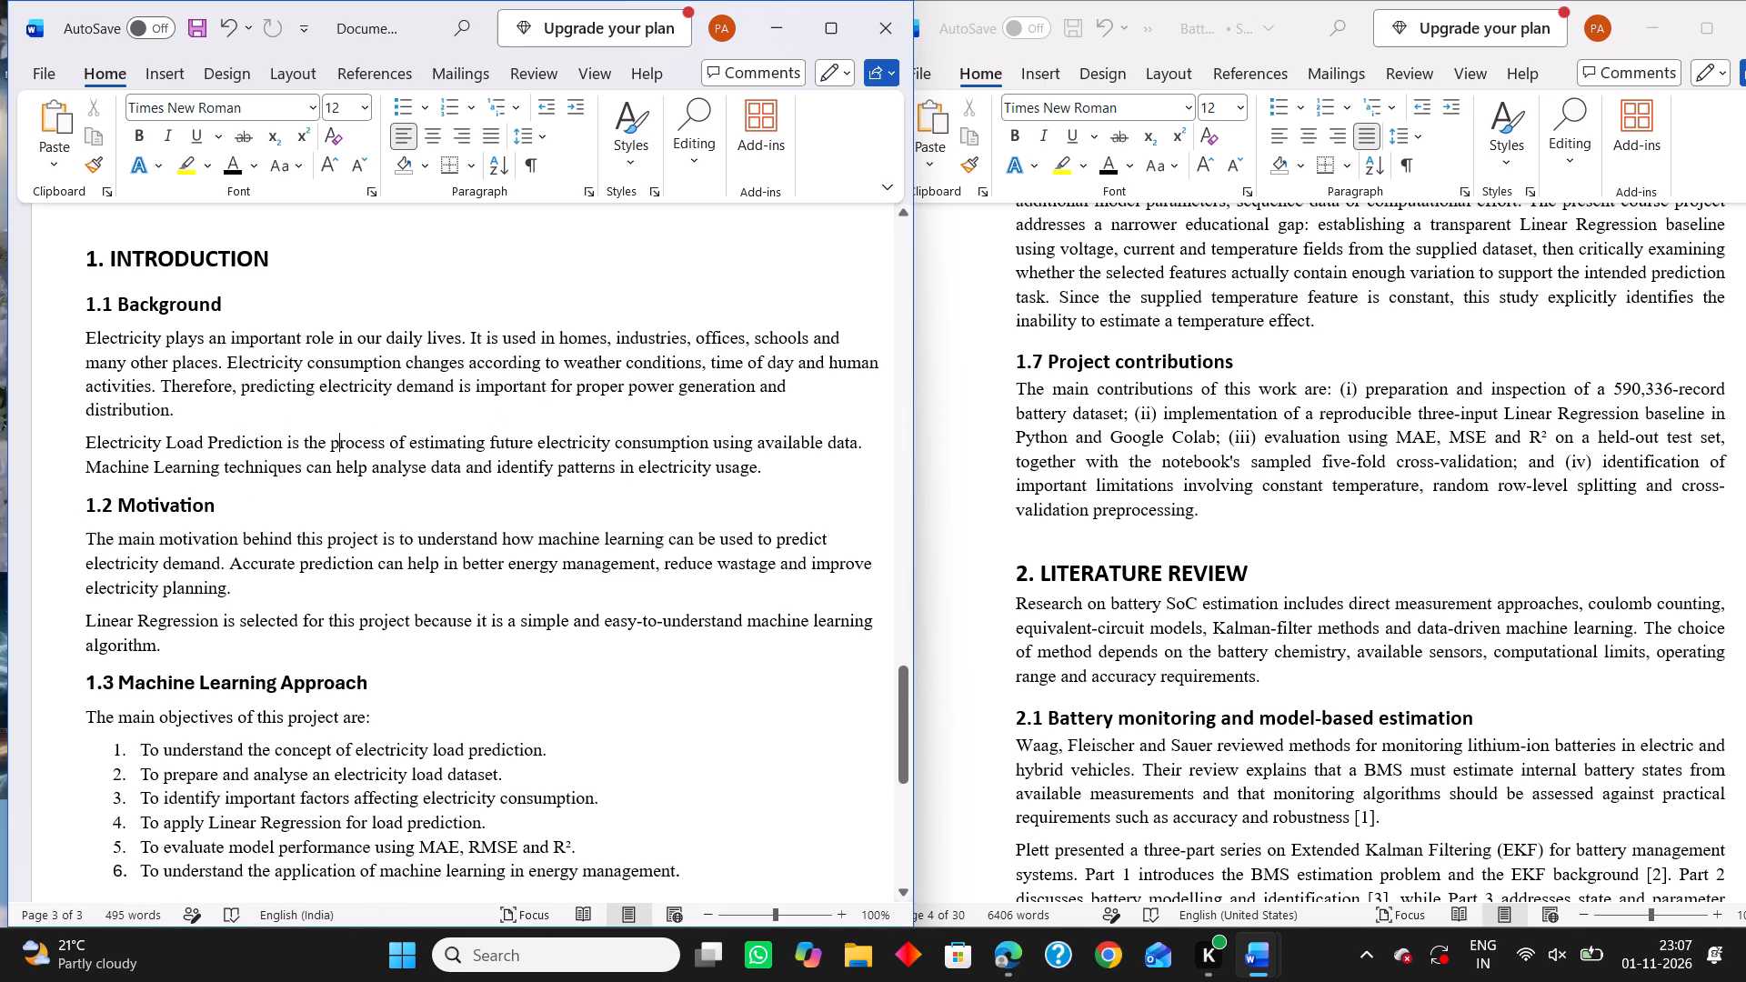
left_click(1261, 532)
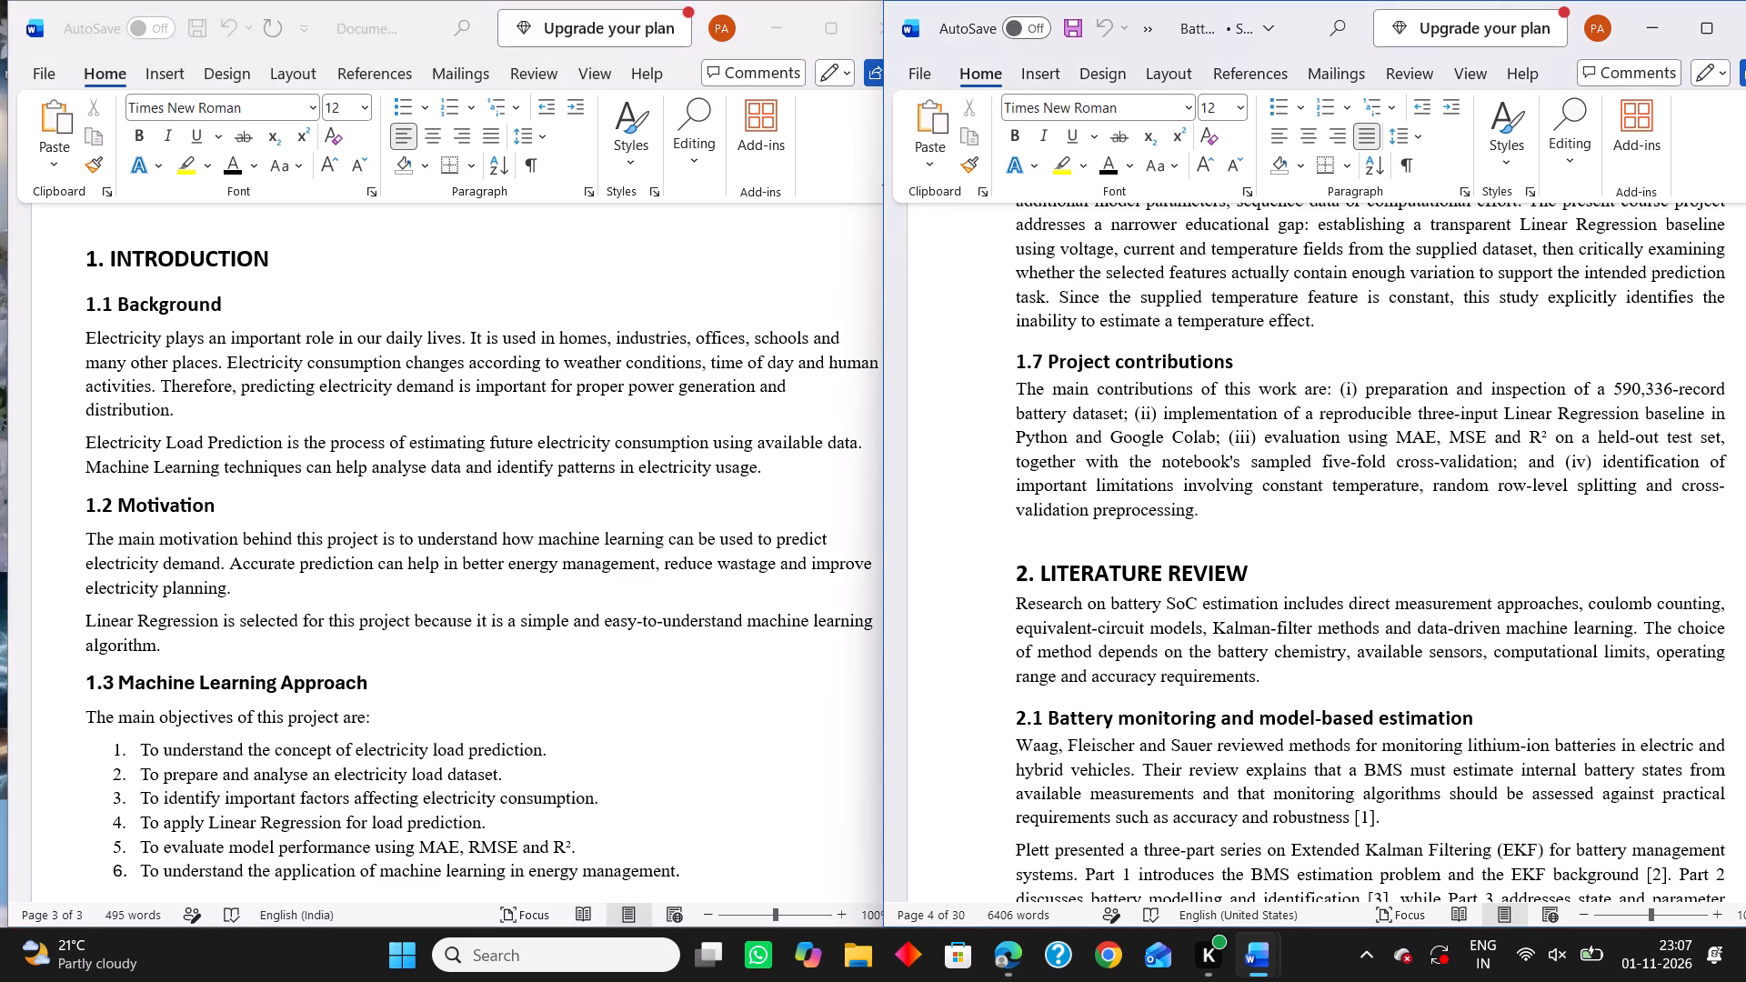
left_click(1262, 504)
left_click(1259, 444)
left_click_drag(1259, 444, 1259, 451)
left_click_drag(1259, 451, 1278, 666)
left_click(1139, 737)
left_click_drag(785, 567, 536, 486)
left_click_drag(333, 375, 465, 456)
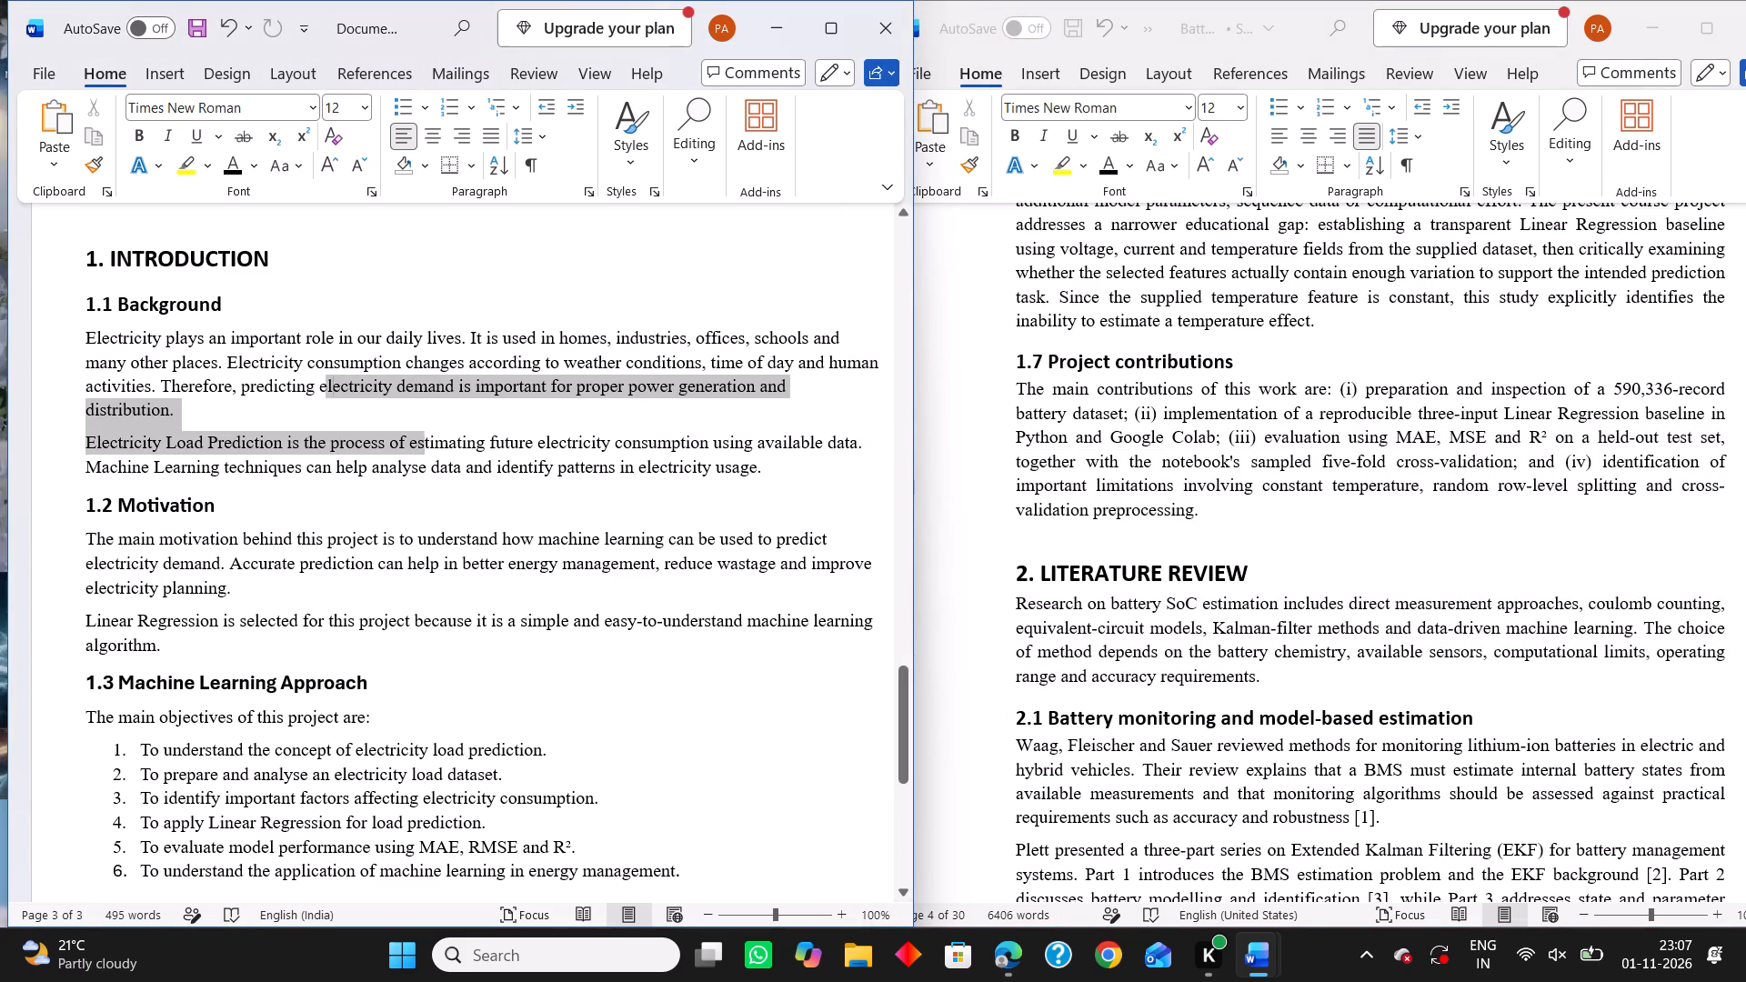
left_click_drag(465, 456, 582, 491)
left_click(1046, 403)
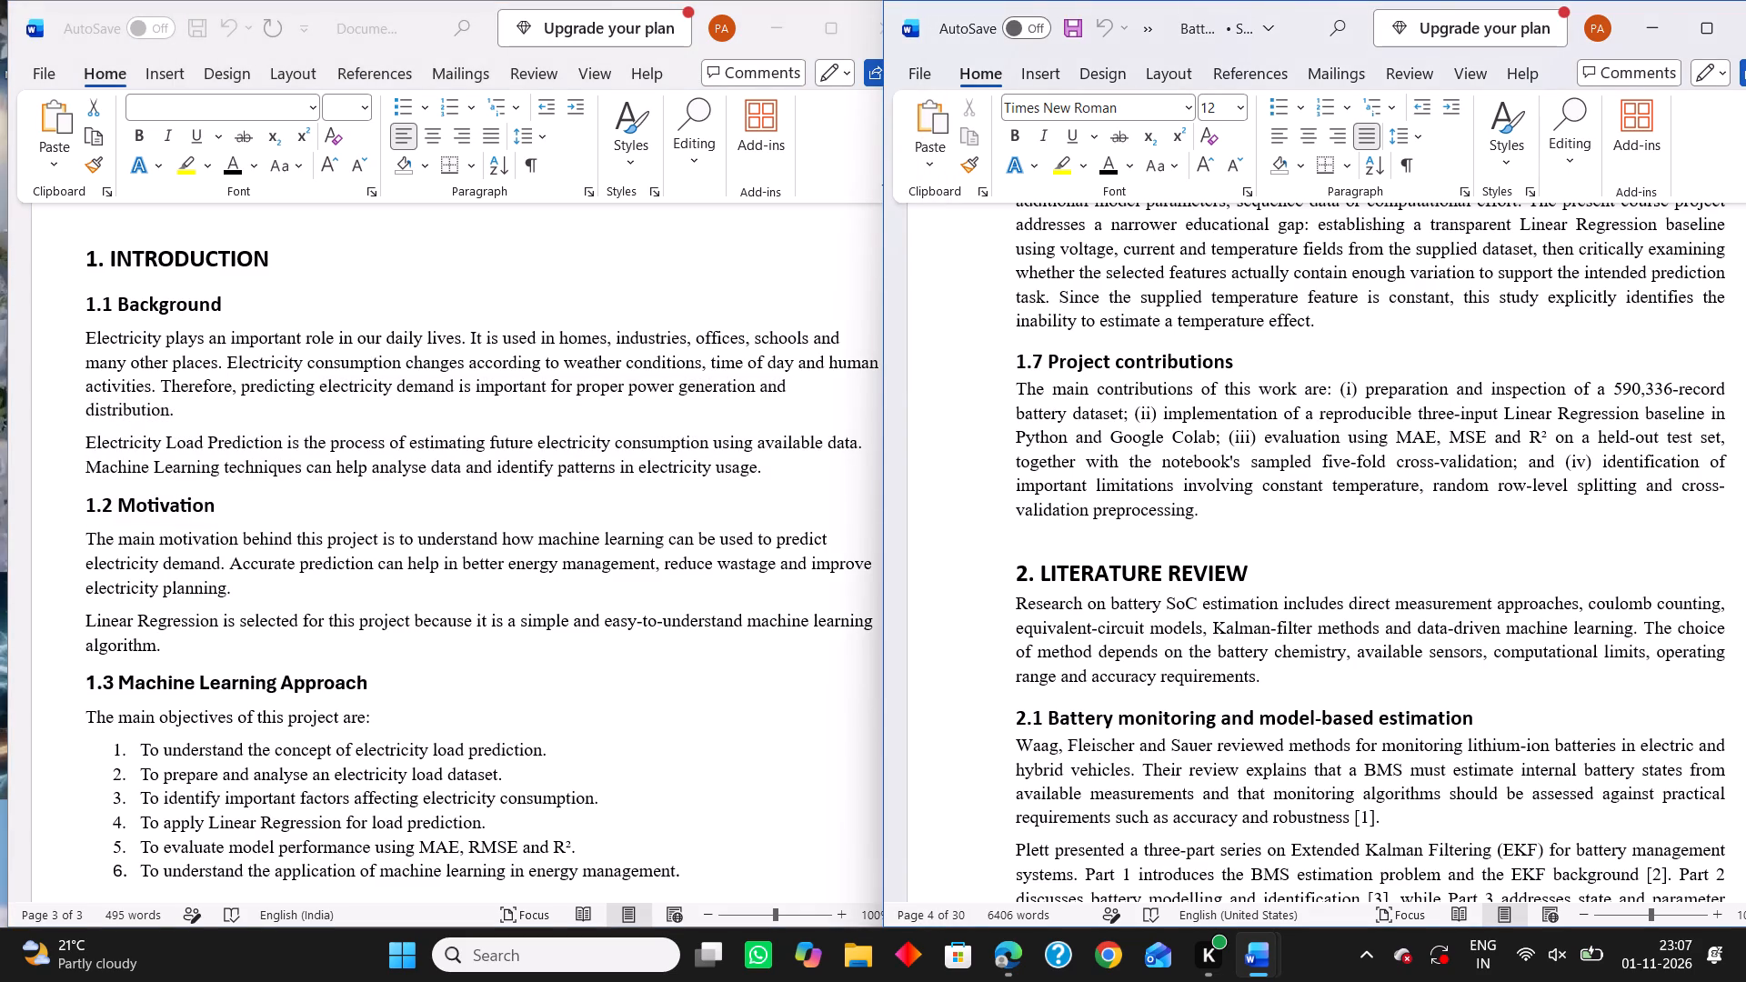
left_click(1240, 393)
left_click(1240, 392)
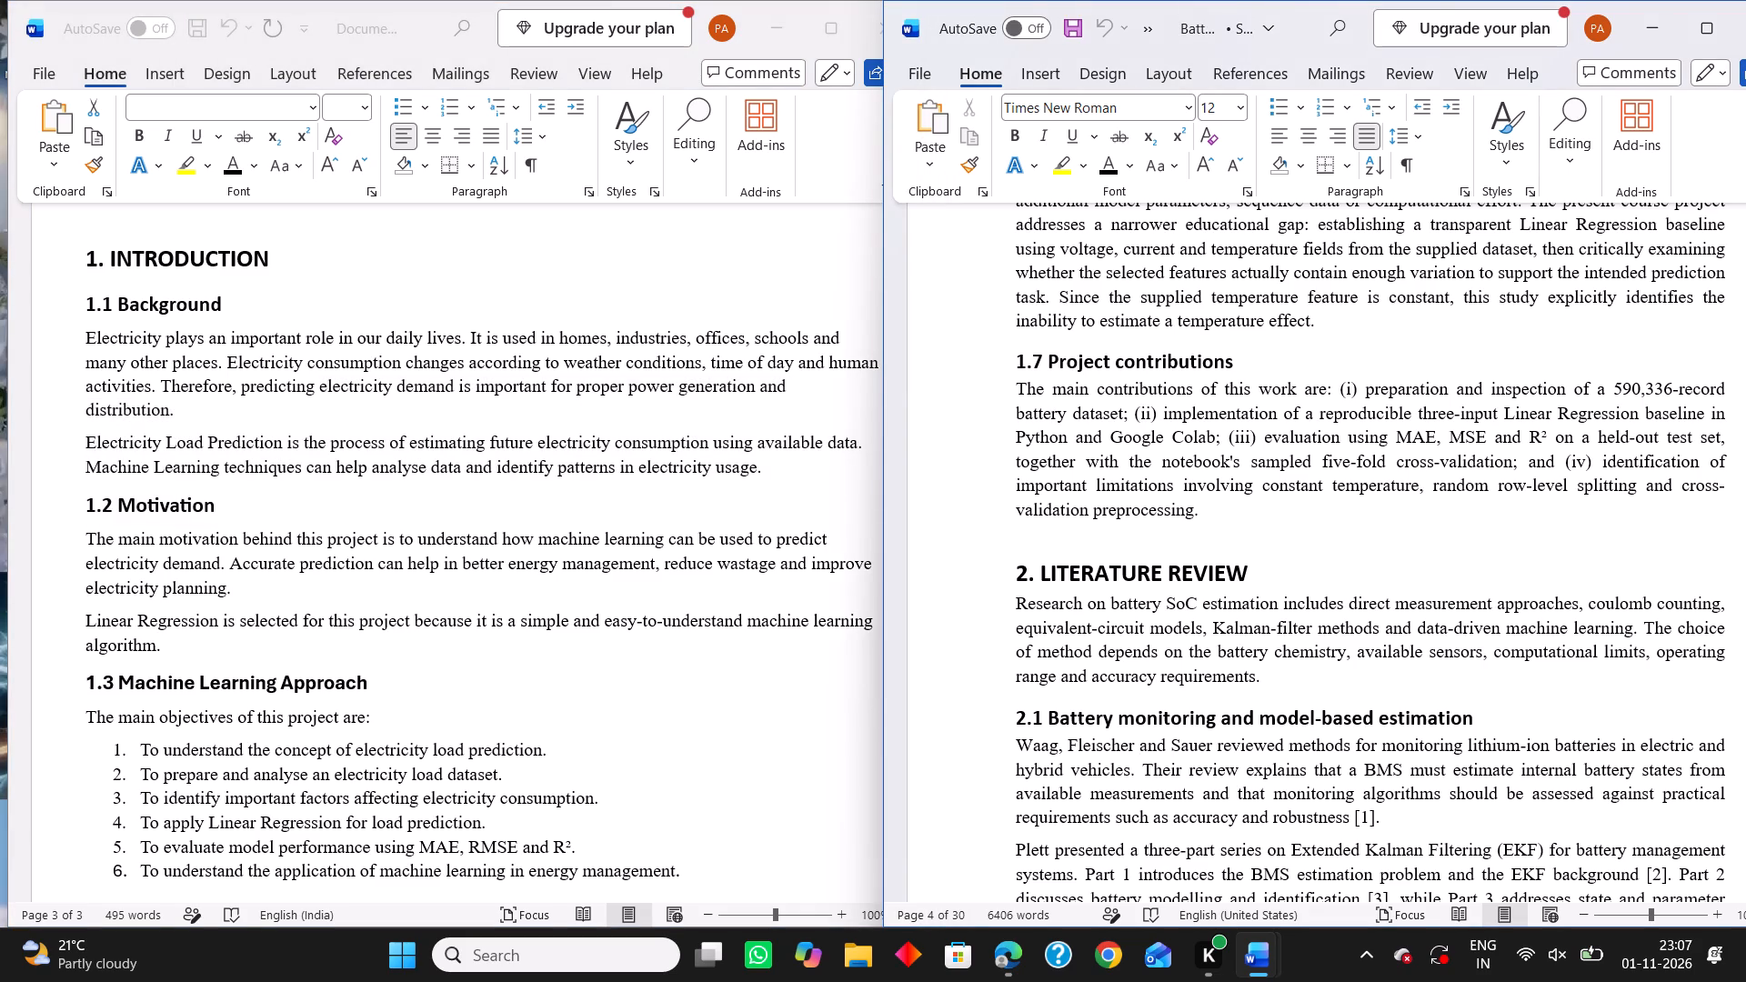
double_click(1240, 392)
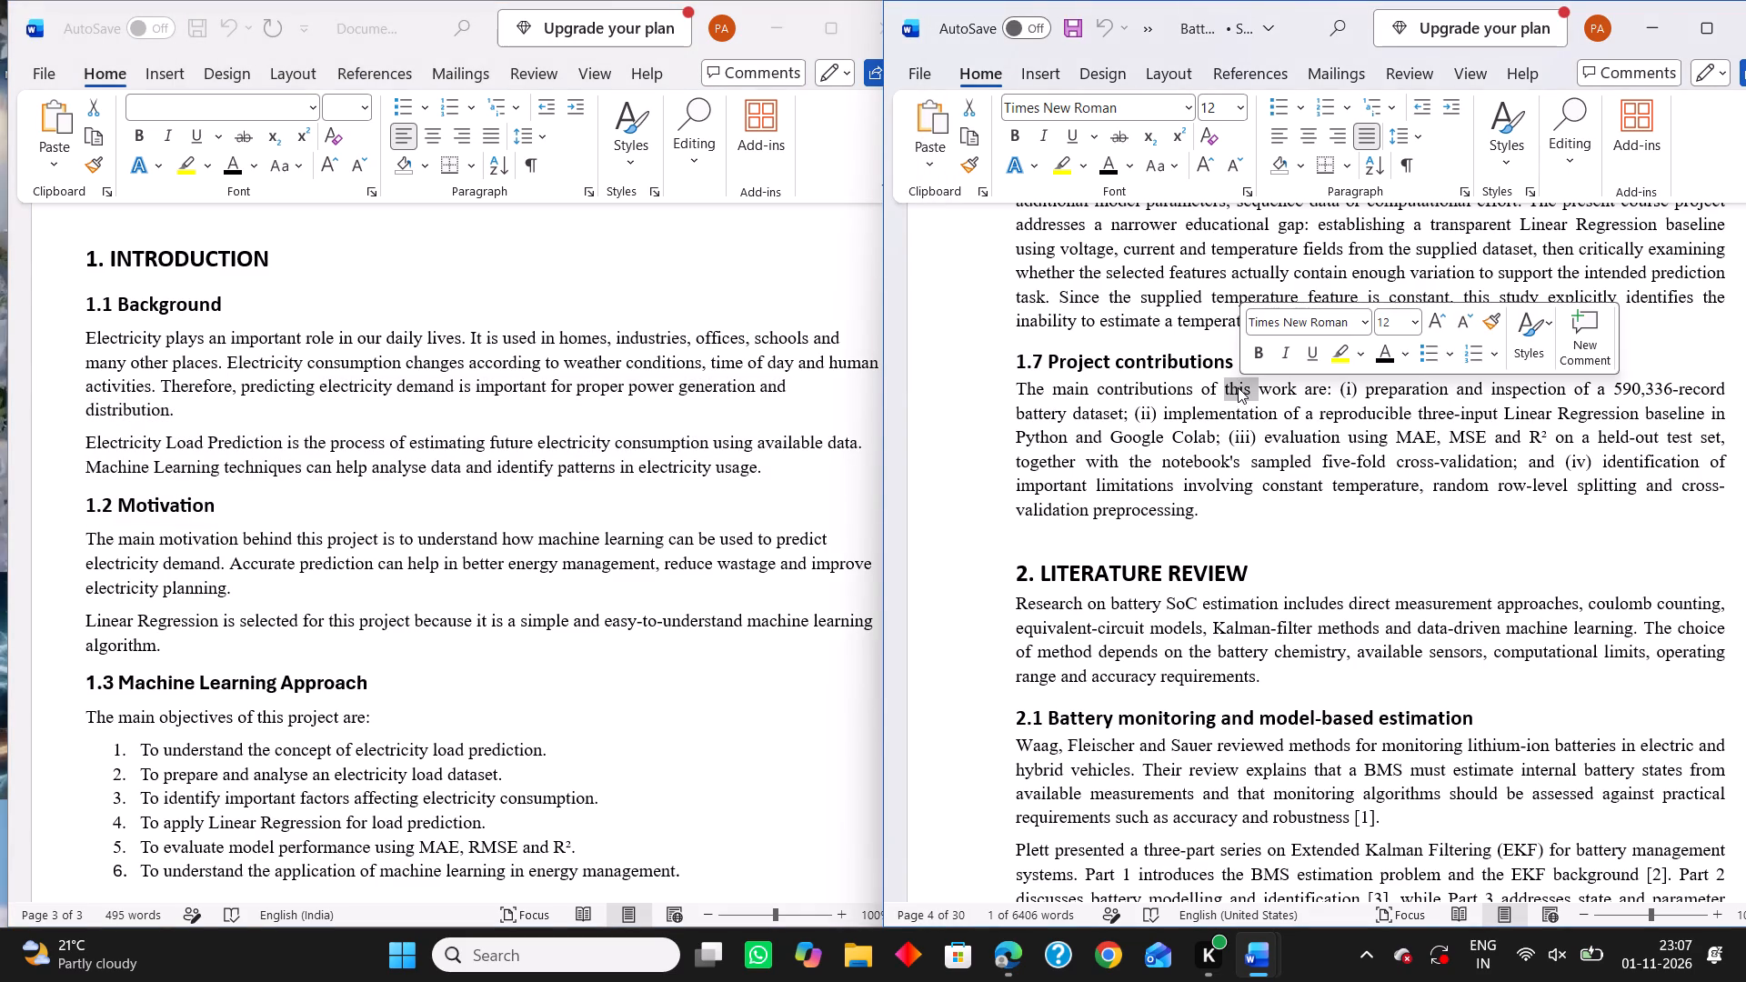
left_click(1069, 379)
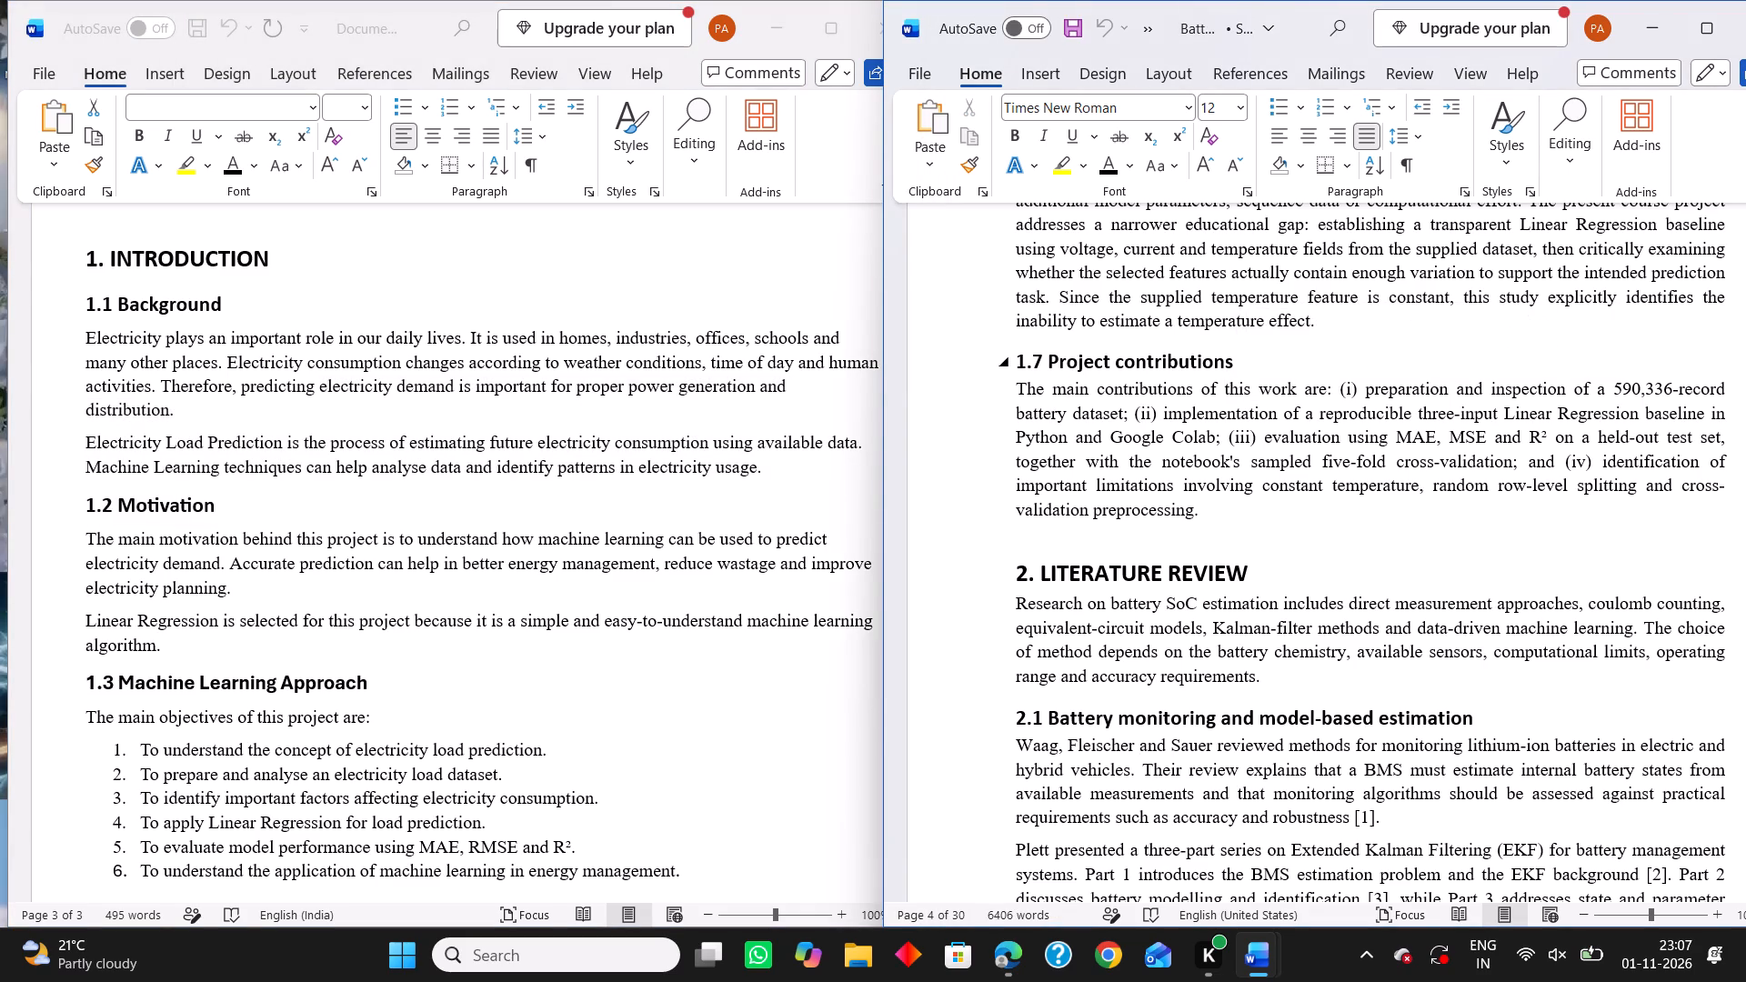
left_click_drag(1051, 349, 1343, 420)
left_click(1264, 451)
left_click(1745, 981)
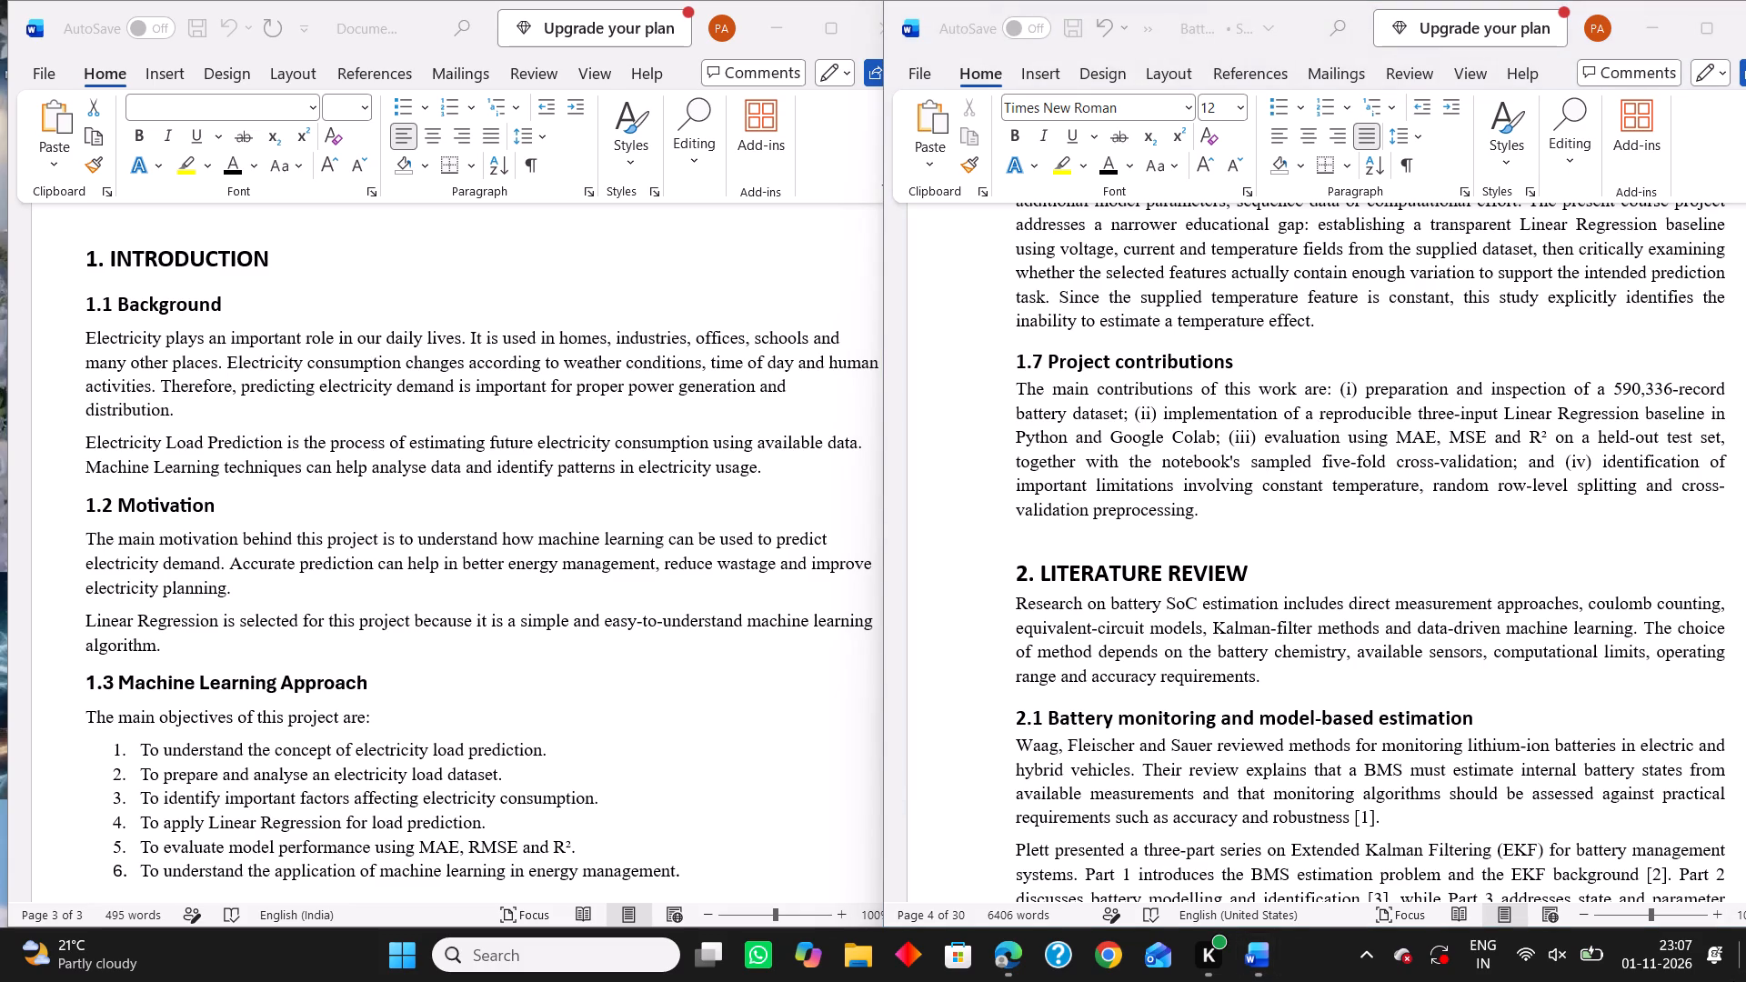